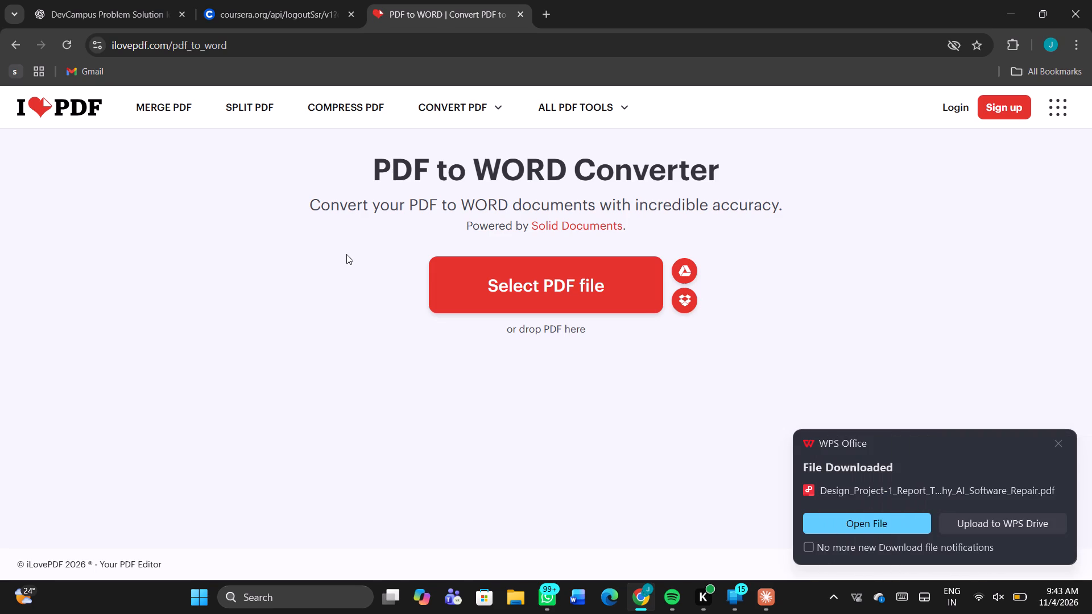
{"action": "left_click", "coordinate": [554, 281]}
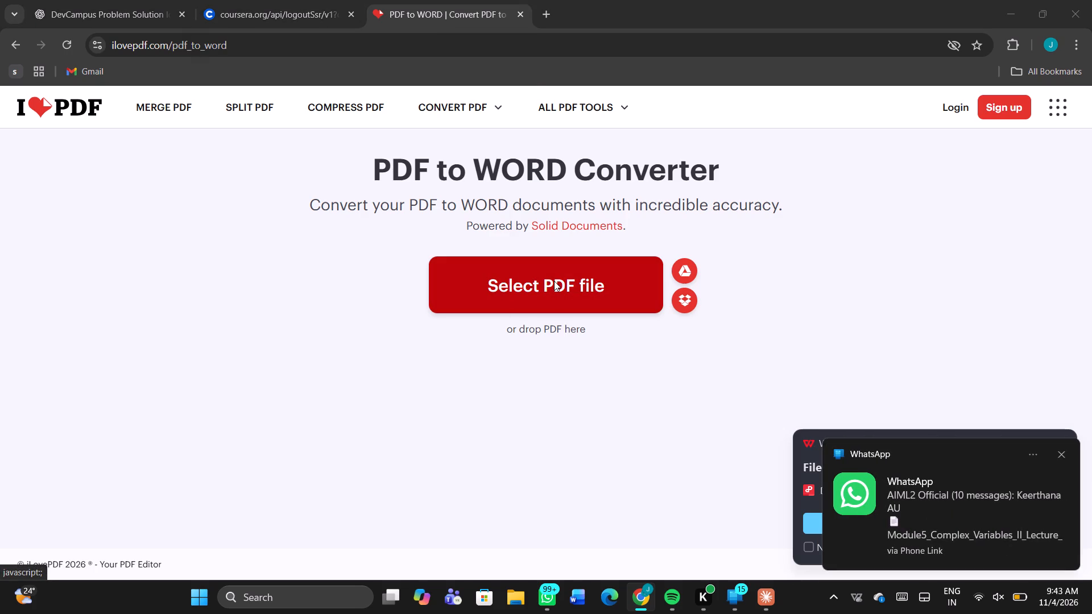
{"action": "left_click", "coordinate": [332, 107]}
{"action": "key", "text": "Return"}
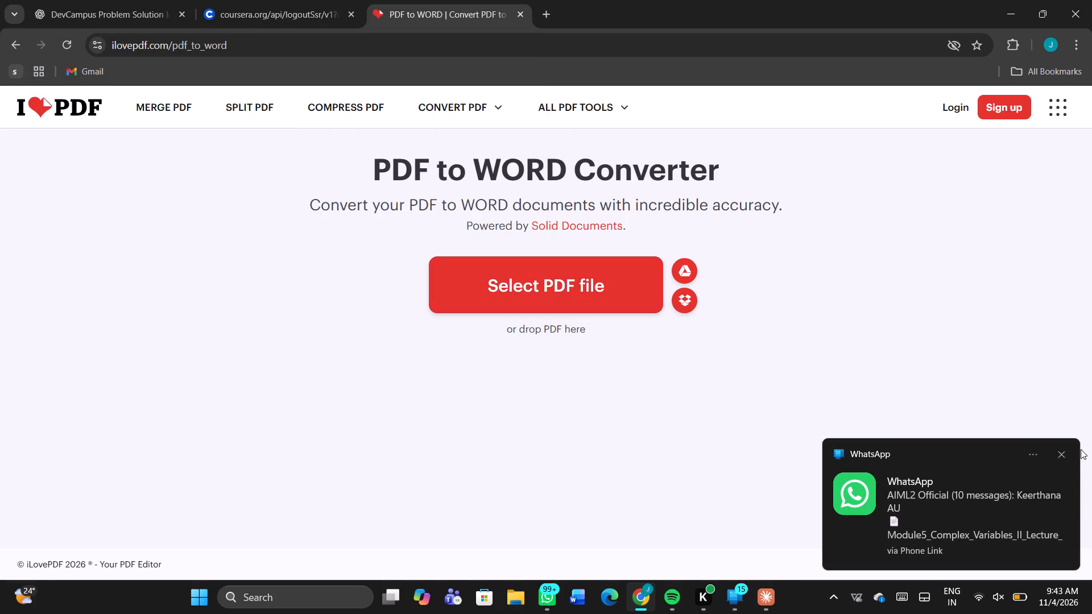
{"action": "left_click", "coordinate": [1066, 458]}
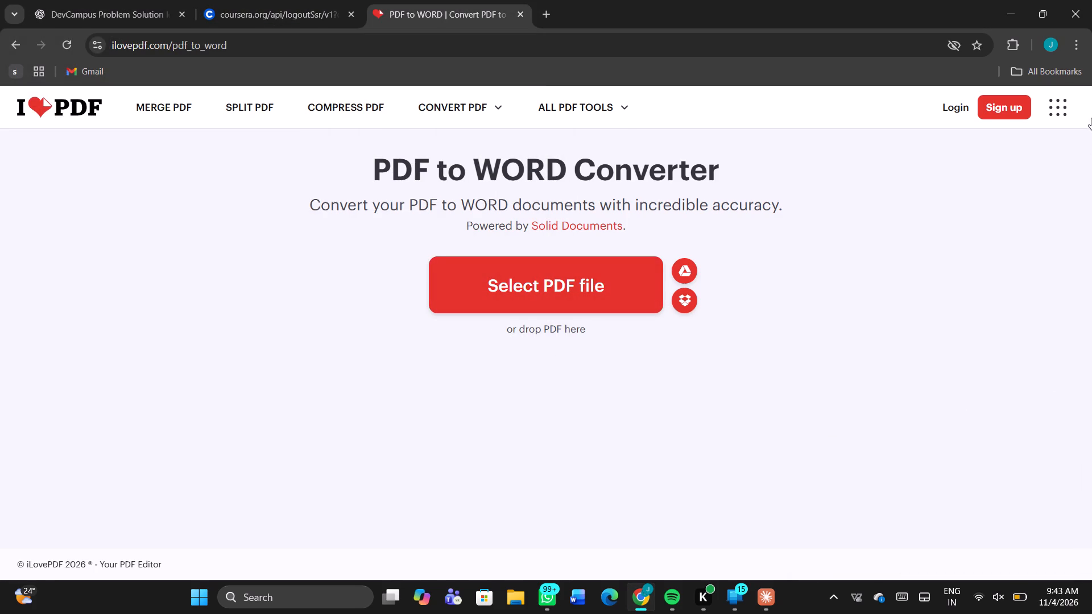
{"action": "left_click", "coordinate": [1082, 118]}
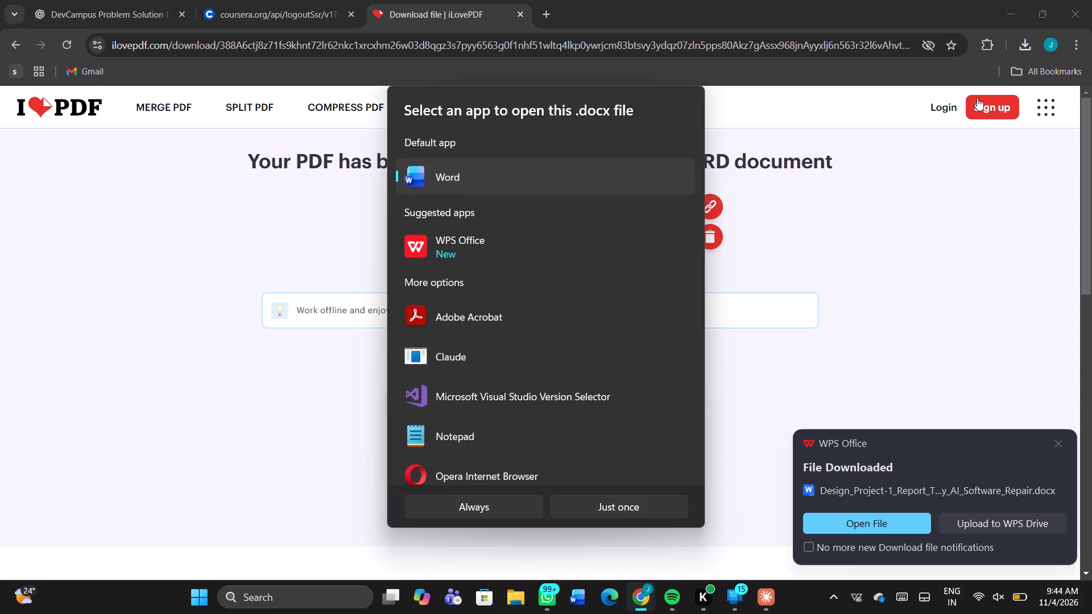
{"action": "left_click", "coordinate": [584, 496]}
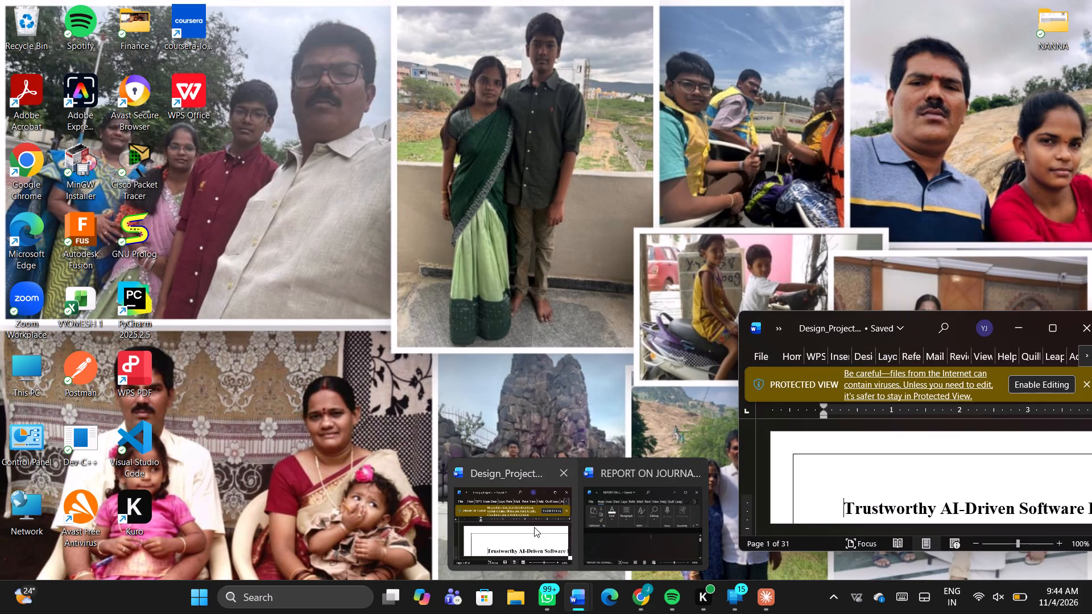
{"action": "left_click", "coordinate": [534, 527]}
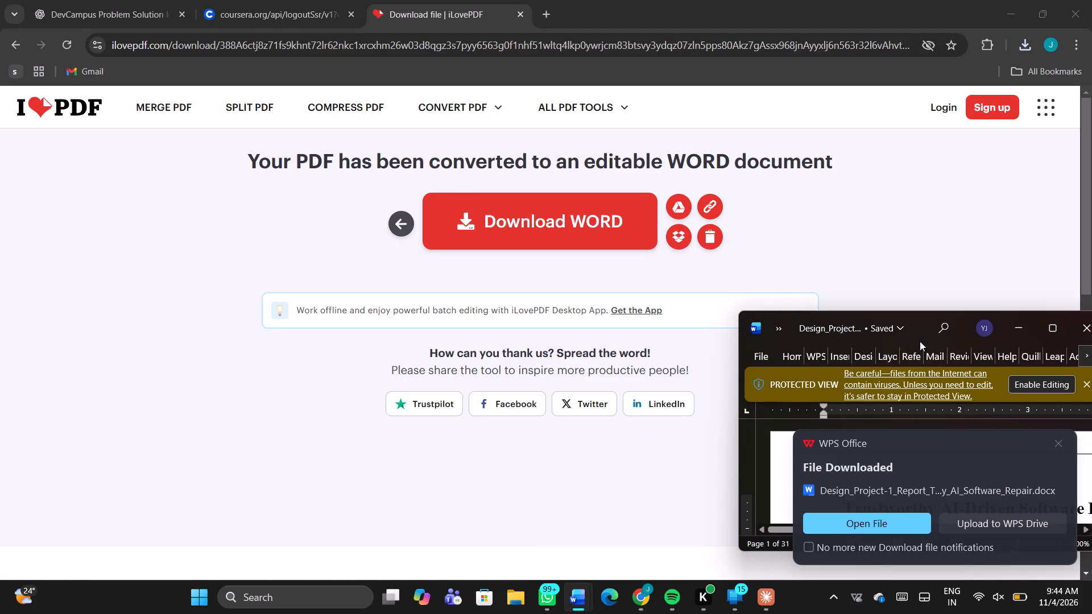
{"action": "left_click", "coordinate": [1050, 333]}
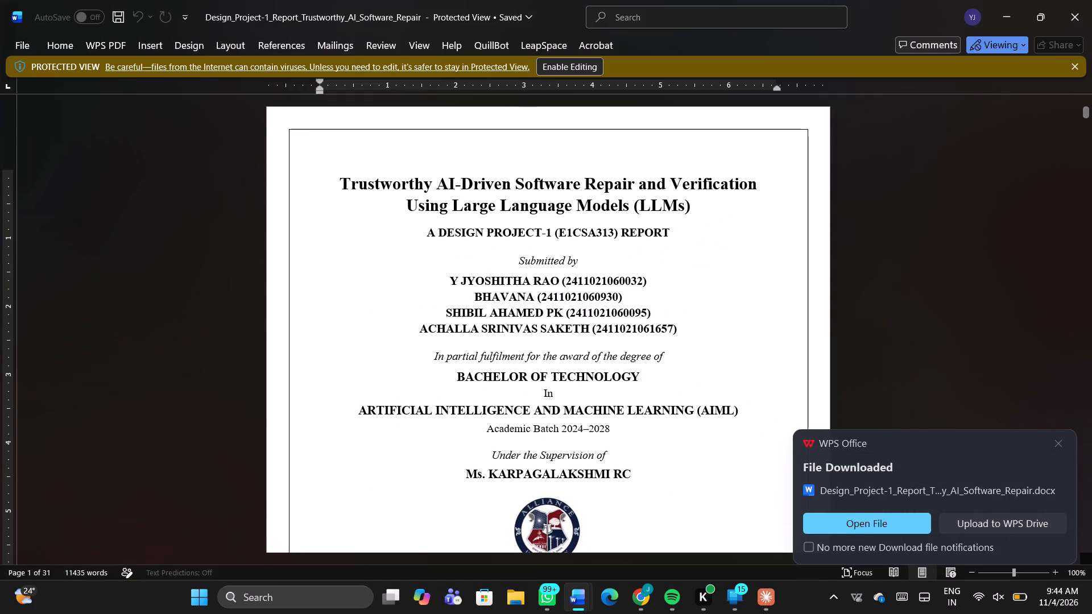
{"action": "left_click", "coordinate": [565, 70]}
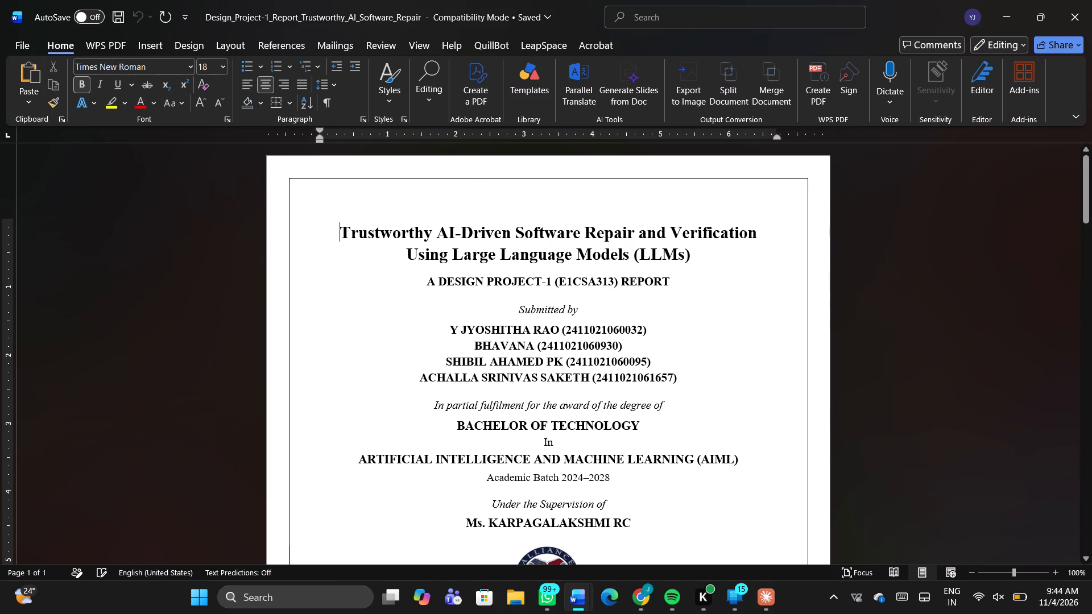
Set the font size of the entire report to 12.
{"action": "left_click", "coordinate": [572, 329]}
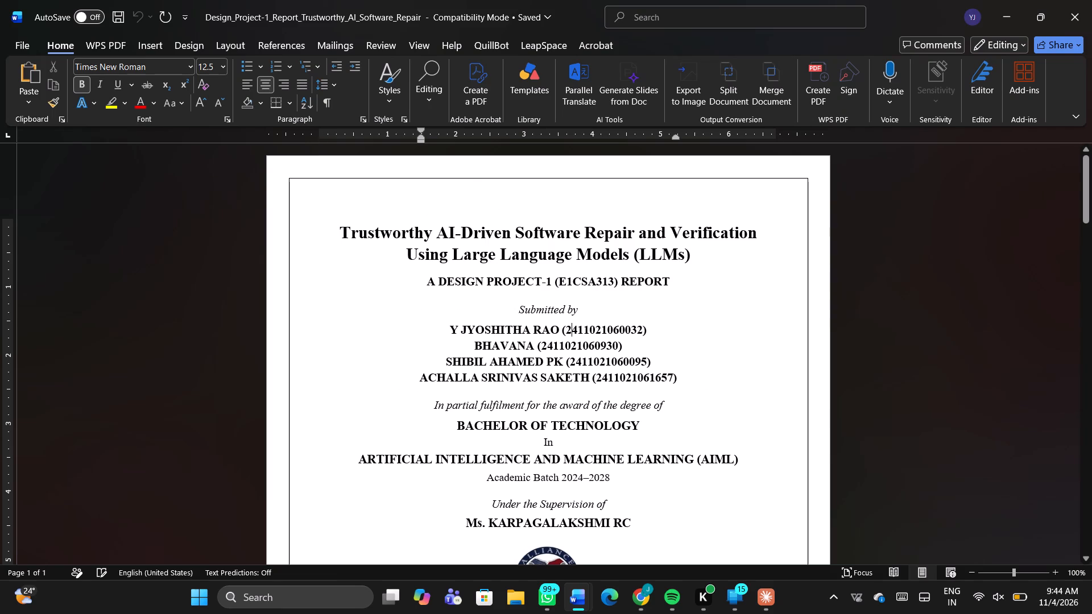
{"action": "key", "text": "ctrl+a"}
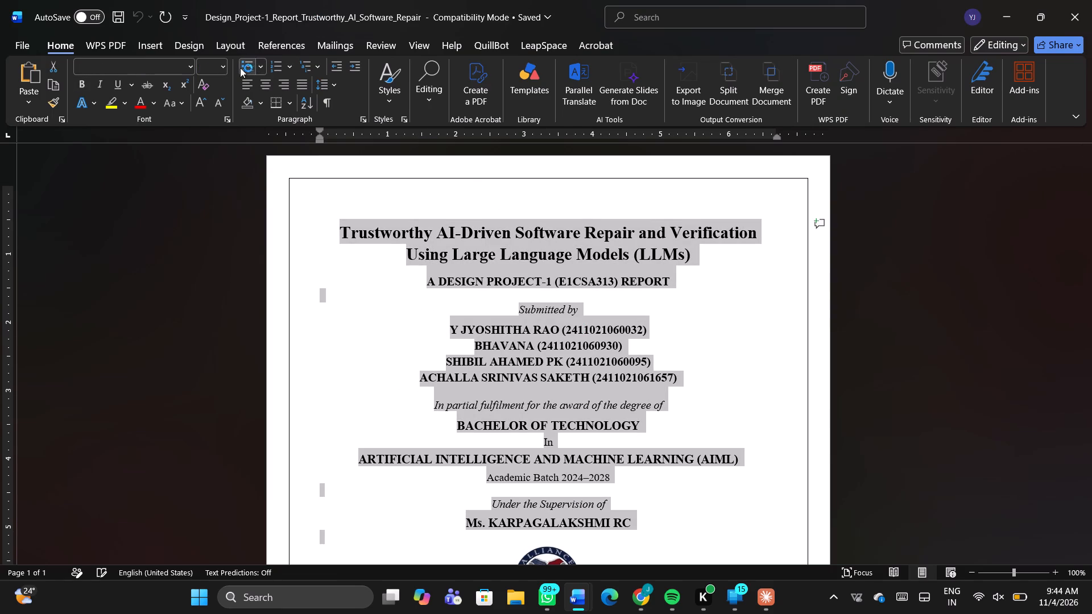
{"action": "left_click", "coordinate": [225, 68]}
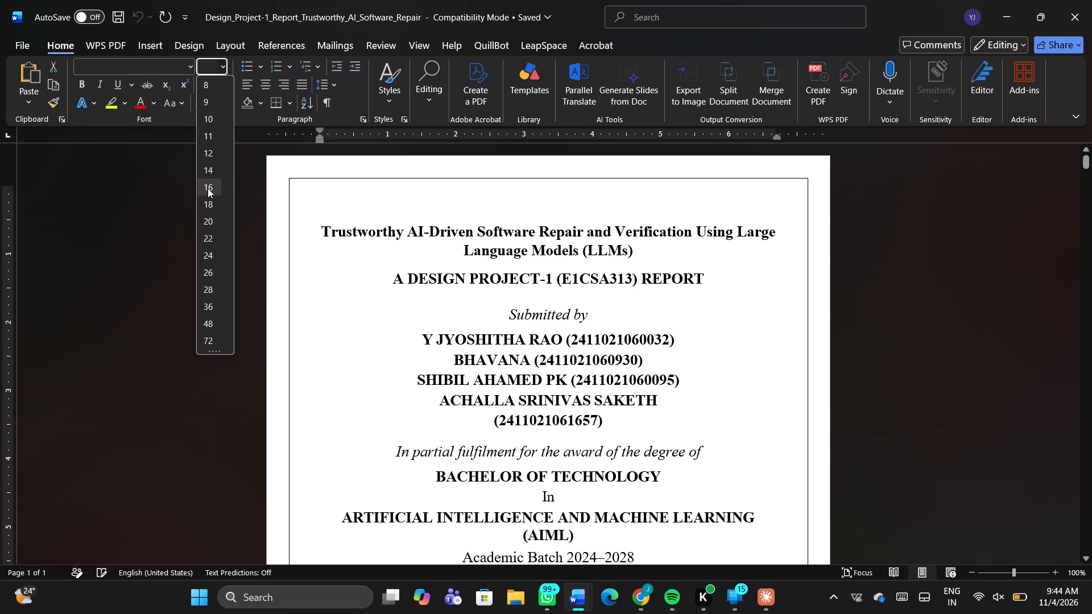
{"action": "left_click", "coordinate": [211, 159]}
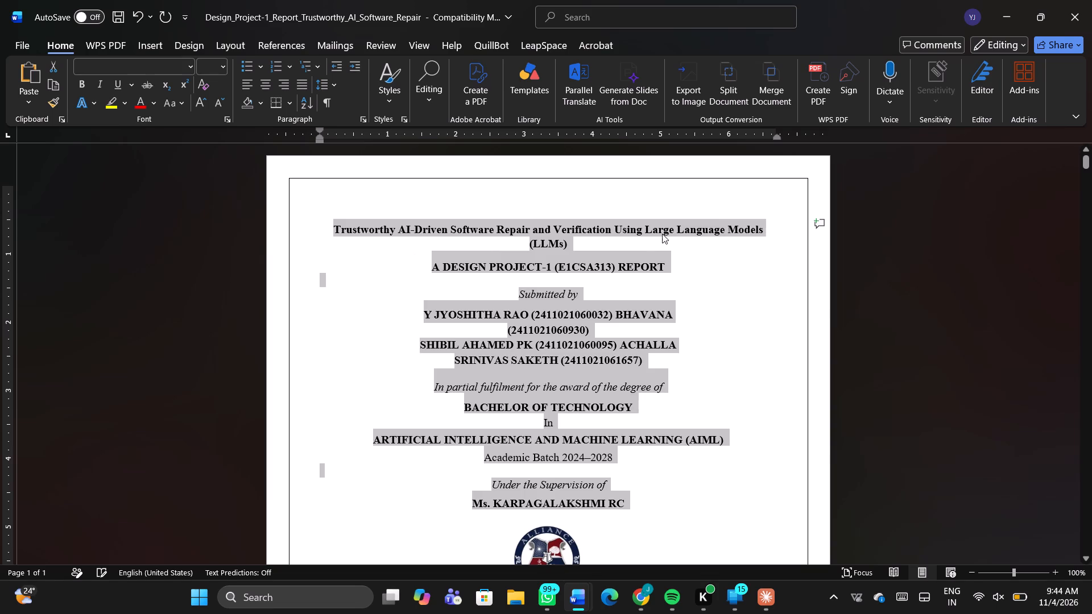
{"action": "left_click", "coordinate": [662, 234]}
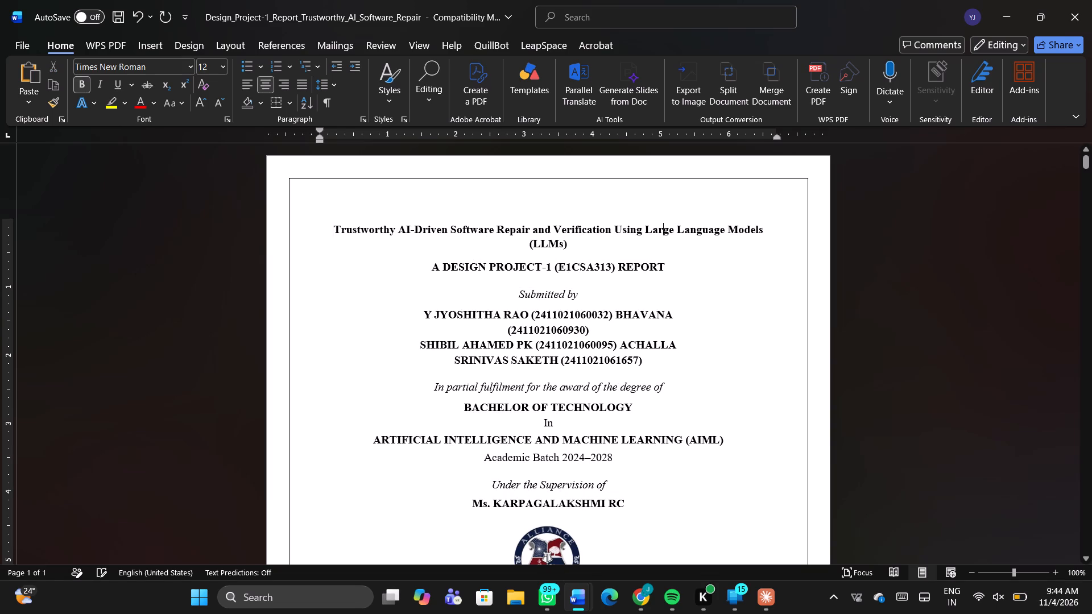
Set the font size of the cover page title and the "A DESIGN PROJECT-1 (E1CSA313) REPORT" line to 14.
{"action": "left_click_drag", "start_coordinate": [573, 248], "coordinate": [358, 218]}
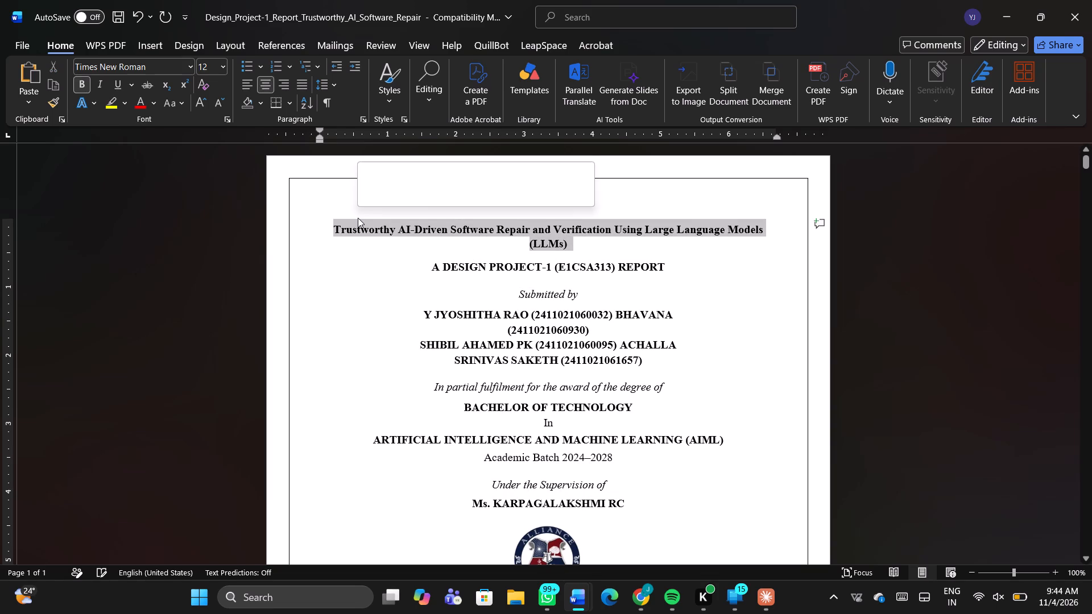
{"action": "left_click", "coordinate": [670, 267]}
{"action": "left_click_drag", "start_coordinate": [670, 267], "coordinate": [363, 204]}
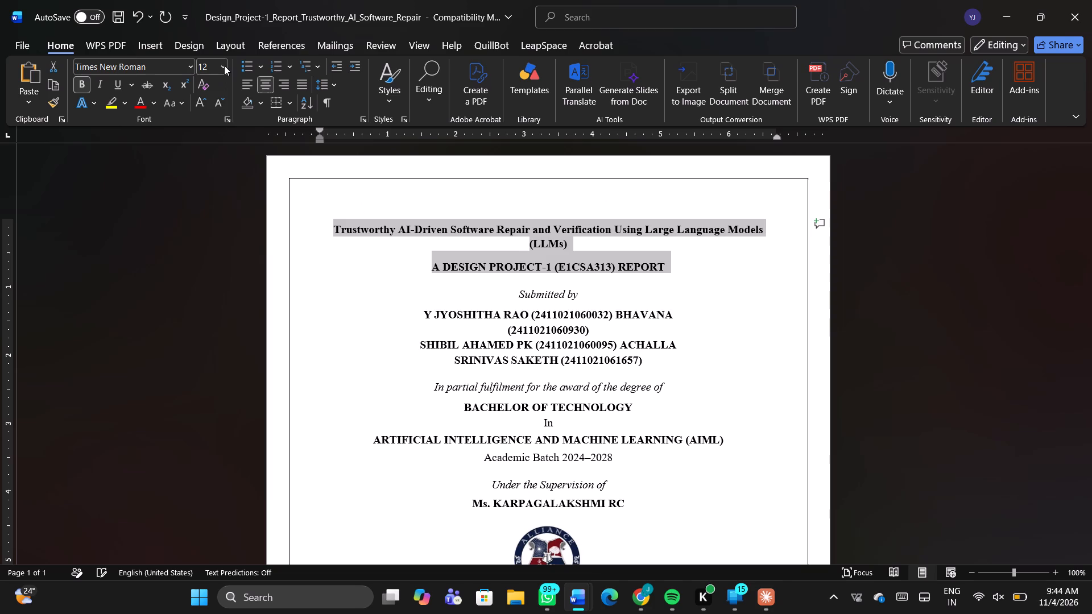
{"action": "left_click", "coordinate": [224, 65]}
{"action": "left_click", "coordinate": [214, 170]}
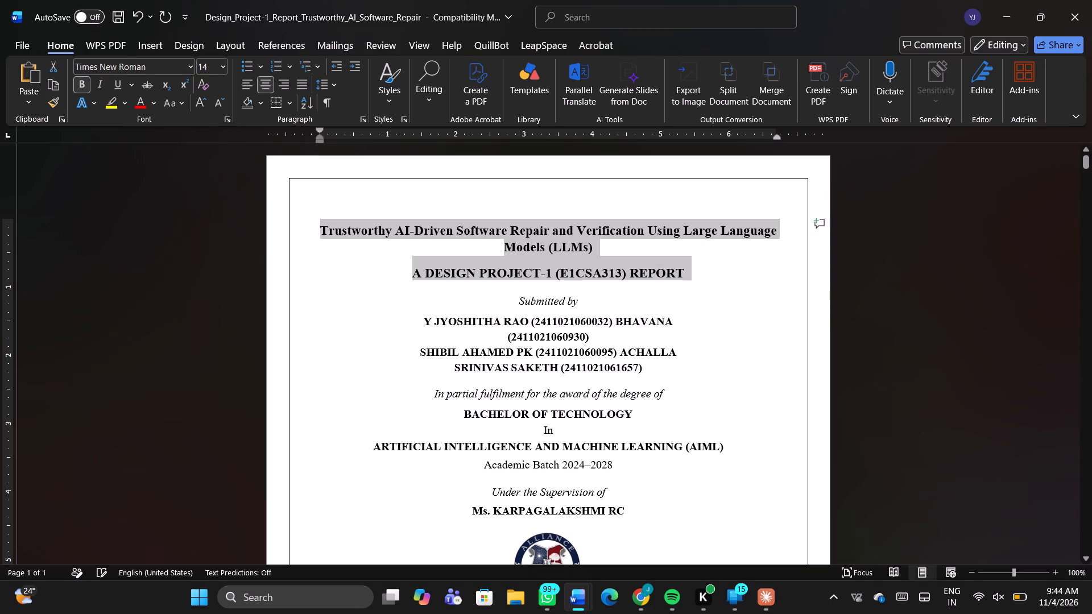
{"action": "left_click", "coordinate": [389, 354]}
Insert two blank lines above "Submitted by" on the cover page.
{"action": "scroll", "coordinate": [389, 354], "scroll_direction": "down", "scroll_amount": 2}
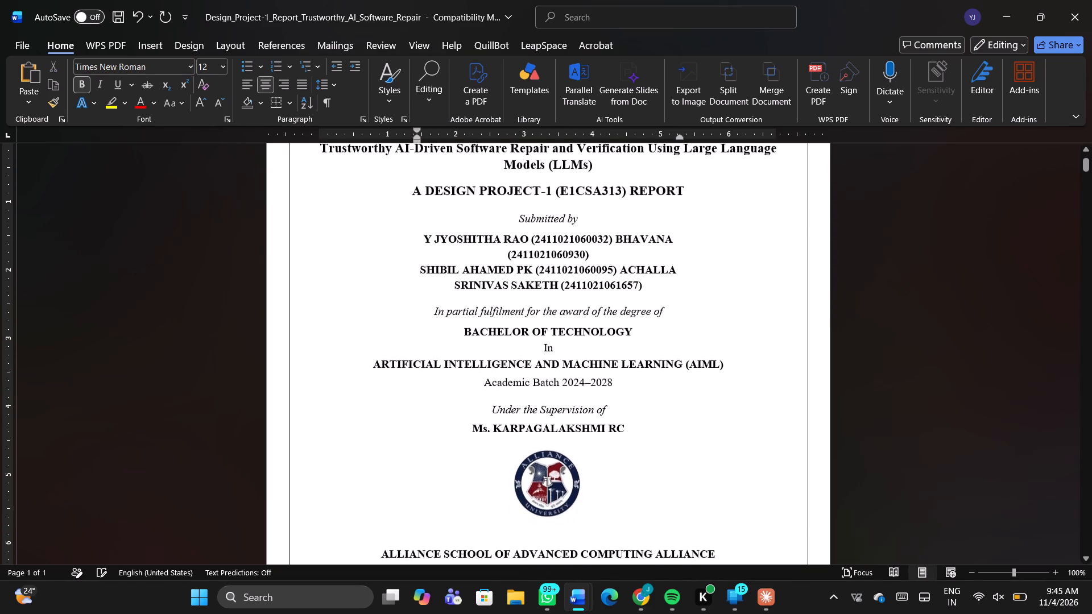
{"action": "scroll", "coordinate": [389, 354], "scroll_direction": "down", "scroll_amount": 2}
{"action": "scroll", "coordinate": [389, 354], "scroll_direction": "up", "scroll_amount": 1}
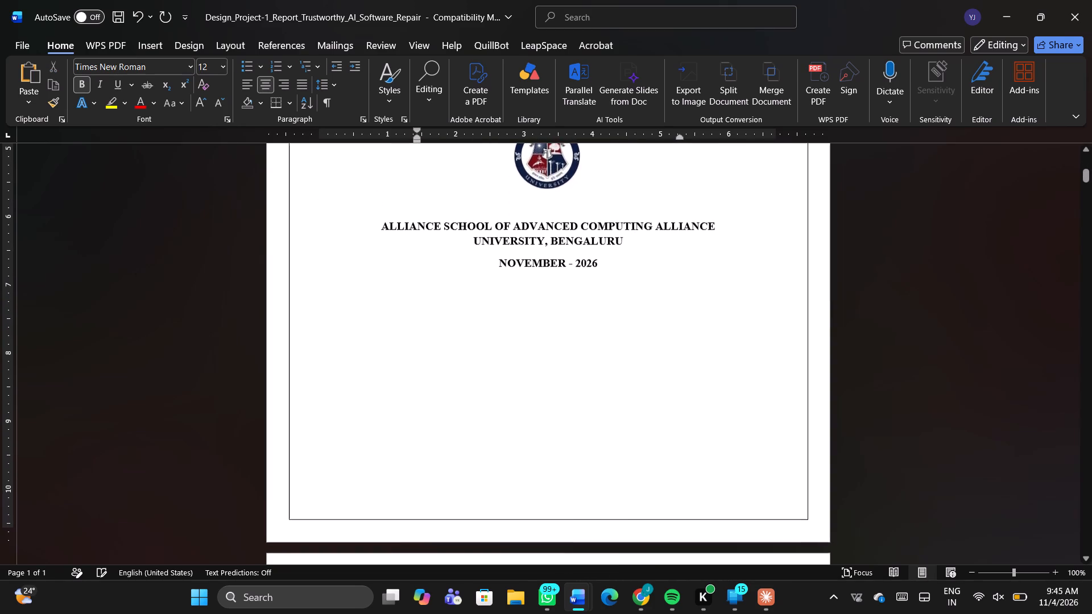
{"action": "scroll", "coordinate": [389, 354], "scroll_direction": "up", "scroll_amount": 1}
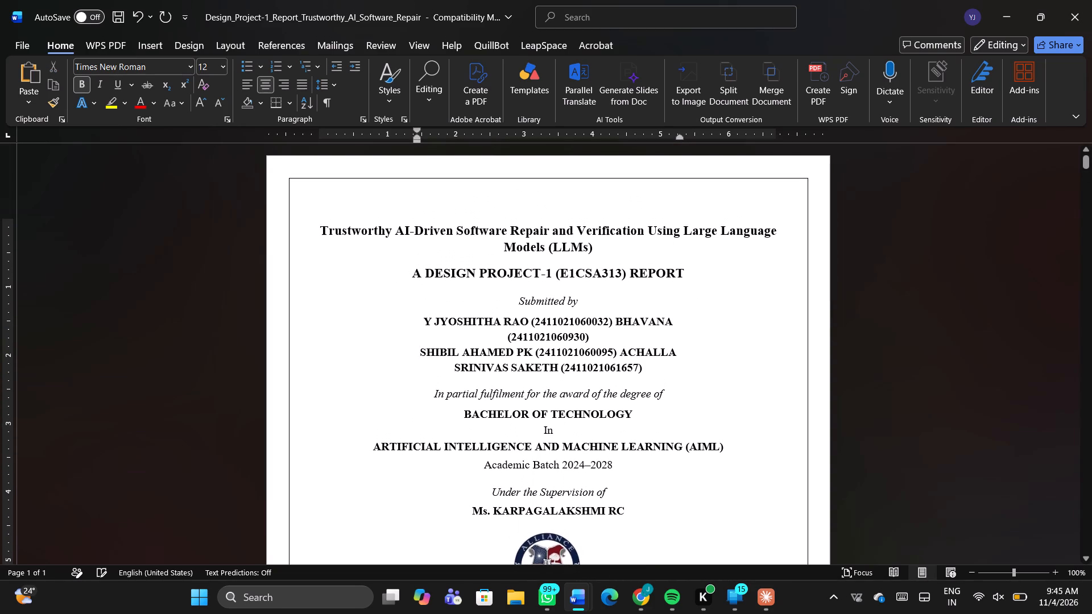
{"action": "left_click", "coordinate": [530, 287]}
{"action": "key", "text": "Return"}
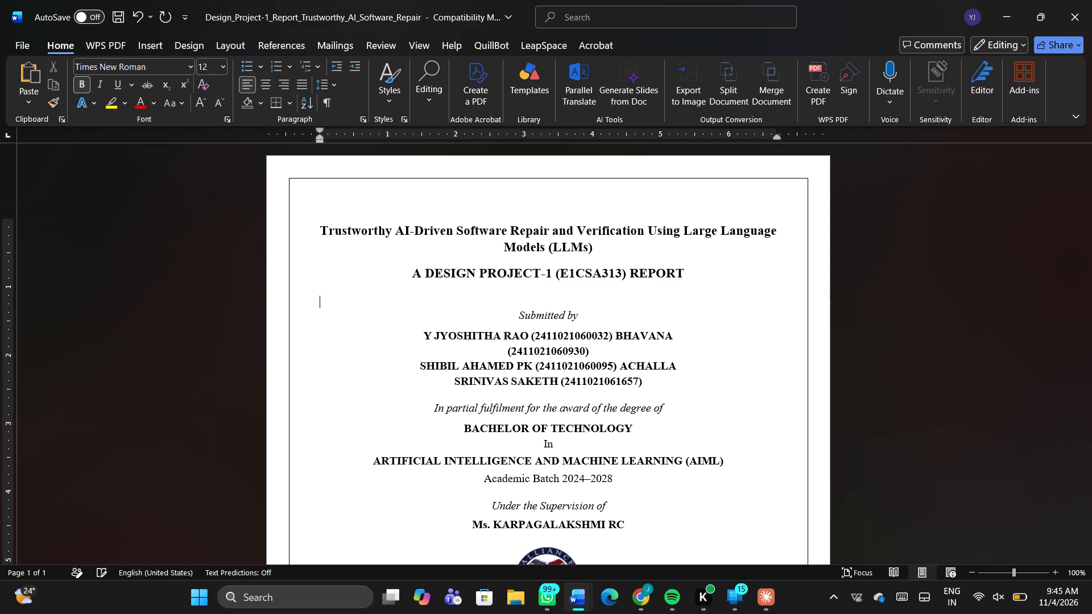
{"action": "key", "text": "Return"}
Move the second student's name on the cover page onto its own line with the matching registration number.
{"action": "scroll", "coordinate": [530, 287], "scroll_direction": "down", "scroll_amount": 1}
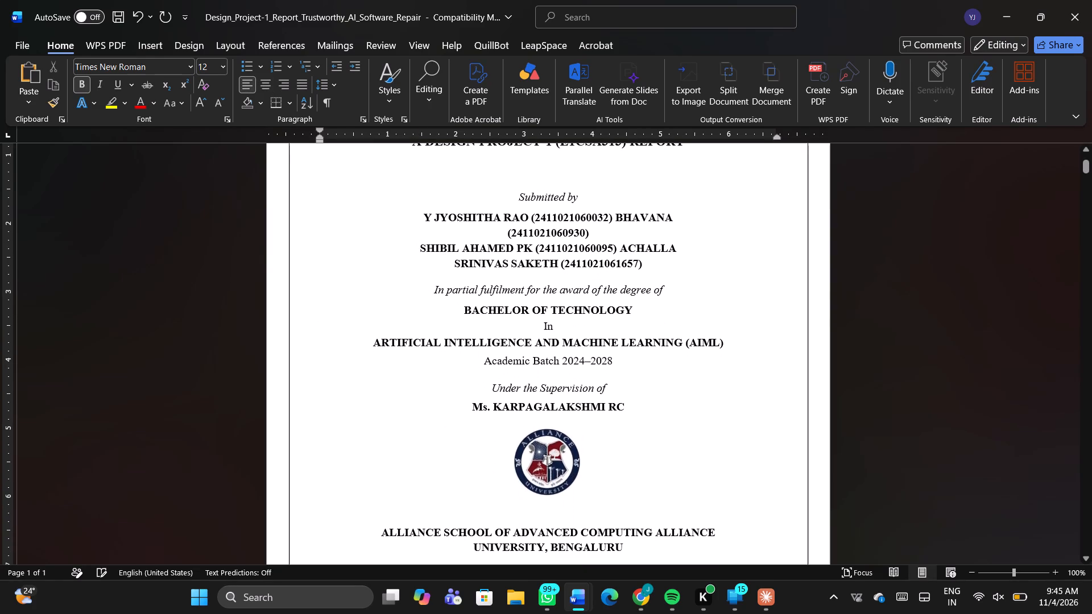
{"action": "left_click", "coordinate": [612, 215]}
{"action": "key", "text": "Return"}
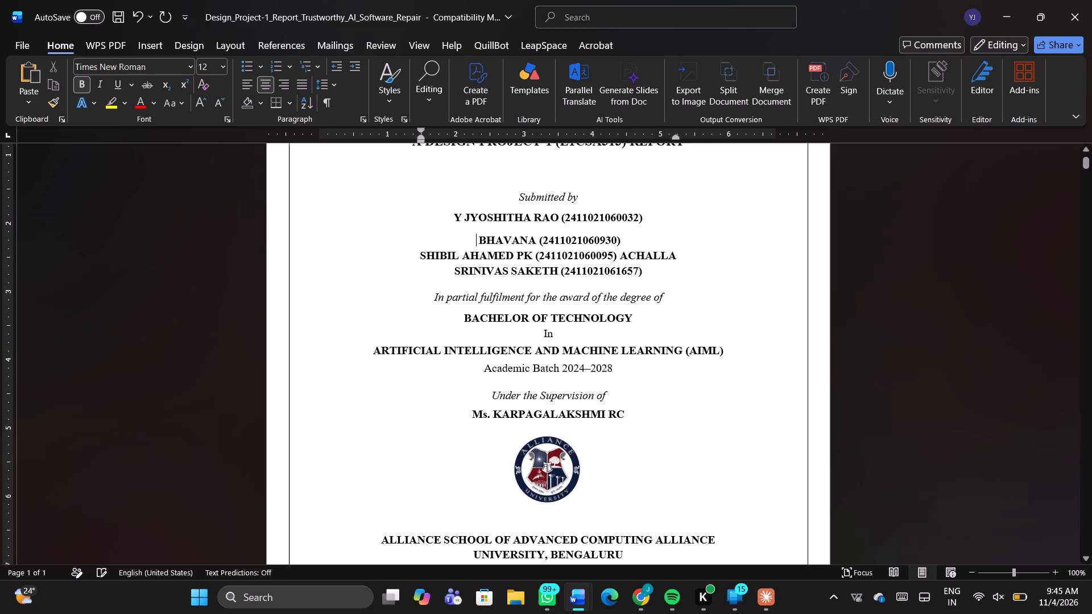
{"action": "left_click_drag", "start_coordinate": [449, 213], "coordinate": [588, 246]}
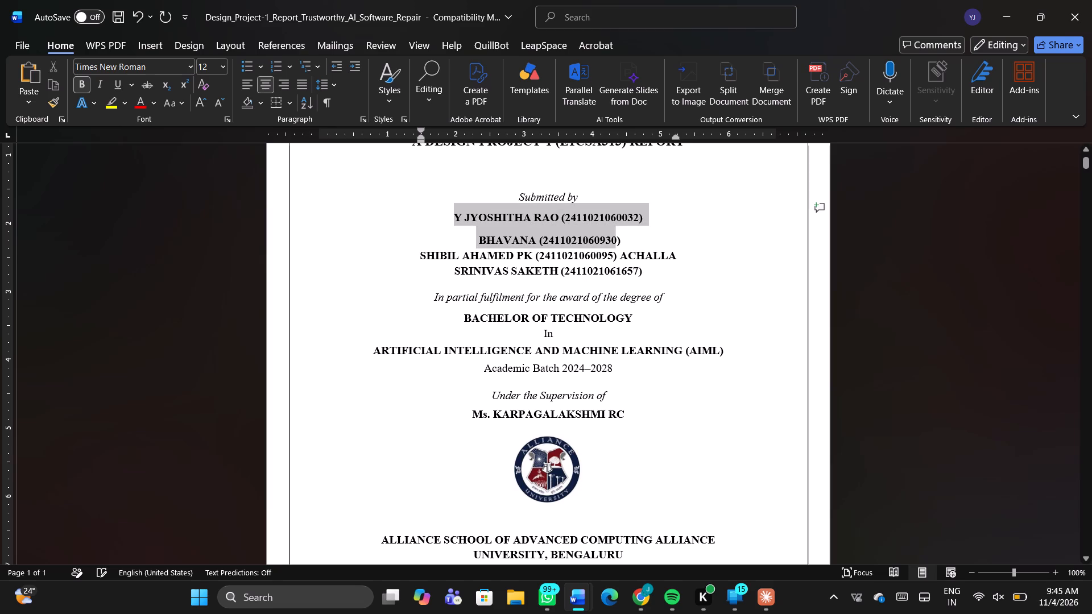
{"action": "left_click_drag", "start_coordinate": [588, 246], "coordinate": [642, 278]}
{"action": "left_click", "coordinate": [685, 310]}
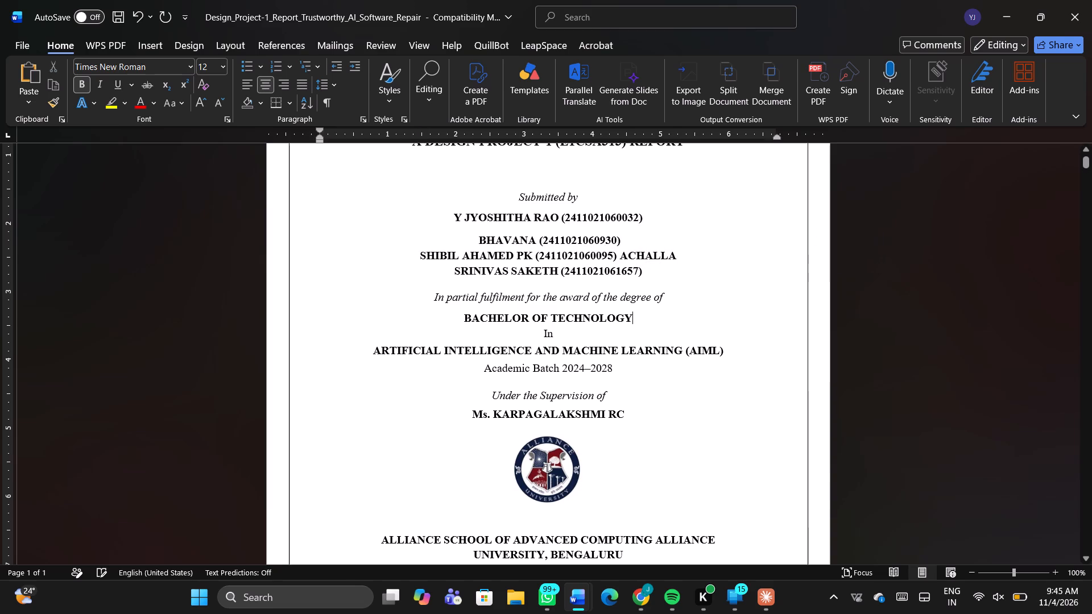
Set the line spacing of the entire report to 1.5.
{"action": "key", "text": "ctrl+a"}
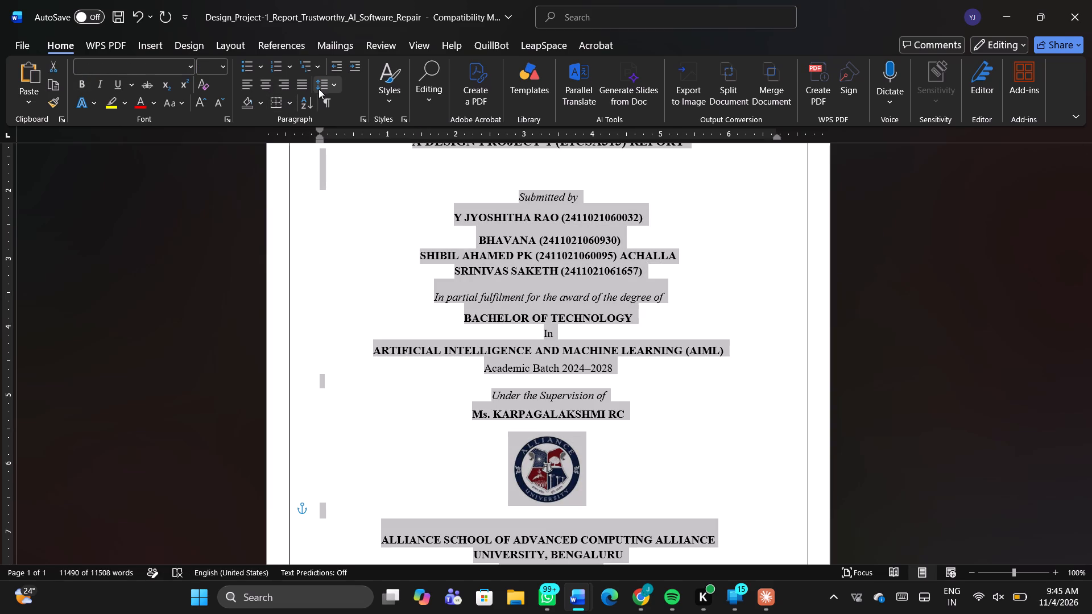
{"action": "left_click", "coordinate": [337, 87]}
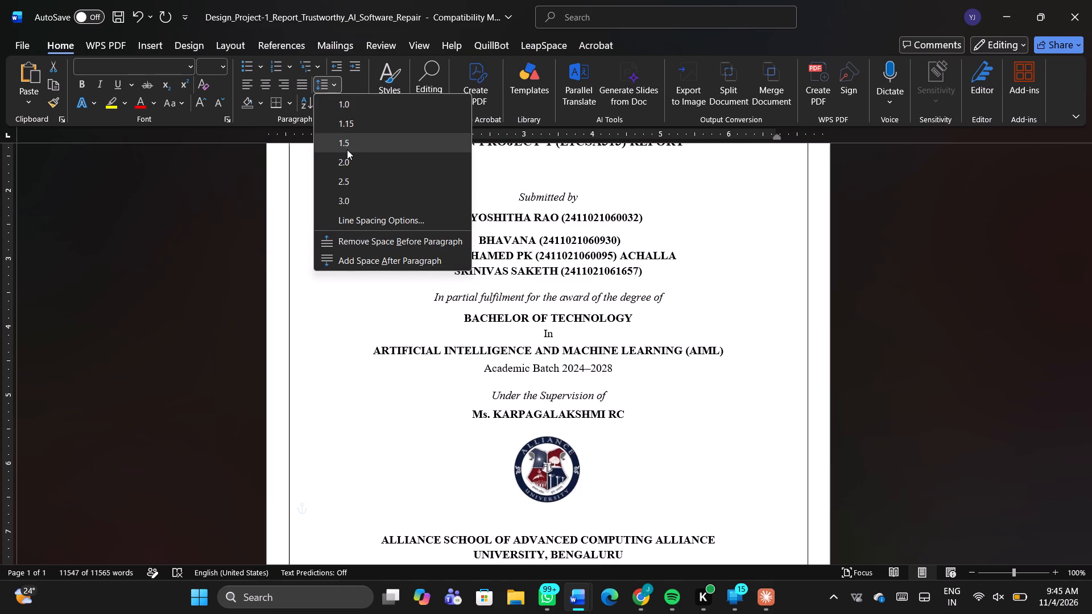
{"action": "left_click", "coordinate": [347, 150]}
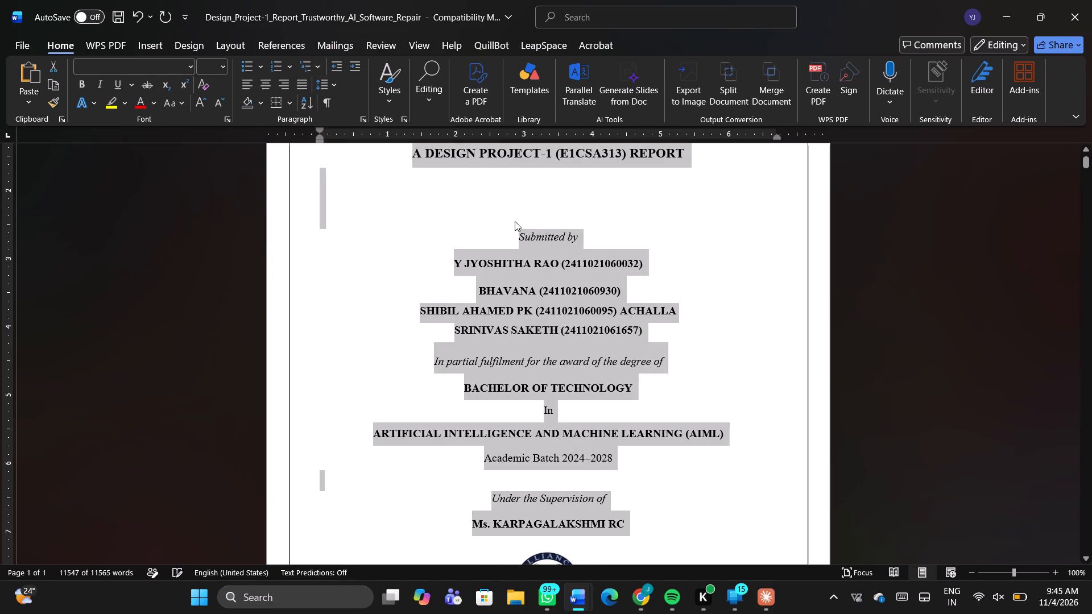
{"action": "left_click", "coordinate": [515, 221]}
{"action": "scroll", "coordinate": [515, 221], "scroll_direction": "up", "scroll_amount": 8}
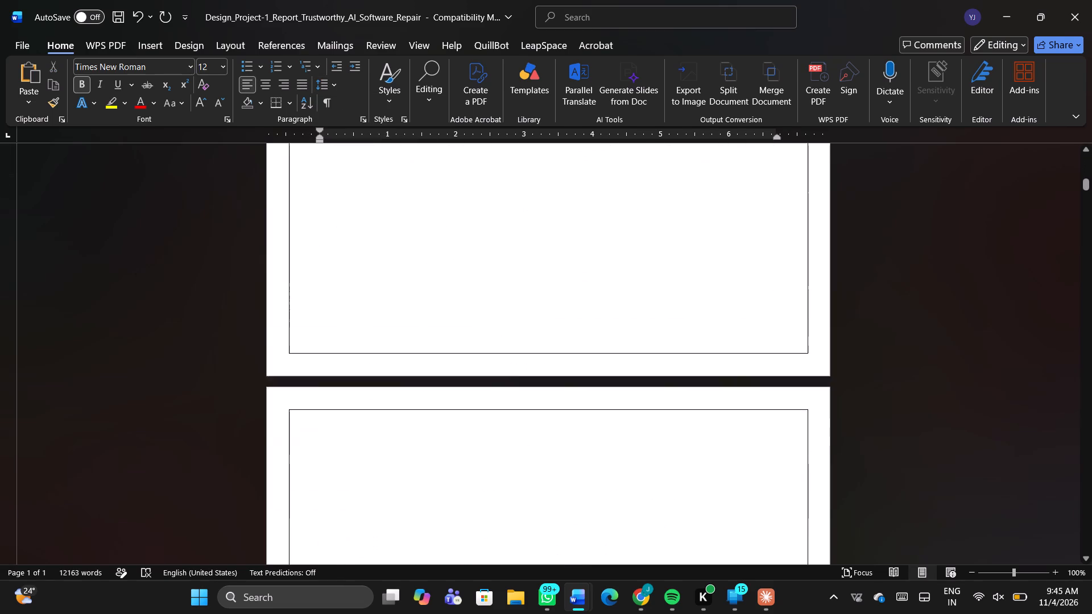
{"action": "scroll", "coordinate": [515, 221], "scroll_direction": "up", "scroll_amount": 6}
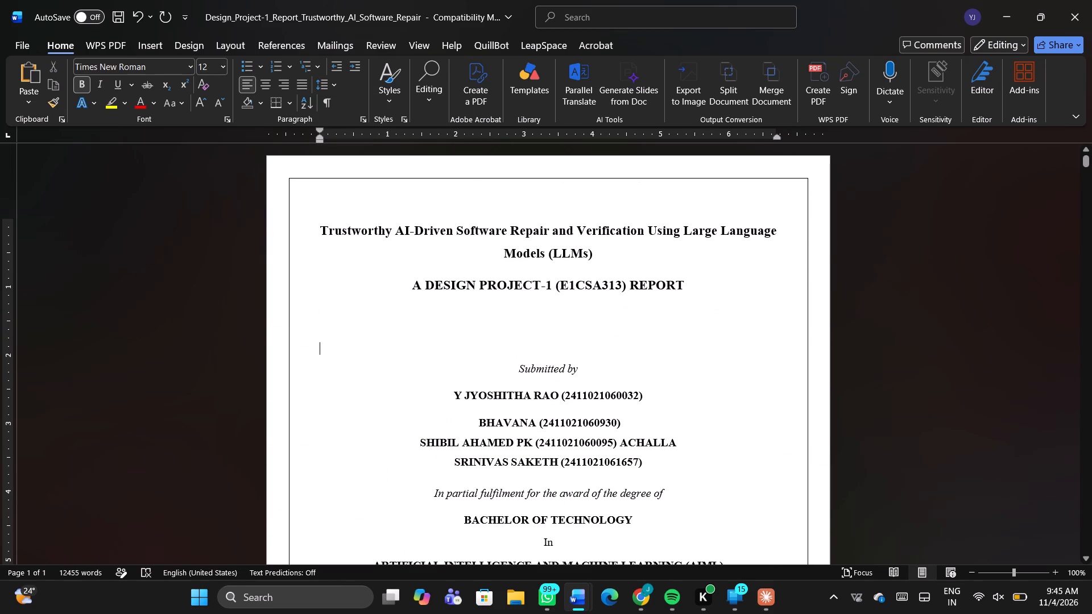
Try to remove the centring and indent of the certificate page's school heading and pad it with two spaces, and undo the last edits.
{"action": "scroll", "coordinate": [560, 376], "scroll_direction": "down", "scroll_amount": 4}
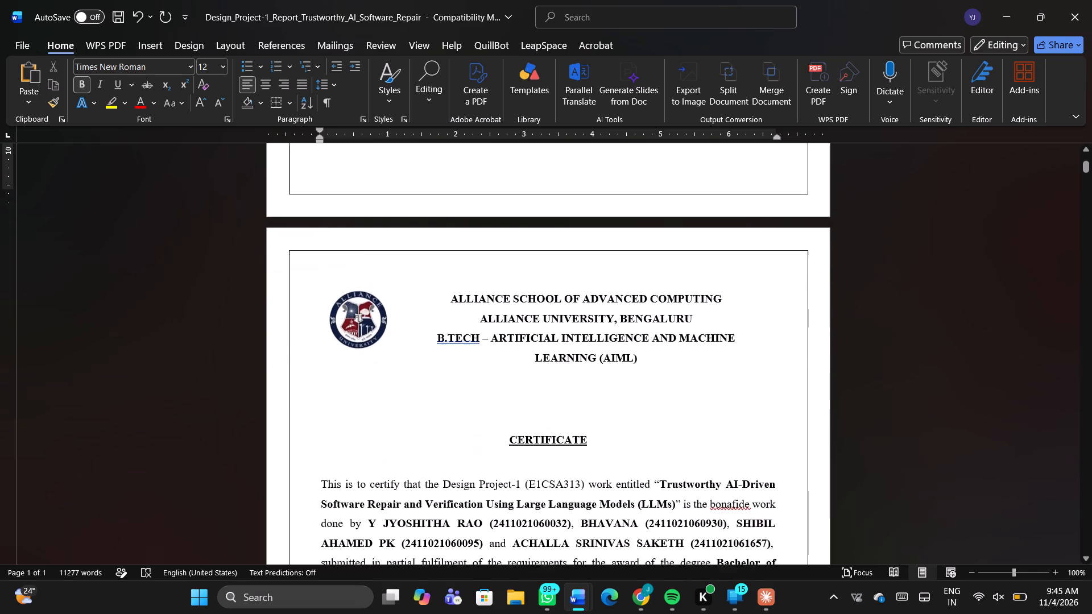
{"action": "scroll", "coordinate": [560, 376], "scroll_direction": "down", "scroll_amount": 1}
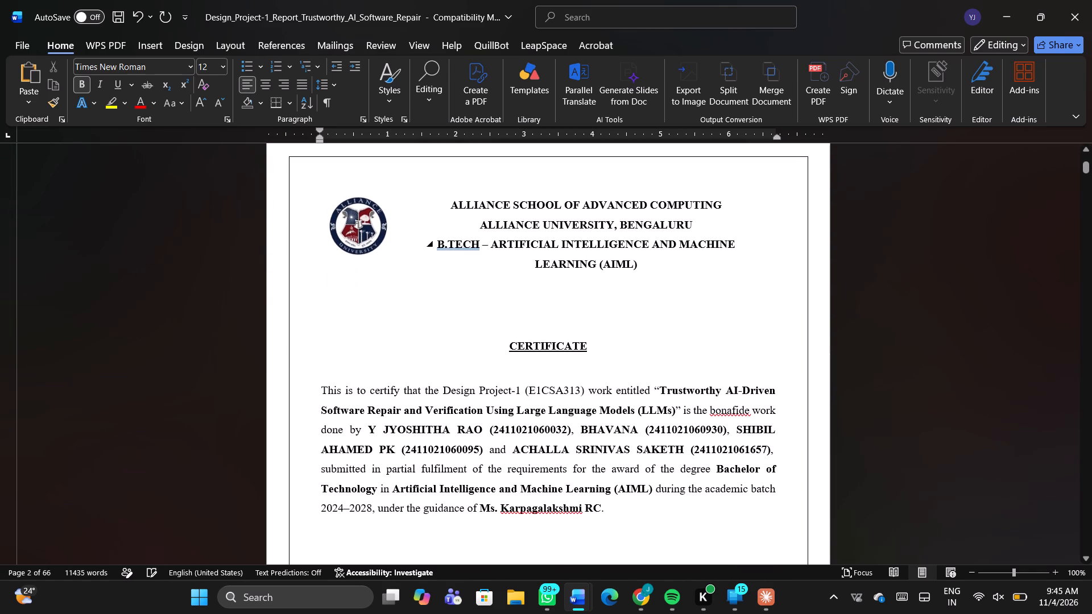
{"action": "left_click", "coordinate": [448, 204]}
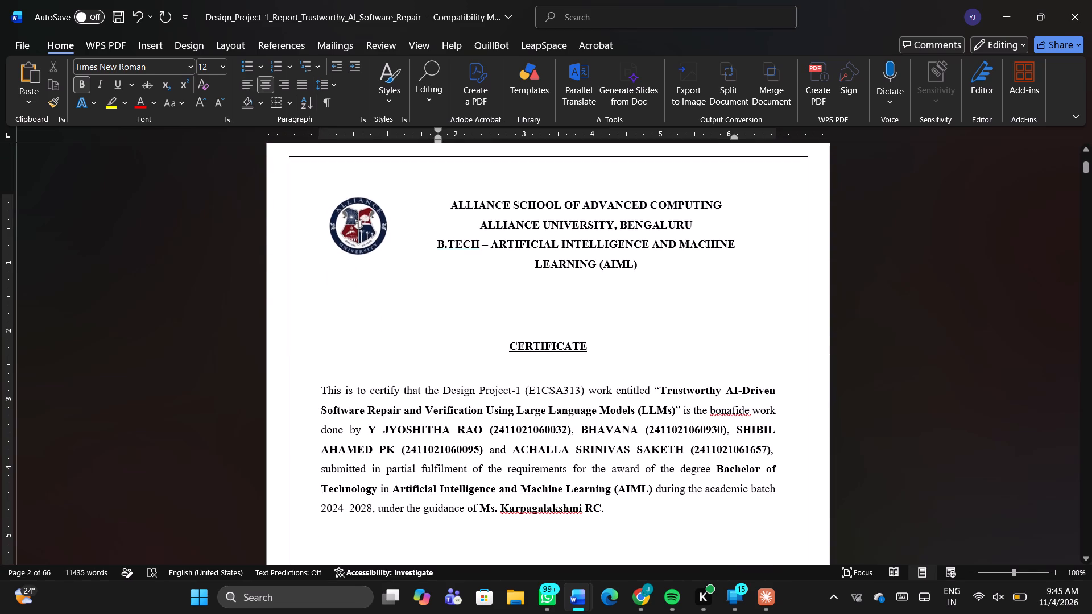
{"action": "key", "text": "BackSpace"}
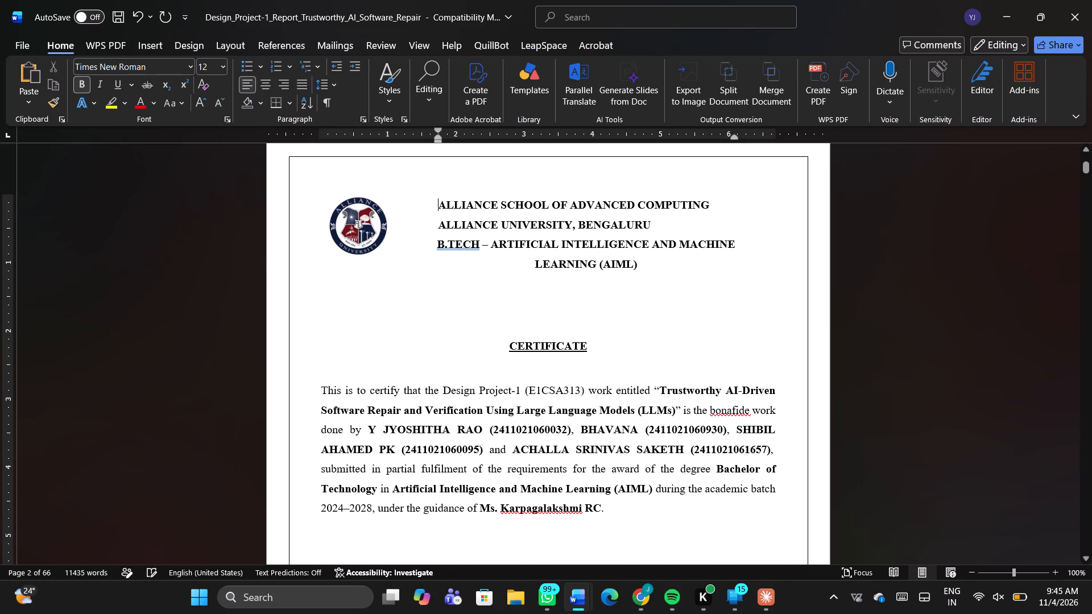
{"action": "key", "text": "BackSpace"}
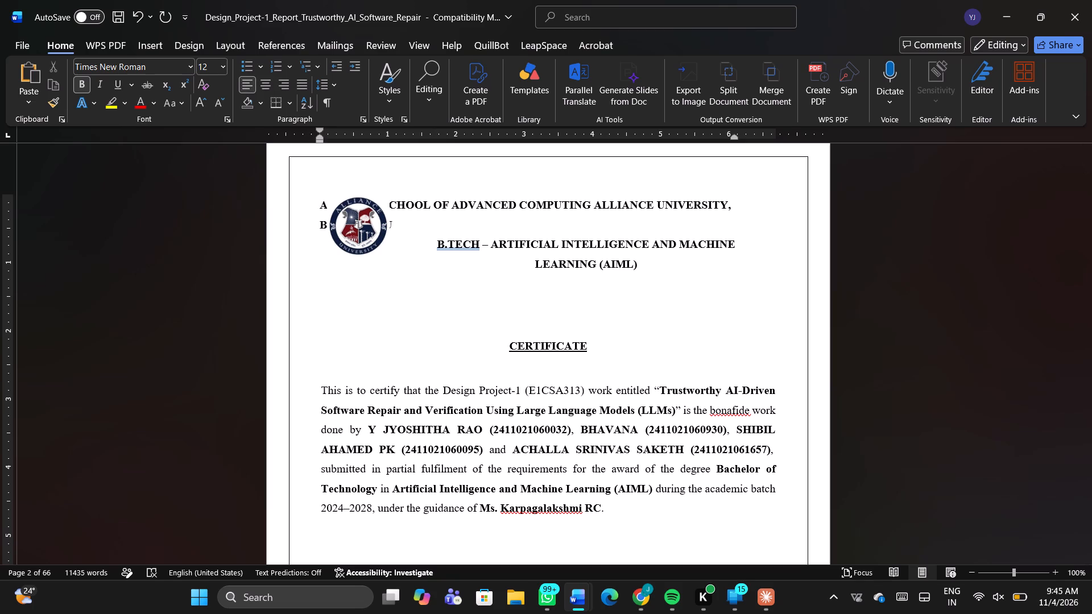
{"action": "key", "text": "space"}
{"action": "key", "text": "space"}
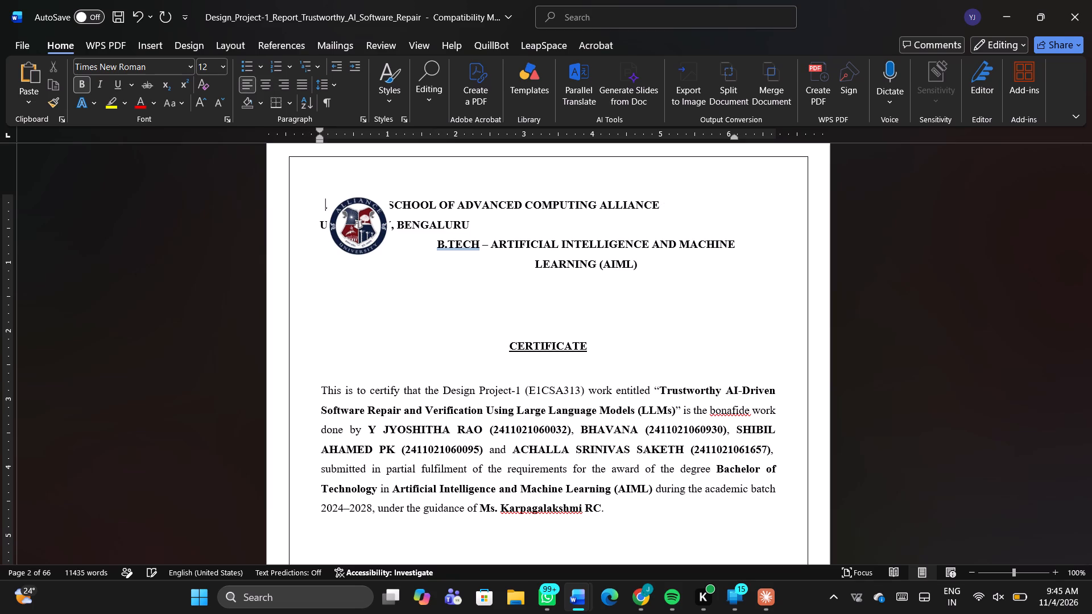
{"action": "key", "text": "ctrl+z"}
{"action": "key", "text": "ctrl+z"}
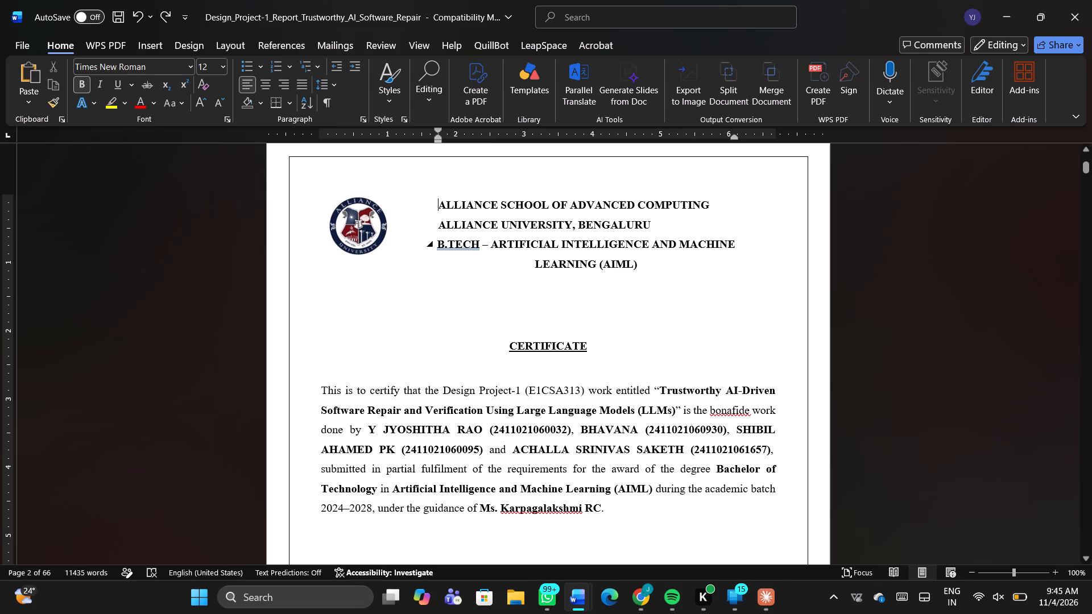
Try left, right and justified alignment on the heading lines beside the certificate page's logo, and settle on centred alignment.
{"action": "left_click_drag", "start_coordinate": [430, 200], "coordinate": [507, 223]}
{"action": "left_click_drag", "start_coordinate": [507, 223], "coordinate": [647, 272]}
{"action": "left_click", "coordinate": [647, 272]}
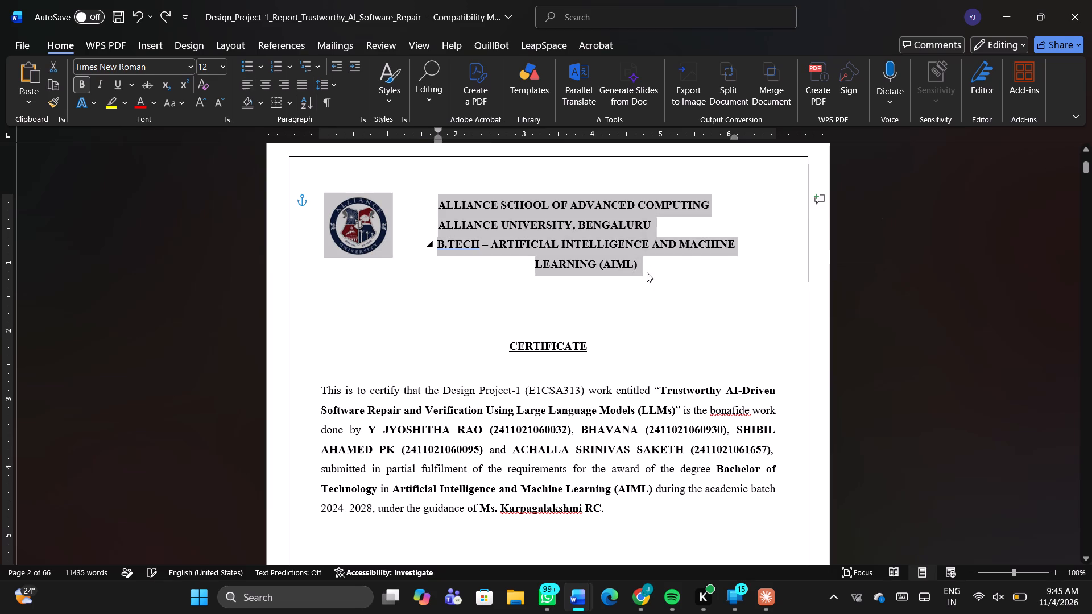
{"action": "left_click_drag", "start_coordinate": [647, 272], "coordinate": [446, 208]}
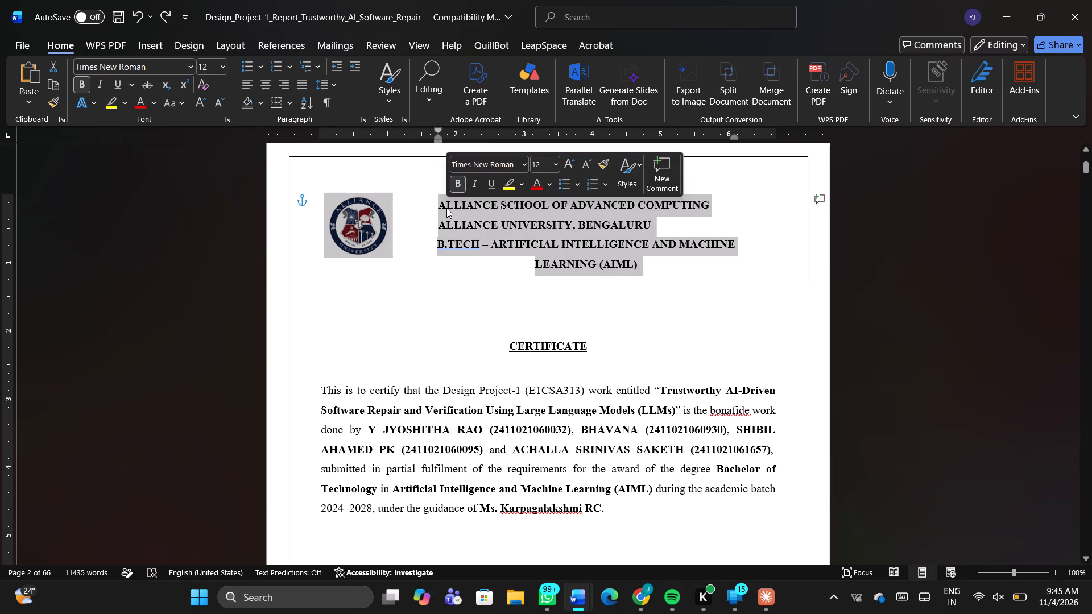
{"action": "left_click", "coordinate": [245, 85]}
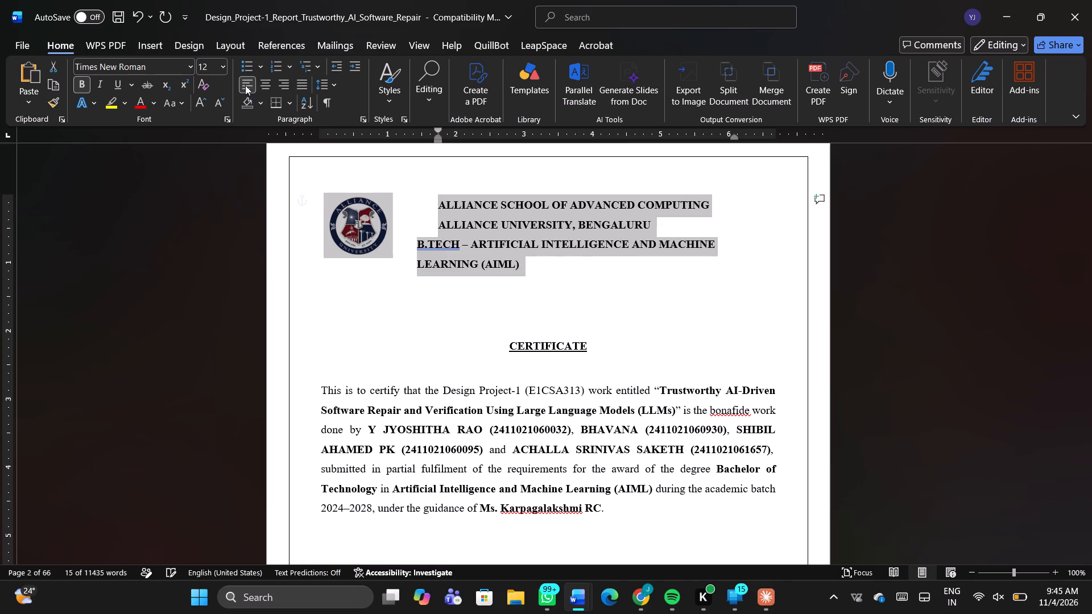
{"action": "left_click", "coordinate": [266, 85]}
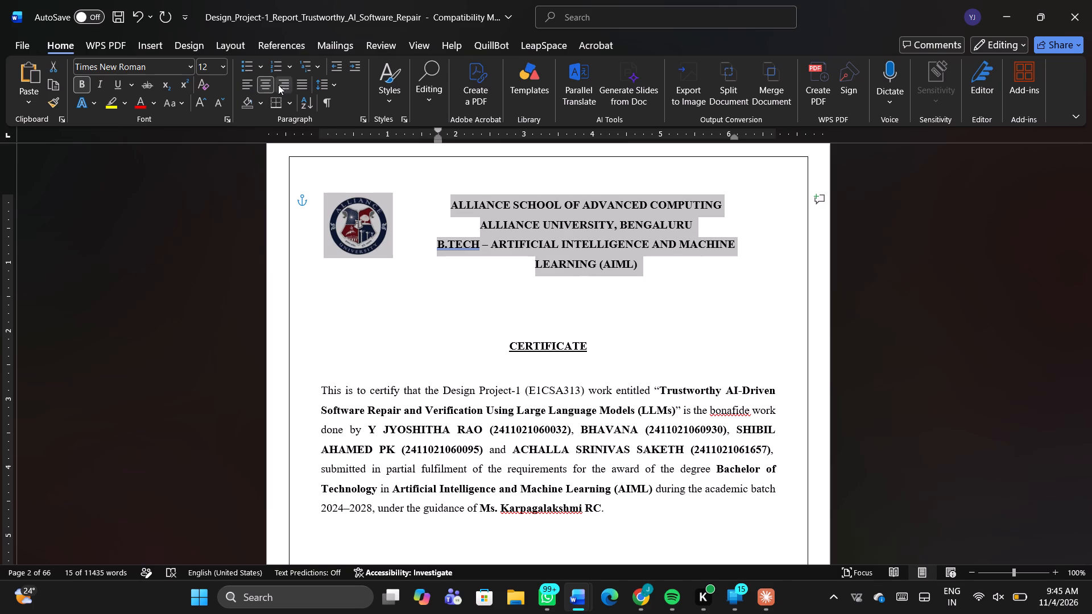
{"action": "left_click", "coordinate": [286, 85]}
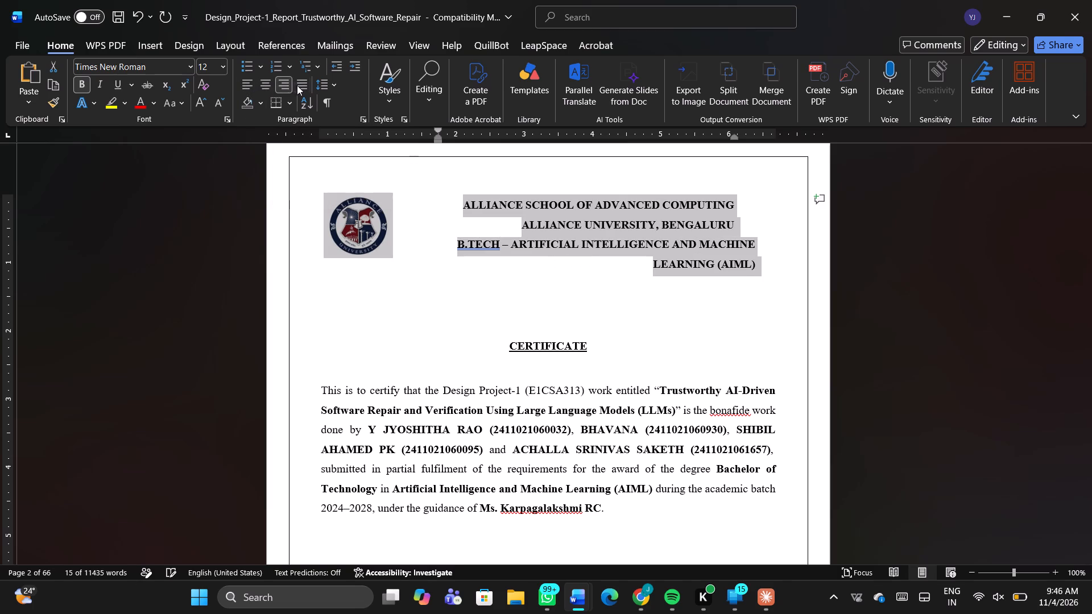
{"action": "left_click", "coordinate": [299, 86]}
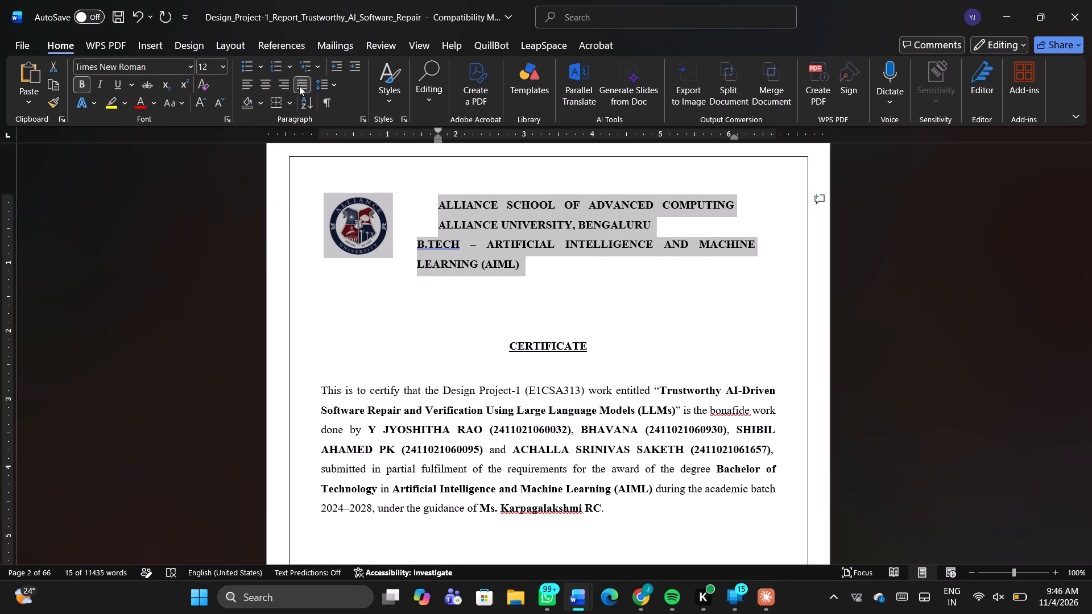
{"action": "left_click", "coordinate": [239, 83]}
{"action": "left_click", "coordinate": [269, 90]}
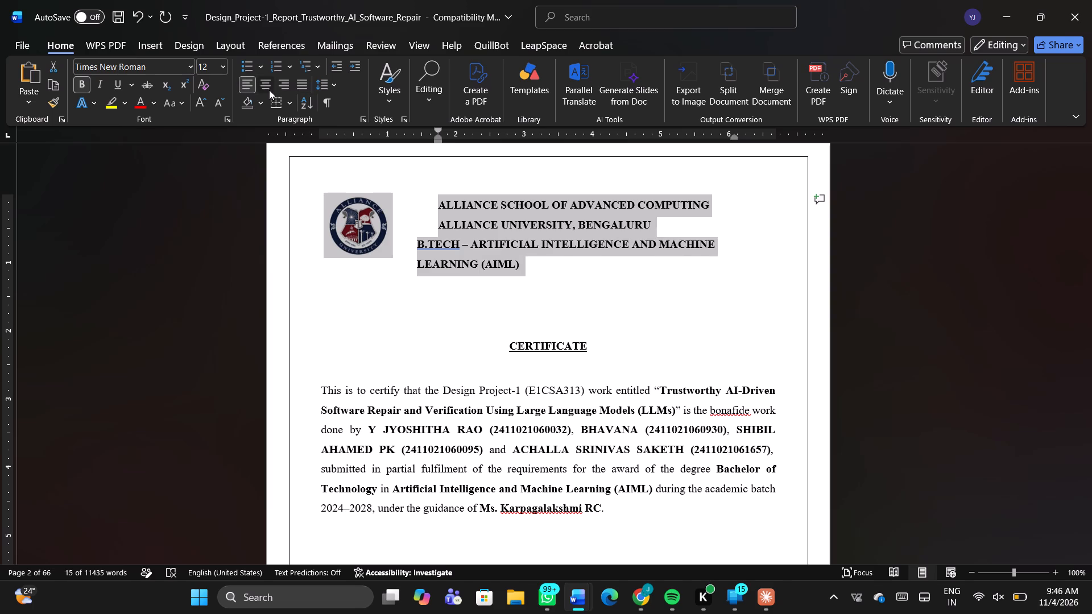
{"action": "double_click", "coordinate": [472, 318]}
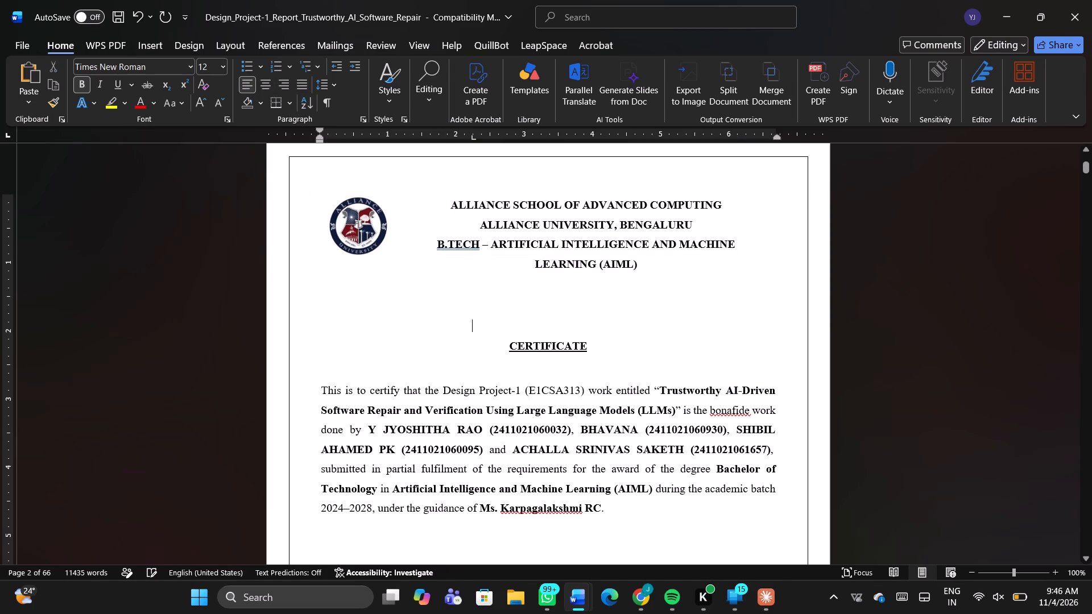
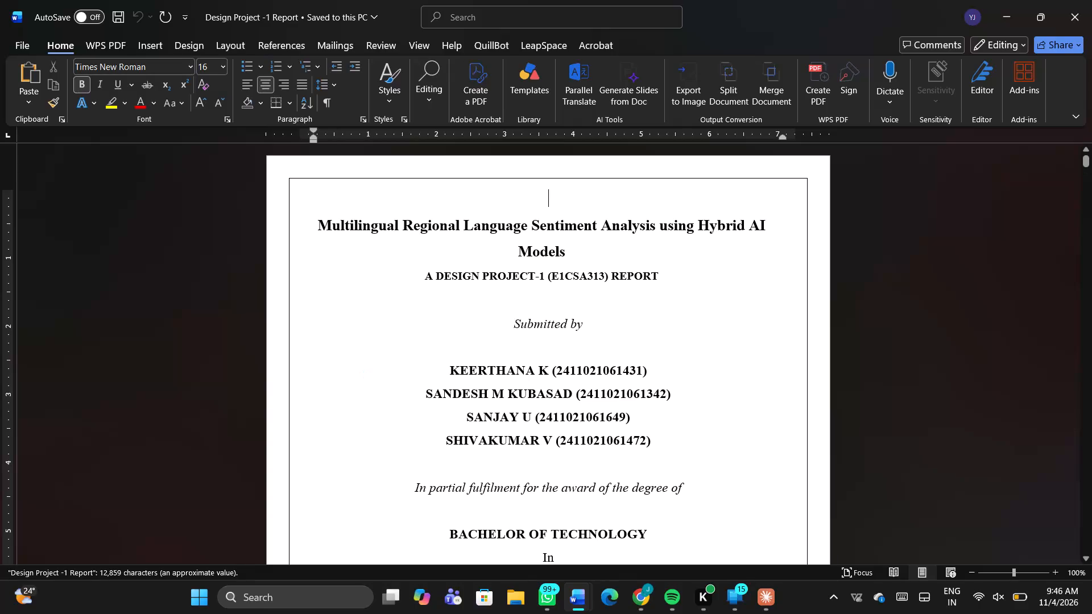
Examine the cover page and certificate page layout in the Design Project -1 report on multilingual sentiment analysis.
{"action": "scroll", "coordinate": [359, 372], "scroll_direction": "down", "scroll_amount": 5}
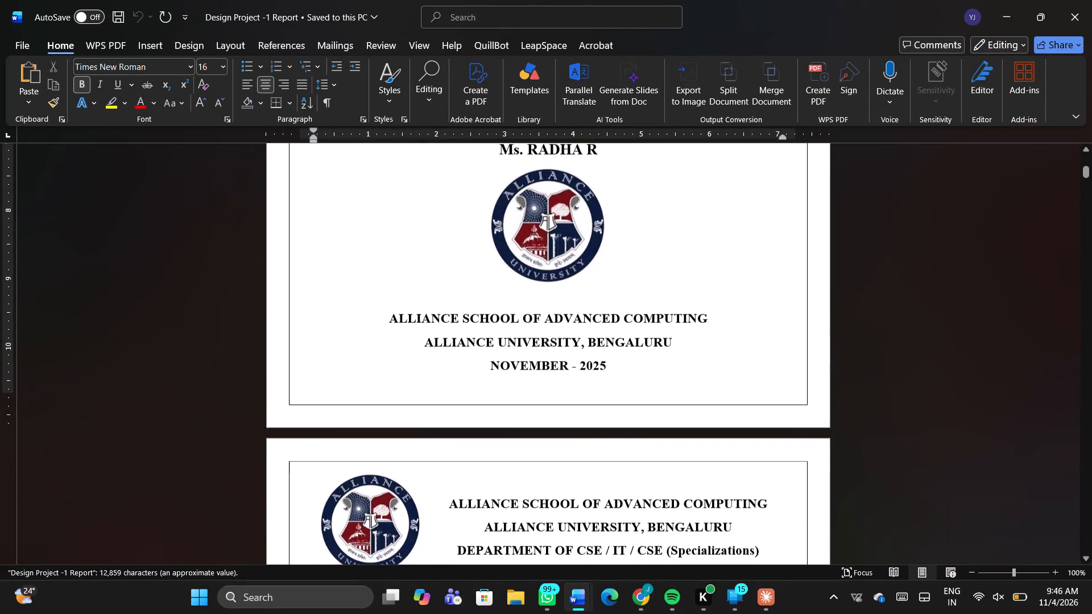
{"action": "scroll", "coordinate": [359, 372], "scroll_direction": "down", "scroll_amount": 2}
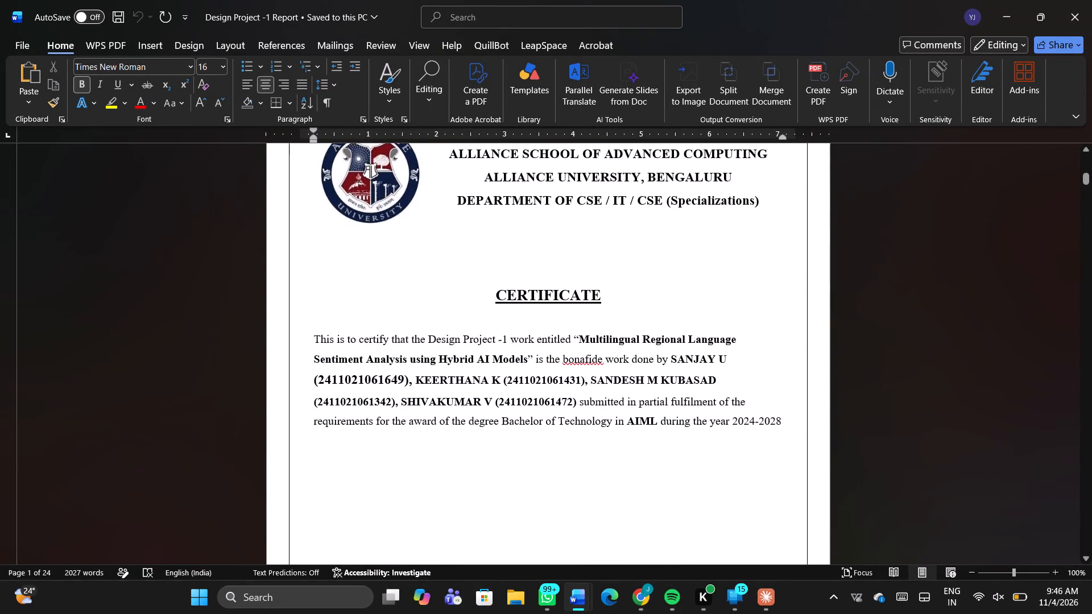
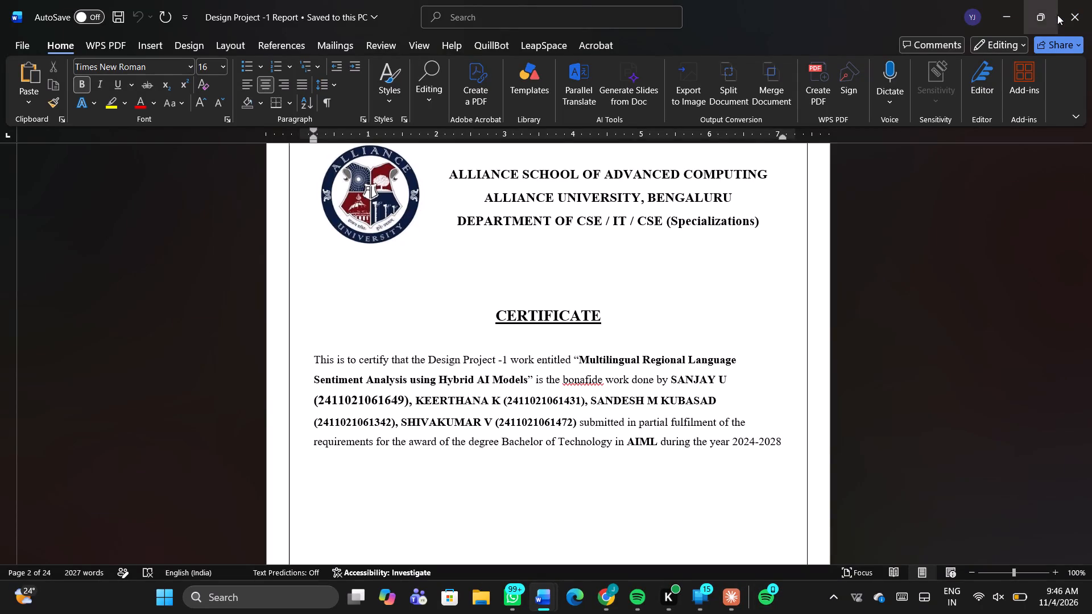
Place the multilingual sentiment analysis report beside the Trustworthy AI-Driven Software Repair report, with both showing their cover pages.
{"action": "left_click", "coordinate": [969, 70]}
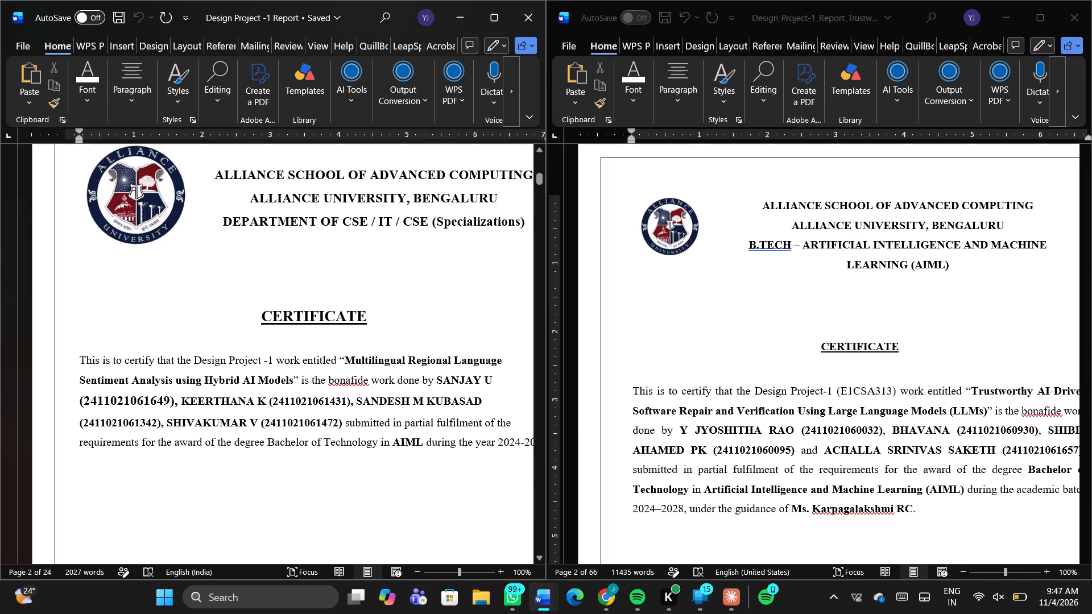
{"action": "scroll", "coordinate": [371, 245], "scroll_direction": "up", "scroll_amount": 8}
{"action": "scroll", "coordinate": [753, 286], "scroll_direction": "up", "scroll_amount": 10}
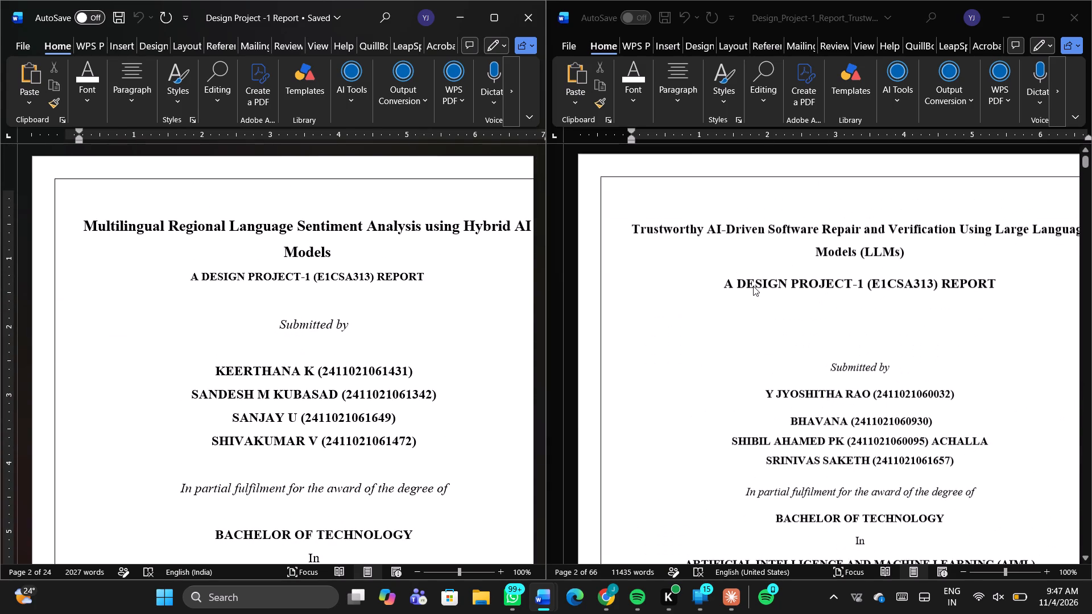
On the Trustworthy AI-Driven report's cover page, delete the two blank lines above "Submitted by" and insert one blank line below it.
{"action": "left_click", "coordinate": [878, 339]}
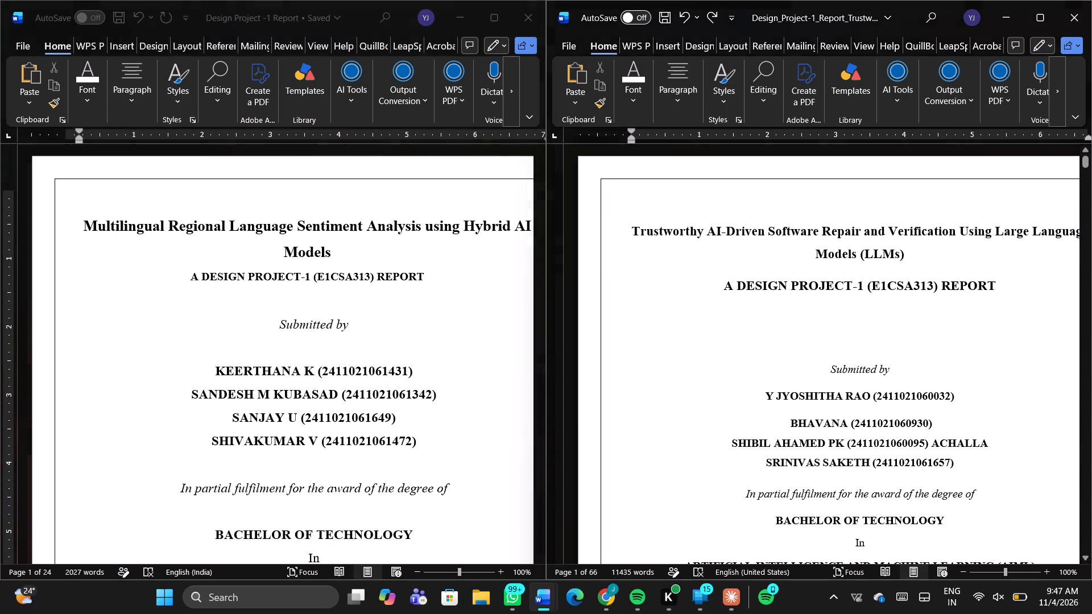
{"action": "left_click", "coordinate": [878, 339]}
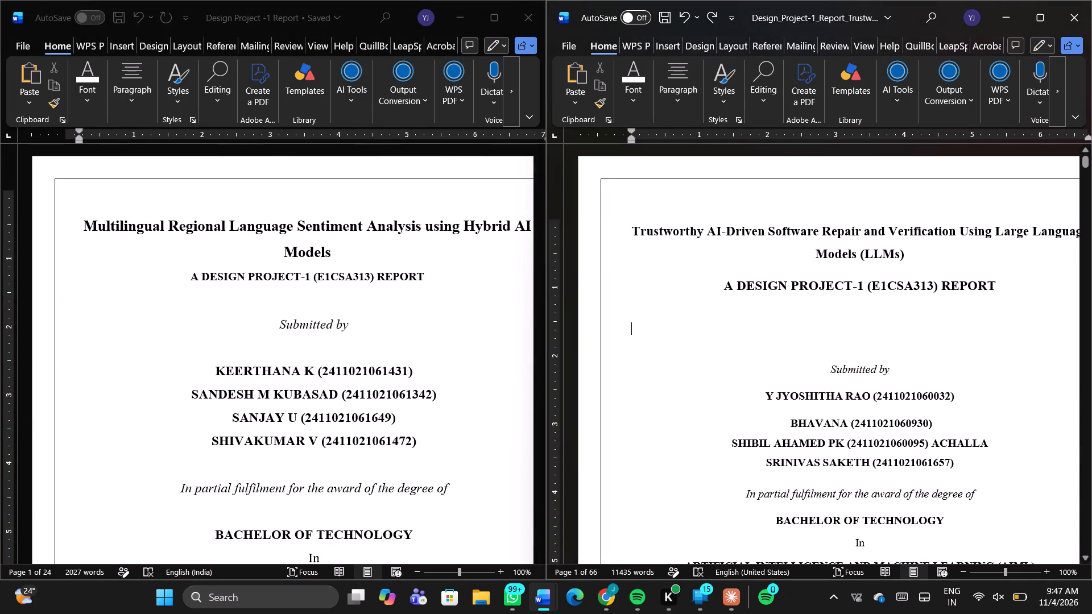
{"action": "key", "text": "BackSpace"}
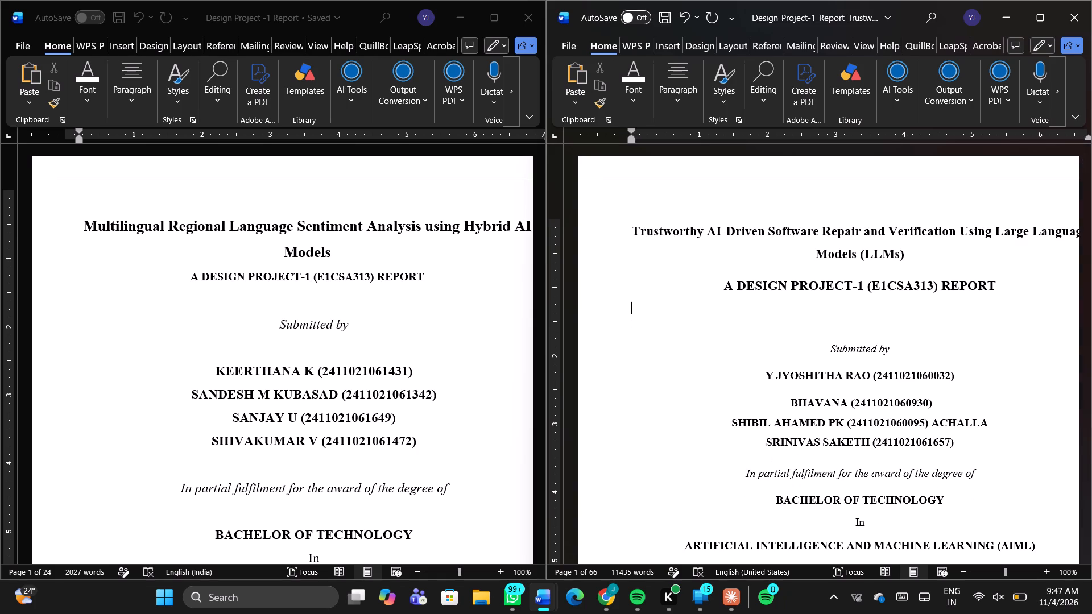
{"action": "key", "text": "BackSpace"}
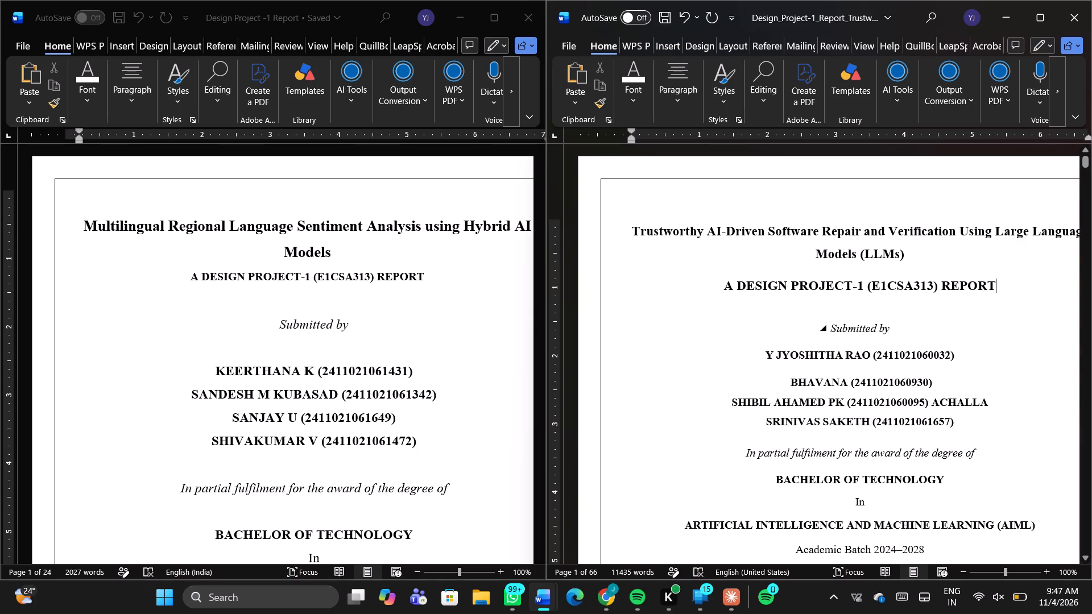
{"action": "left_click", "coordinate": [925, 330]}
{"action": "key", "text": "Return"}
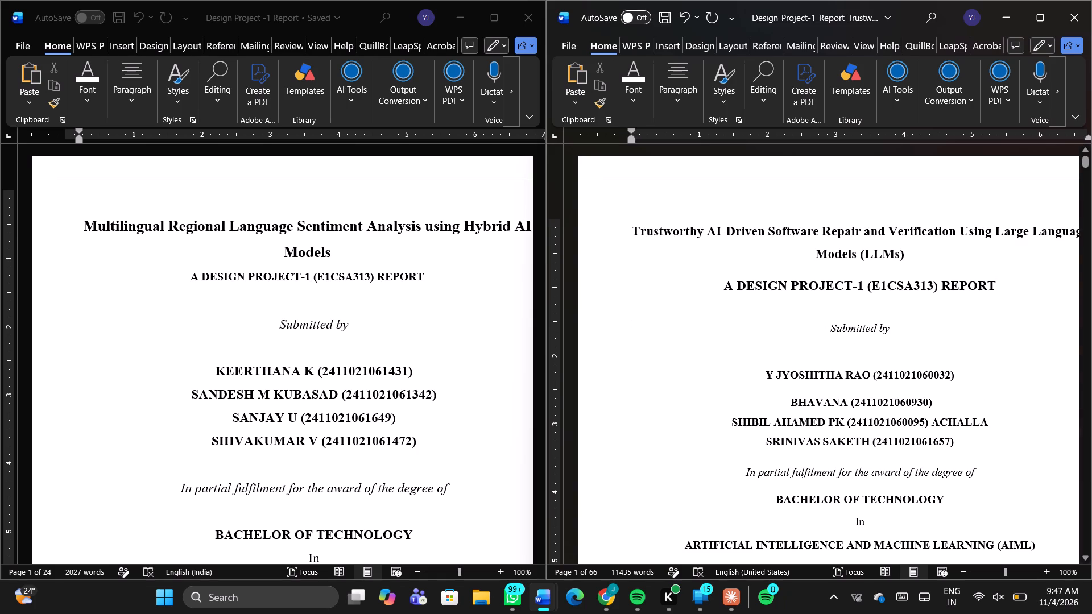
Maximise the multilingual sentiment analysis report and examine the font formatting of its cover page's title, student, degree and supervisor lines.
{"action": "left_click", "coordinate": [367, 386]}
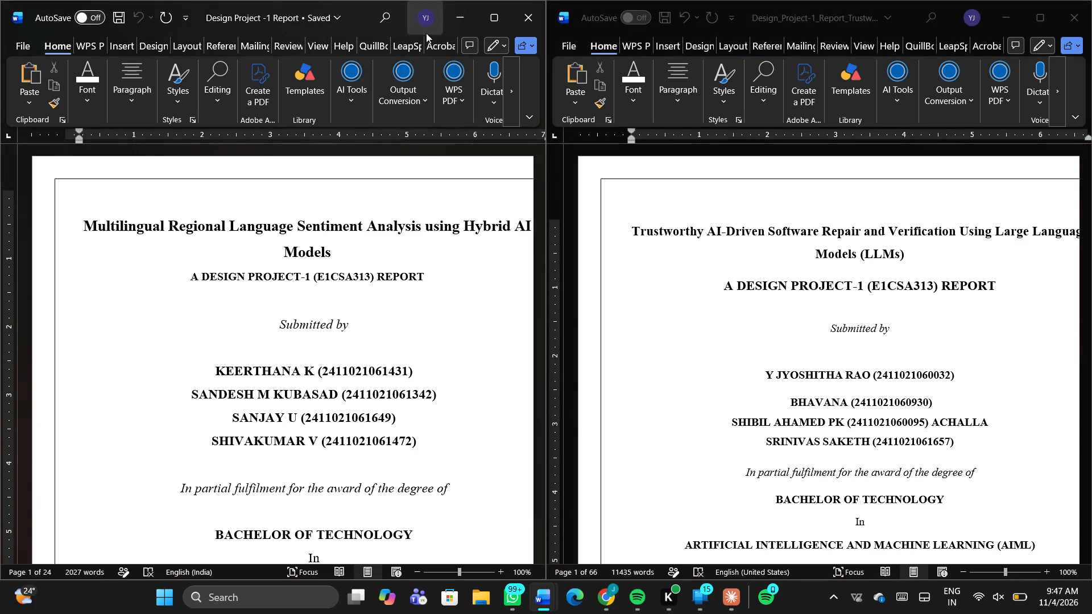
{"action": "left_click", "coordinate": [498, 17]}
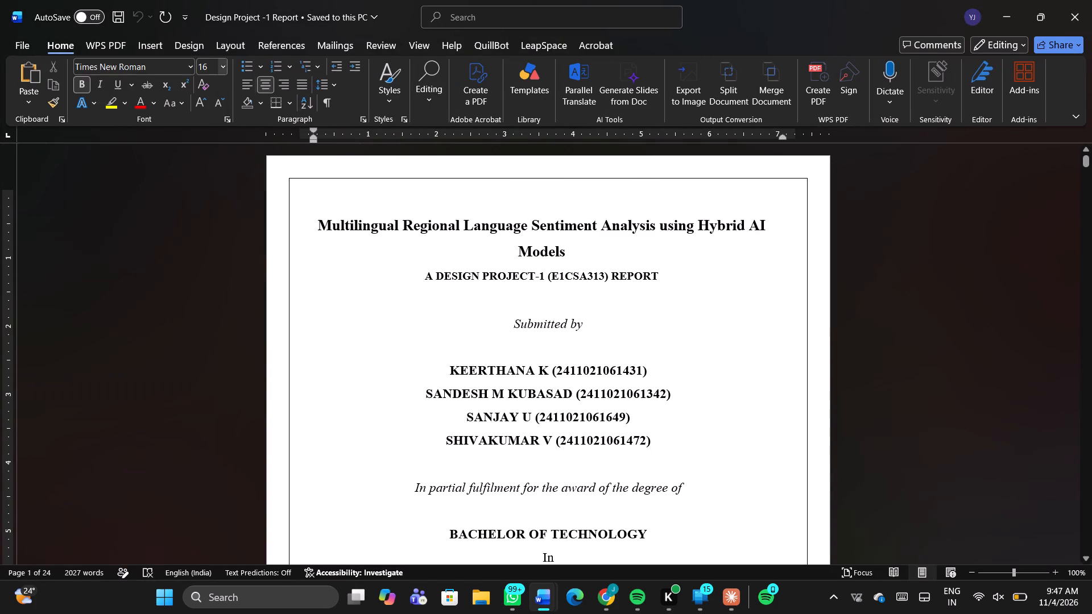
{"action": "left_click", "coordinate": [529, 381]}
{"action": "left_click", "coordinate": [531, 399]}
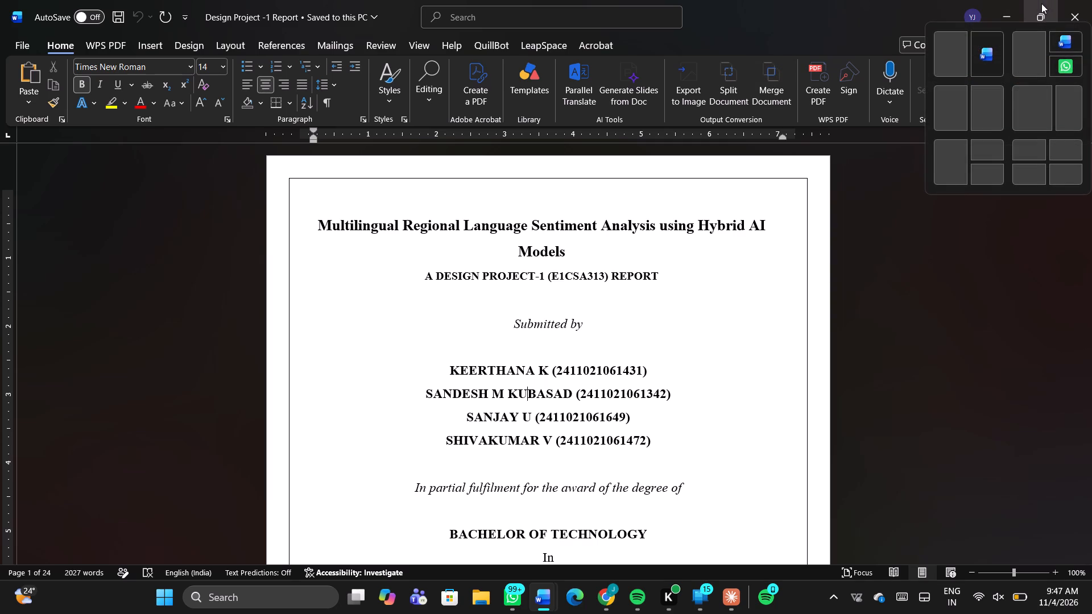
{"action": "left_click", "coordinate": [634, 494]}
{"action": "scroll", "coordinate": [634, 494], "scroll_direction": "down", "scroll_amount": 1}
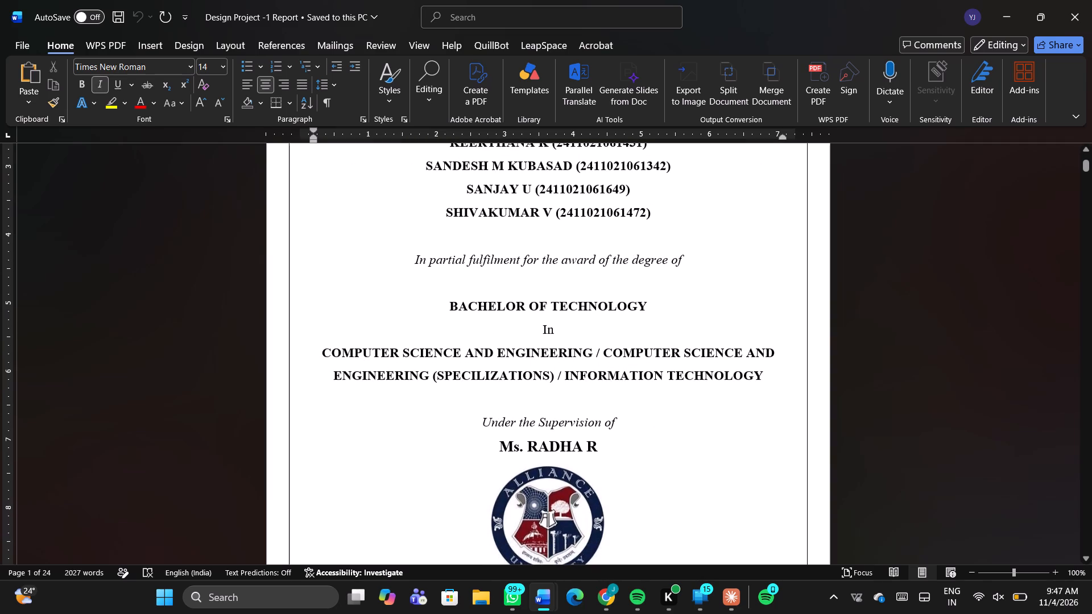
{"action": "left_click", "coordinate": [545, 452]}
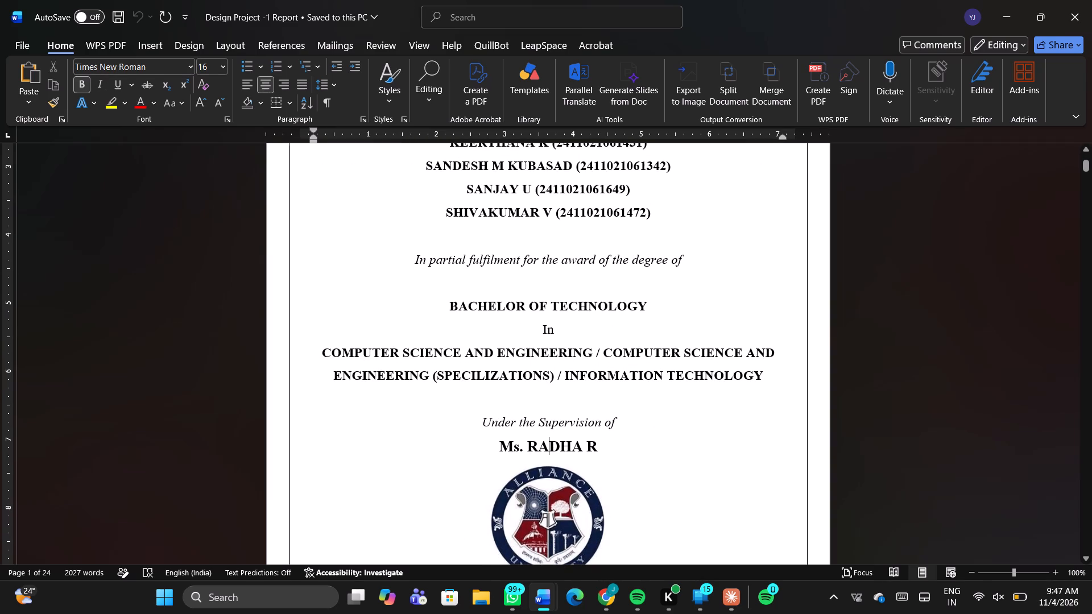
{"action": "scroll", "coordinate": [599, 362], "scroll_direction": "up", "scroll_amount": 2}
{"action": "left_click", "coordinate": [546, 230]}
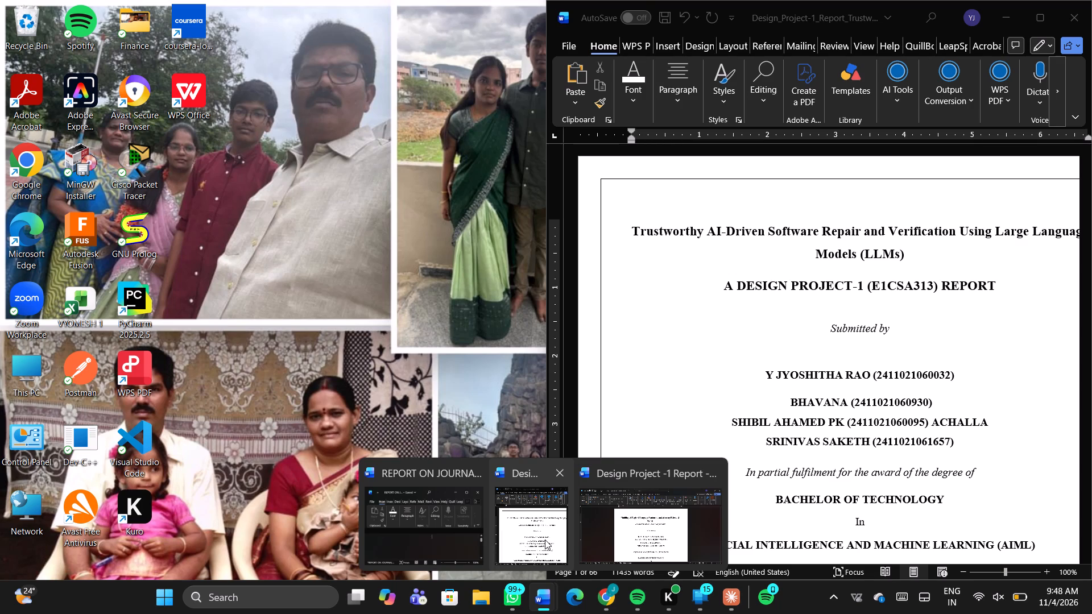
Arrange the sentiment-analysis report side by side with the Trustworthy AI-driven software repair report.
{"action": "key", "text": "Return"}
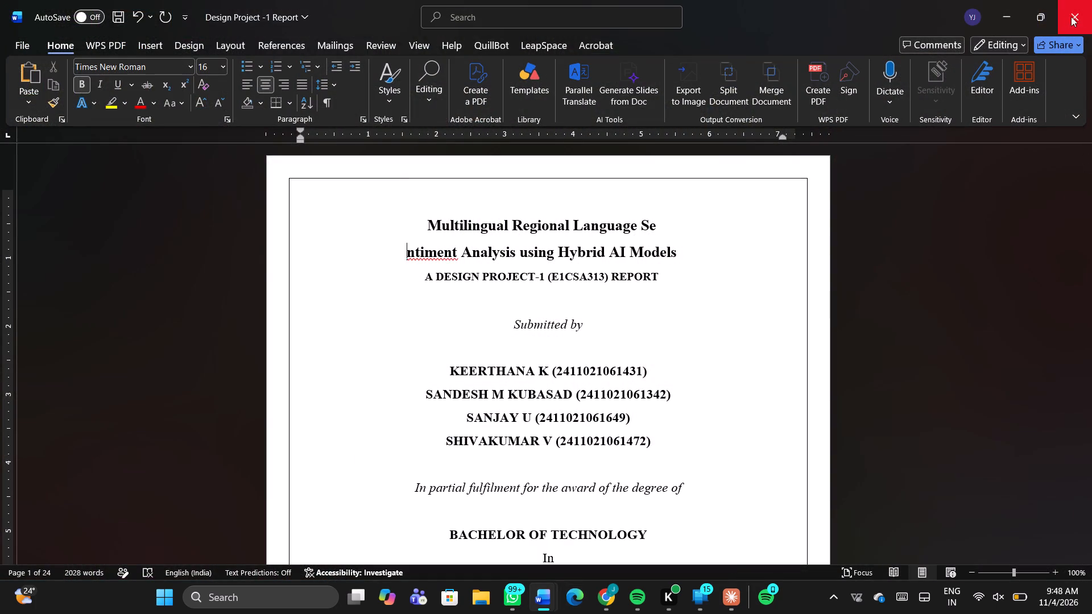
{"action": "left_click", "coordinate": [999, 60]}
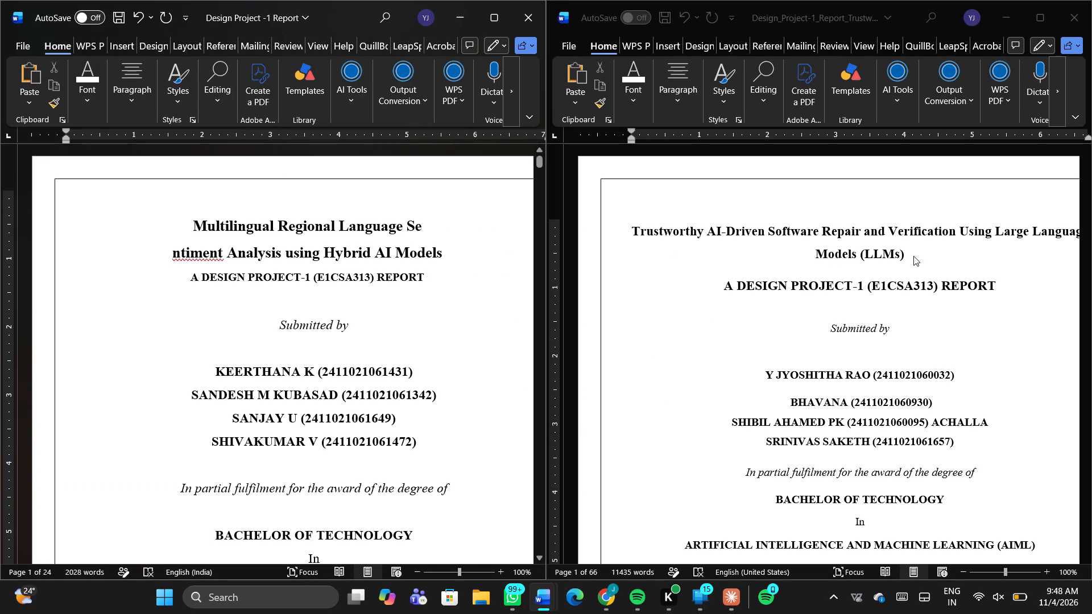
Increase the font size of the cover page title in the Trustworthy AI report to 16.
{"action": "left_click_drag", "start_coordinate": [913, 256], "coordinate": [706, 229]}
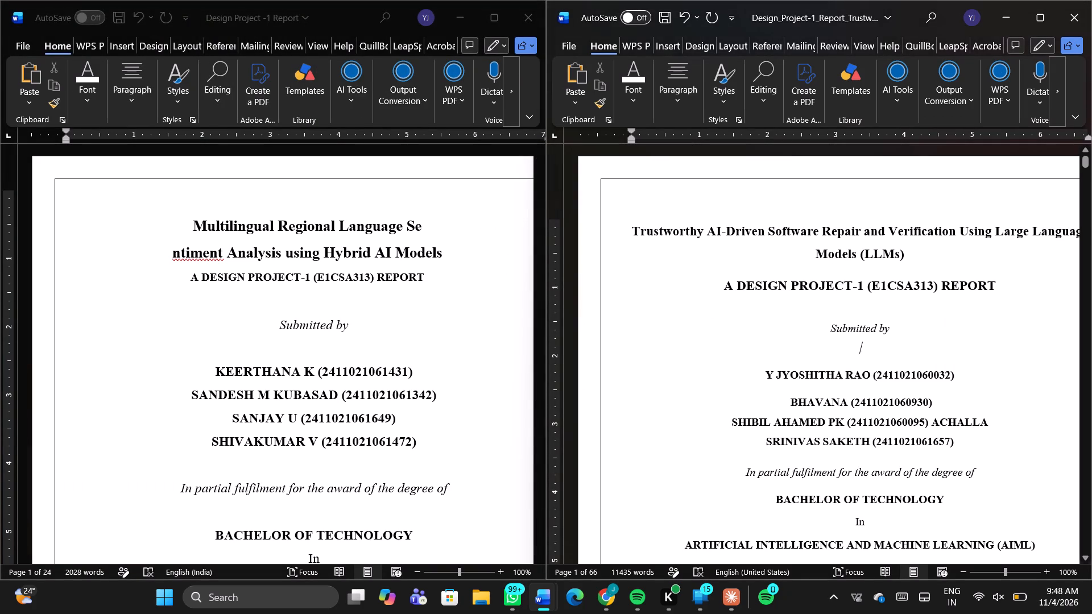
{"action": "left_click_drag", "start_coordinate": [907, 259], "coordinate": [633, 225]}
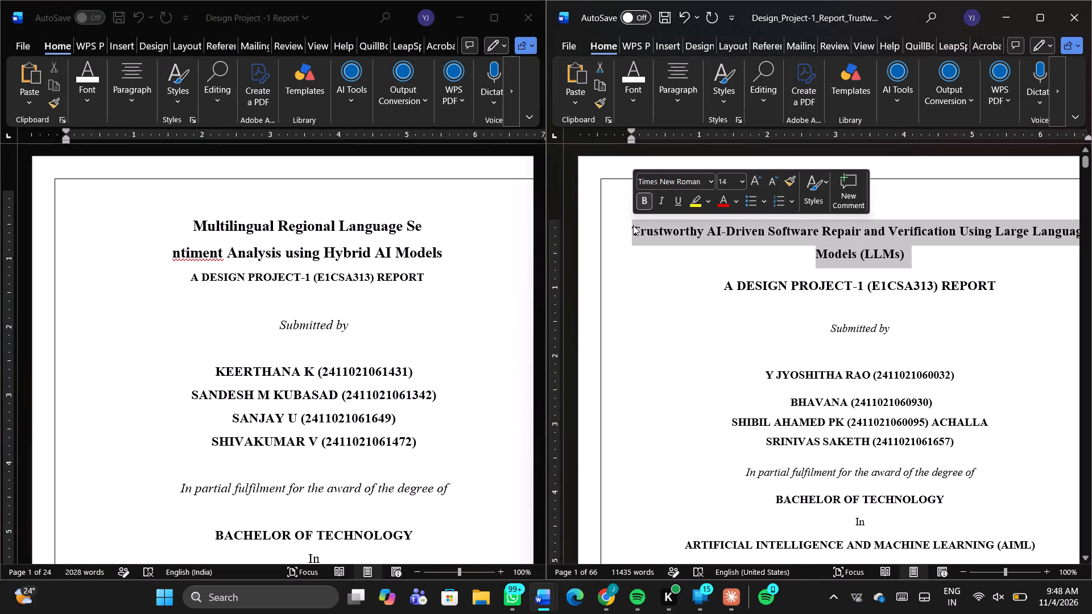
{"action": "left_click", "coordinate": [753, 182]}
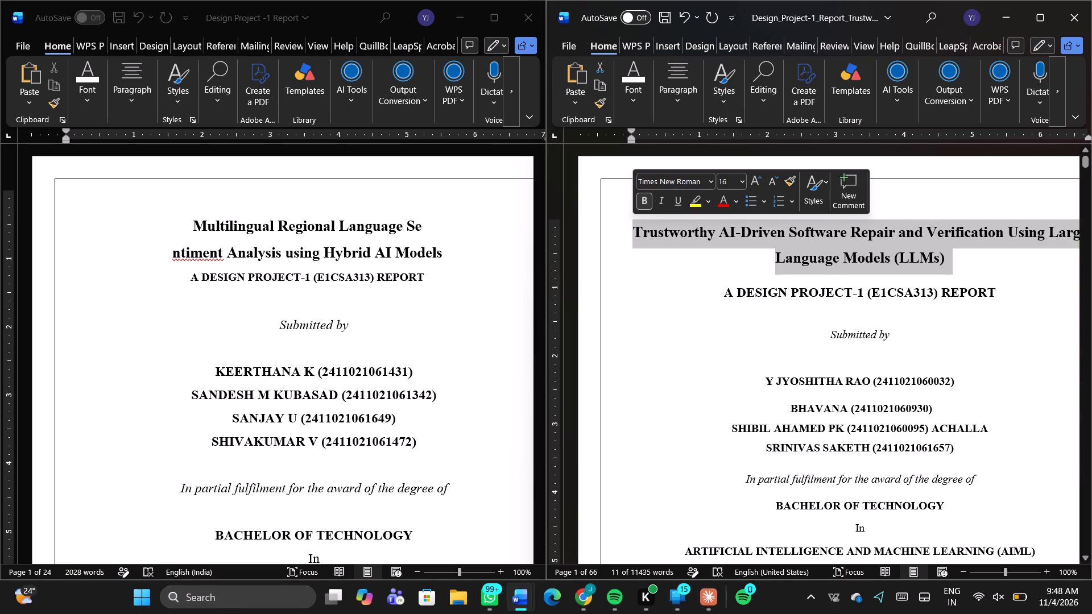
{"action": "left_click", "coordinate": [988, 253]}
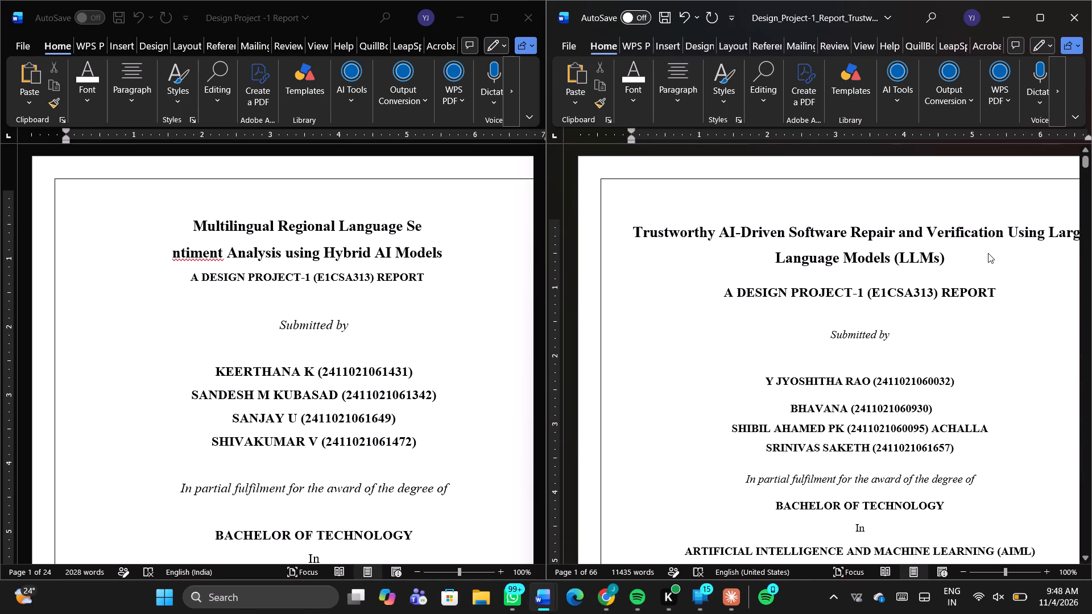
Break the cover title after "Software Repair and" so that "Verification Using Large Language Models (LLMs)" starts the second line.
{"action": "left_click", "coordinate": [925, 231]}
{"action": "key", "text": "Return"}
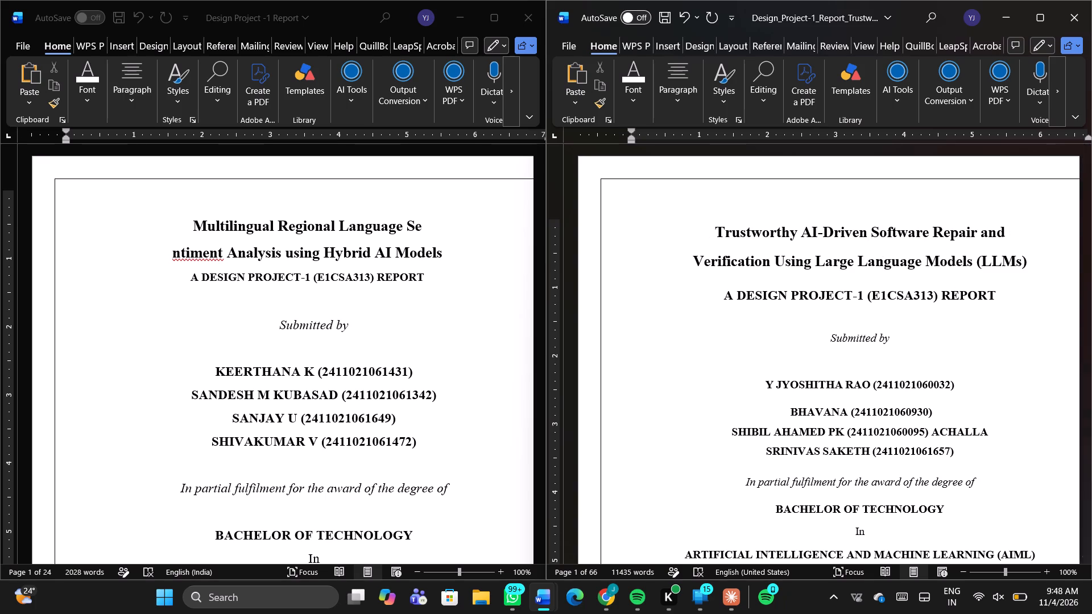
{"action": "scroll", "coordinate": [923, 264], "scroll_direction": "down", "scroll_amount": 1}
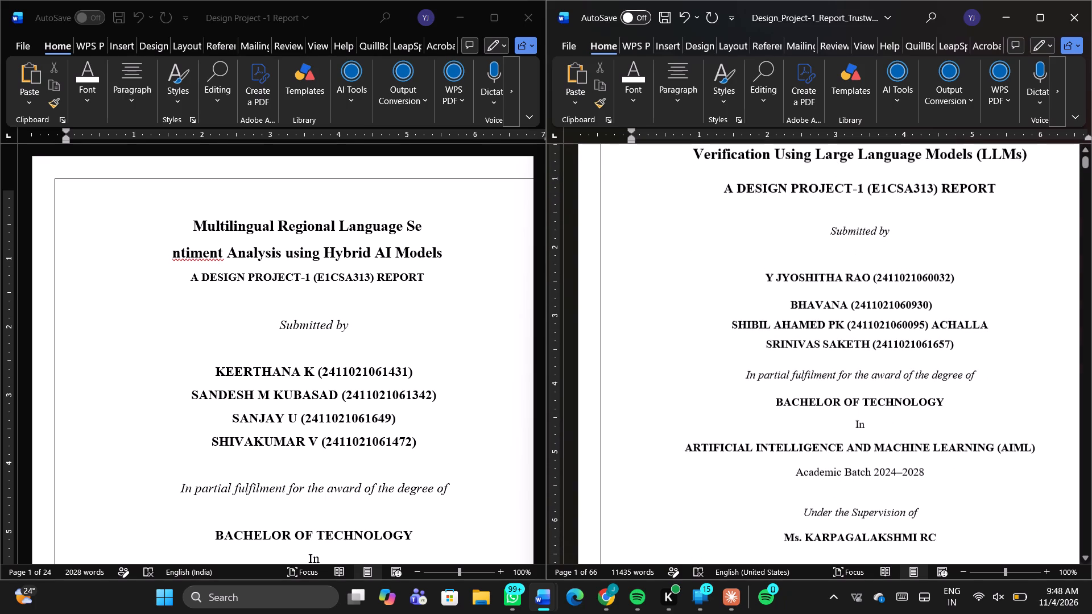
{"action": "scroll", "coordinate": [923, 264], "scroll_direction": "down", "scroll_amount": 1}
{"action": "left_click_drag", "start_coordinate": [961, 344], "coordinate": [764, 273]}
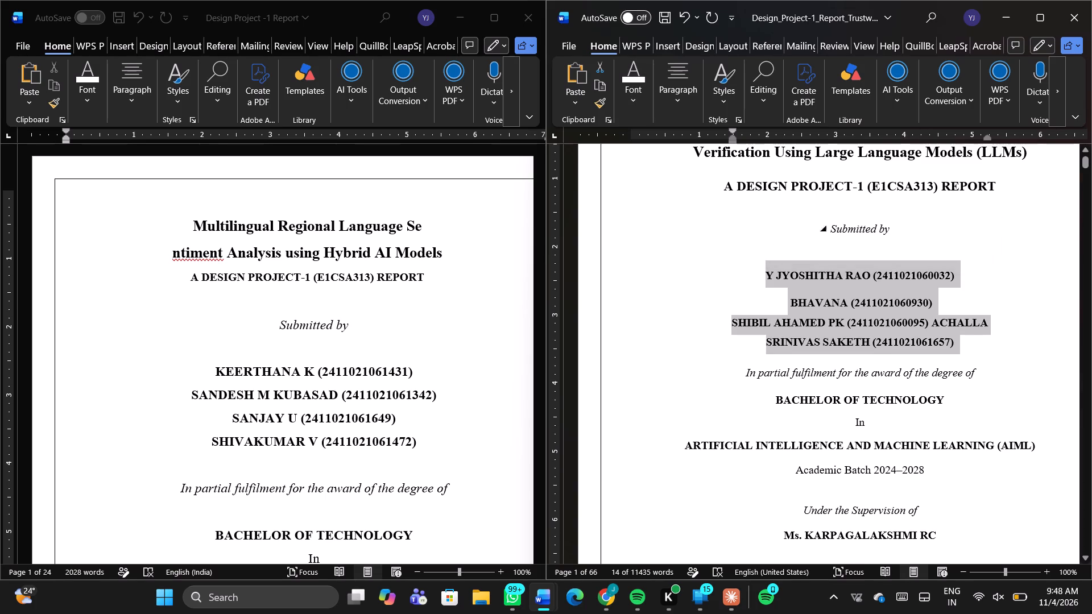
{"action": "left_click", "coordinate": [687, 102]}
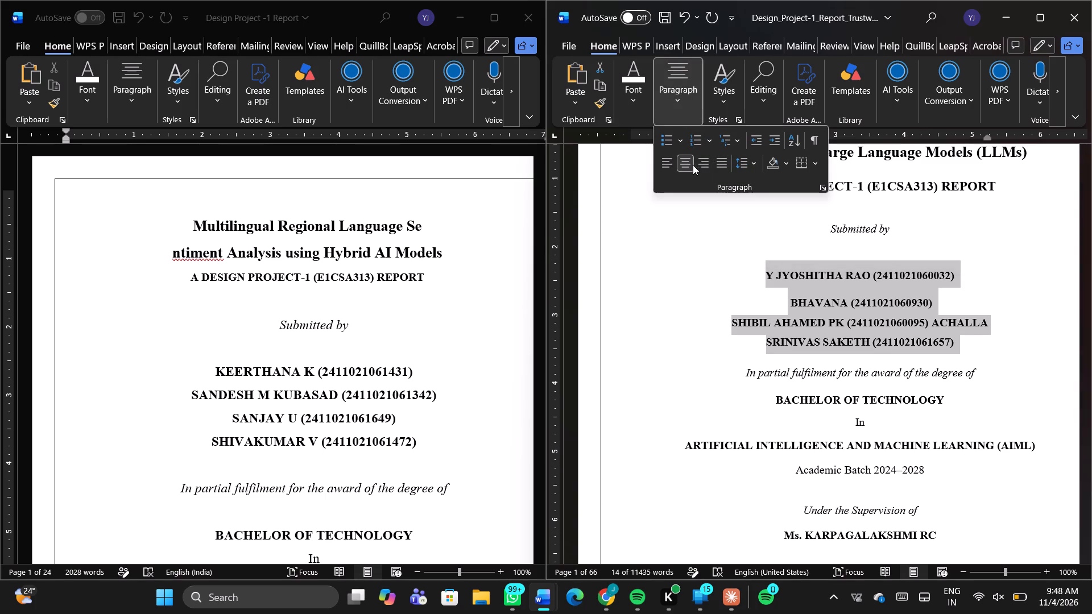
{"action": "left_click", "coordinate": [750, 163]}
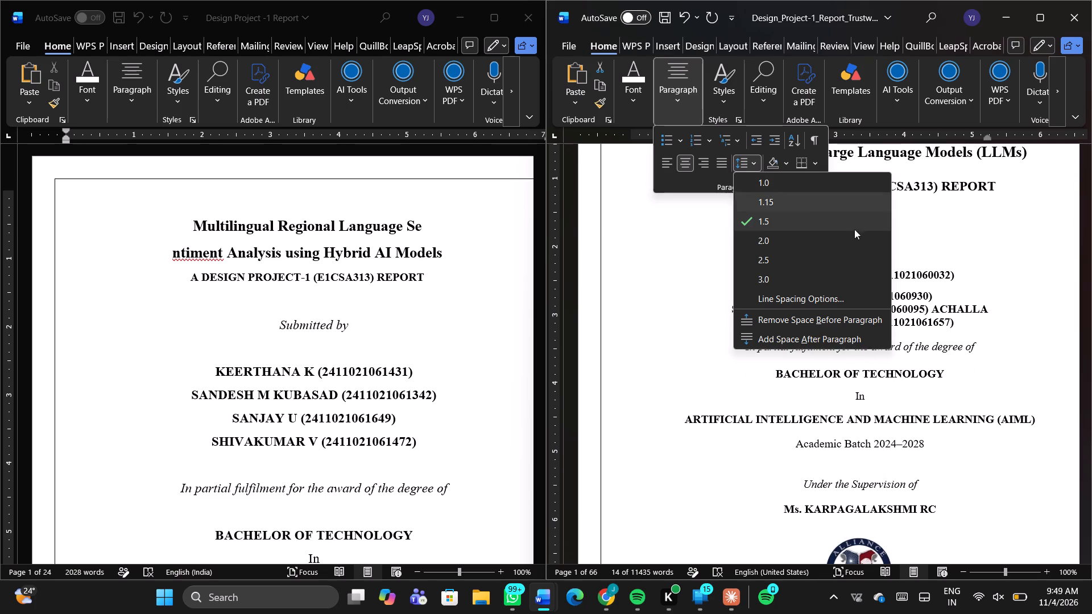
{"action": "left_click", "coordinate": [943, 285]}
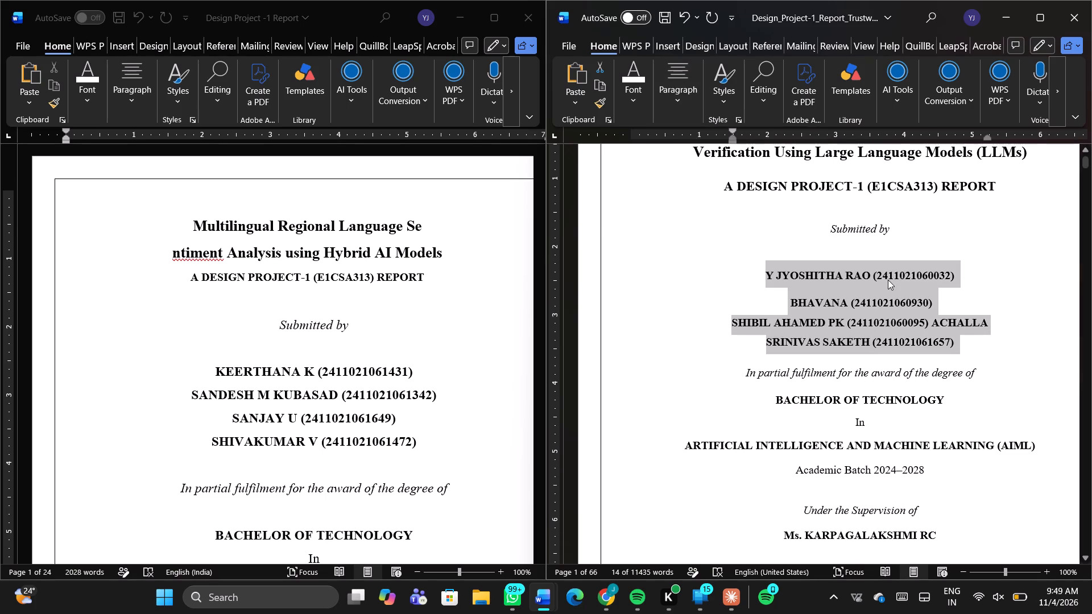
Redo the line break before the second student's entry and move the surname ending the third student's line to the fourth student's line.
{"action": "left_click", "coordinate": [888, 280]}
{"action": "left_click", "coordinate": [823, 288]}
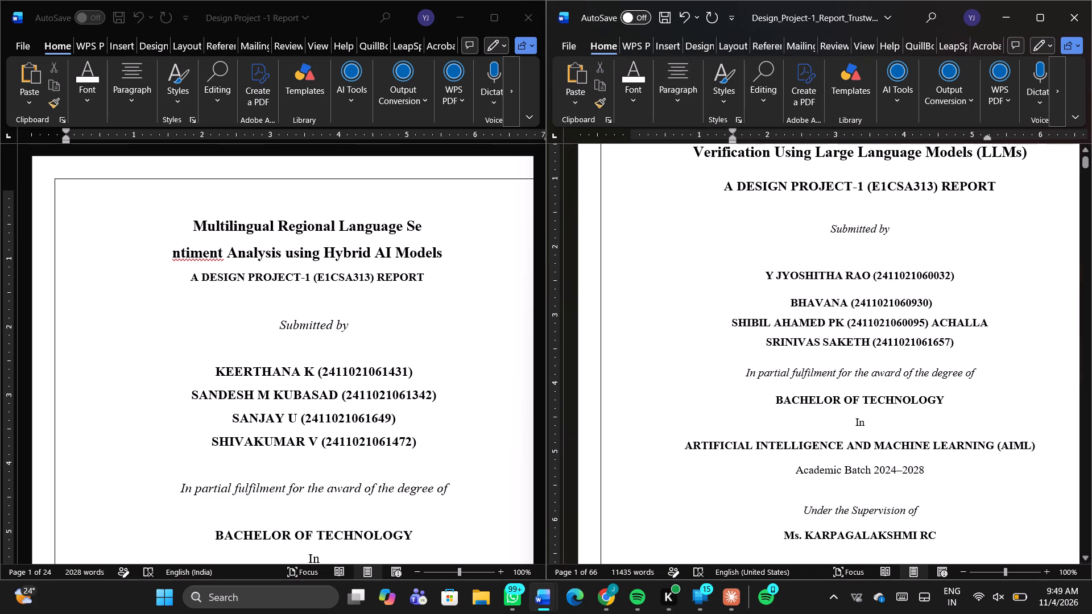
{"action": "left_click", "coordinate": [792, 304]}
{"action": "key", "text": "BackSpace"}
{"action": "key", "text": "BackSpace"}
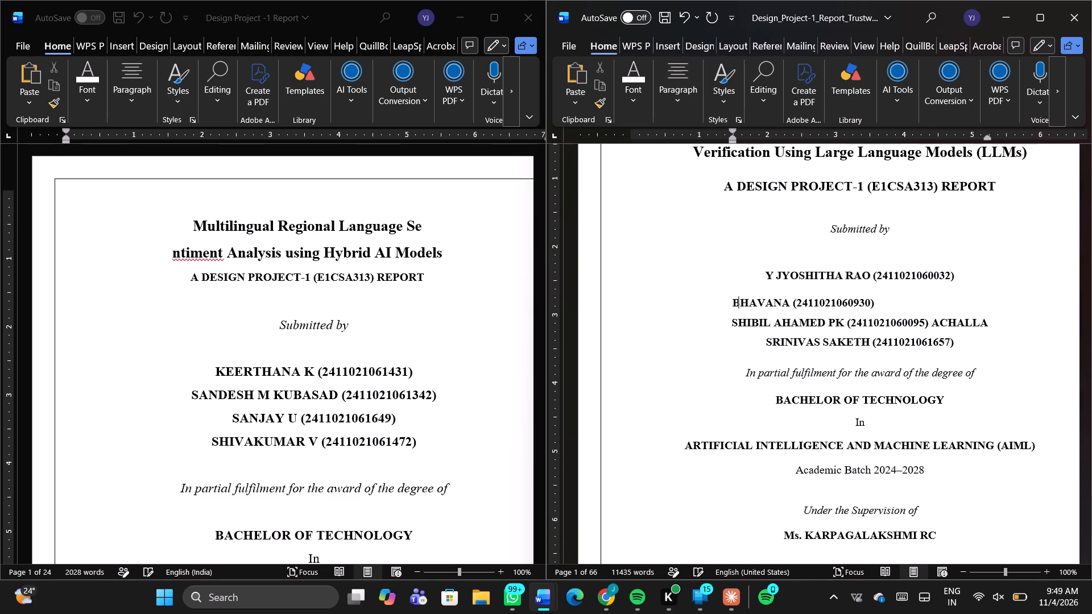
{"action": "key", "text": "BackSpace"}
{"action": "key", "text": "BackSpace"}
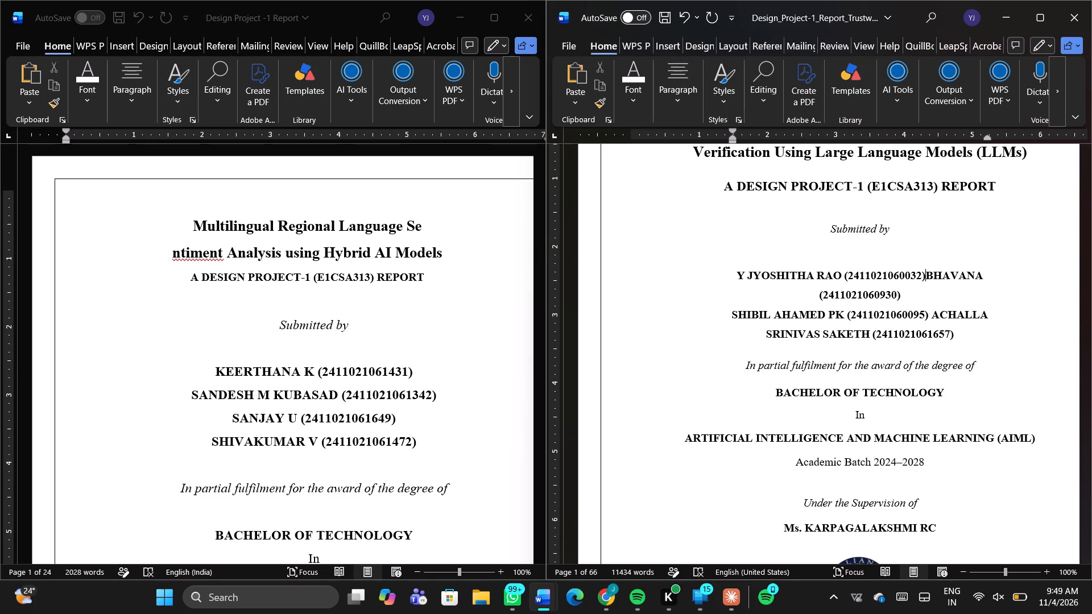
{"action": "key", "text": "Return"}
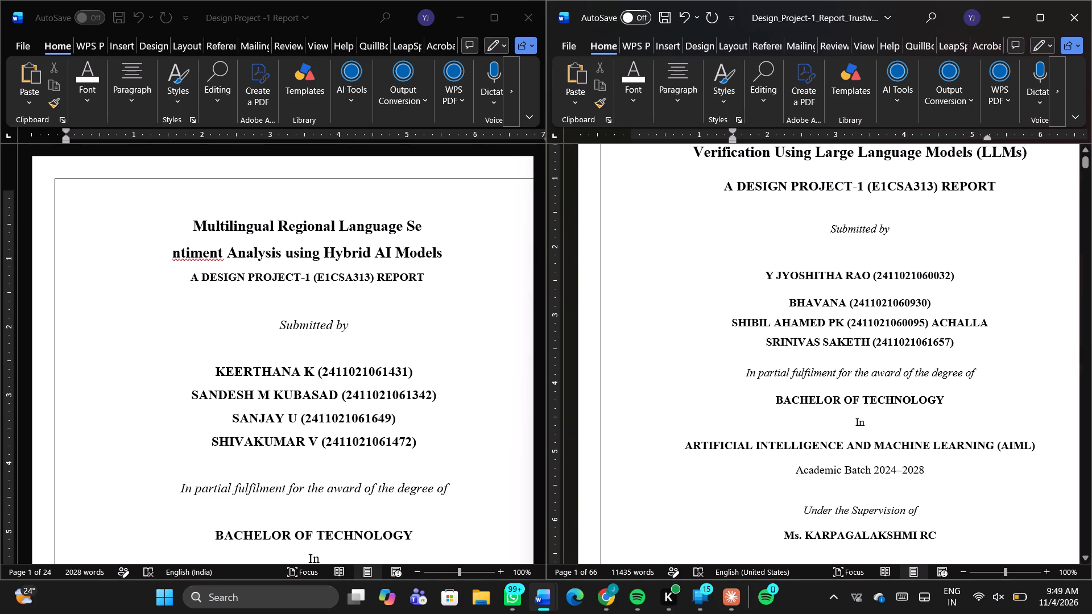
{"action": "left_click", "coordinate": [930, 322]}
{"action": "key", "text": "Return"}
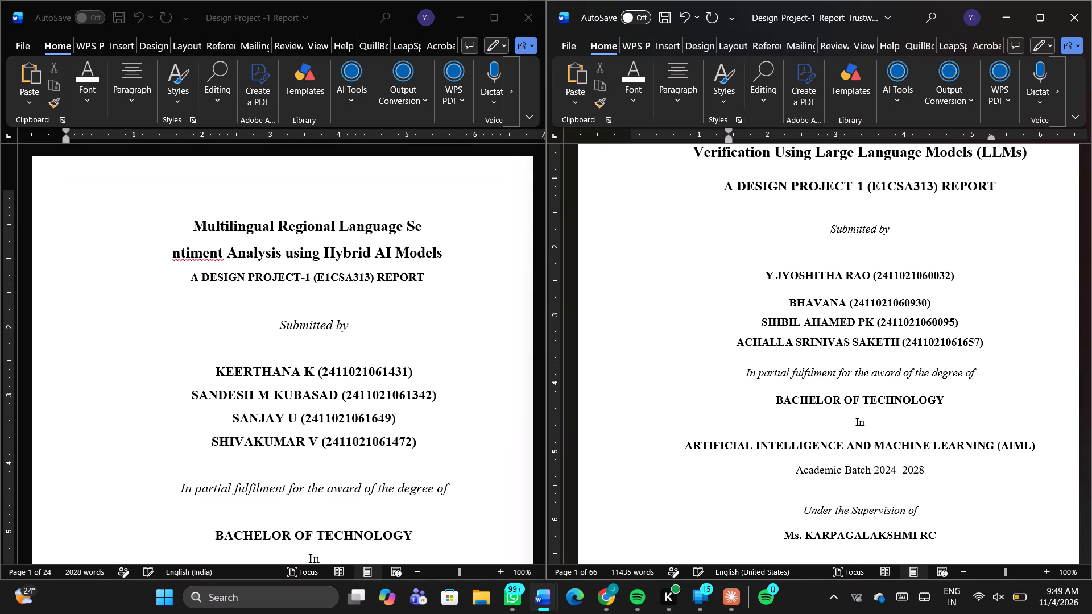
Remove the space before paragraph from the four student lines on the cover page and apply 1.5 line spacing.
{"action": "left_click_drag", "start_coordinate": [988, 339], "coordinate": [774, 274]}
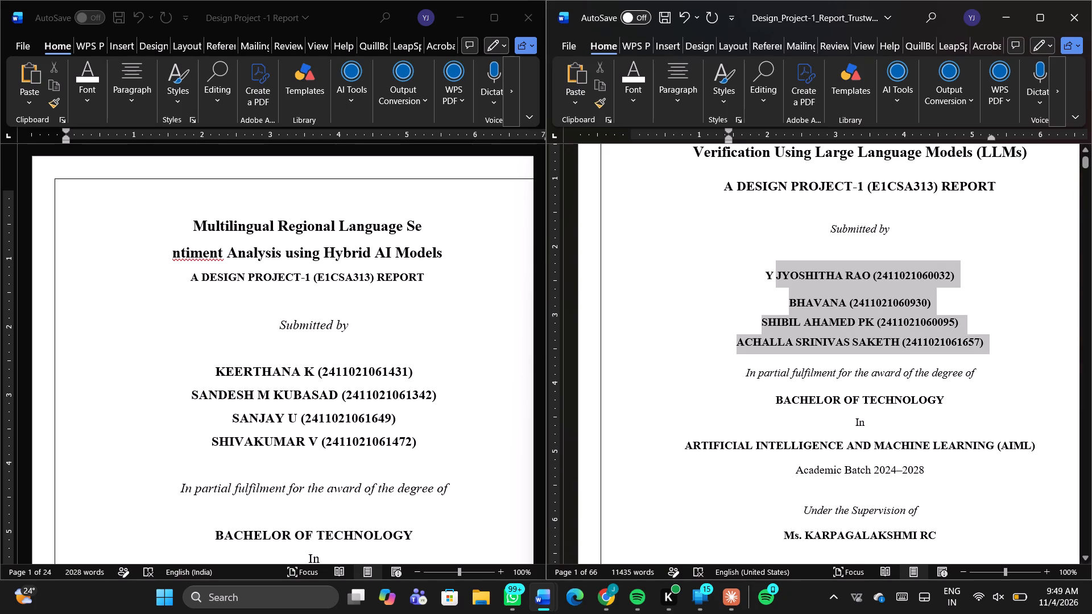
{"action": "left_click_drag", "start_coordinate": [774, 274], "coordinate": [772, 272]}
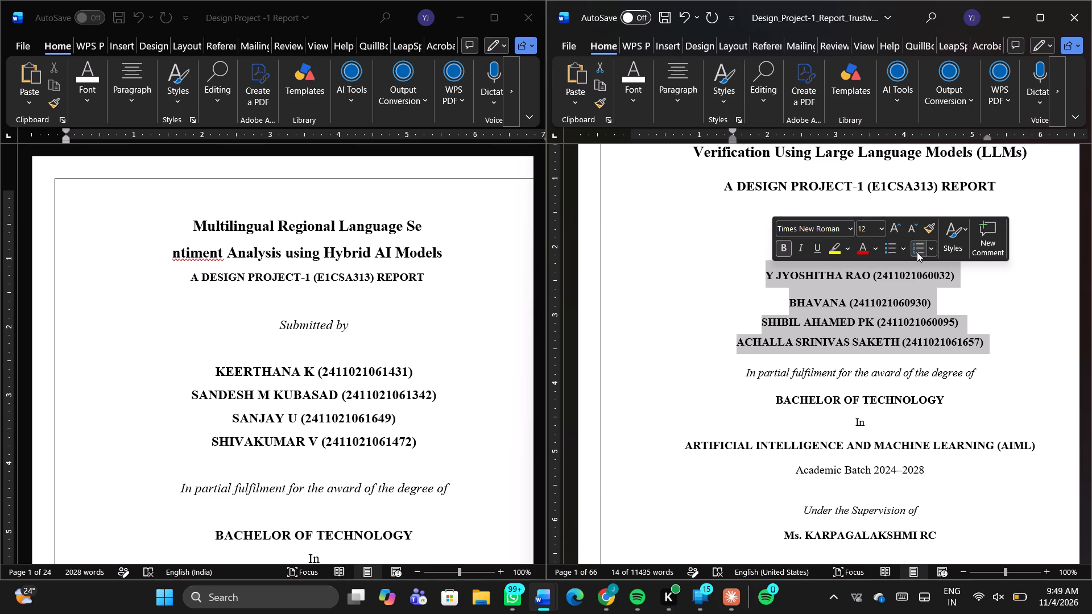
{"action": "left_click", "coordinate": [681, 103]}
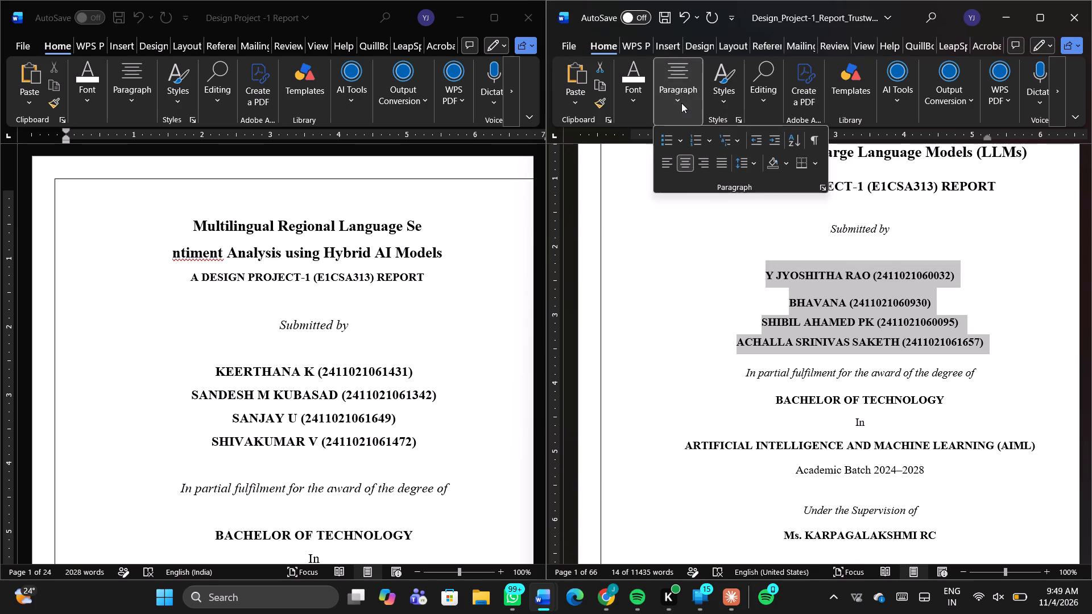
{"action": "left_click", "coordinate": [756, 168]}
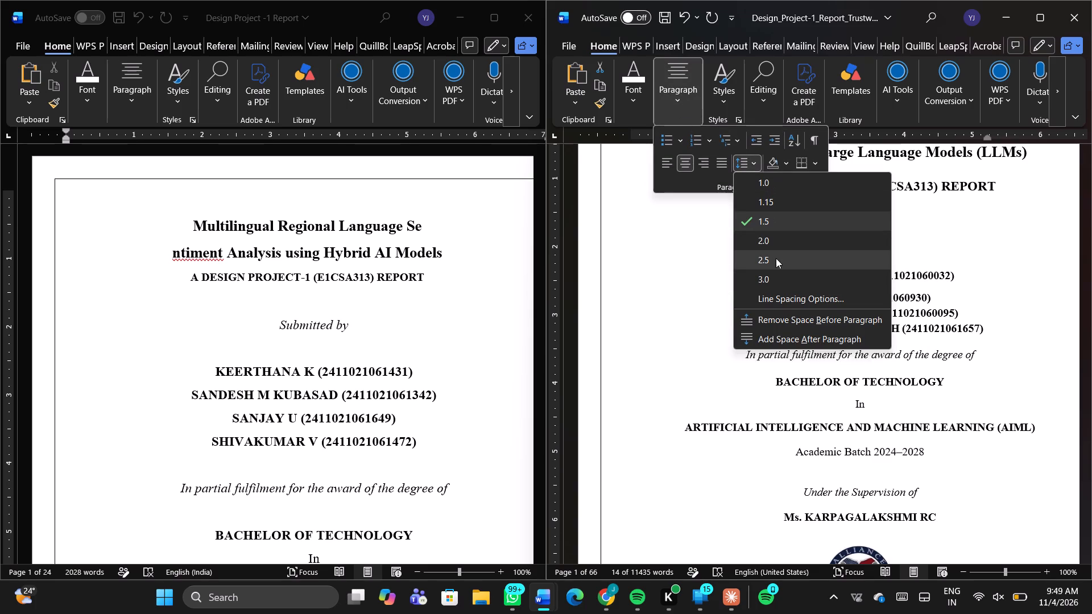
{"action": "left_click", "coordinate": [793, 320]}
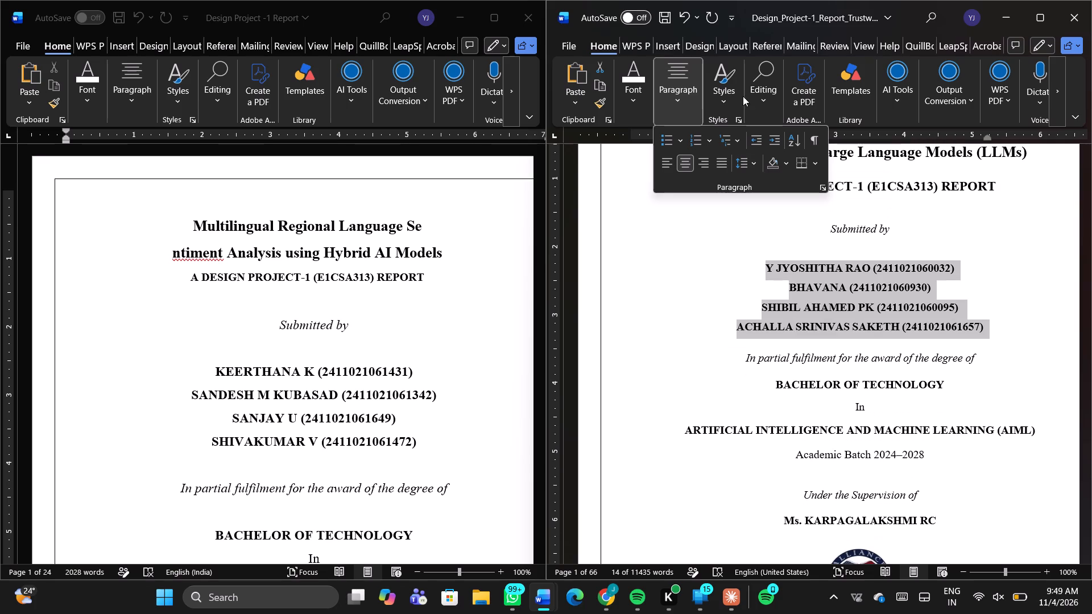
{"action": "left_click", "coordinate": [754, 165]}
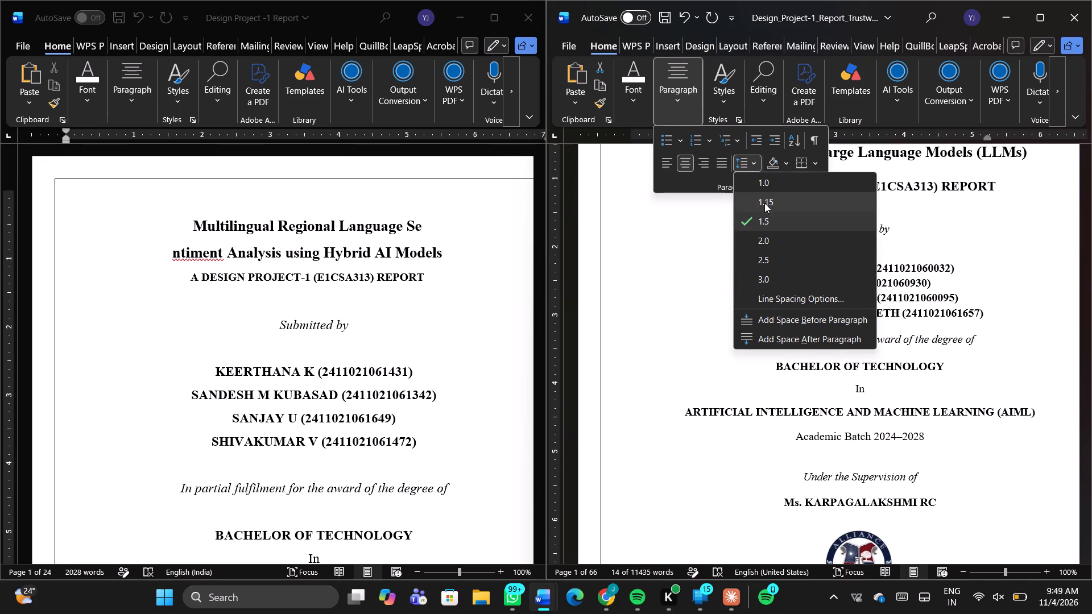
{"action": "left_click", "coordinate": [765, 227]}
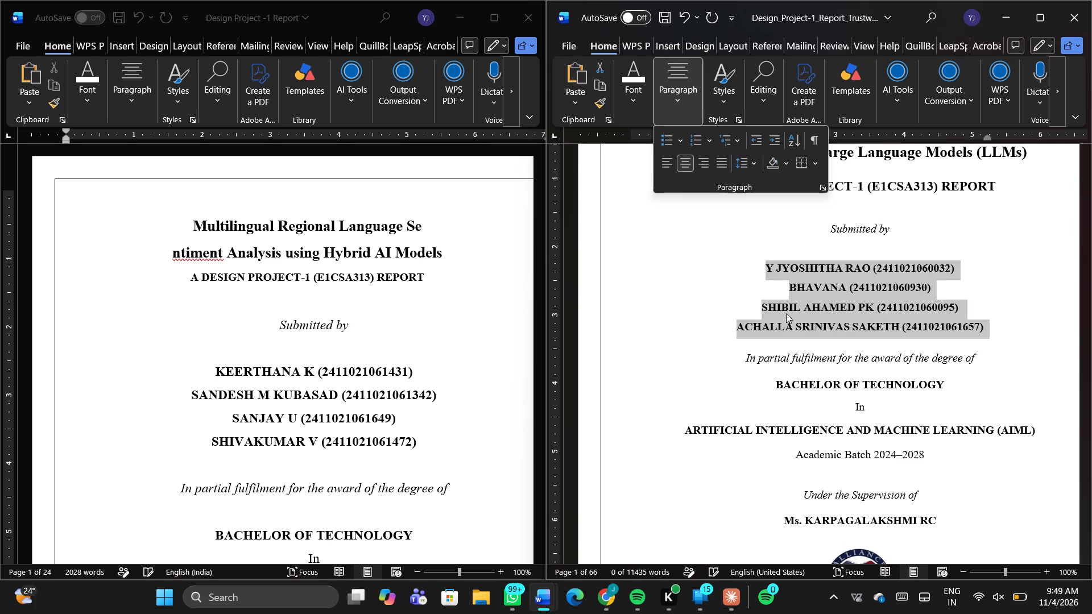
{"action": "left_click", "coordinate": [740, 354]}
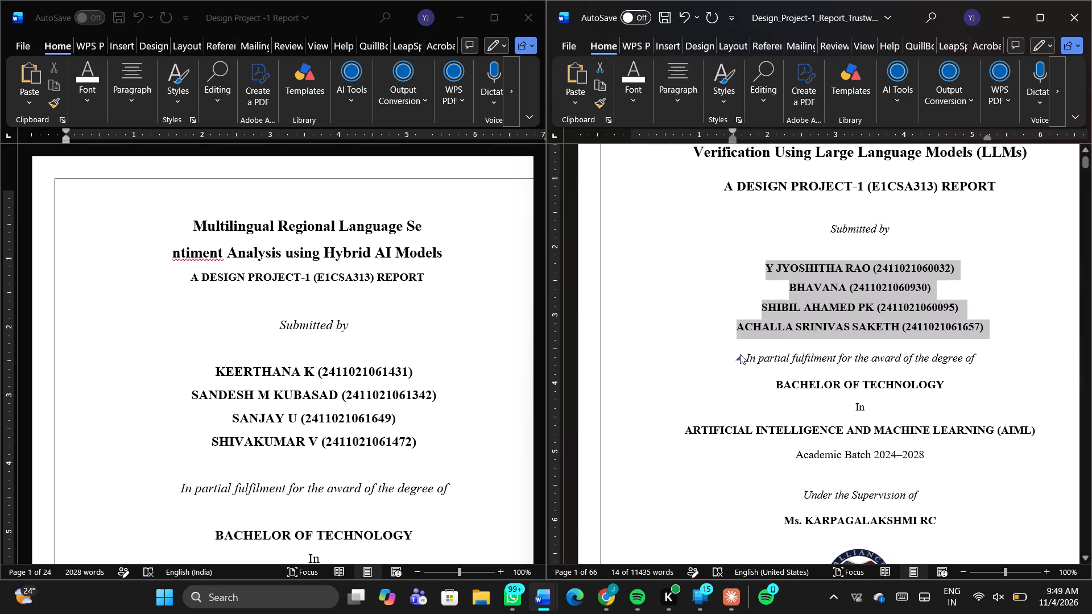
Increase the cover text from "In partial fulfilment for the award of the degree of" through "Under the Supervision of" to font size 14.
{"action": "left_click_drag", "start_coordinate": [740, 354], "coordinate": [884, 461]}
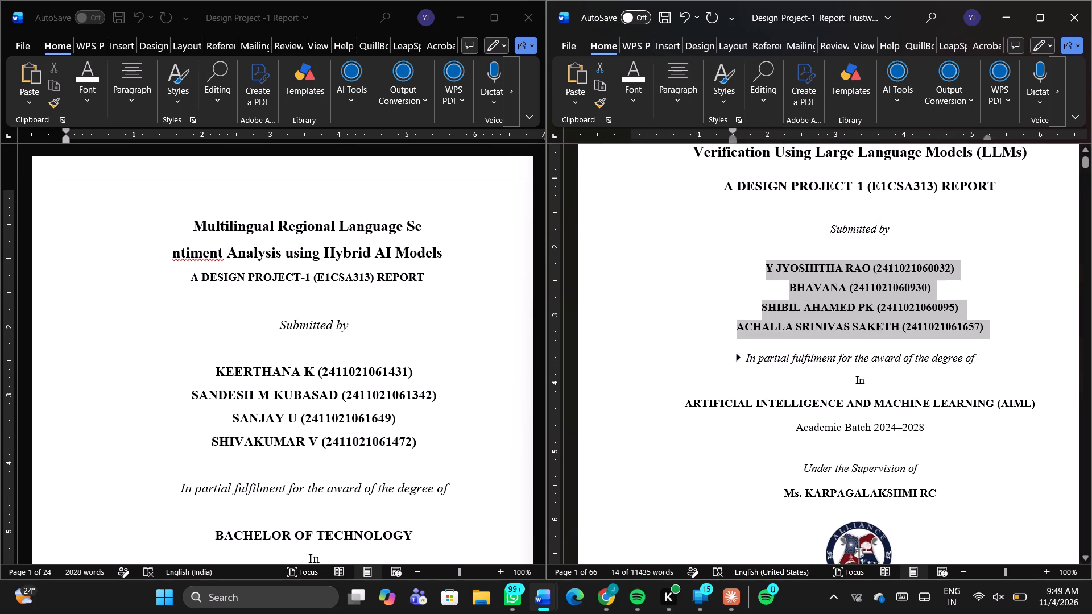
{"action": "left_click", "coordinate": [781, 374]}
{"action": "left_click_drag", "start_coordinate": [926, 471], "coordinate": [787, 396]}
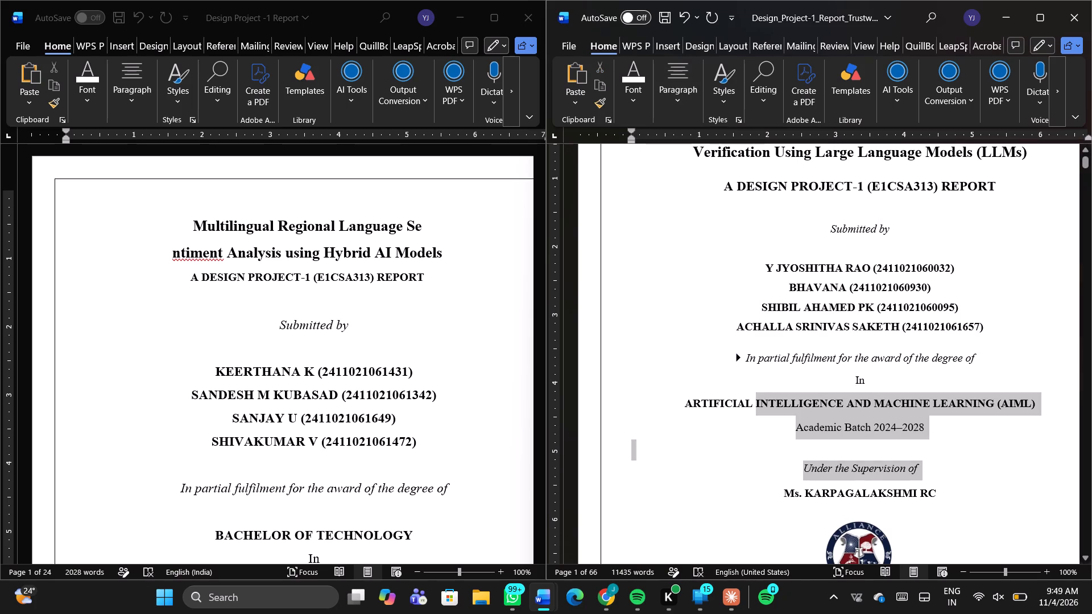
{"action": "left_click_drag", "start_coordinate": [787, 396], "coordinate": [746, 362]}
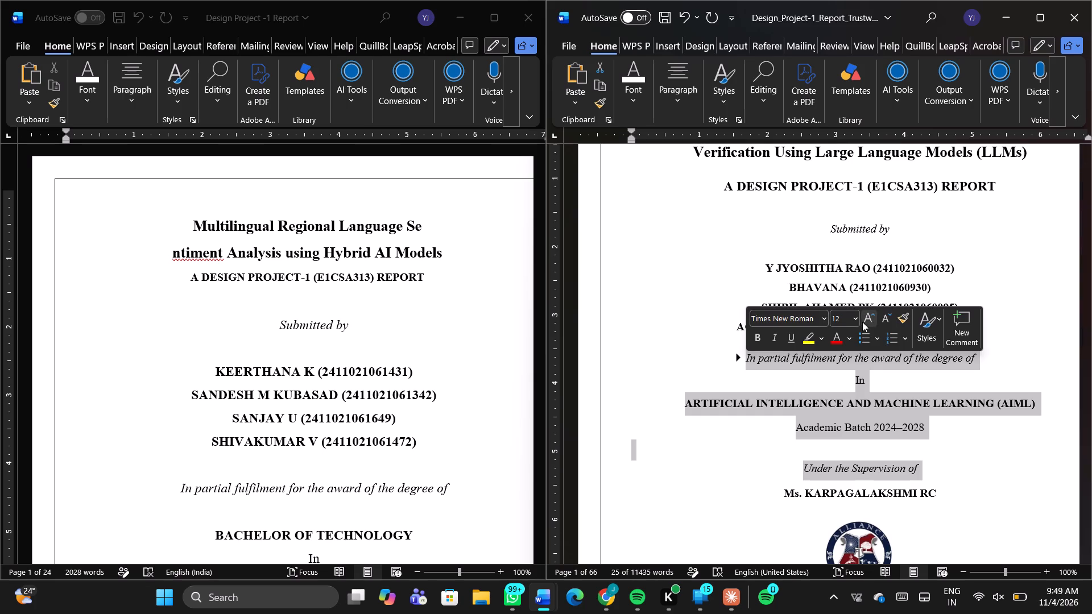
{"action": "left_click", "coordinate": [868, 316]}
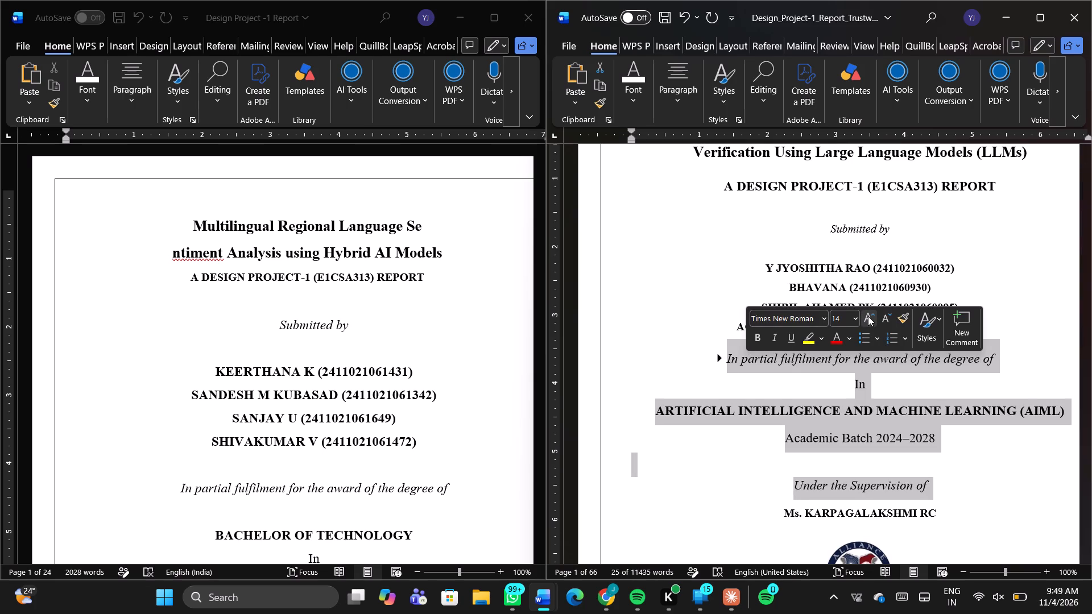
{"action": "left_click", "coordinate": [987, 472]}
Increase the cover text from the supervisor's name through "NOVEMBER - 2026" to font size 16.
{"action": "scroll", "coordinate": [987, 472], "scroll_direction": "down", "scroll_amount": 2}
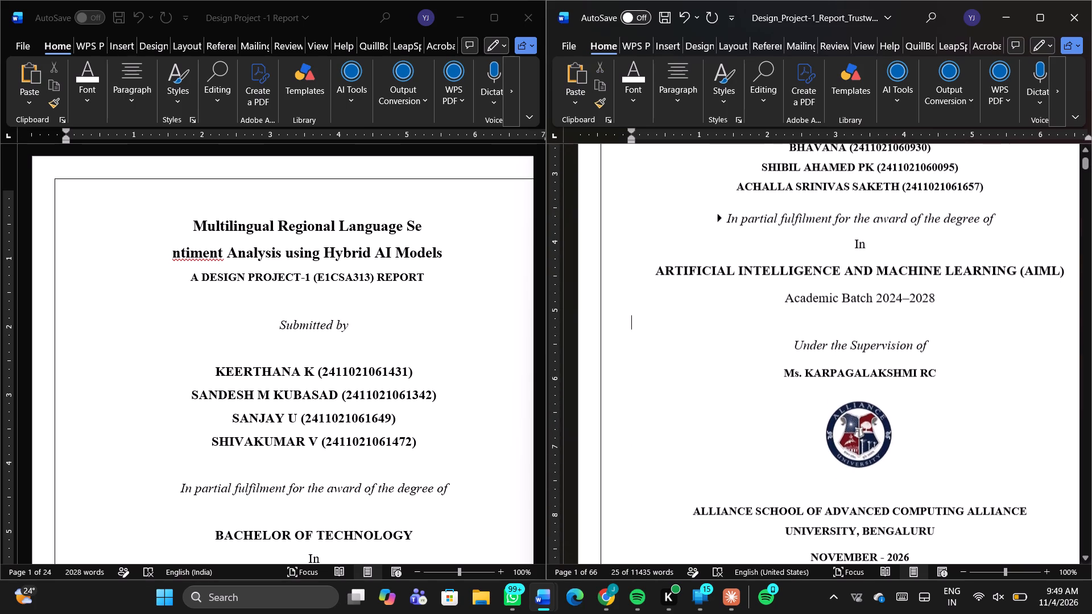
{"action": "scroll", "coordinate": [987, 472], "scroll_direction": "down", "scroll_amount": 1}
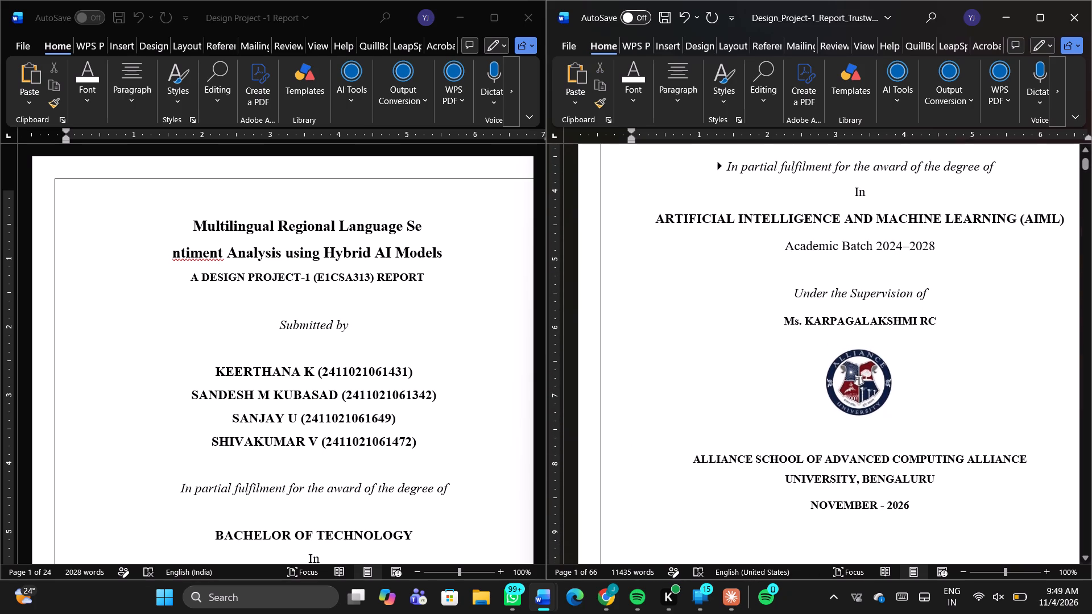
{"action": "left_click_drag", "start_coordinate": [916, 509], "coordinate": [785, 336]}
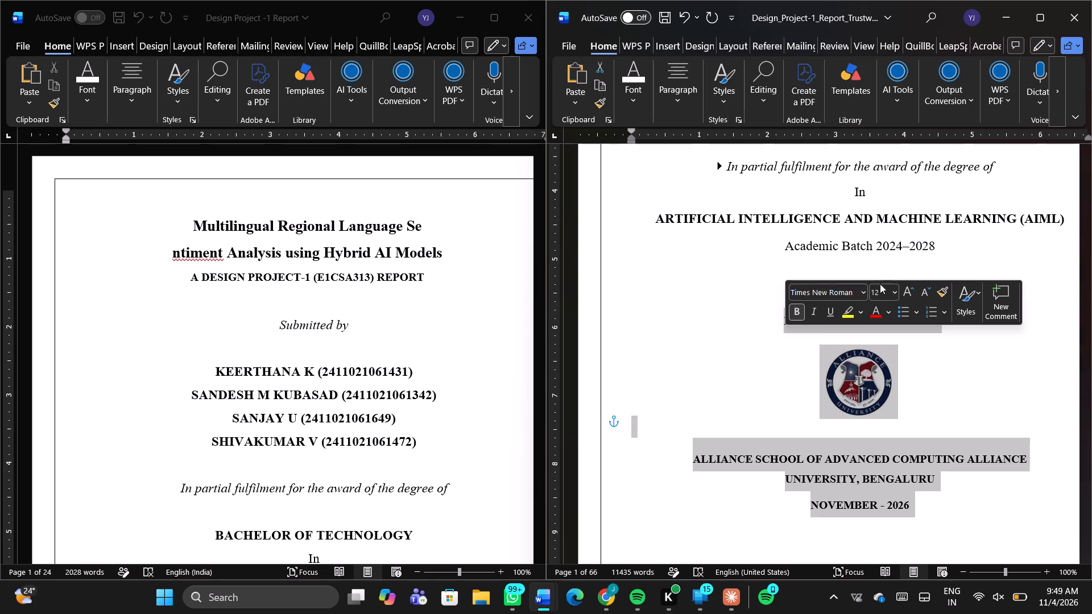
{"action": "double_click", "coordinate": [906, 296]}
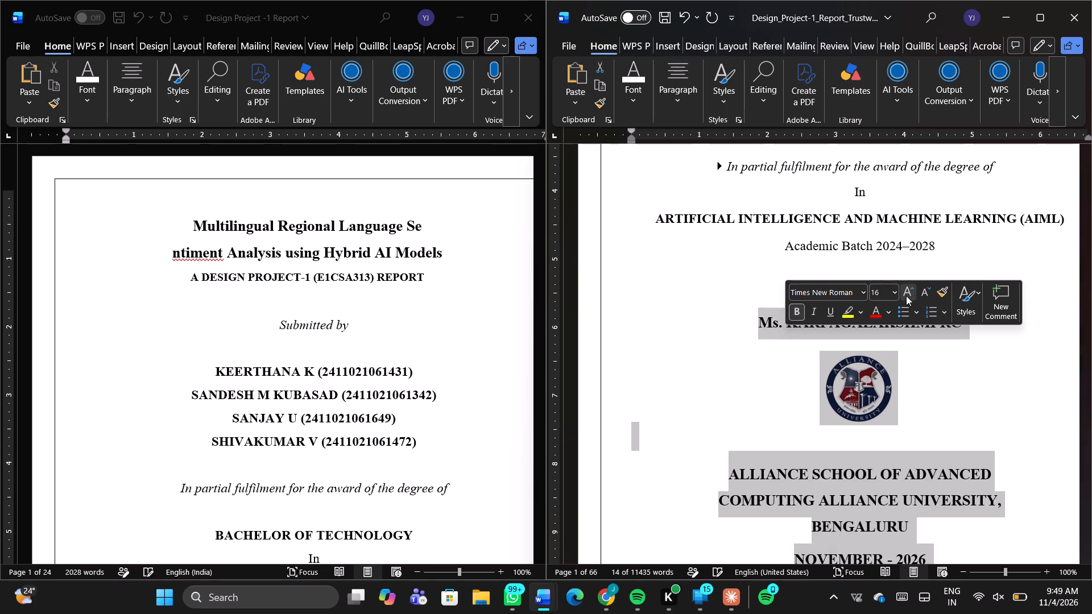
{"action": "left_click", "coordinate": [959, 371]}
{"action": "scroll", "coordinate": [959, 371], "scroll_direction": "down", "scroll_amount": 1}
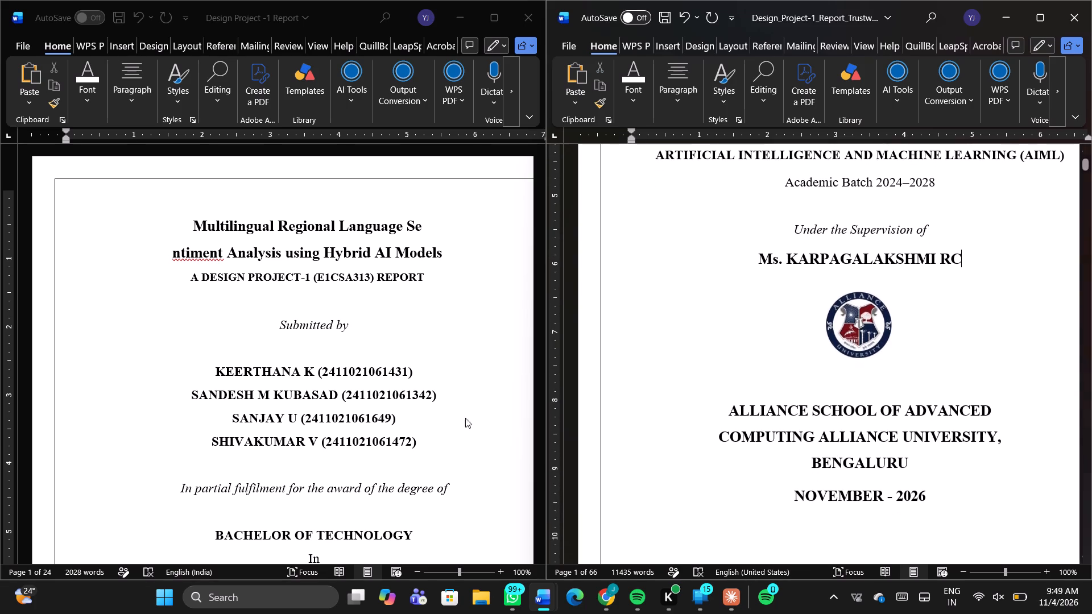
Compare with the sample cover's closing lines and put "ALLIANCE UNIVERSITY, BENGALURU" in its own paragraph below "ALLIANCE SCHOOL OF ADVANCED COMPUTING".
{"action": "scroll", "coordinate": [394, 418], "scroll_direction": "down", "scroll_amount": 3}
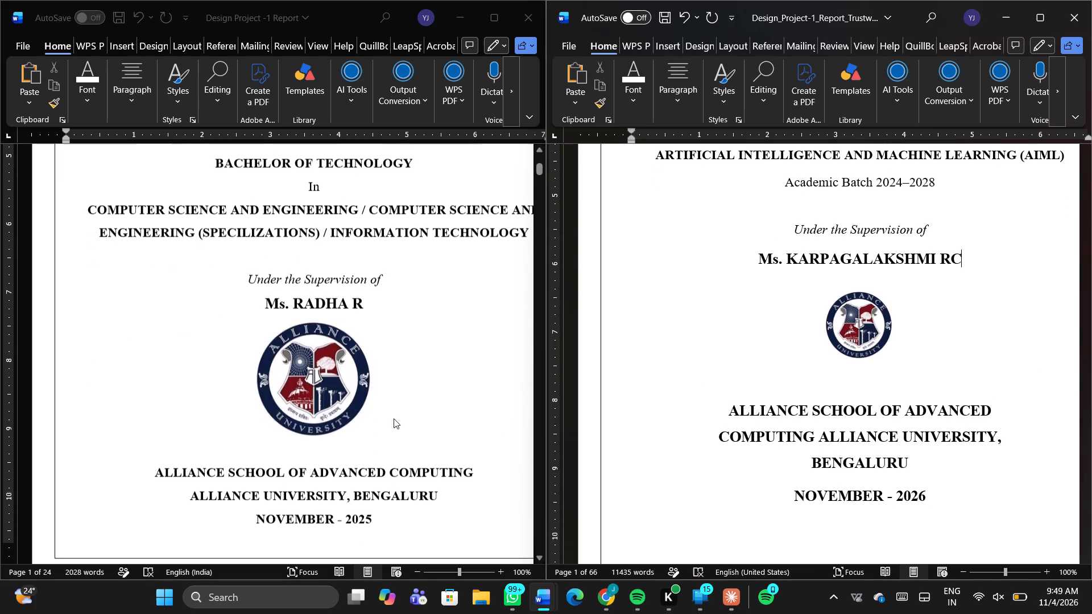
{"action": "scroll", "coordinate": [394, 418], "scroll_direction": "down", "scroll_amount": 1}
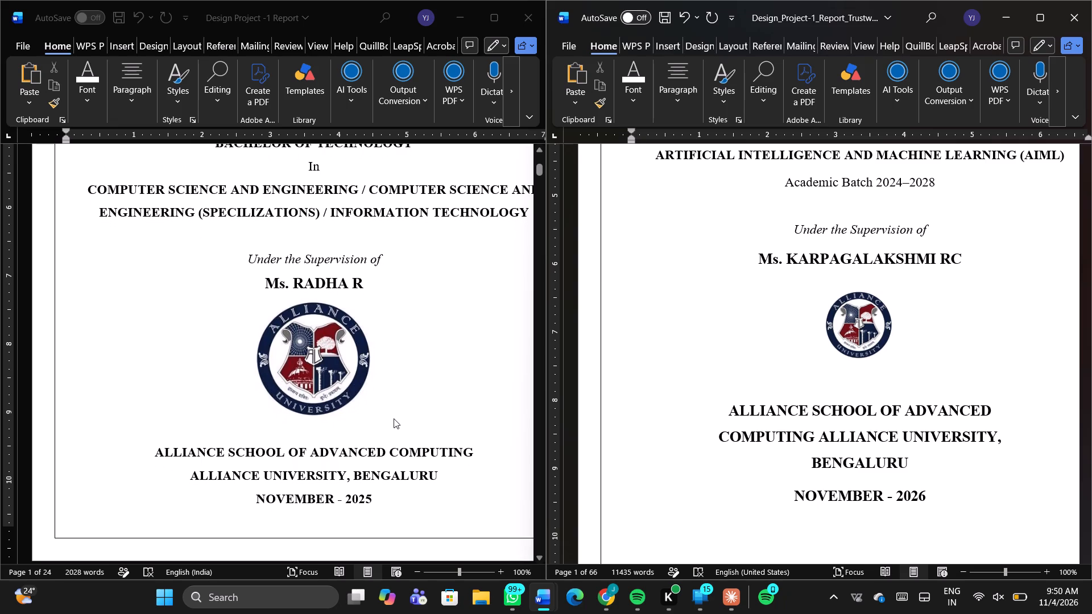
{"action": "scroll", "coordinate": [394, 418], "scroll_direction": "down", "scroll_amount": 2}
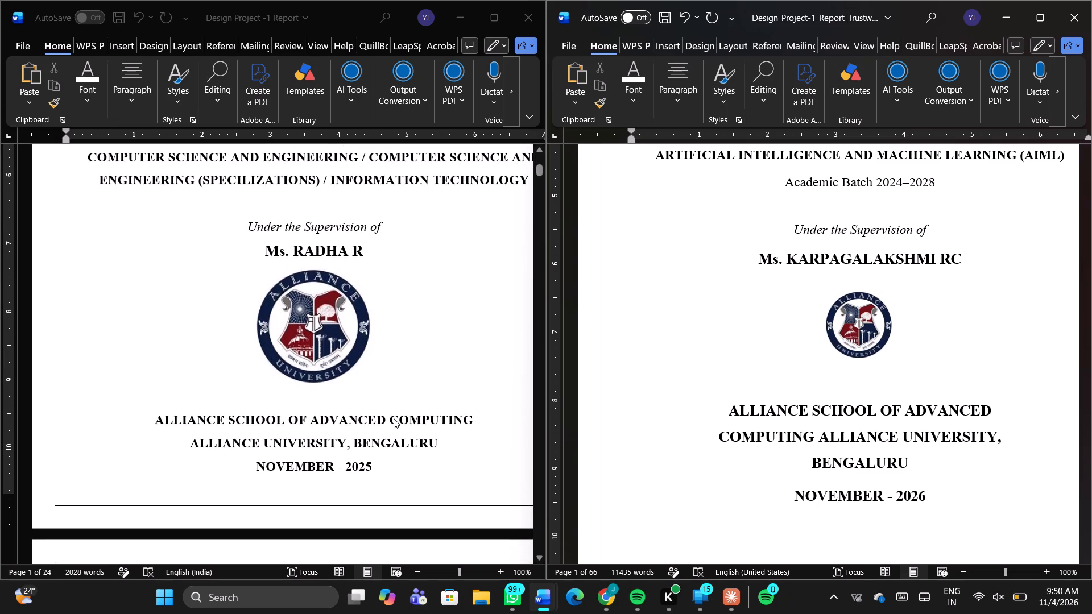
{"action": "scroll", "coordinate": [394, 418], "scroll_direction": "down", "scroll_amount": 1}
{"action": "scroll", "coordinate": [713, 403], "scroll_direction": "left", "scroll_amount": 1}
{"action": "scroll", "coordinate": [713, 403], "scroll_direction": "down", "scroll_amount": 1}
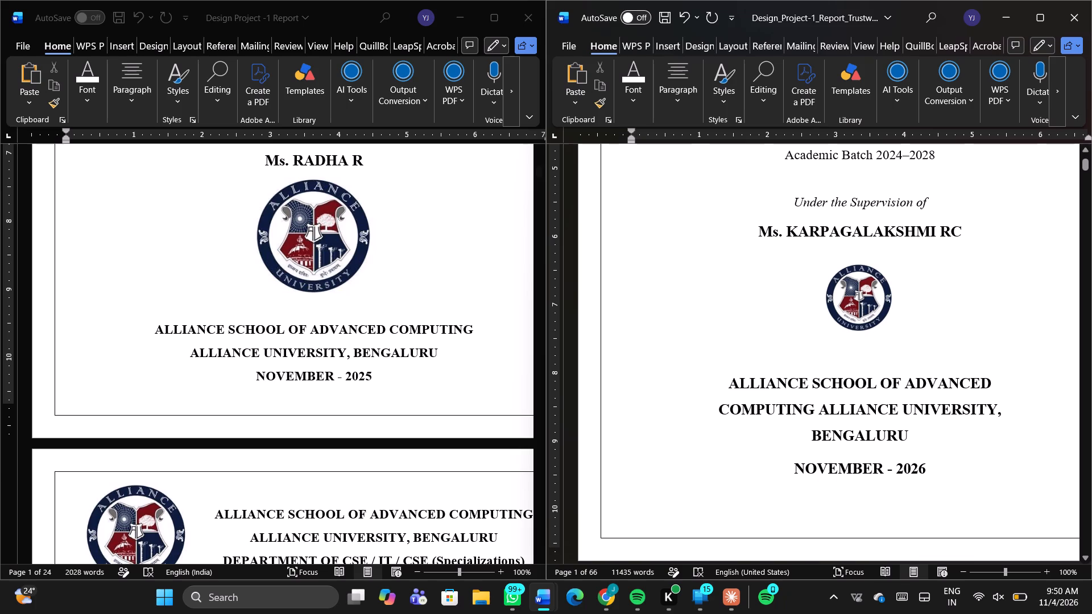
{"action": "left_click", "coordinate": [820, 407]}
{"action": "key", "text": "Return"}
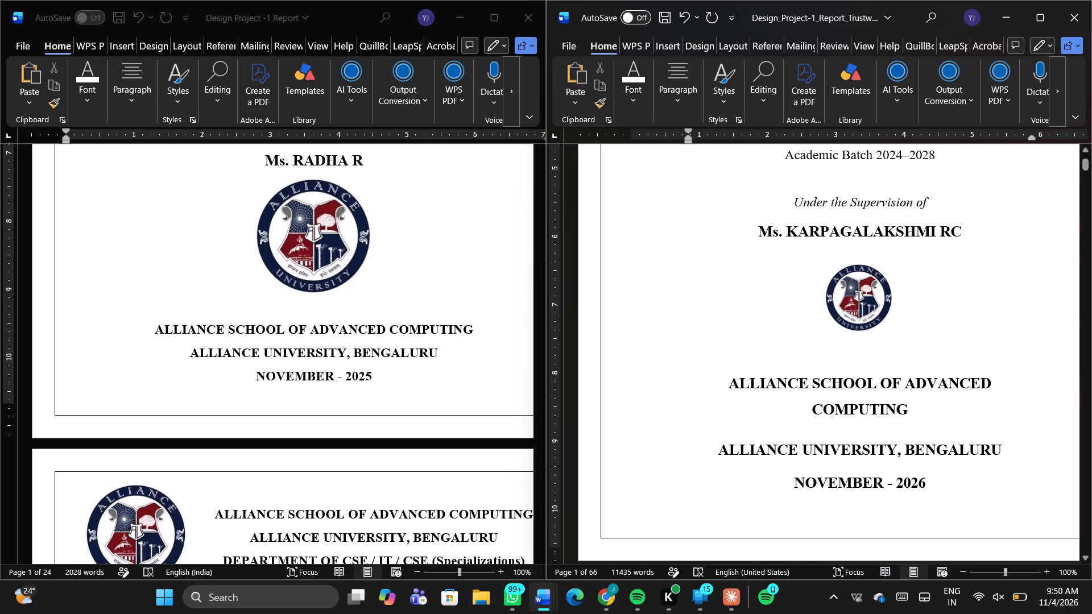
Reduce the cover text from "ALLIANCE SCHOOL OF ADVANCED COMPUTING" through the word "NOVEMBER" to font size 14.
{"action": "left_click", "coordinate": [310, 347]}
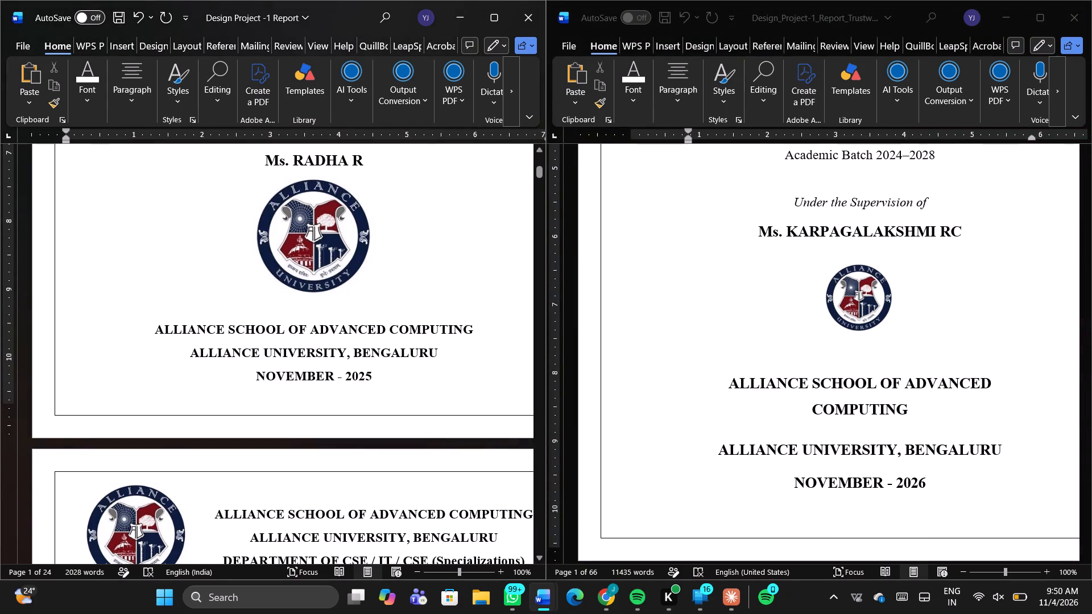
{"action": "left_click", "coordinate": [282, 335]}
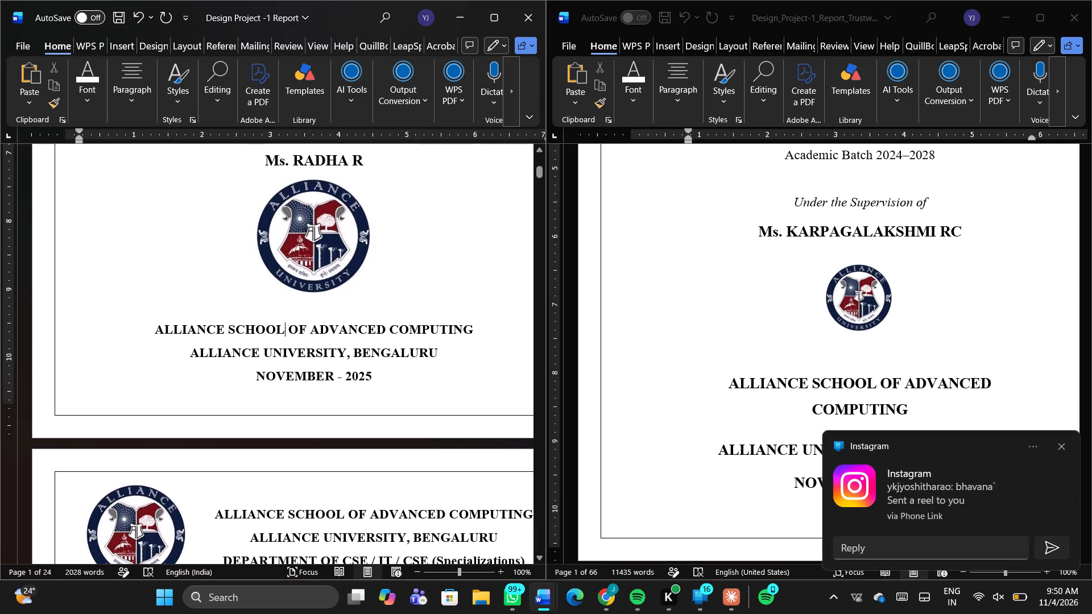
{"action": "scroll", "coordinate": [718, 342], "scroll_direction": "down", "scroll_amount": 1}
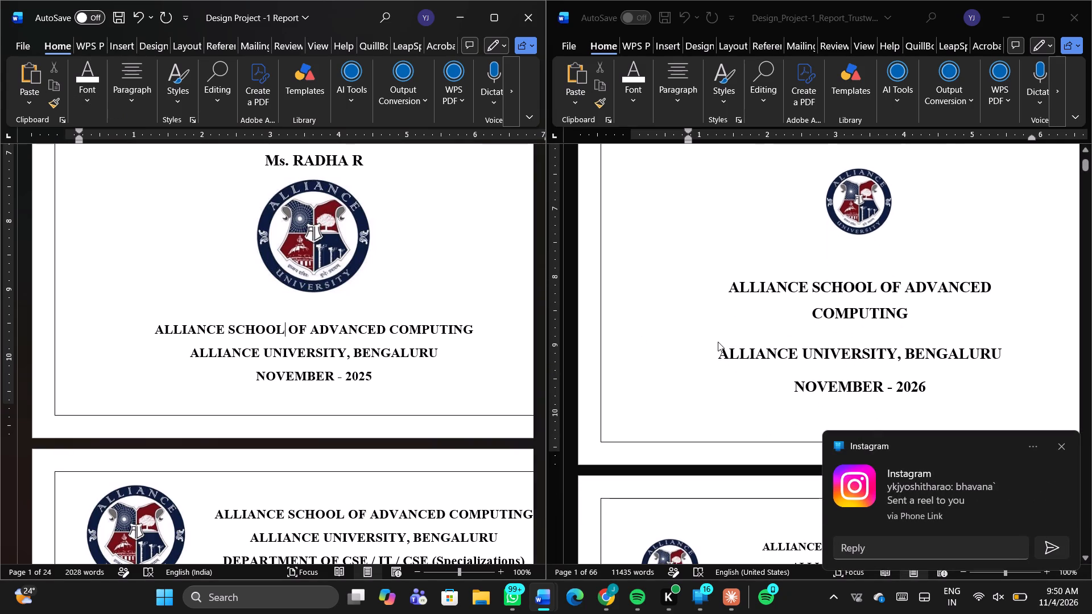
{"action": "left_click", "coordinate": [929, 384]}
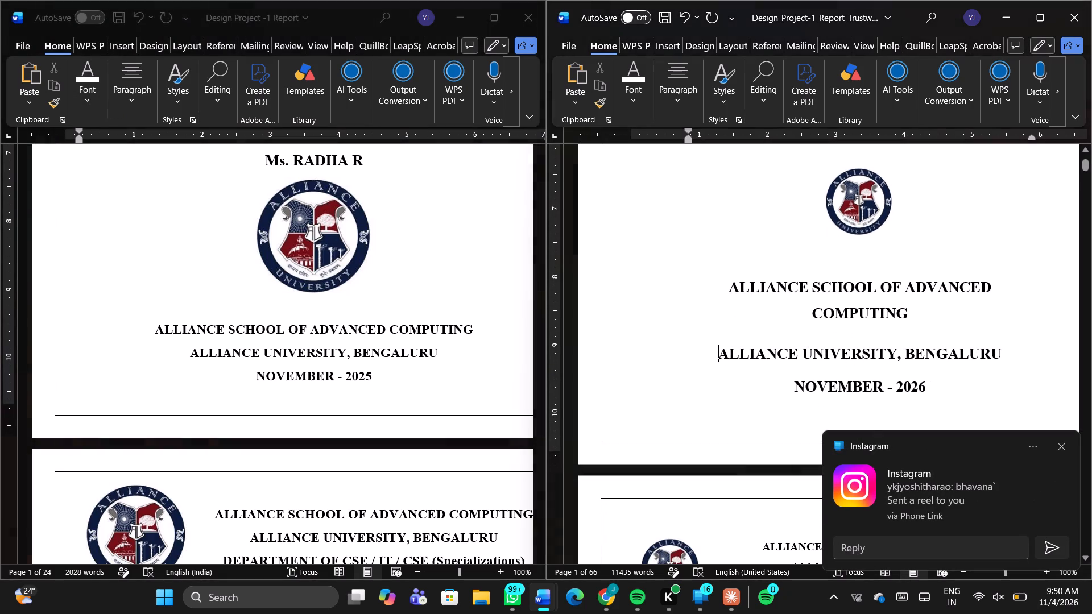
{"action": "left_click_drag", "start_coordinate": [929, 384], "coordinate": [724, 286]}
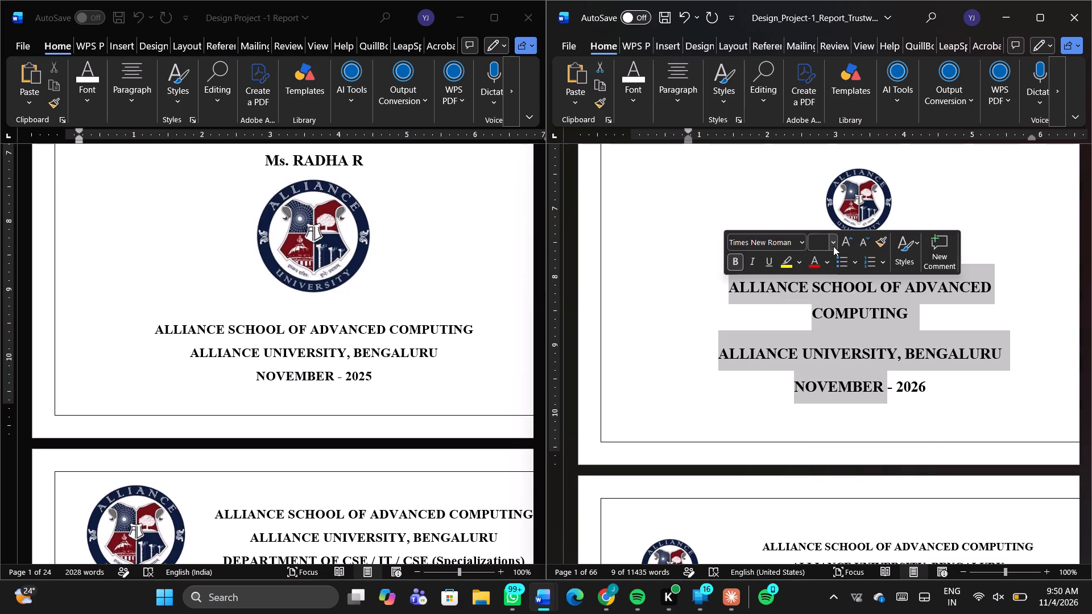
{"action": "left_click", "coordinate": [859, 247]}
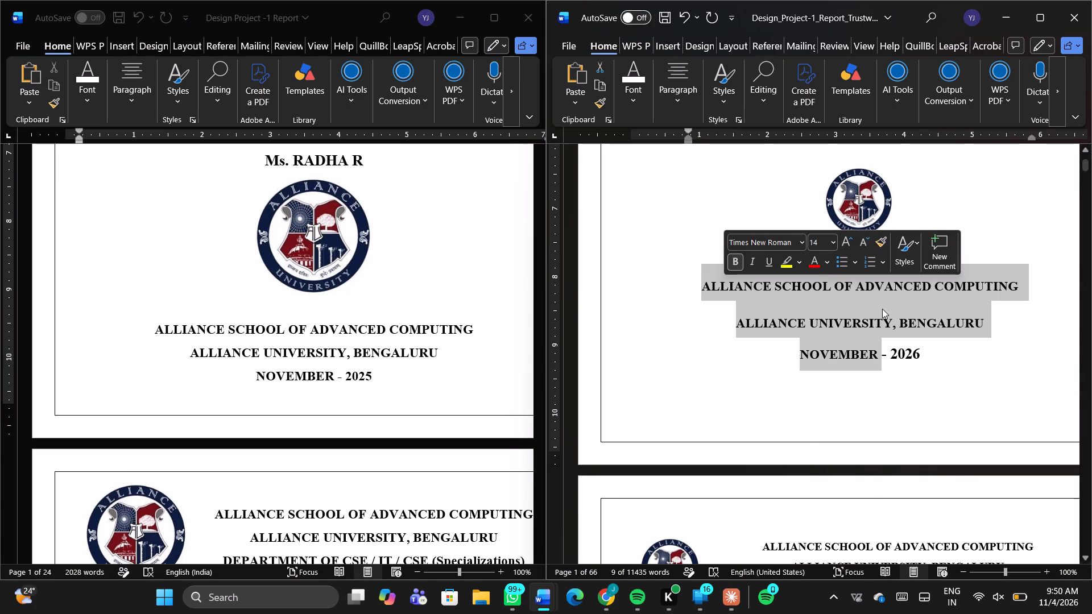
{"action": "left_click", "coordinate": [923, 377]}
Add an empty paragraph between "Academic Batch 2024–2028" and "Under the Supervision of" on the report's cover.
{"action": "scroll", "coordinate": [923, 377], "scroll_direction": "up", "scroll_amount": 1}
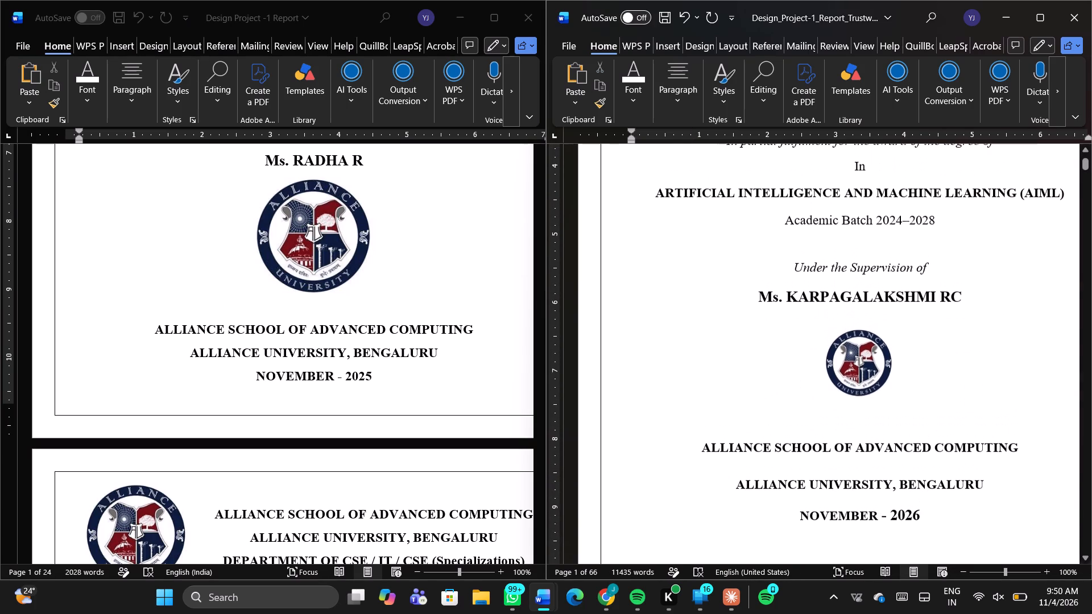
{"action": "scroll", "coordinate": [923, 377], "scroll_direction": "up", "scroll_amount": 1}
{"action": "scroll", "coordinate": [350, 238], "scroll_direction": "up", "scroll_amount": 1}
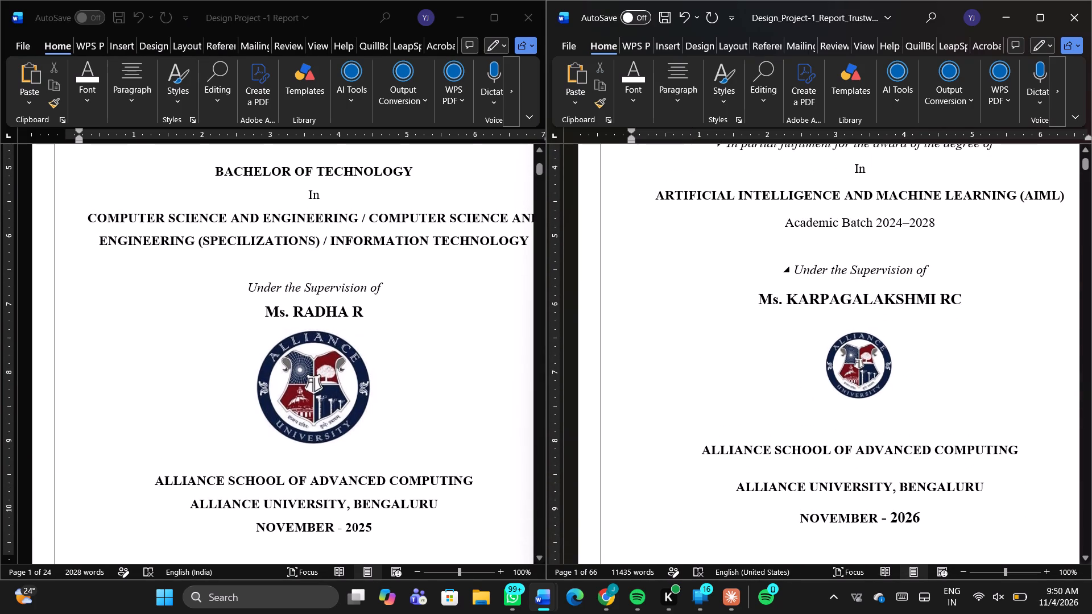
{"action": "left_click", "coordinate": [821, 251]}
{"action": "key", "text": "Return"}
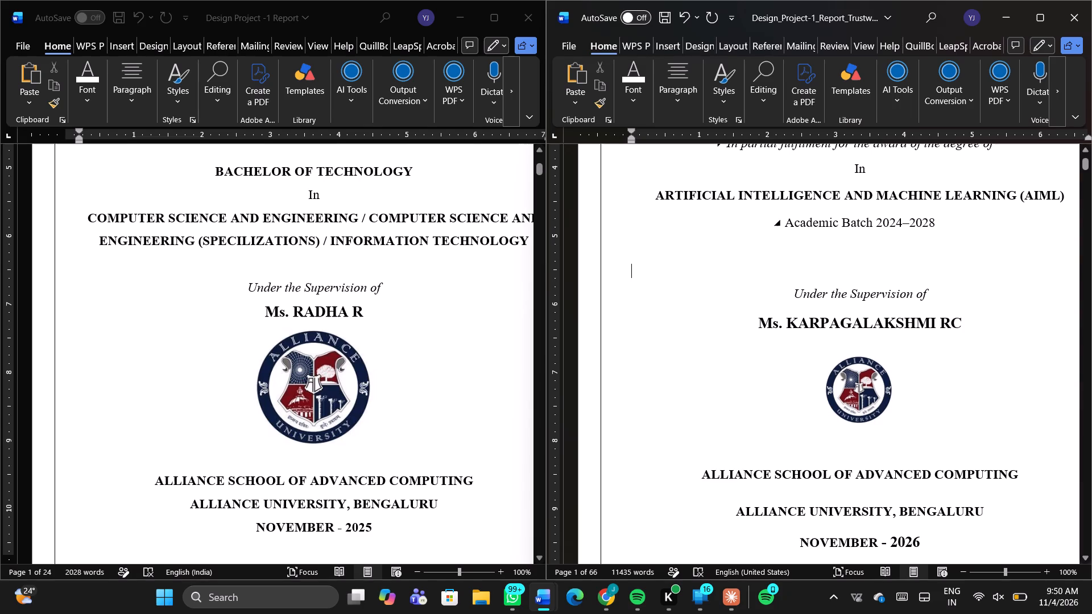
Select the degree and department lines on the sample cover, from "BACHELOR OF TECHNOLOGY" through "INFORMATION TECHNOLOGY".
{"action": "scroll", "coordinate": [429, 309], "scroll_direction": "up", "scroll_amount": 1}
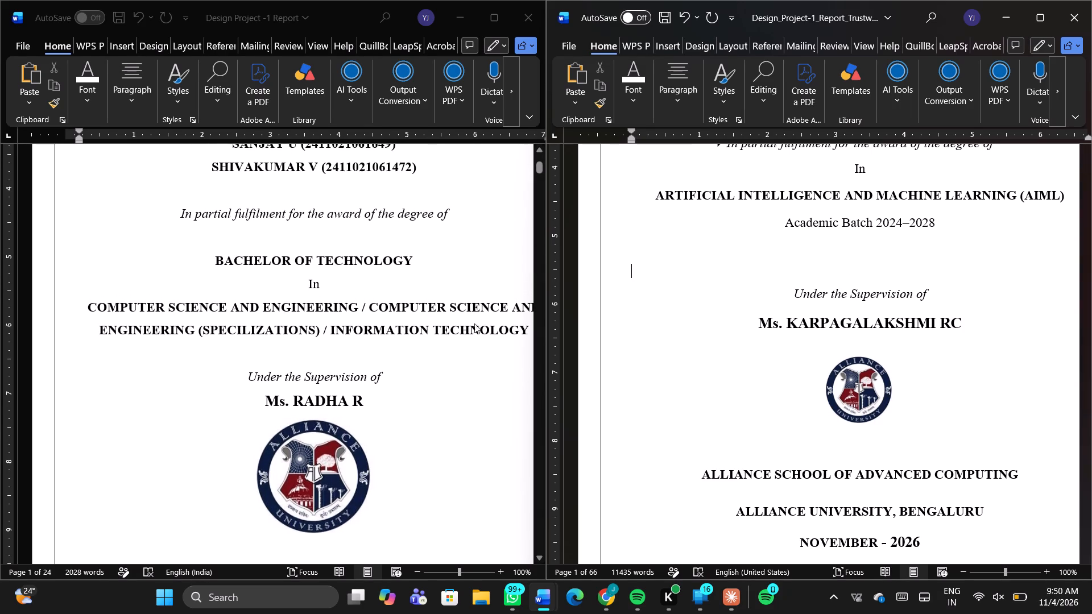
{"action": "scroll", "coordinate": [408, 338], "scroll_direction": "left", "scroll_amount": 1}
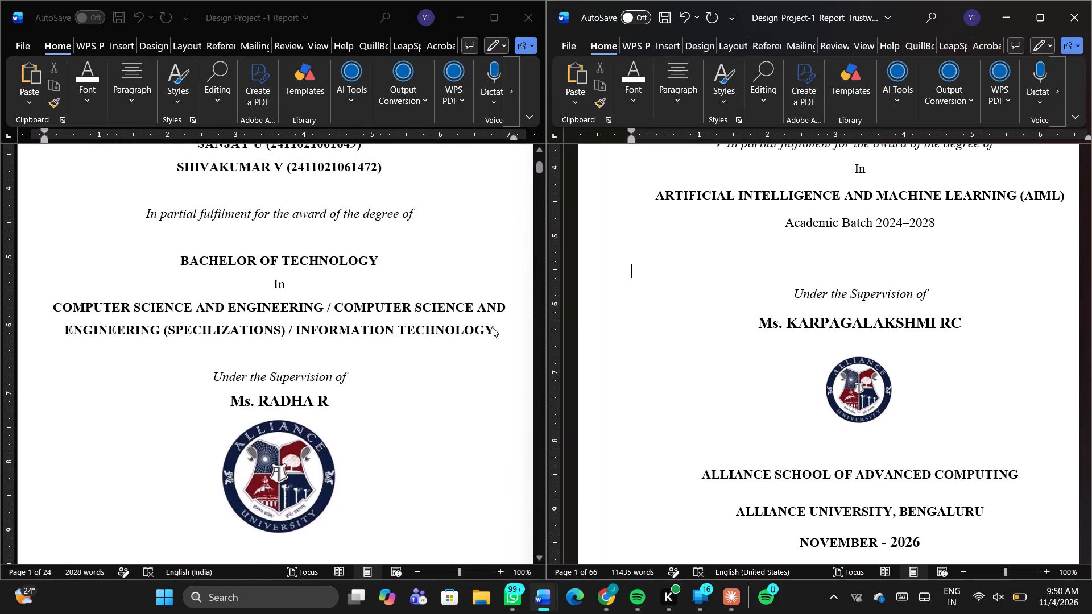
{"action": "left_click_drag", "start_coordinate": [491, 332], "coordinate": [247, 265]}
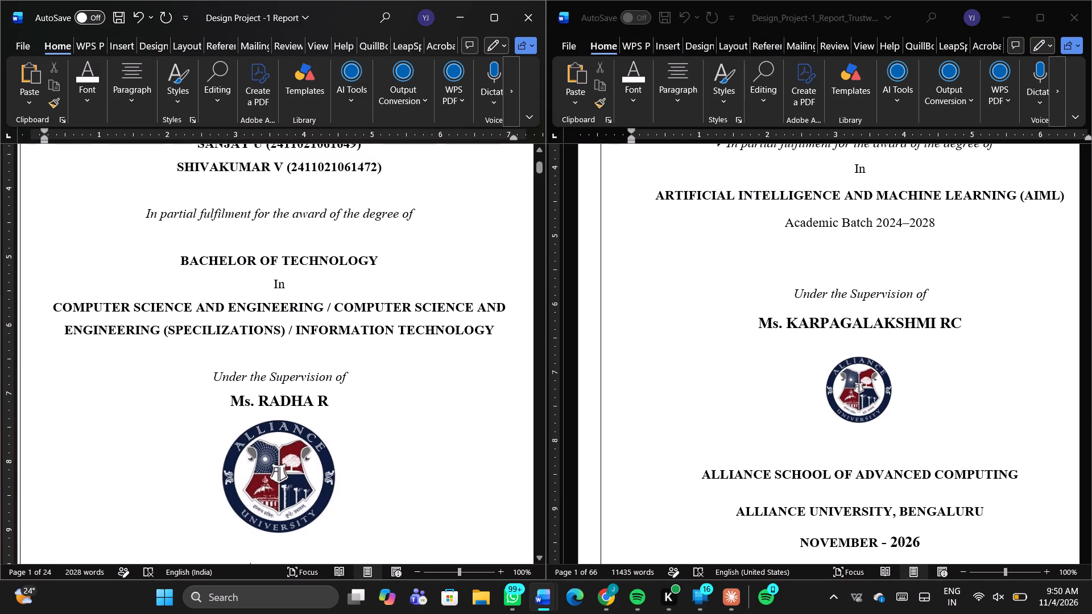
Replace the "ARTIFICIAL INTELLIGENCE AND MACHINE LEARNING (AIML)" line with the reference report's block from "BACHELOR OF TECHNOLOGY" through "INFORMATION TECHNOLOGY".
{"action": "left_click_drag", "start_coordinate": [173, 260], "coordinate": [487, 334]}
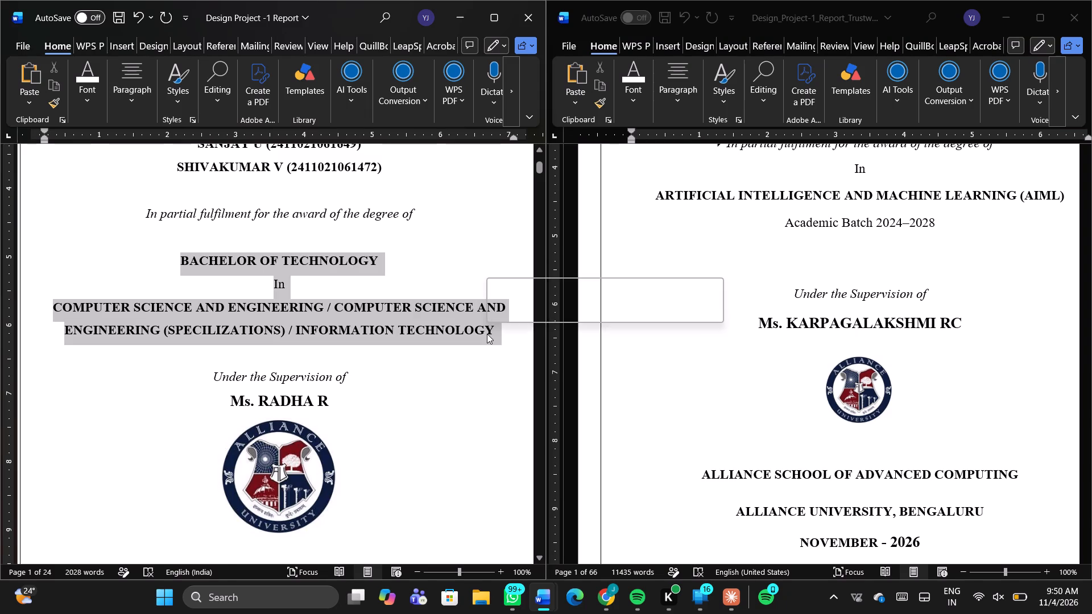
{"action": "key", "text": "ctrl+c"}
{"action": "scroll", "coordinate": [852, 273], "scroll_direction": "up", "scroll_amount": 1}
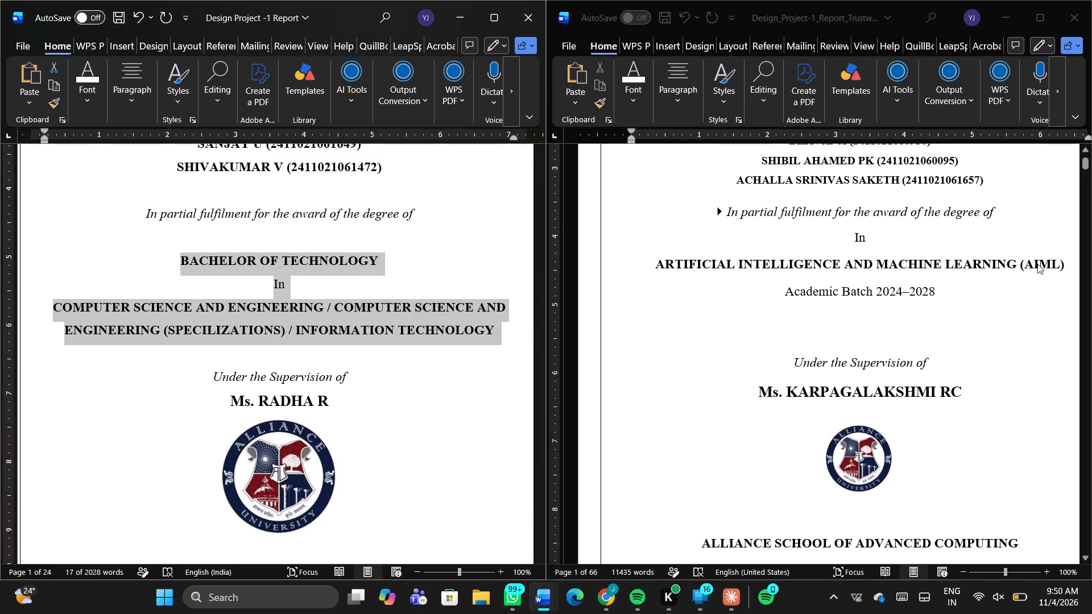
{"action": "left_click", "coordinate": [1064, 262]}
{"action": "left_click_drag", "start_coordinate": [1064, 262], "coordinate": [763, 273]}
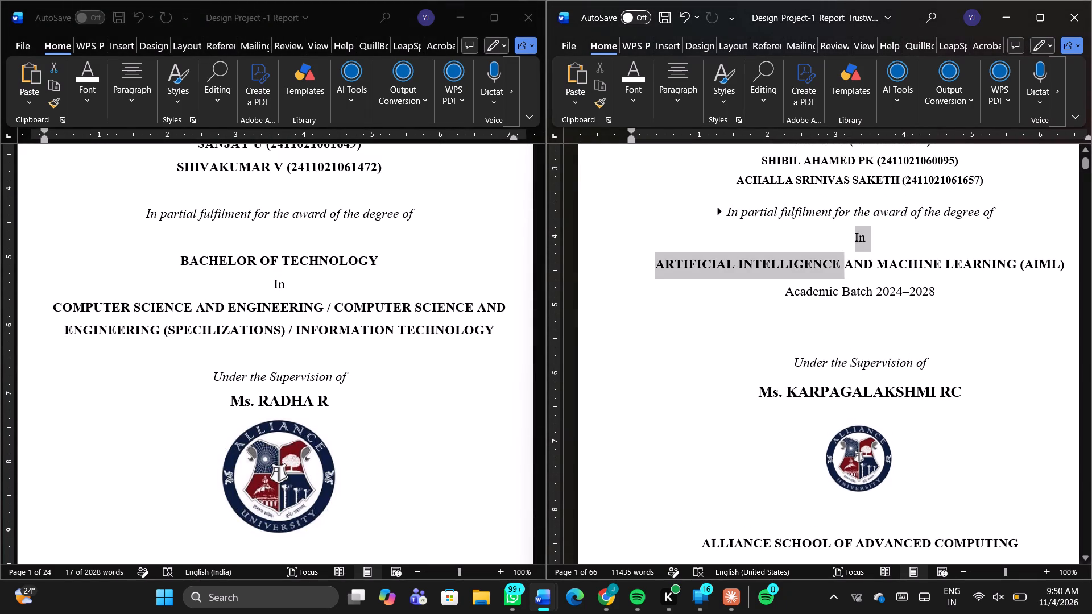
{"action": "left_click_drag", "start_coordinate": [763, 273], "coordinate": [1068, 267]}
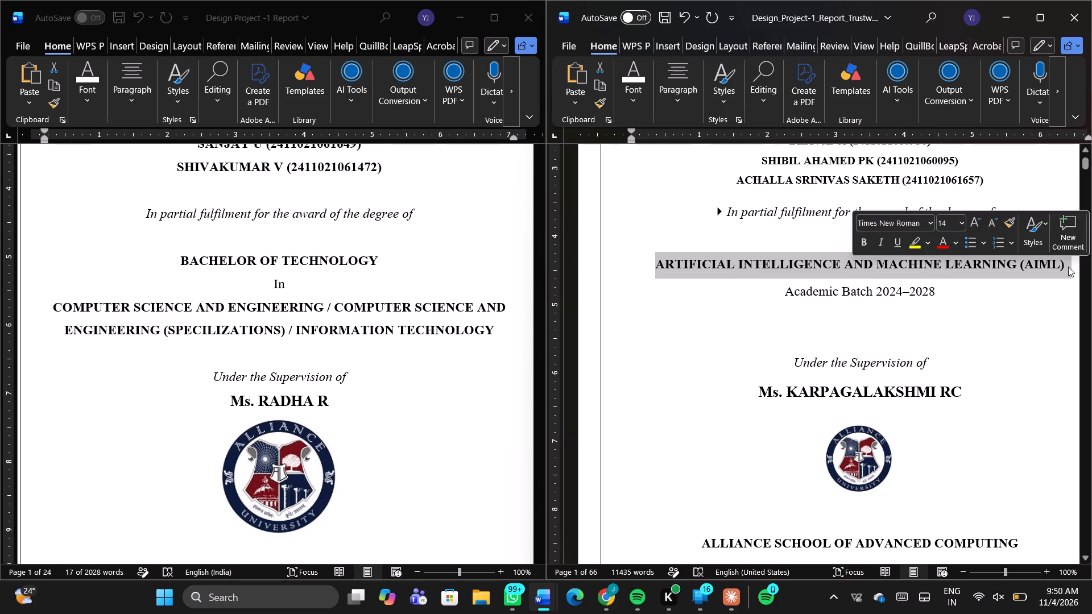
{"action": "key", "text": "BackSpace"}
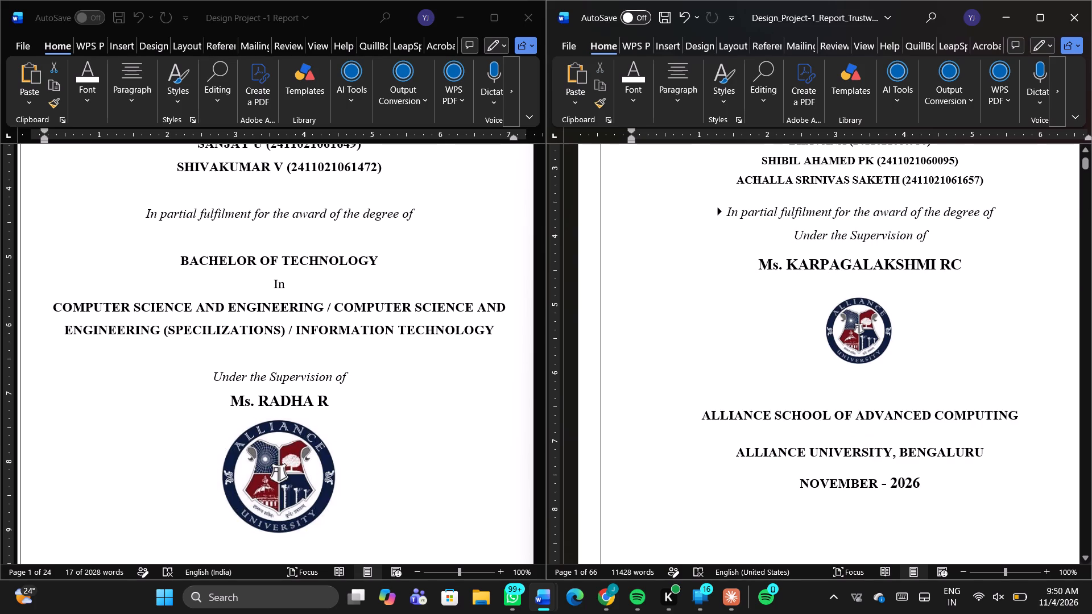
{"action": "key", "text": "ctrl+v"}
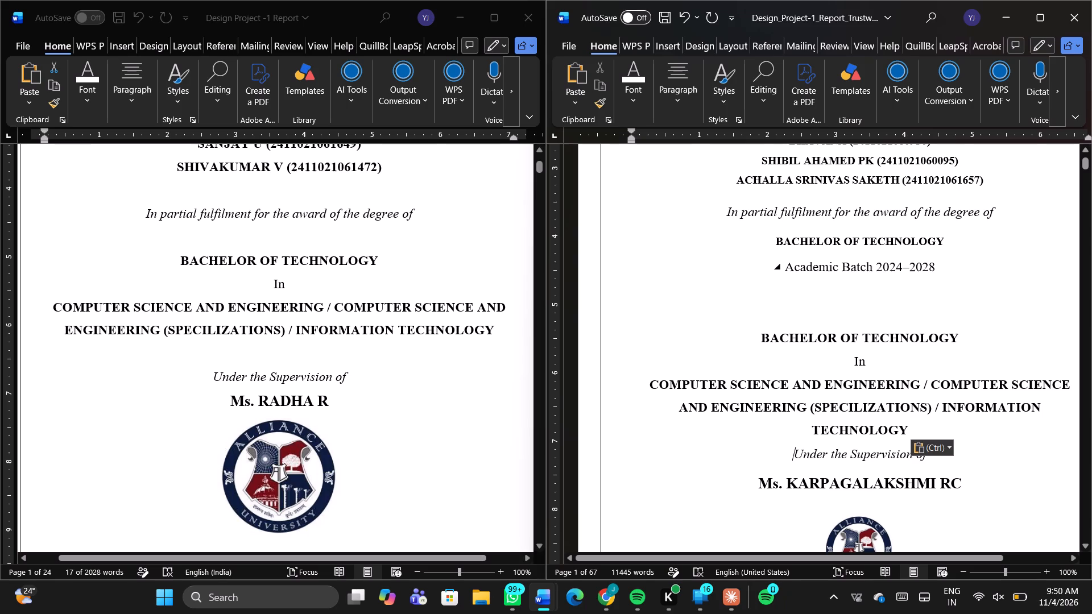
Delete the leftover "BACHELOR OF TECHNOLOGY" and "Academic Batch 2024–2028" lines above the pasted degree block, keeping "degree of" intact.
{"action": "left_click", "coordinate": [945, 267]}
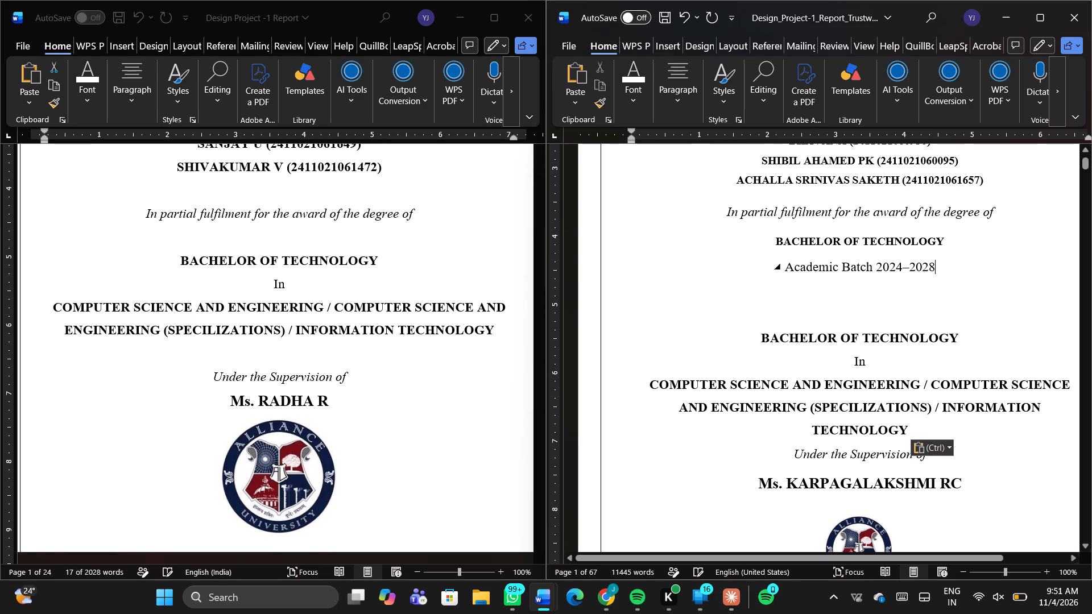
{"action": "left_click_drag", "start_coordinate": [945, 267], "coordinate": [796, 265]}
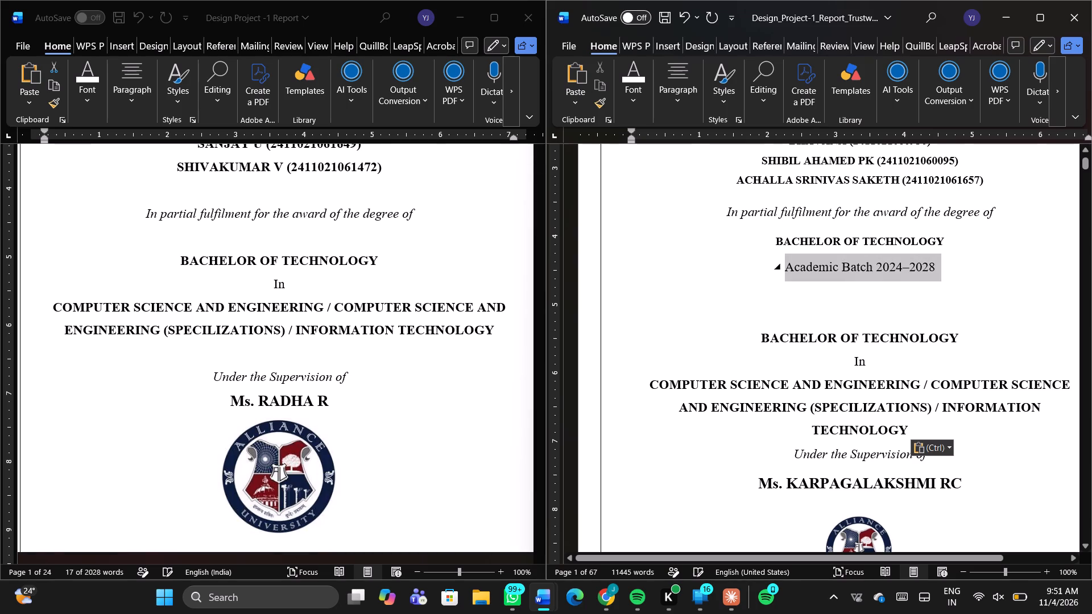
{"action": "left_click_drag", "start_coordinate": [796, 265], "coordinate": [774, 247]}
{"action": "key", "text": "BackSpace"}
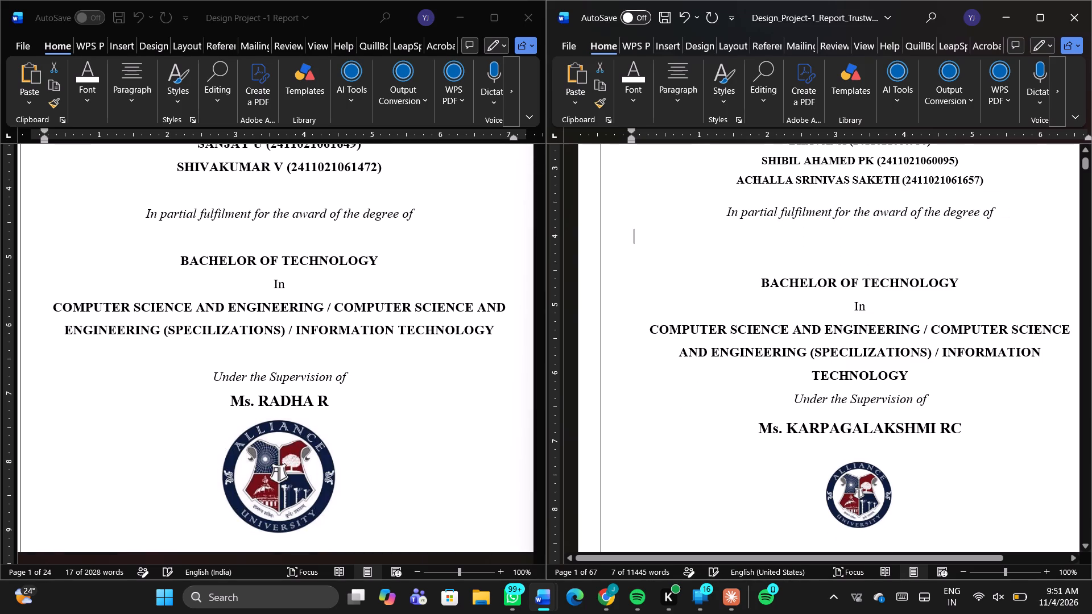
{"action": "key", "text": "BackSpace"}
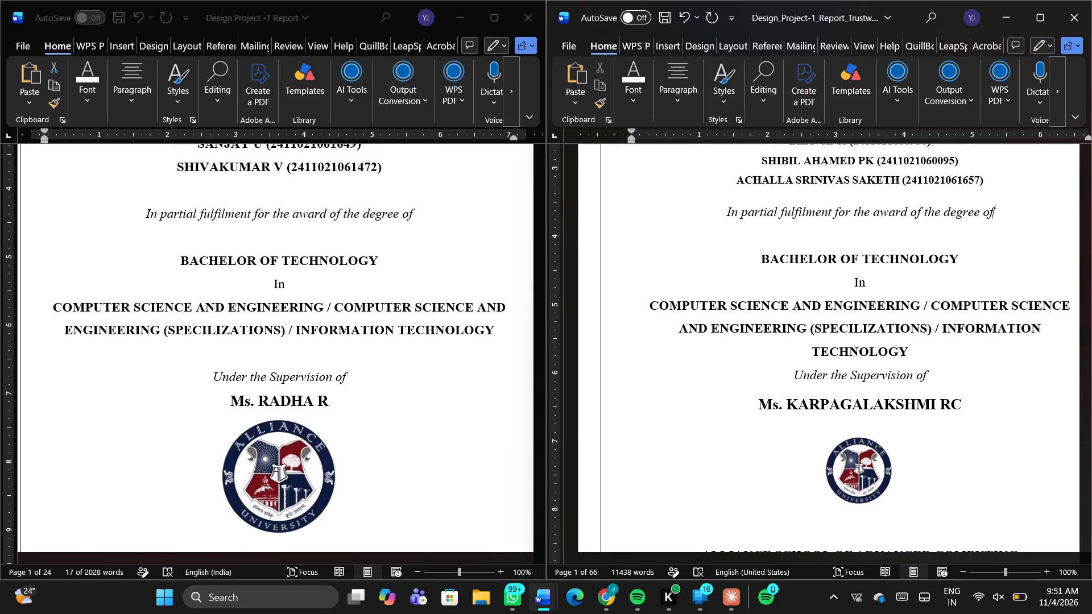
{"action": "key", "text": "BackSpace"}
{"action": "key", "text": "f"}
Compare both cover pages and set the pasted block from "BACHELOR OF TECHNOLOGY" through "INFORMATION TECHNOLOGY" to font size 14.
{"action": "scroll", "coordinate": [840, 352], "scroll_direction": "down", "scroll_amount": 1}
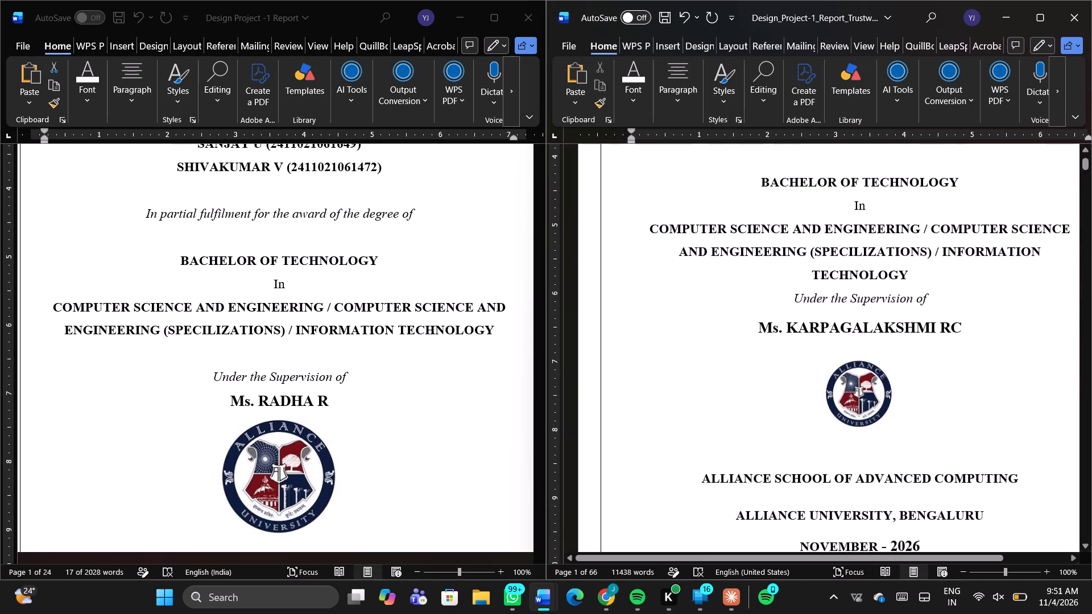
{"action": "scroll", "coordinate": [840, 352], "scroll_direction": "down", "scroll_amount": 1}
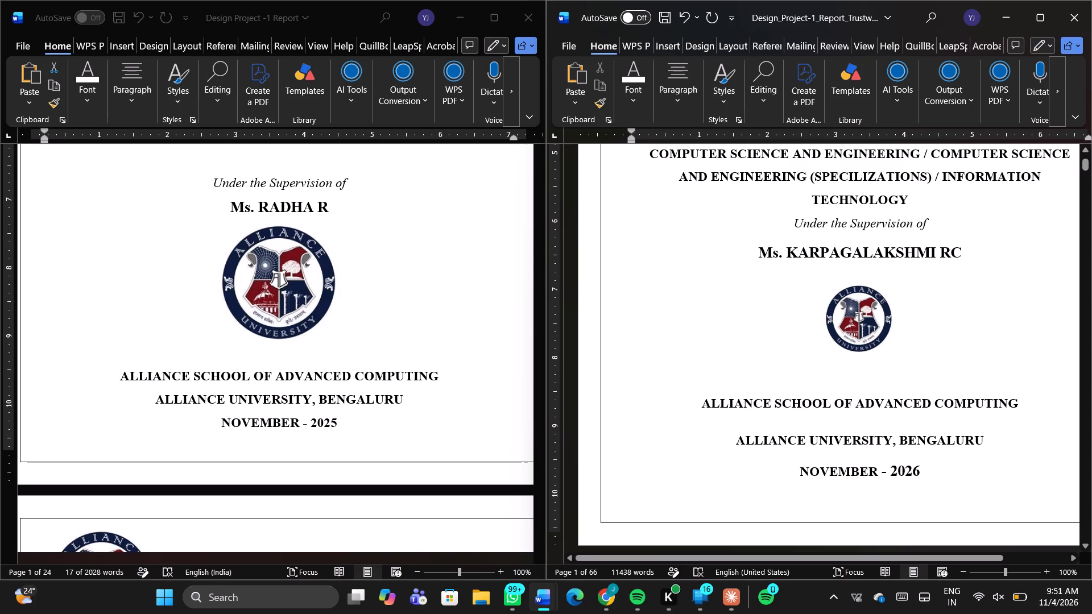
{"action": "scroll", "coordinate": [799, 277], "scroll_direction": "up", "scroll_amount": 1}
{"action": "scroll", "coordinate": [537, 194], "scroll_direction": "up", "scroll_amount": 2}
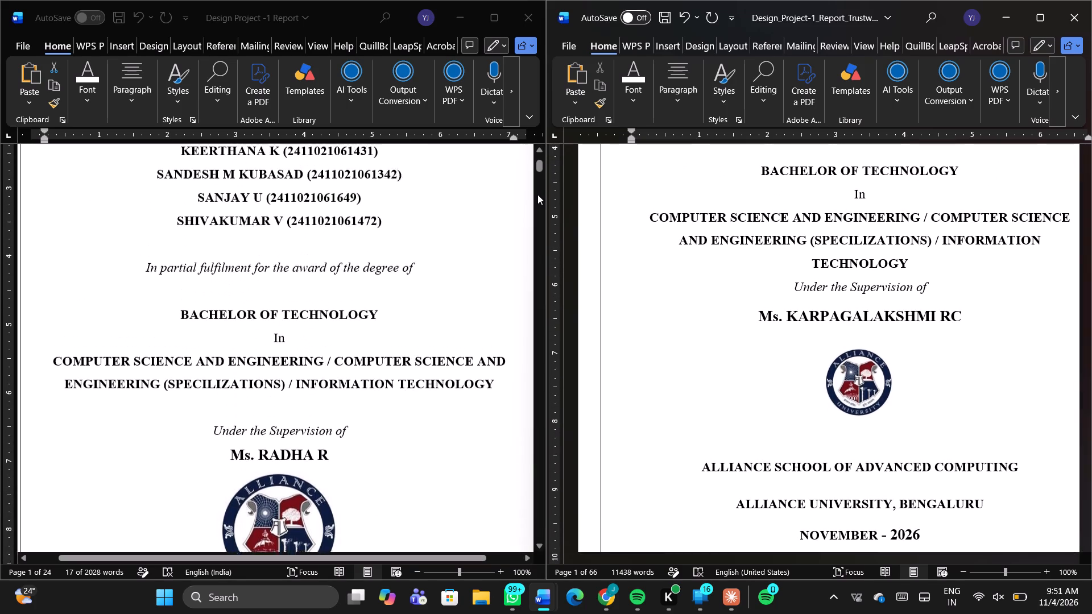
{"action": "scroll", "coordinate": [537, 194], "scroll_direction": "up", "scroll_amount": 1}
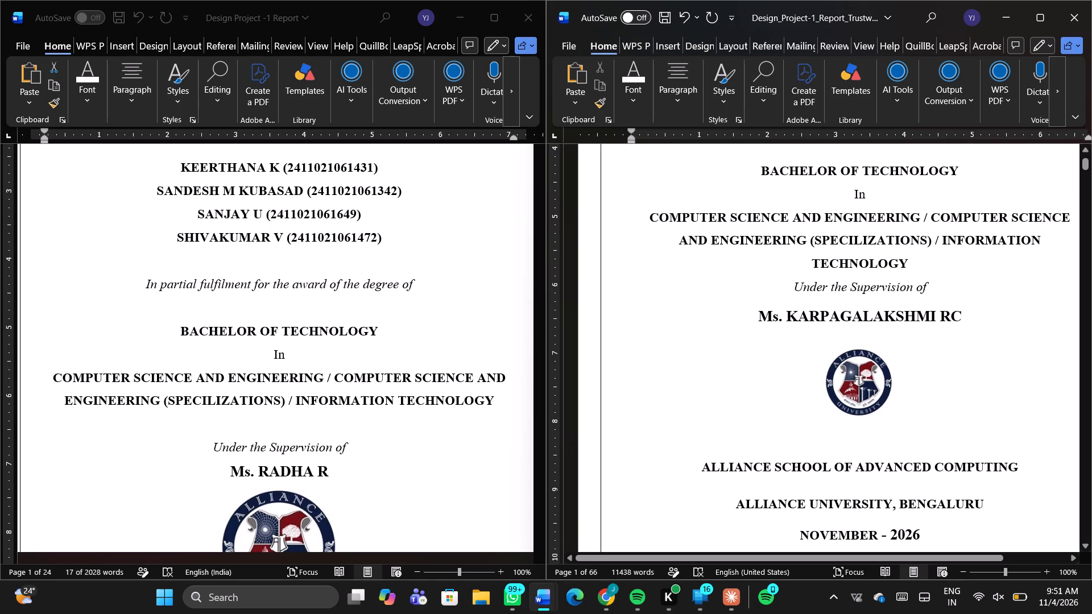
{"action": "scroll", "coordinate": [957, 248], "scroll_direction": "up", "scroll_amount": 1}
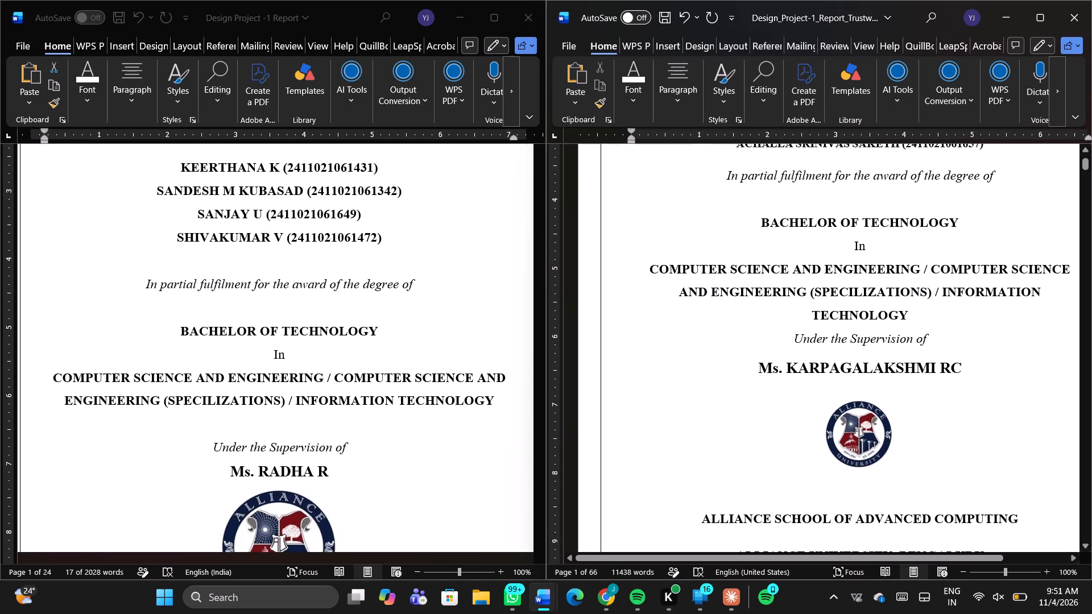
{"action": "left_click_drag", "start_coordinate": [914, 314], "coordinate": [753, 225]}
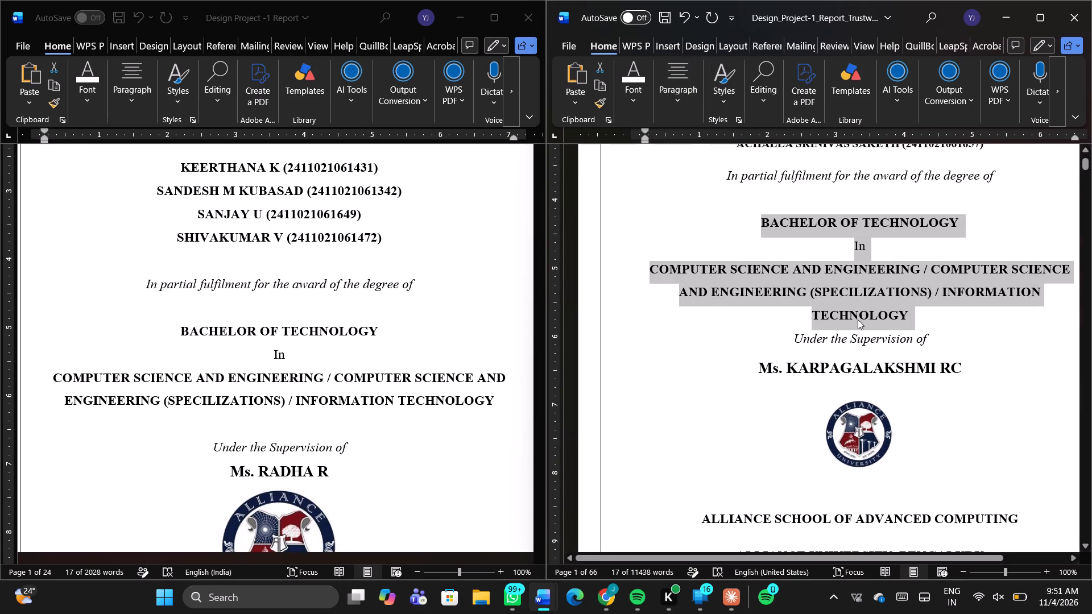
{"action": "left_click", "coordinate": [945, 348]}
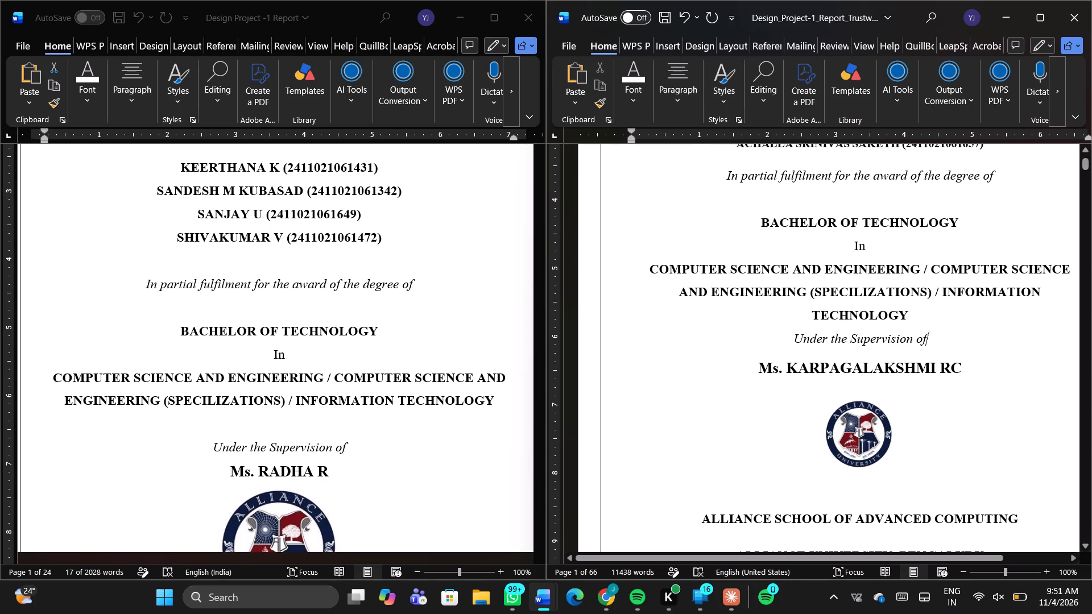
{"action": "left_click_drag", "start_coordinate": [911, 313], "coordinate": [766, 226]}
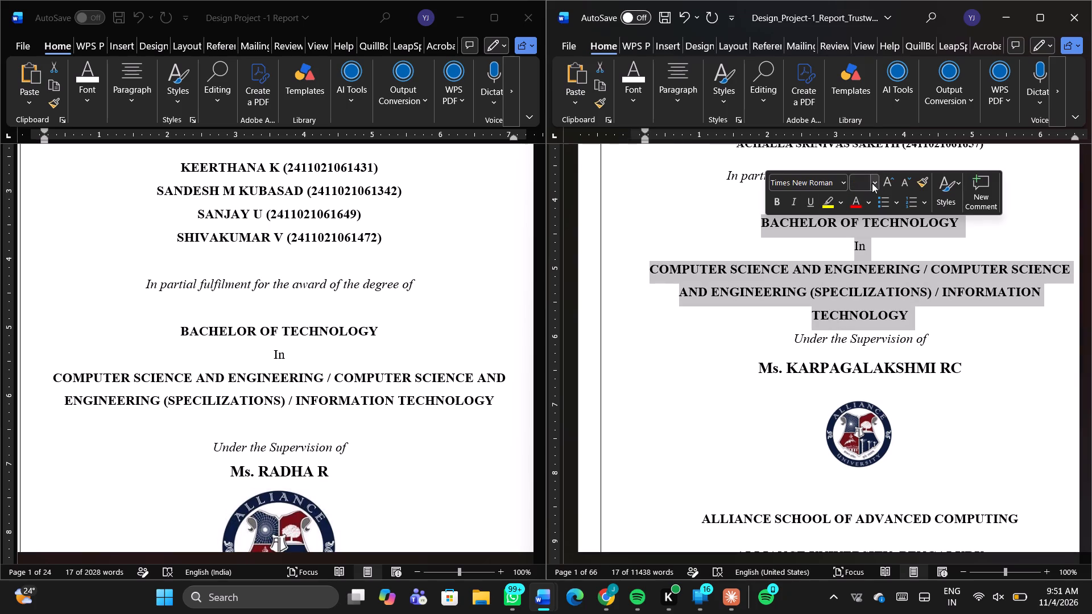
{"action": "left_click", "coordinate": [882, 180]}
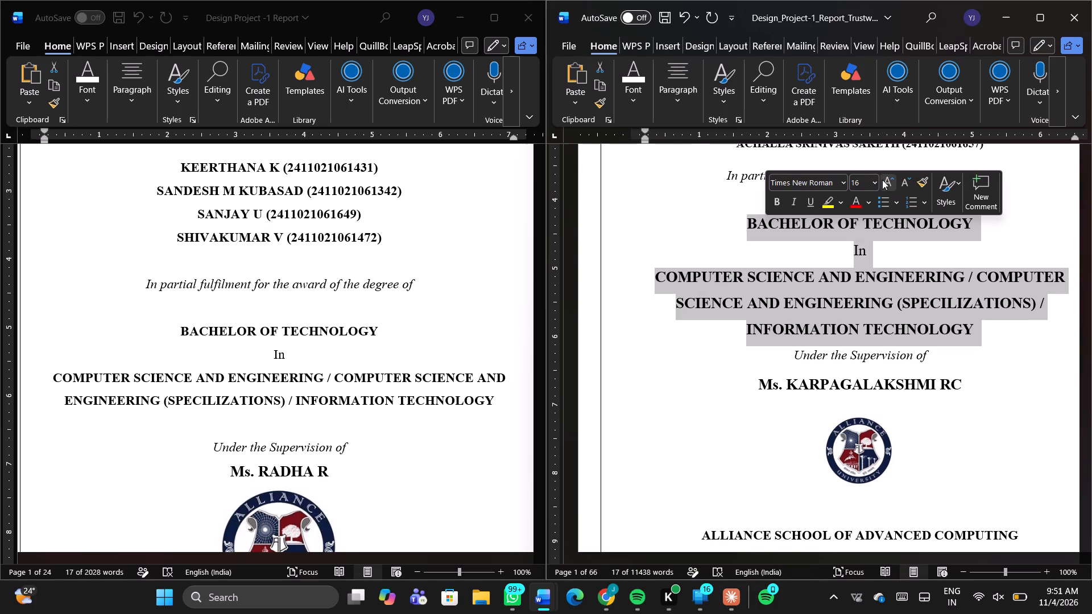
{"action": "left_click", "coordinate": [903, 176]}
{"action": "left_click", "coordinate": [903, 176]}
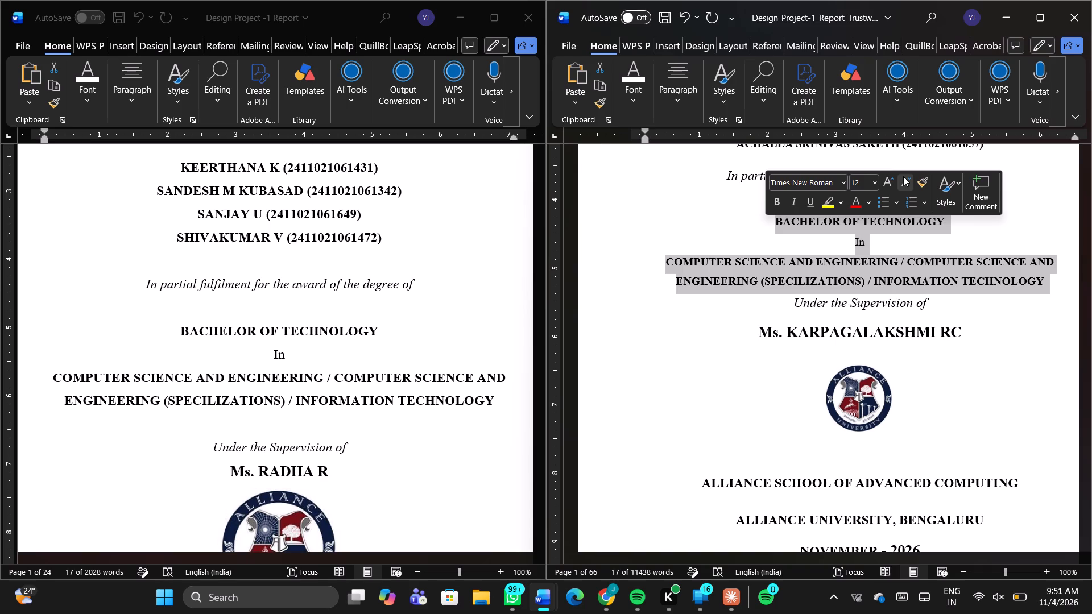
{"action": "left_click", "coordinate": [889, 180]}
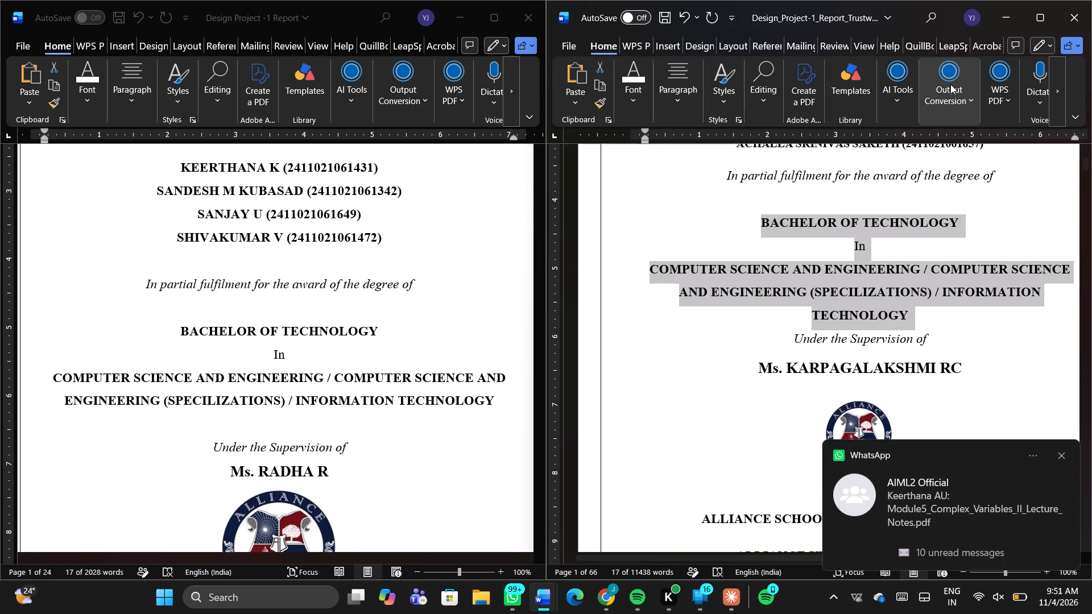
Maximize the trustworthy AI software repair report and place the cursor at the end of "Under the Supervision of".
{"action": "left_click", "coordinate": [1028, 17]}
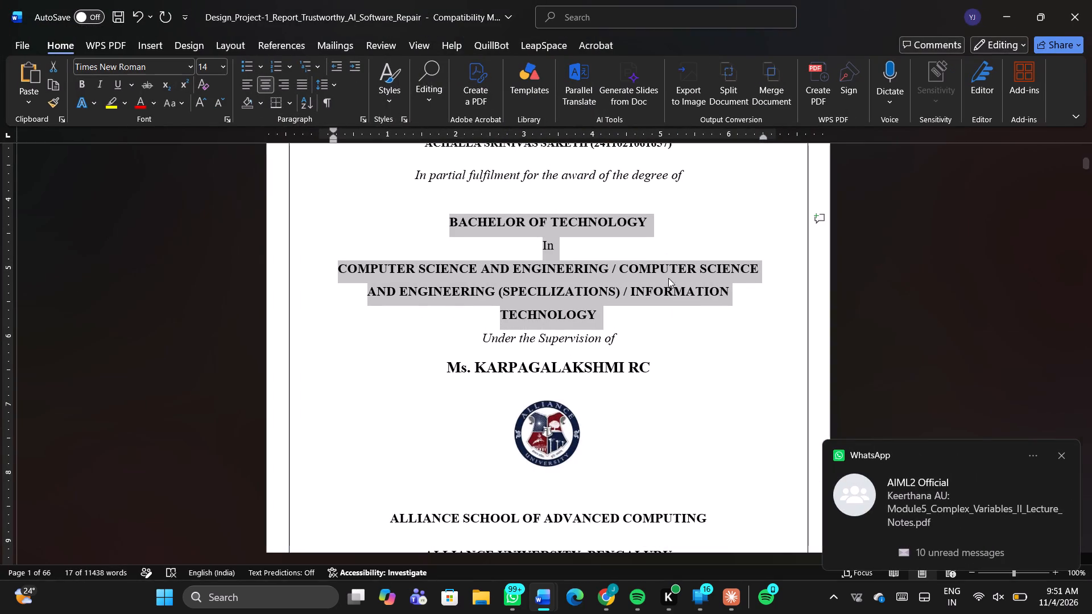
{"action": "left_click", "coordinate": [692, 349]}
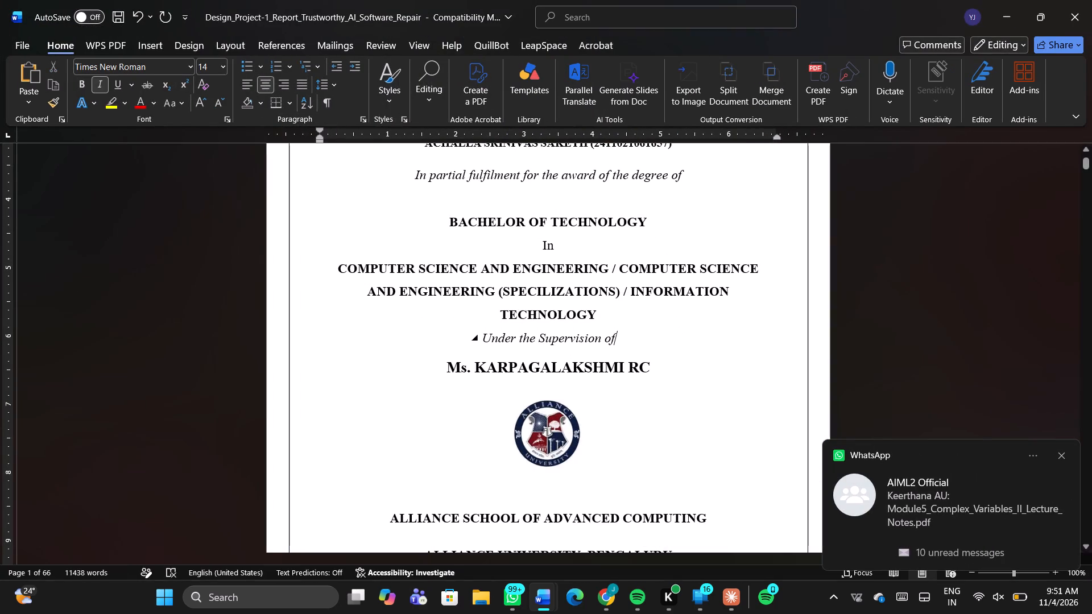
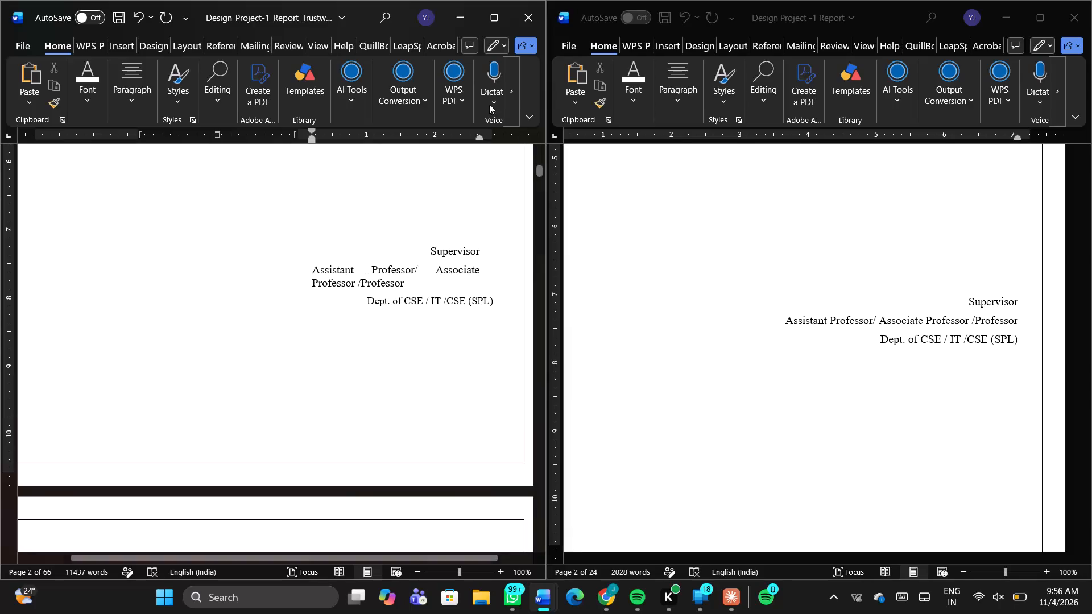
Maximize the trustworthy AI software repair report and left-align the "Assistant Professor/ Associate Professor /Professor" line below "Supervisor".
{"action": "left_click", "coordinate": [493, 30]}
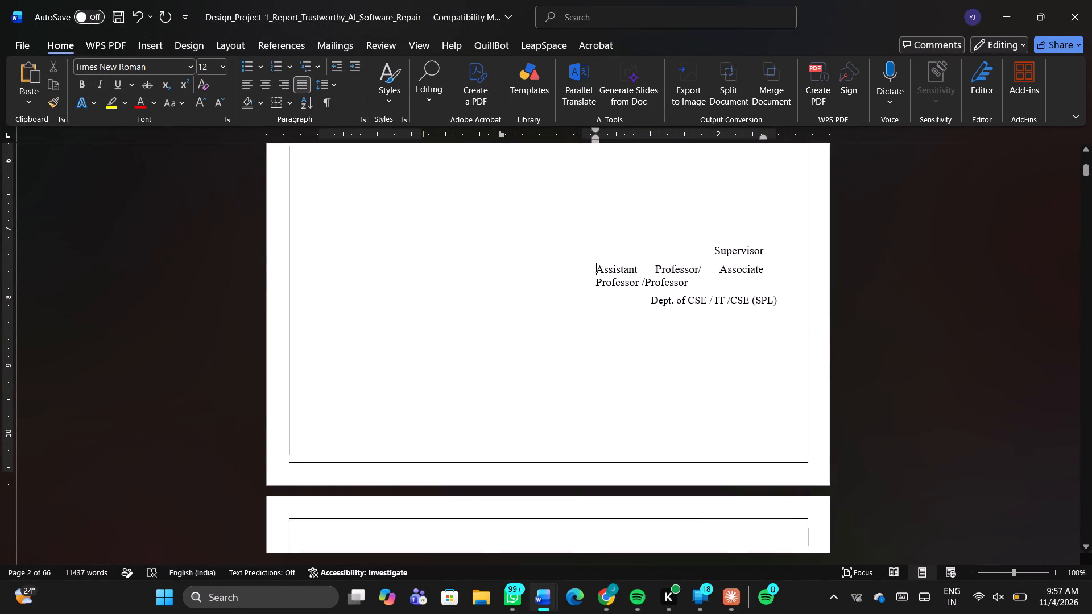
{"action": "left_click_drag", "start_coordinate": [698, 284], "coordinate": [606, 268]}
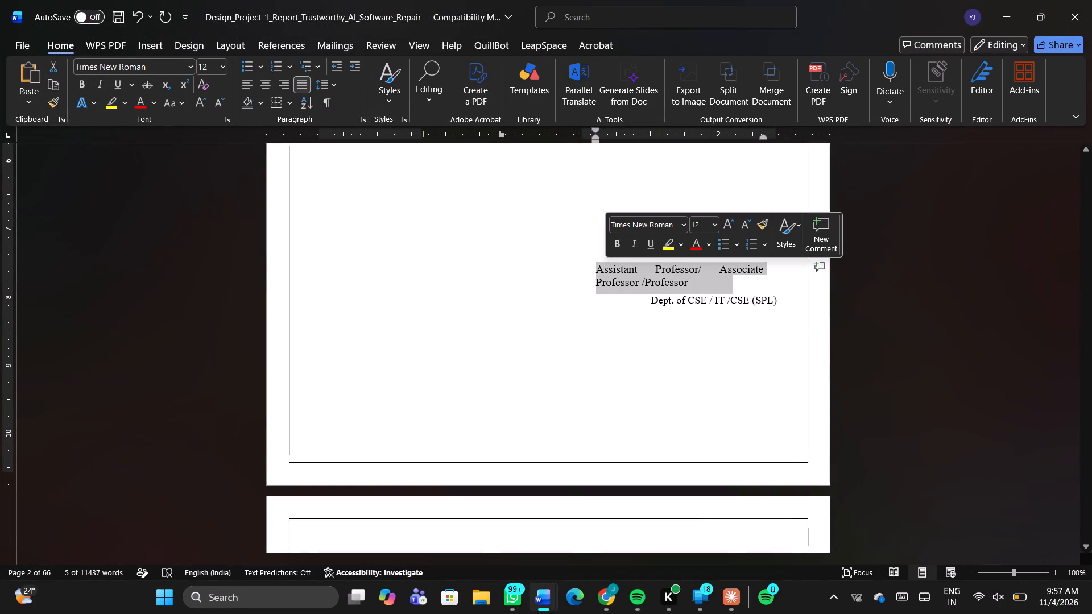
{"action": "left_click", "coordinate": [254, 84]}
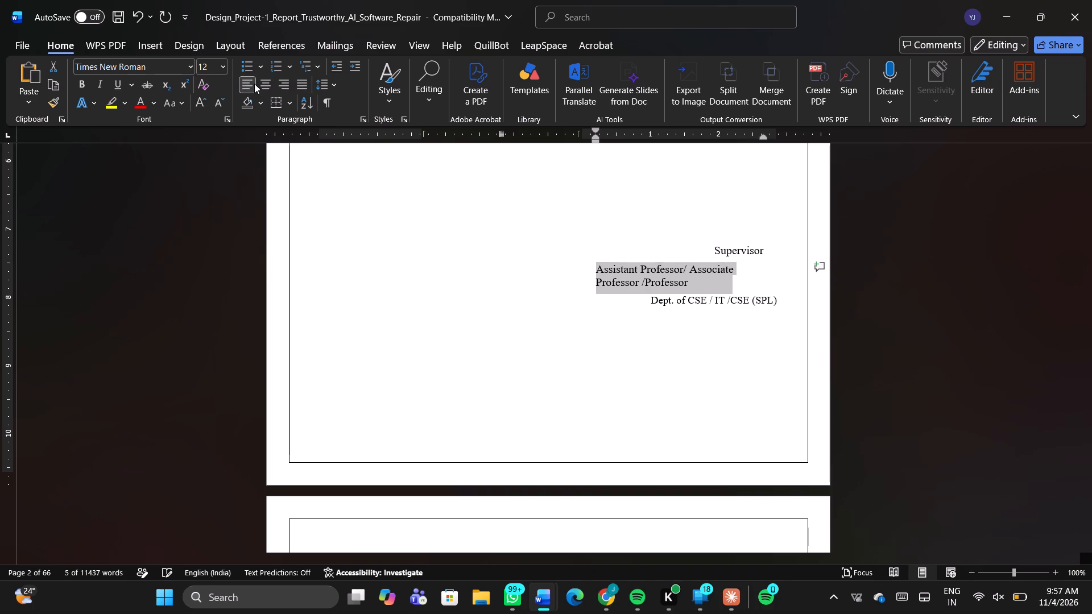
{"action": "left_click", "coordinate": [450, 310]}
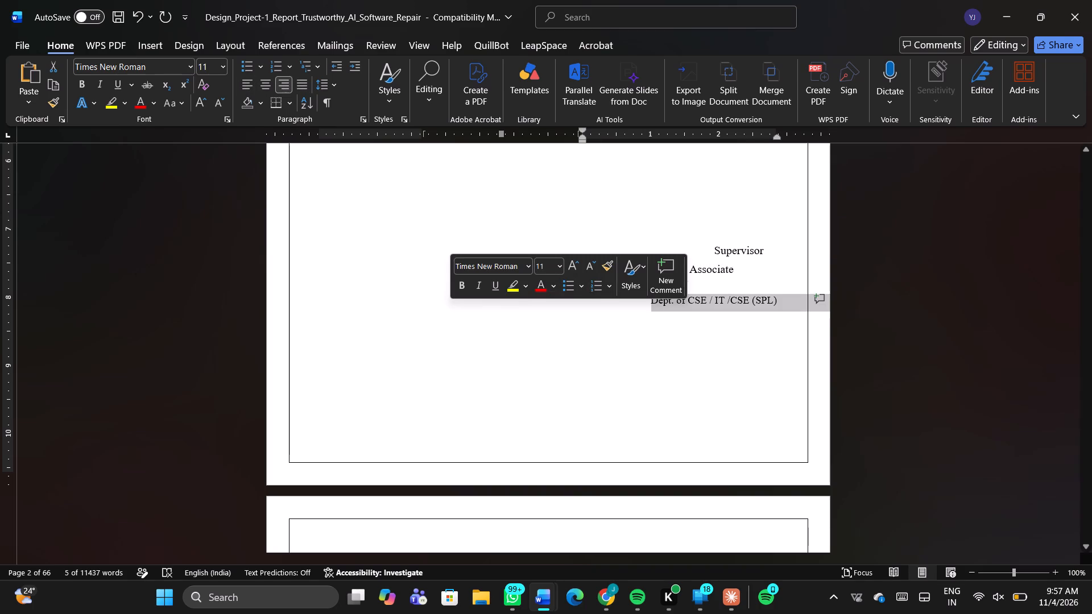
{"action": "left_click", "coordinate": [737, 283]}
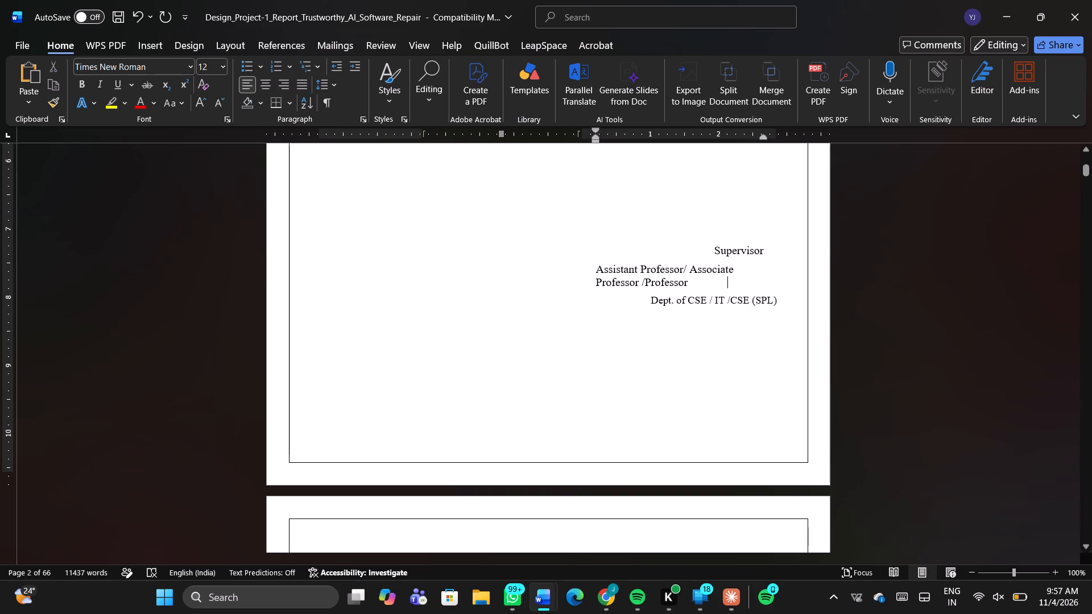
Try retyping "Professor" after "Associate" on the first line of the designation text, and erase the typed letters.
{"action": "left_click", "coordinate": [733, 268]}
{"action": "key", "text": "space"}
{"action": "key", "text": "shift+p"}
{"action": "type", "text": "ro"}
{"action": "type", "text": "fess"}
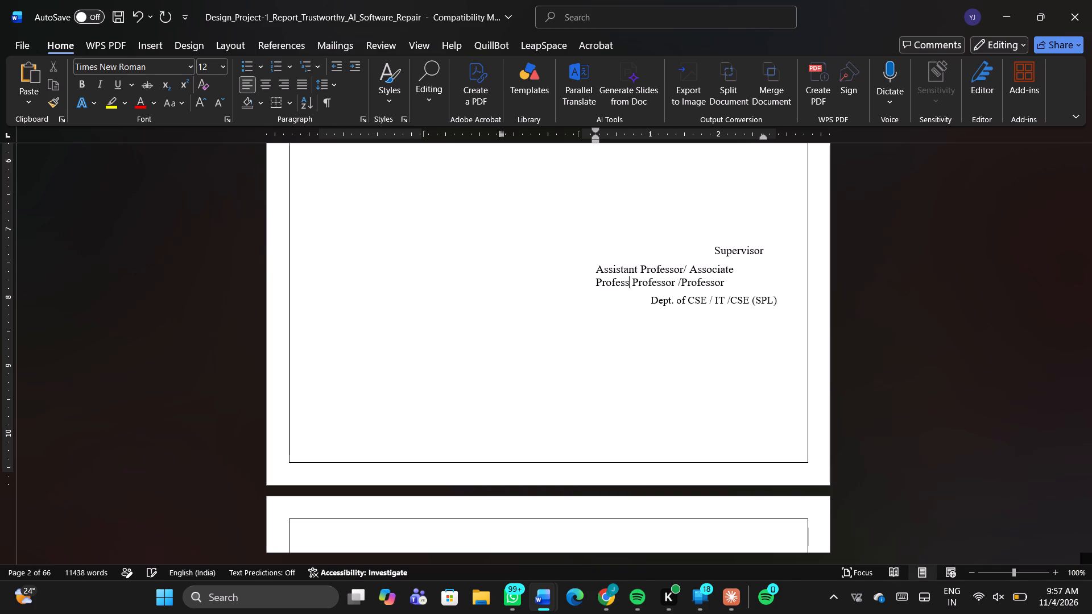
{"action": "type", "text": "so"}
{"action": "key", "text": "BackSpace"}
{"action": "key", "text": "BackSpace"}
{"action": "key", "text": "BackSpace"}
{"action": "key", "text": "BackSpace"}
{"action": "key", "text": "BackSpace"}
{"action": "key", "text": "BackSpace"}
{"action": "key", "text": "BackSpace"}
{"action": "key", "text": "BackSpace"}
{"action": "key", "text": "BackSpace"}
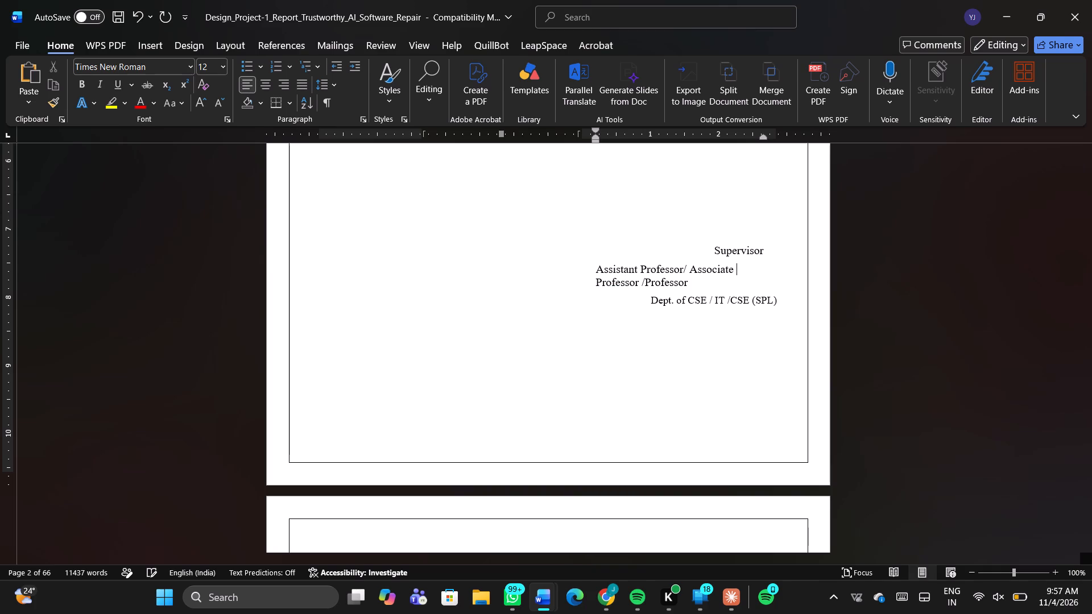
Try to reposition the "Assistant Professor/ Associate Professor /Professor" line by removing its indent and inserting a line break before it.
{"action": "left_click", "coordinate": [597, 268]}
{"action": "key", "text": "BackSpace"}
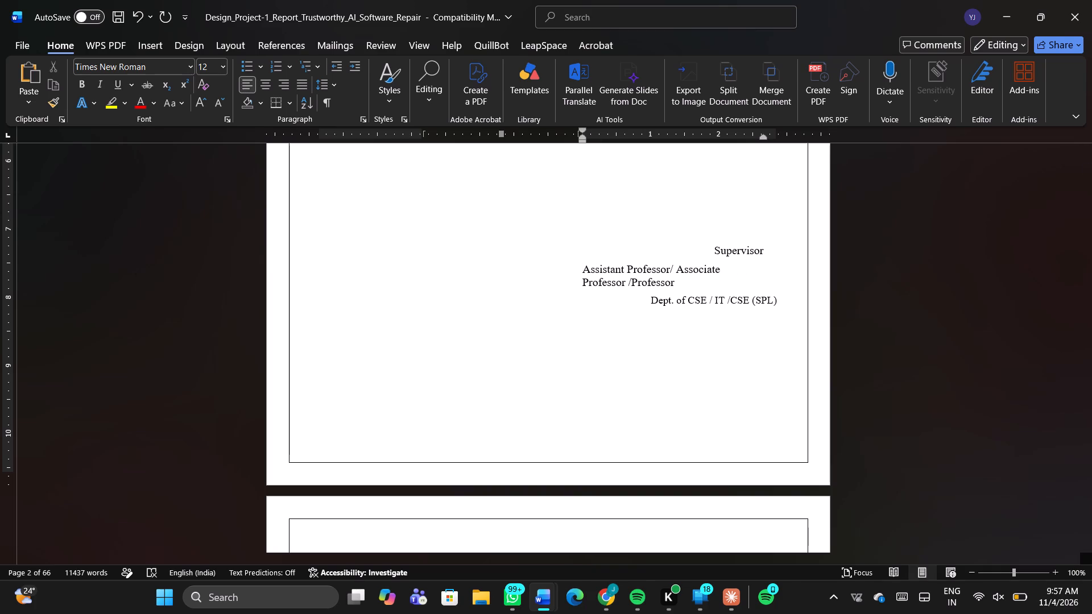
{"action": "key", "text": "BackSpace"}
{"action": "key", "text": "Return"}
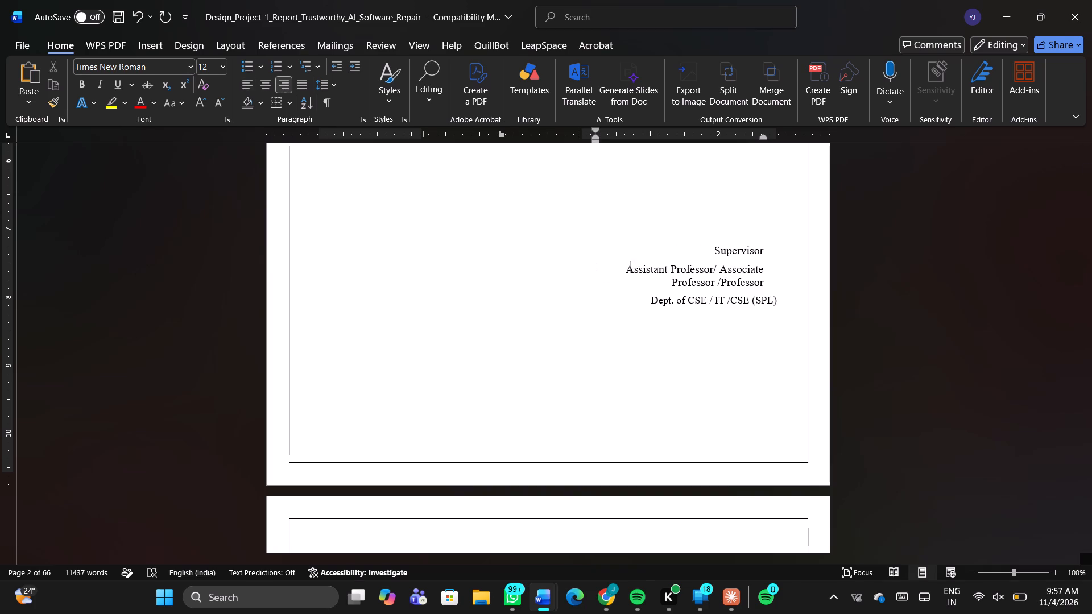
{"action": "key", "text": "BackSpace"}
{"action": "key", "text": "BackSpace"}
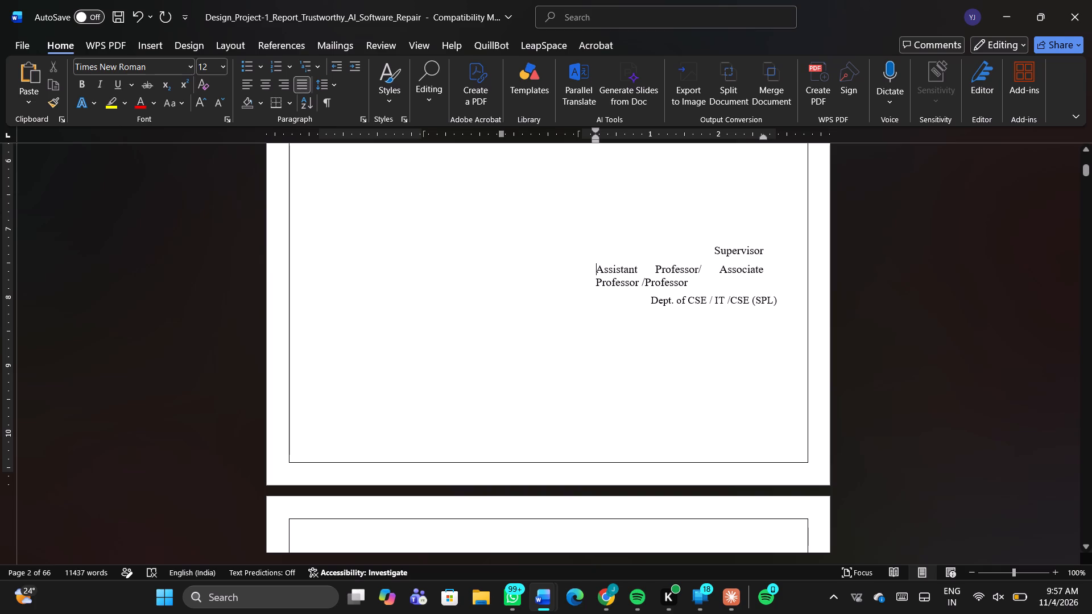
Left-align the "Assistant Professor/ Associate Professor /Professor" line and reduce its left indent to 0".
{"action": "left_click_drag", "start_coordinate": [691, 288], "coordinate": [608, 265]}
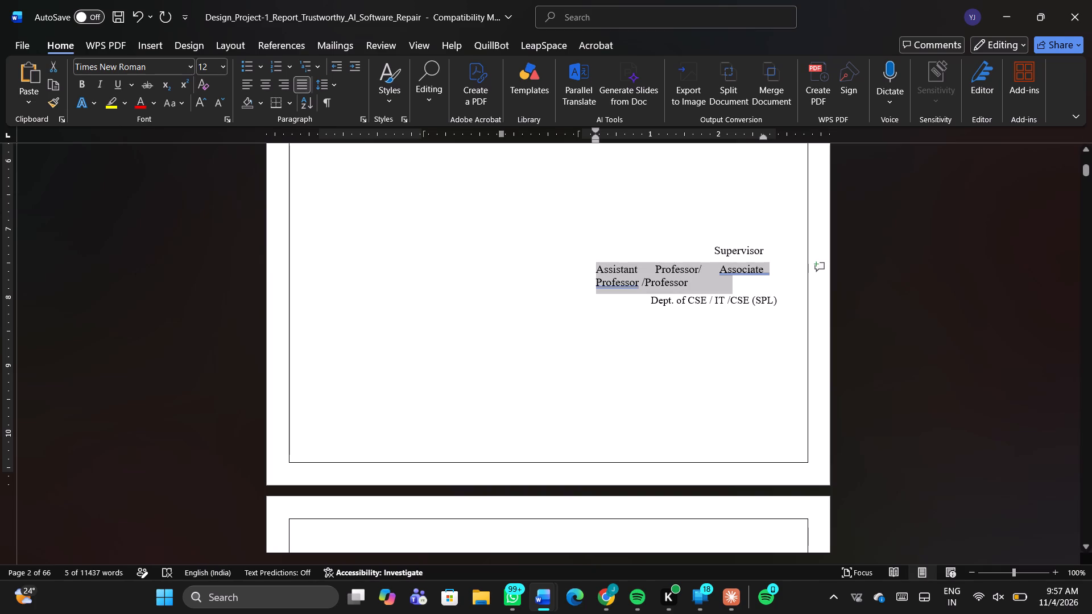
{"action": "left_click", "coordinate": [249, 83]}
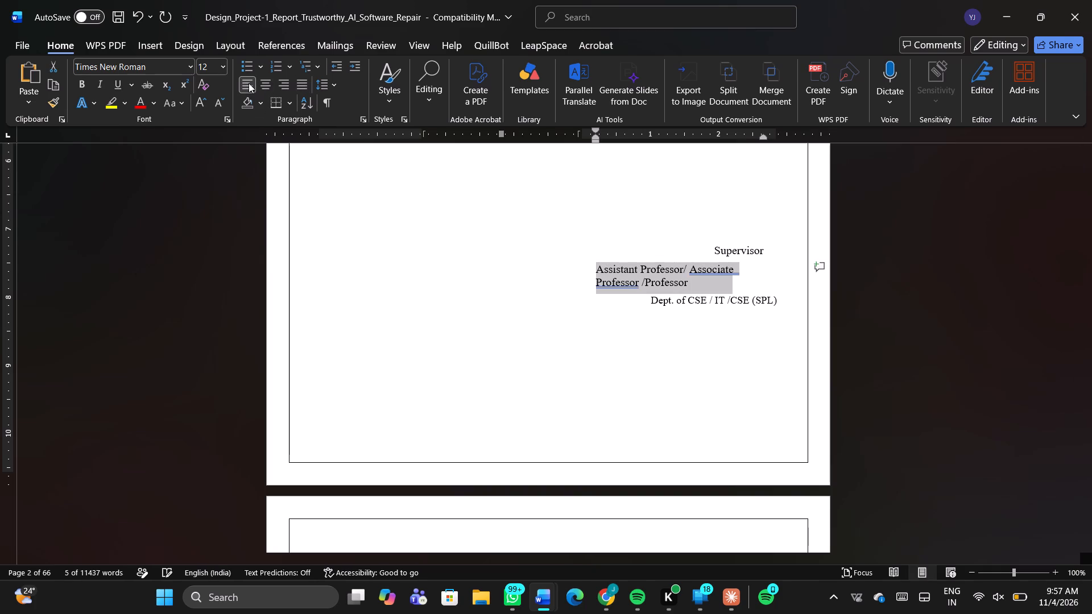
{"action": "left_click", "coordinate": [597, 265]}
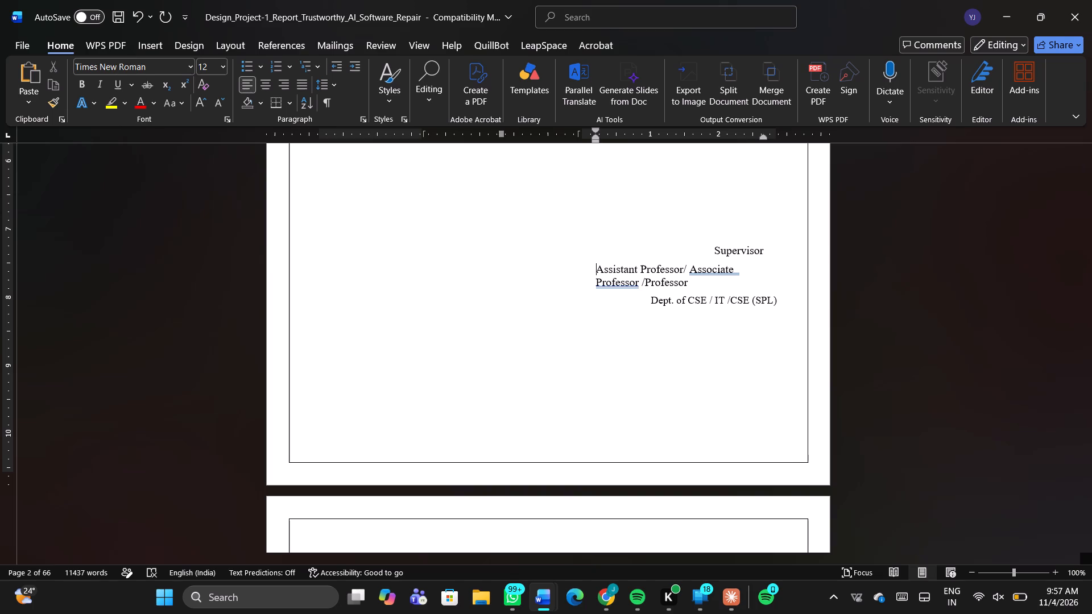
{"action": "key", "text": "BackSpace"}
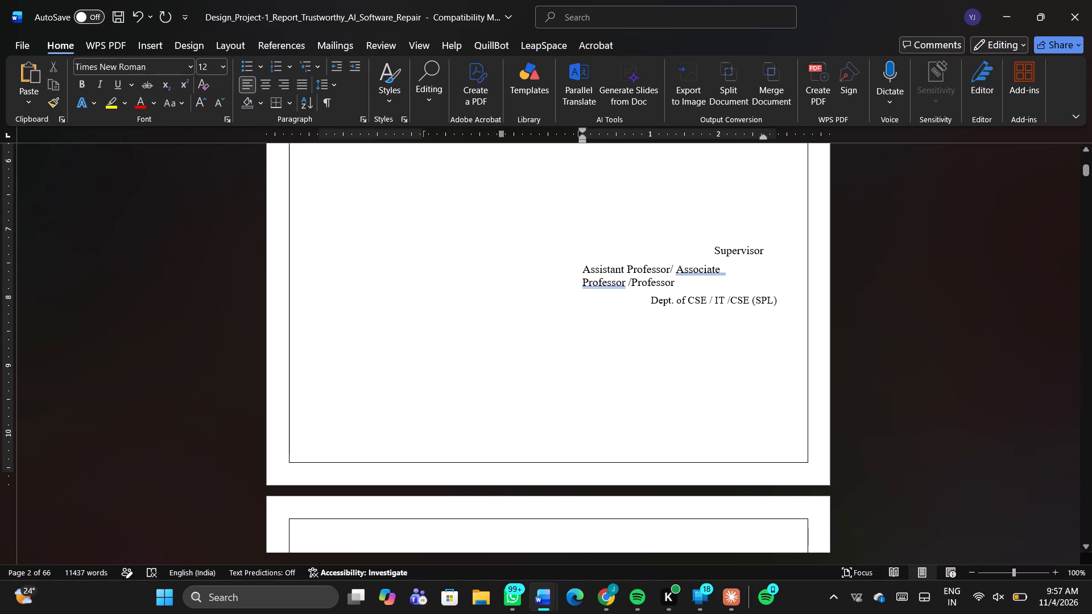
Delete the spaces between "Associate" and "Professor" so that "Professor" moves up to the first line of the designation text.
{"action": "left_click", "coordinate": [581, 284]}
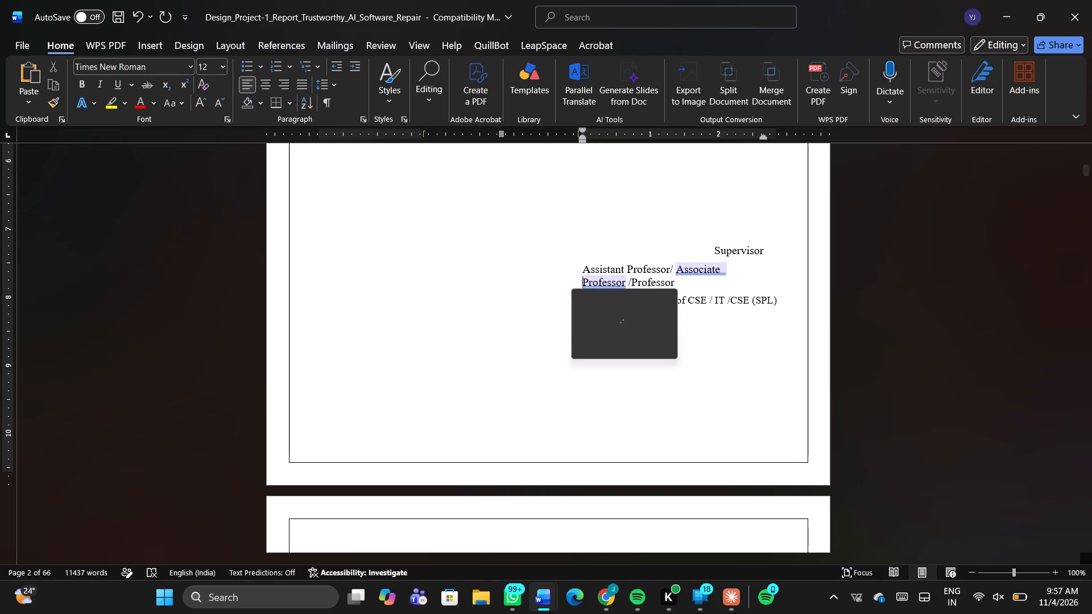
{"action": "key", "text": "BackSpace"}
{"action": "key", "text": "BackSpace"}
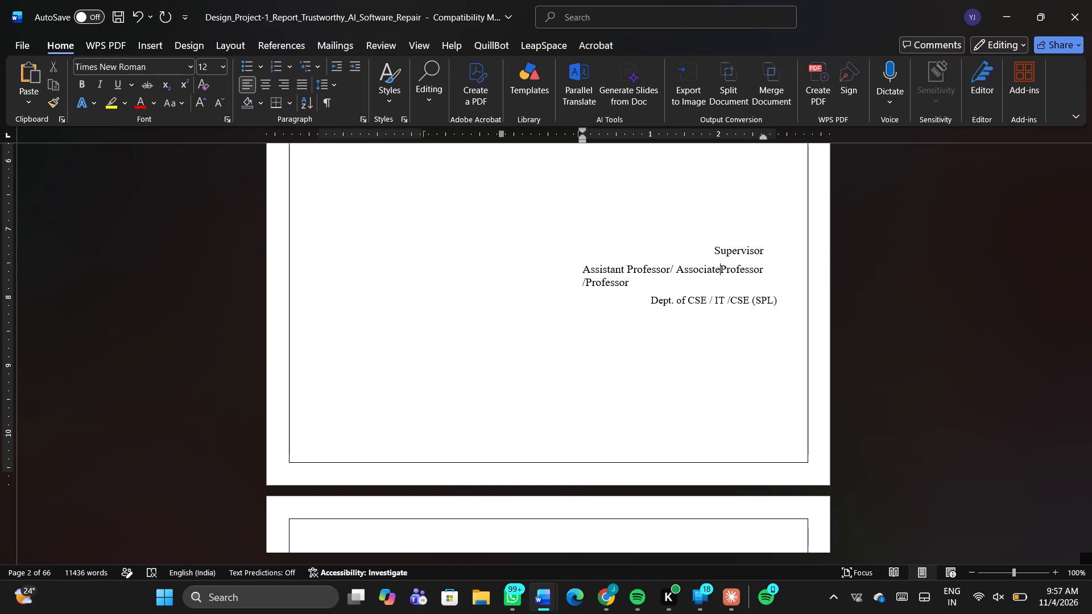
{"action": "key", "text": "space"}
{"action": "key", "text": "BackSpace"}
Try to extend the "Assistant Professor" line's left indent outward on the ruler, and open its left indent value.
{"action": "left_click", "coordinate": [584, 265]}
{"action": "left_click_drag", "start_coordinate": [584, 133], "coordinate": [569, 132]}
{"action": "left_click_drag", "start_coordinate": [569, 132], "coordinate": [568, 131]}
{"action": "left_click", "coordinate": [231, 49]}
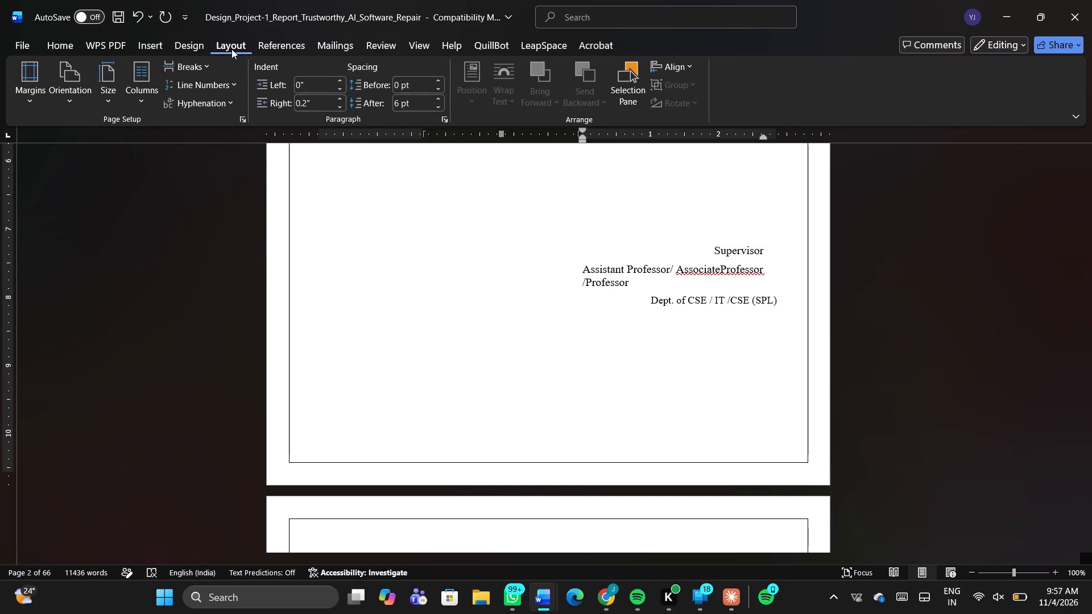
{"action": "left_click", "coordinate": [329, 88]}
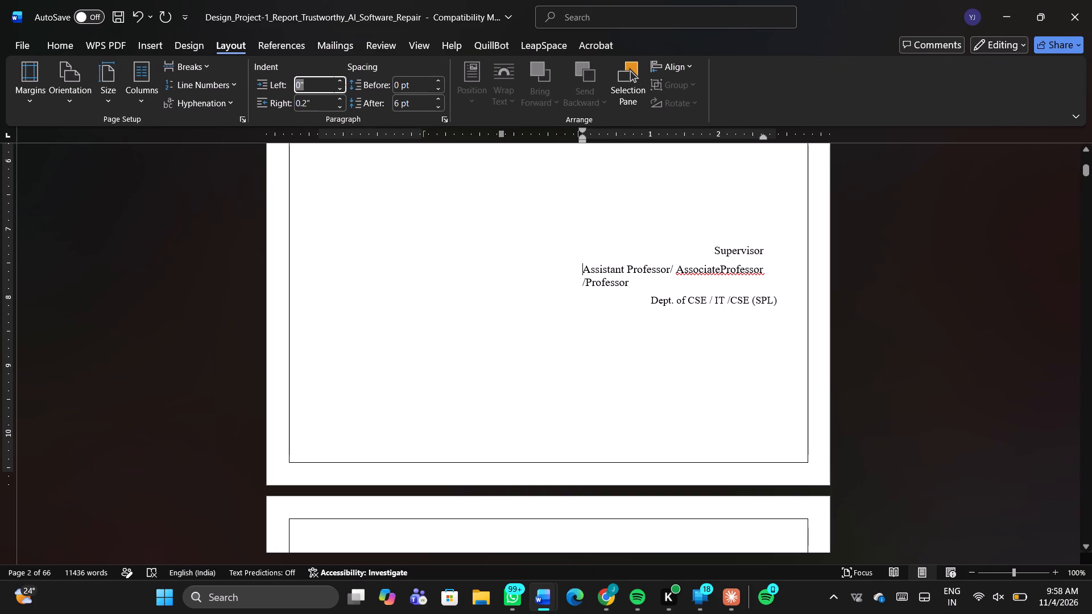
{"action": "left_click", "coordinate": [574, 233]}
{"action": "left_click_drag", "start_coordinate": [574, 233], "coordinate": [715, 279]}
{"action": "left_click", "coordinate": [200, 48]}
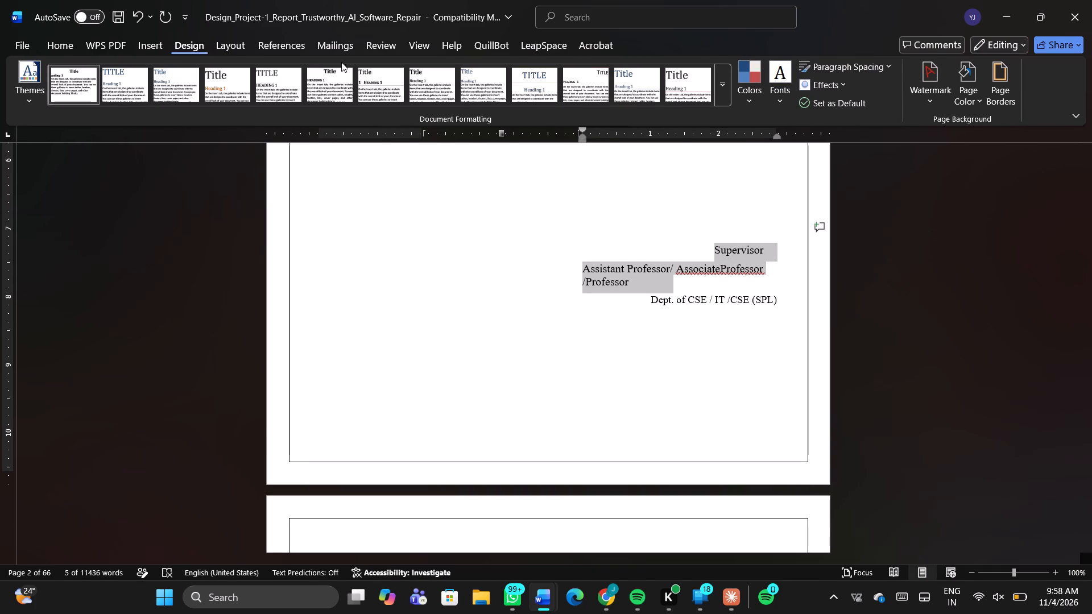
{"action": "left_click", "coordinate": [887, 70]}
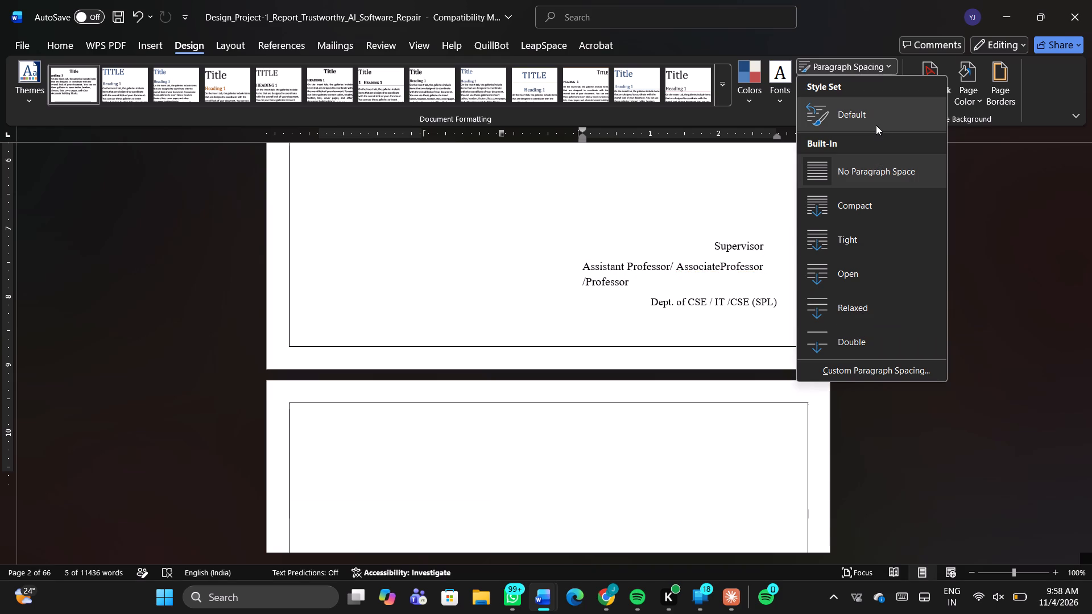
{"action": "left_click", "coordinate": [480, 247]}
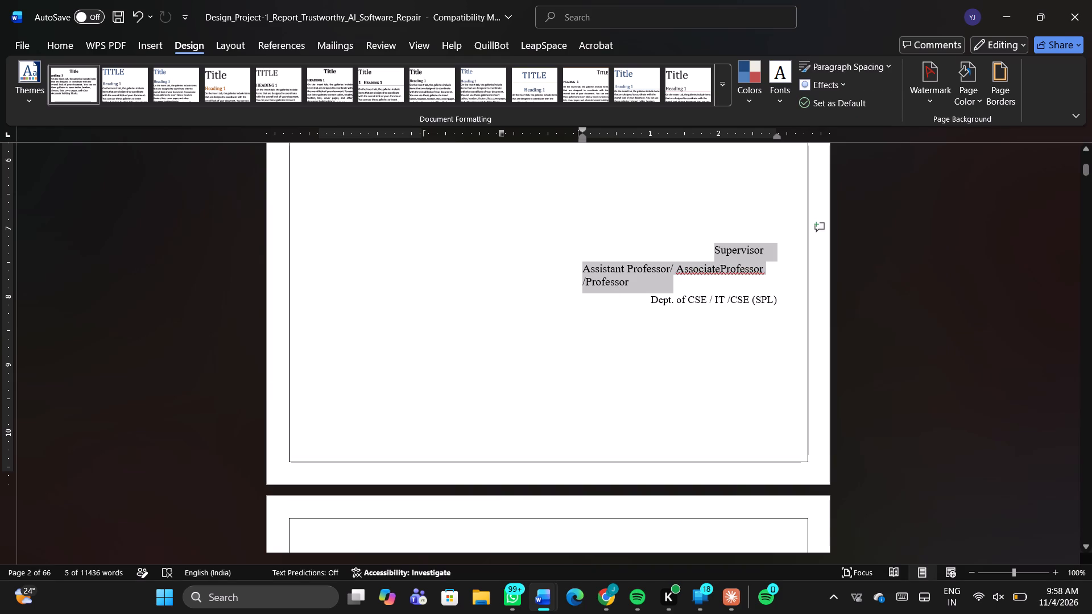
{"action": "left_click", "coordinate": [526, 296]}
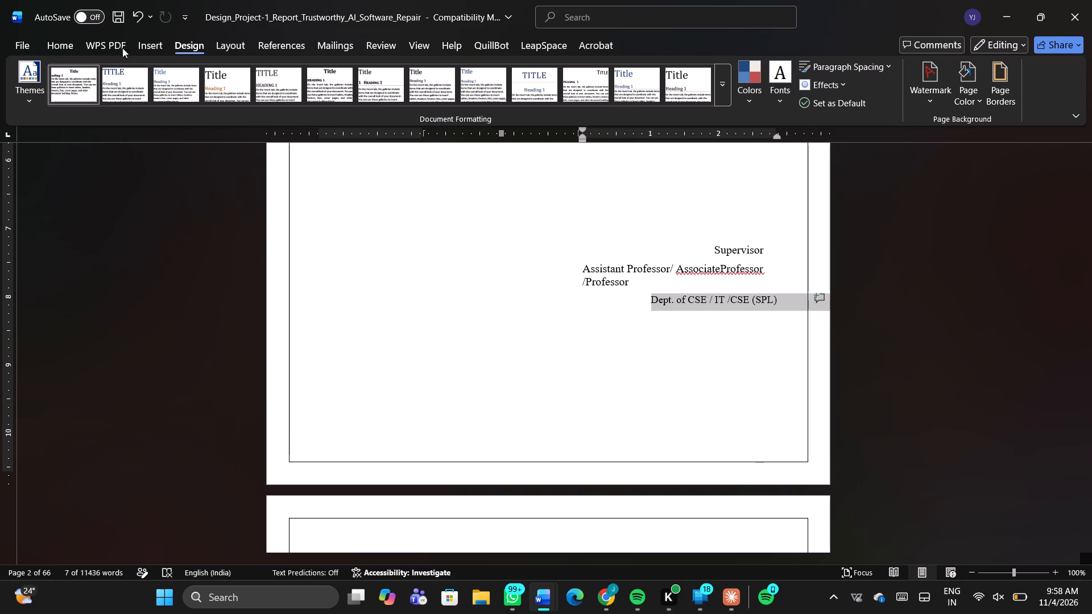
Select the block from "Supervisor" through "Dept. of CSE / IT /CSE (SPL)" and adjust its indent, decreasing, increasing and decreasing it again.
{"action": "left_click", "coordinate": [114, 39]}
{"action": "left_click", "coordinate": [71, 41]}
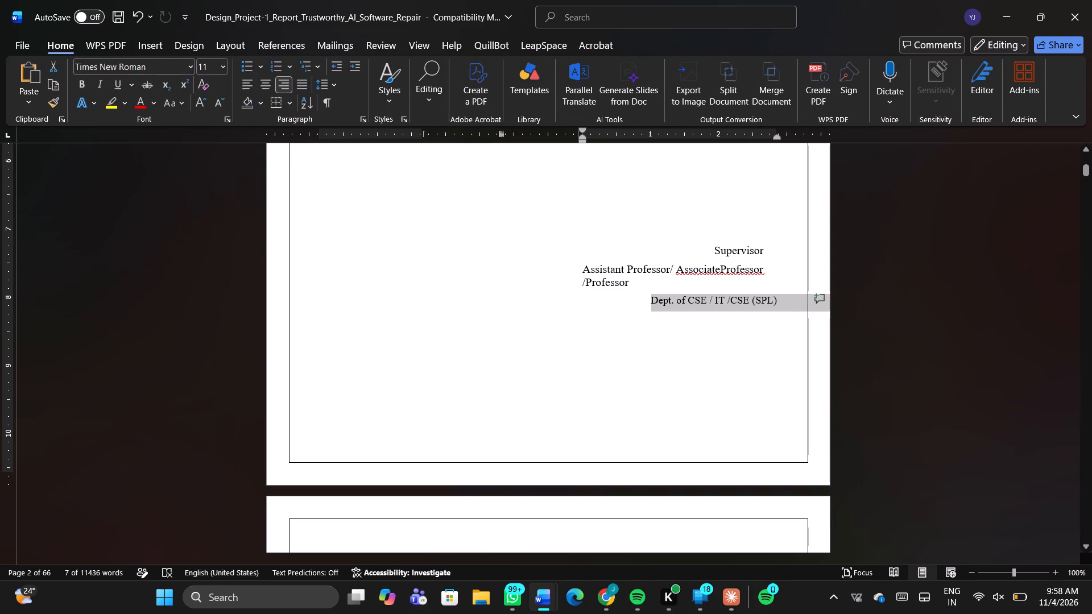
{"action": "left_click_drag", "start_coordinate": [696, 243], "coordinate": [782, 316]}
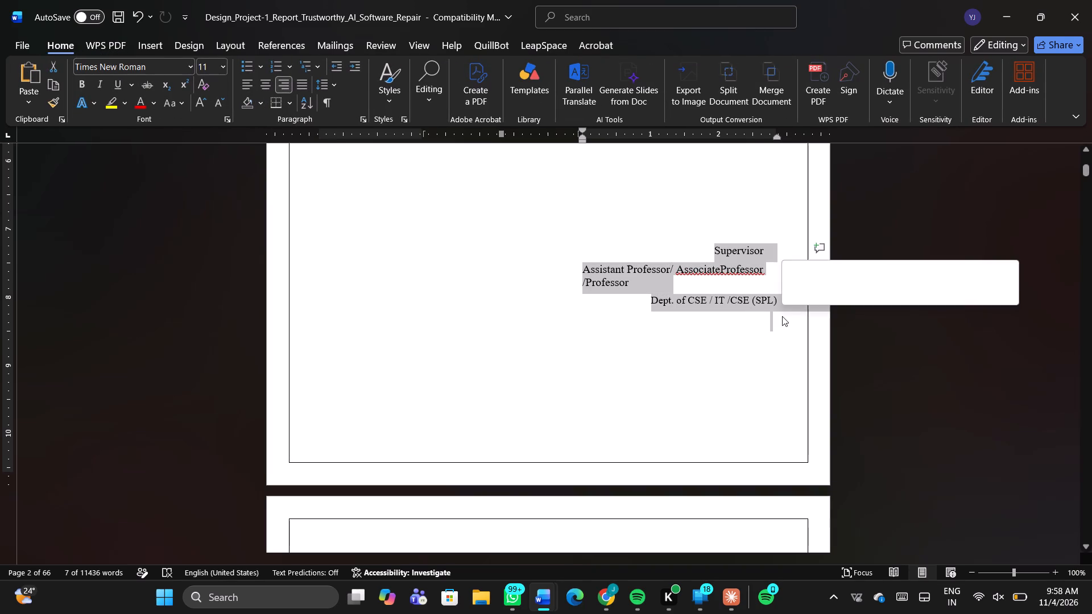
{"action": "left_click", "coordinate": [338, 65]}
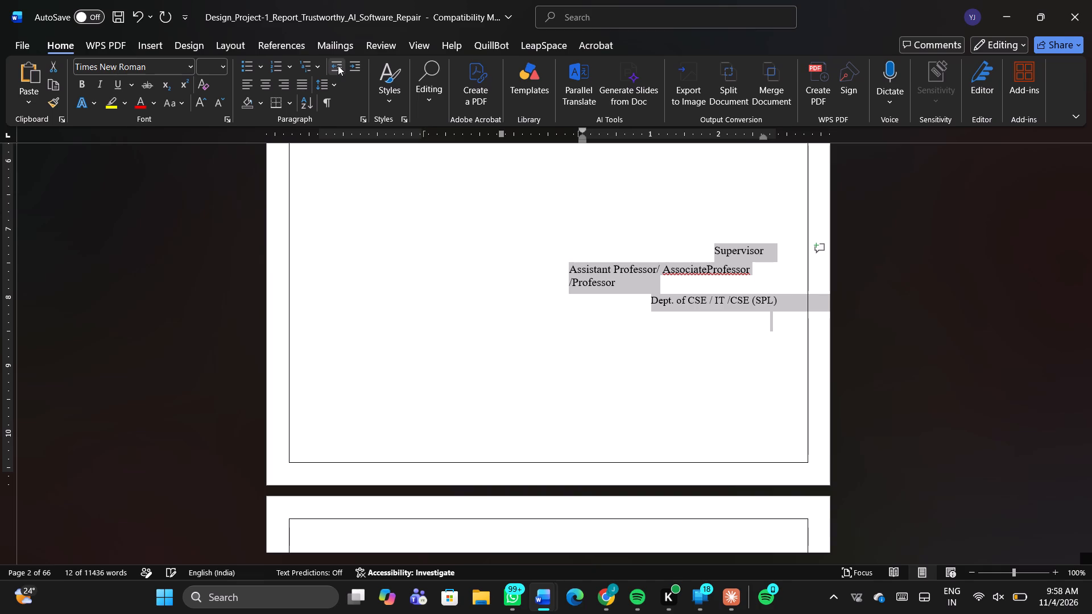
{"action": "left_click", "coordinate": [363, 64]}
{"action": "left_click", "coordinate": [359, 64]}
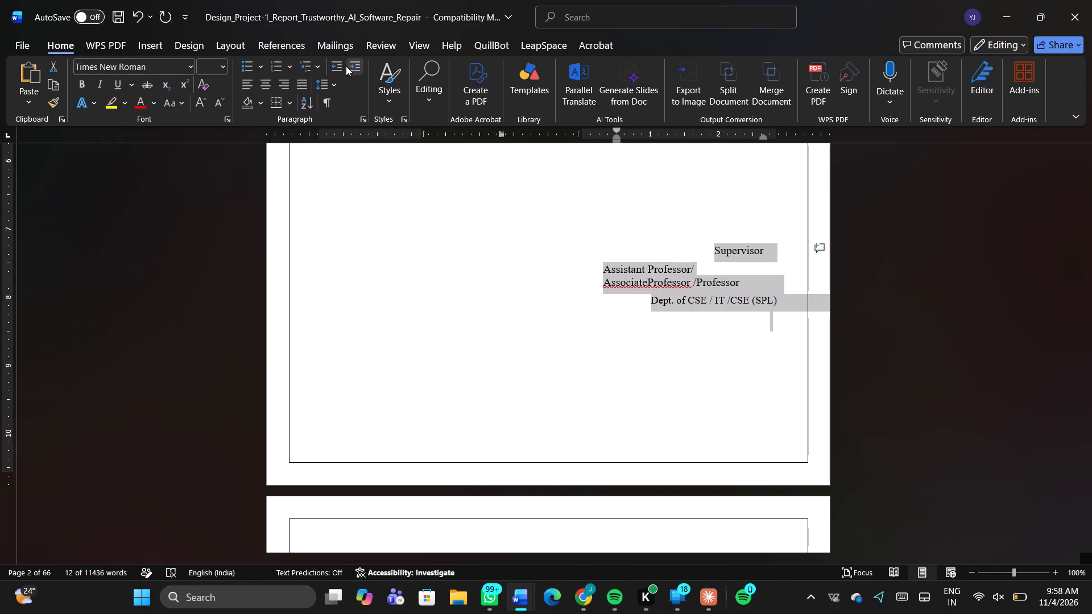
{"action": "left_click", "coordinate": [338, 66]}
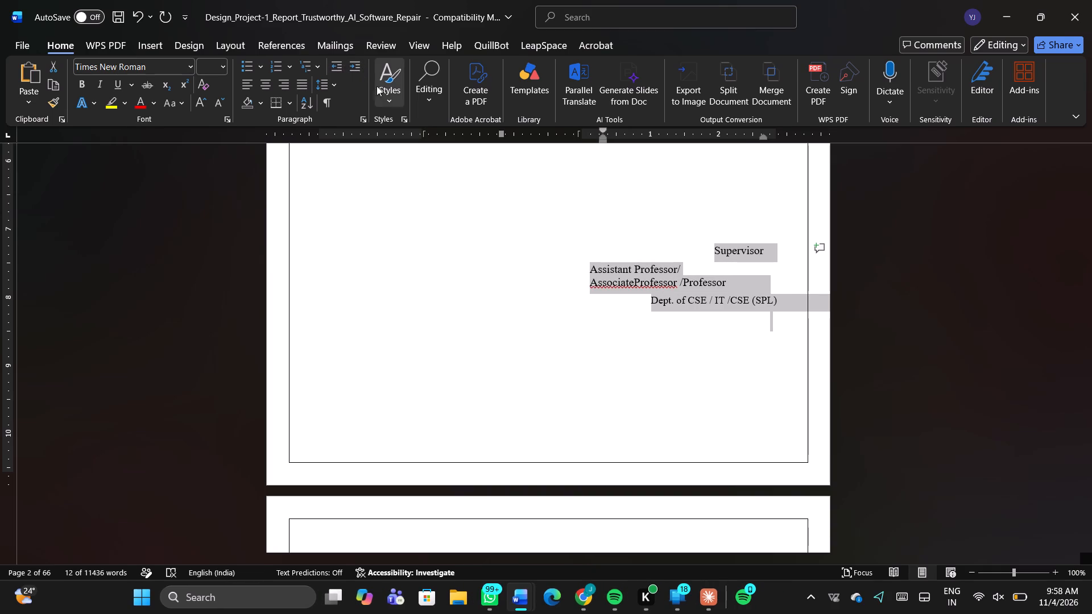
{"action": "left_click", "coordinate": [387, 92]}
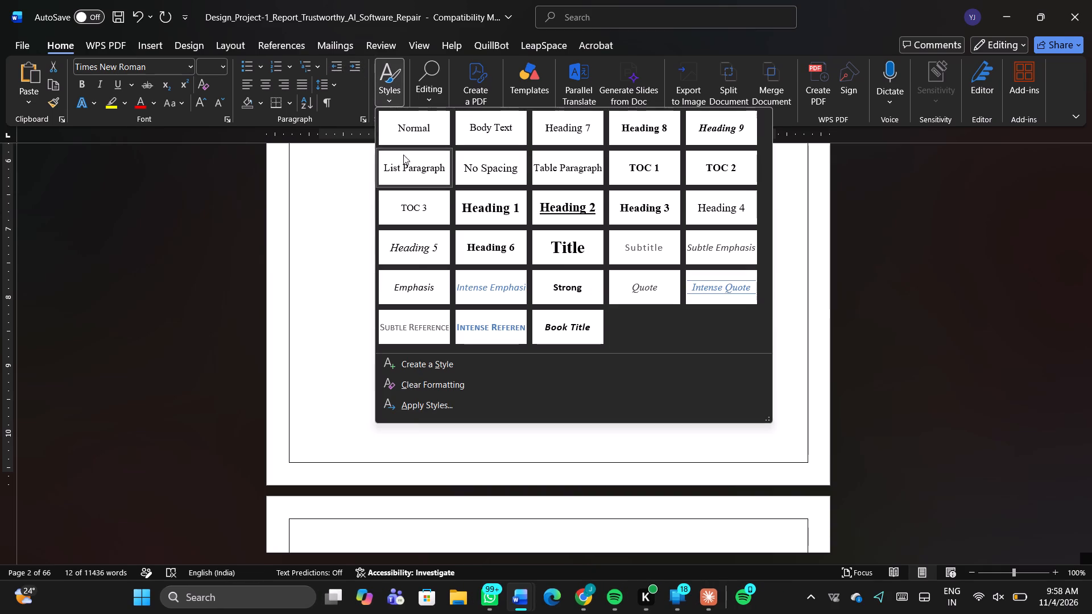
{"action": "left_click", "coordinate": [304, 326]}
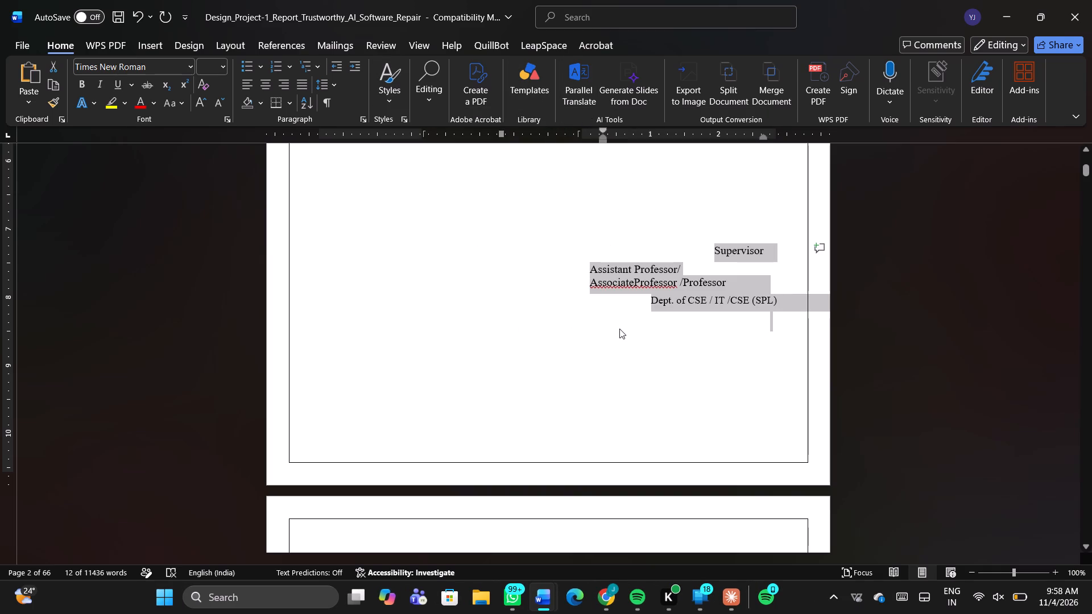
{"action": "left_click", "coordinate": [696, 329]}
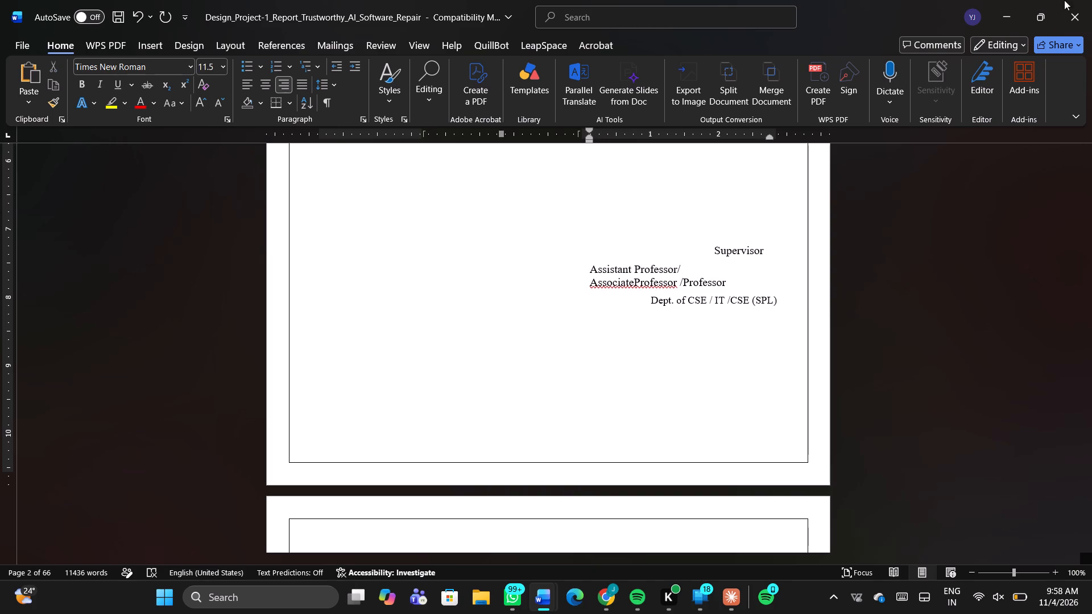
Arrange the software repair report and the existing Design Project -1 Report side by side.
{"action": "left_click", "coordinate": [977, 47]}
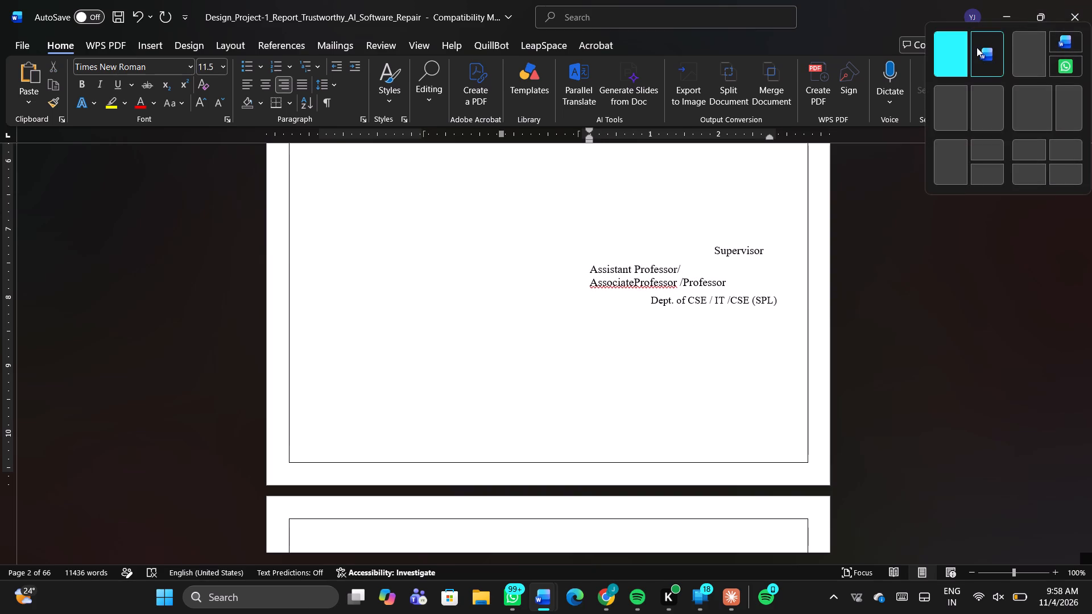
Replace the block from "Supervisor" through "Dept. of CSE / IT /CSE (SPL)" with the same three lines copied from the existing Design Project -1 Report.
{"action": "left_click_drag", "start_coordinate": [960, 293], "coordinate": [1007, 334]}
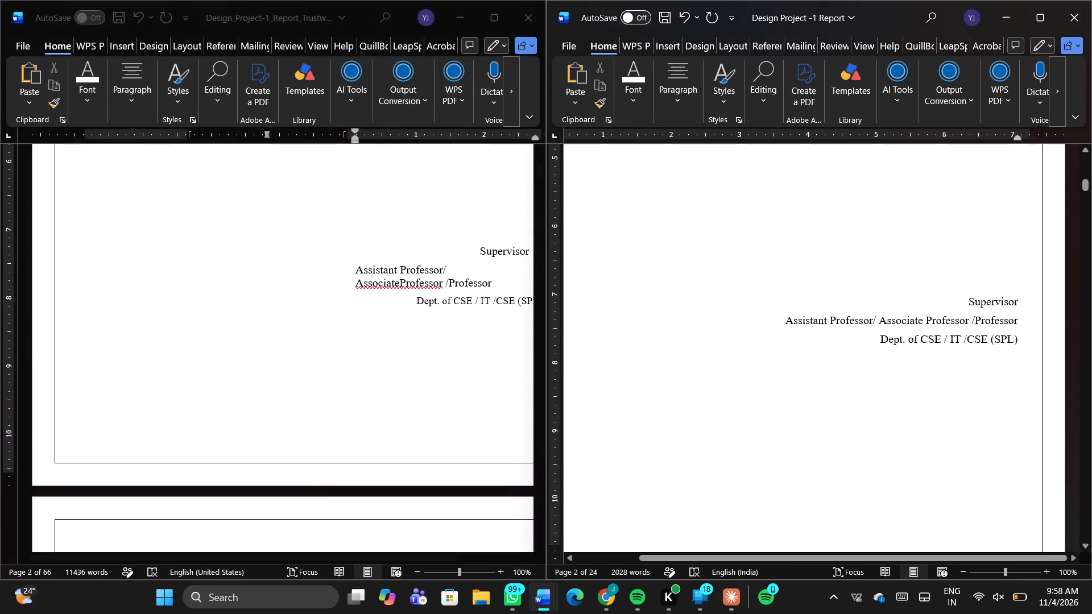
{"action": "left_click_drag", "start_coordinate": [1007, 334], "coordinate": [1015, 344]}
{"action": "left_click_drag", "start_coordinate": [1015, 344], "coordinate": [998, 331]}
{"action": "left_click", "coordinate": [1024, 341]}
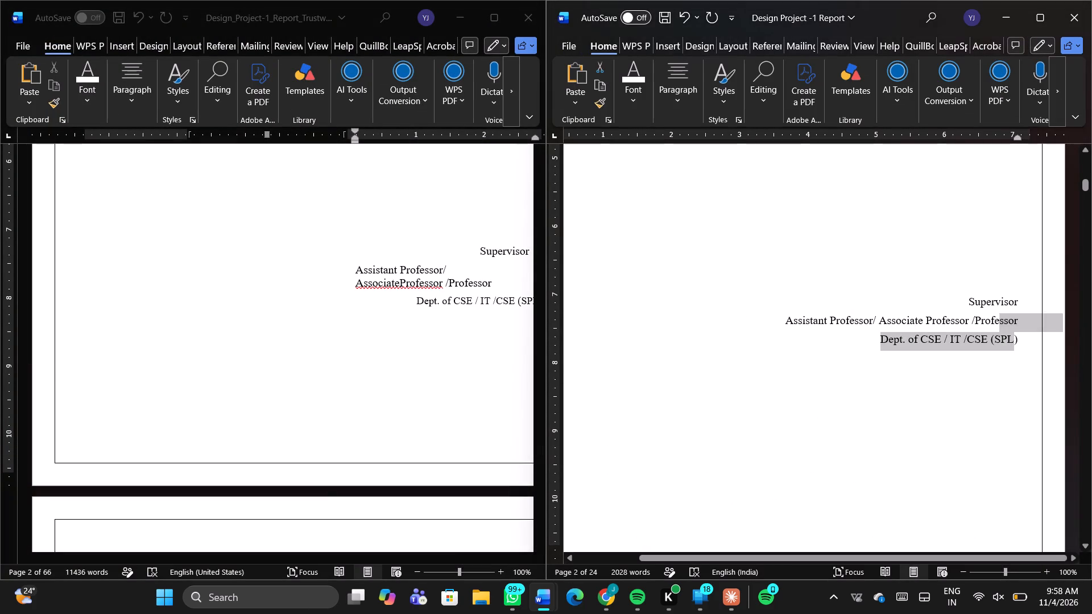
{"action": "left_click_drag", "start_coordinate": [1024, 341], "coordinate": [950, 302]}
{"action": "key", "text": "ctrl+c"}
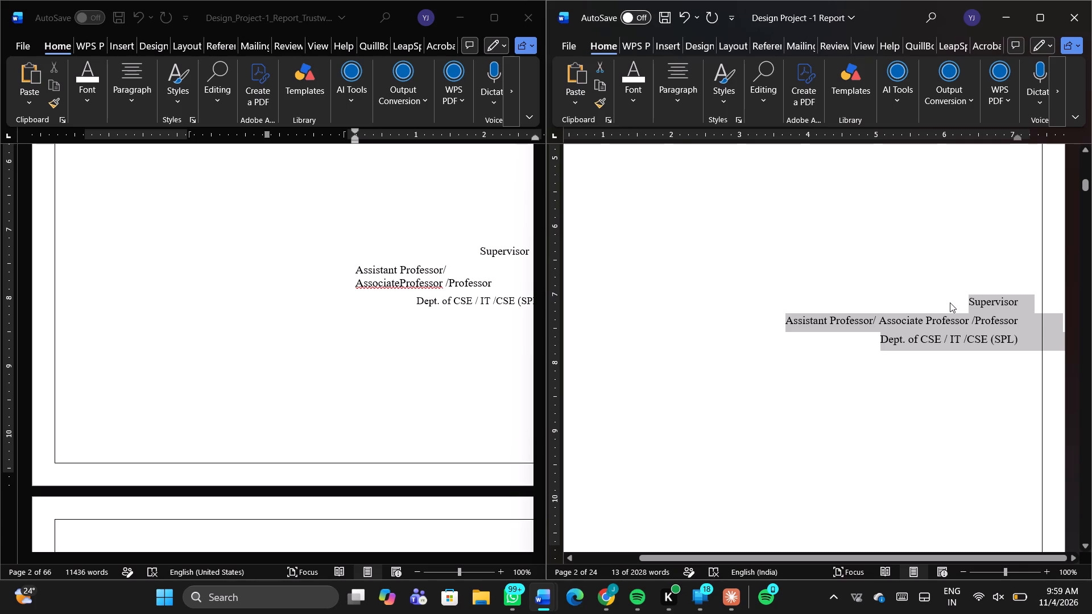
{"action": "scroll", "coordinate": [441, 346], "scroll_direction": "left", "scroll_amount": 2}
{"action": "left_click_drag", "start_coordinate": [469, 300], "coordinate": [406, 254]}
{"action": "left_click_drag", "start_coordinate": [396, 246], "coordinate": [487, 329]}
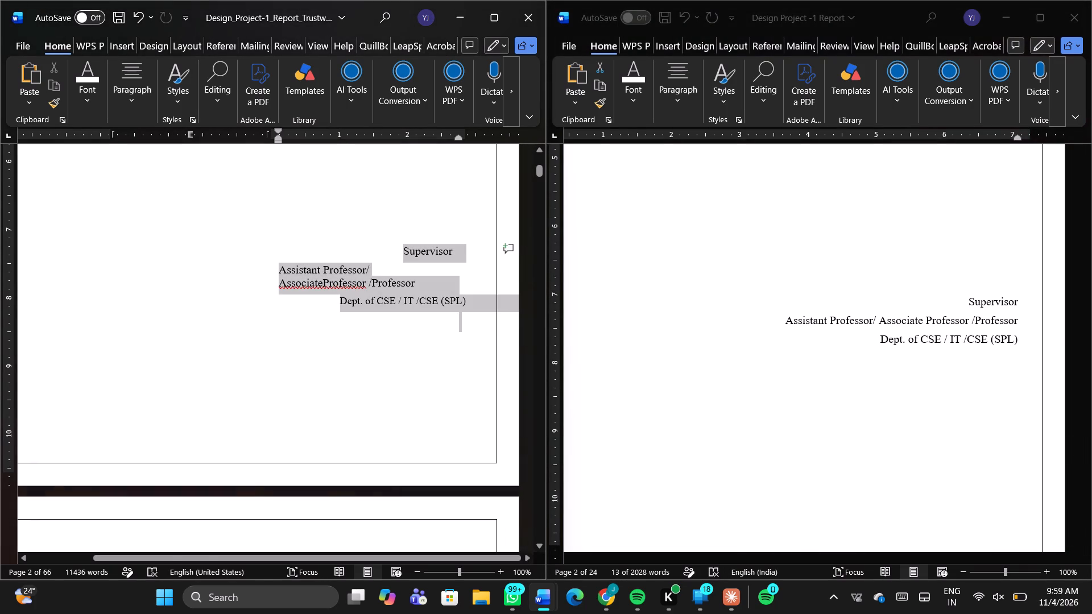
{"action": "key", "text": "BackSpace"}
{"action": "key", "text": "ctrl+v"}
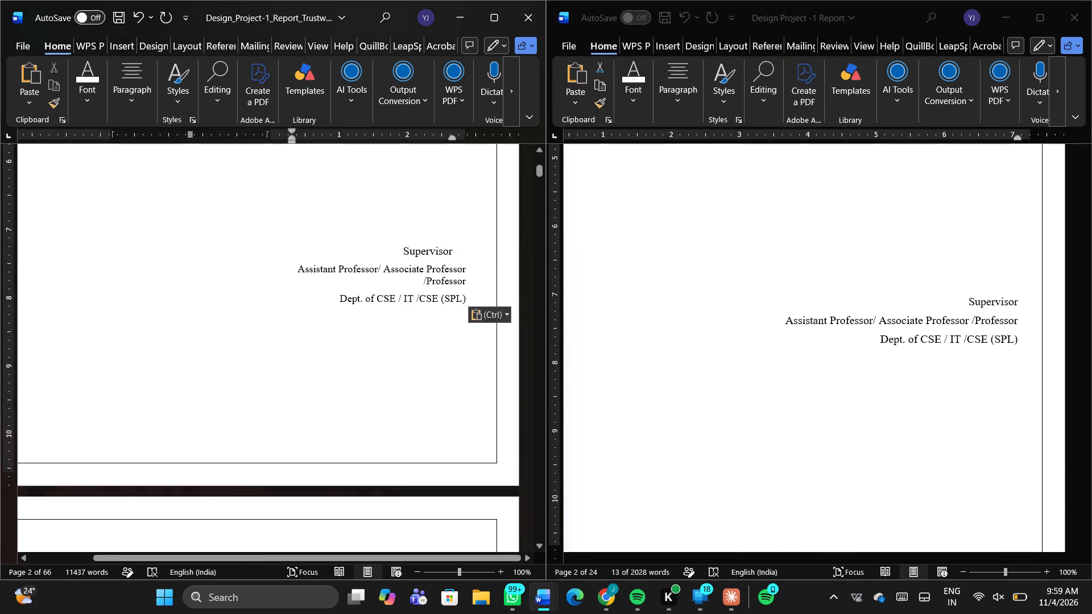
Compare the pages from the supervisor block through the Declaration in both reports.
{"action": "scroll", "coordinate": [441, 348], "scroll_direction": "down", "scroll_amount": 2}
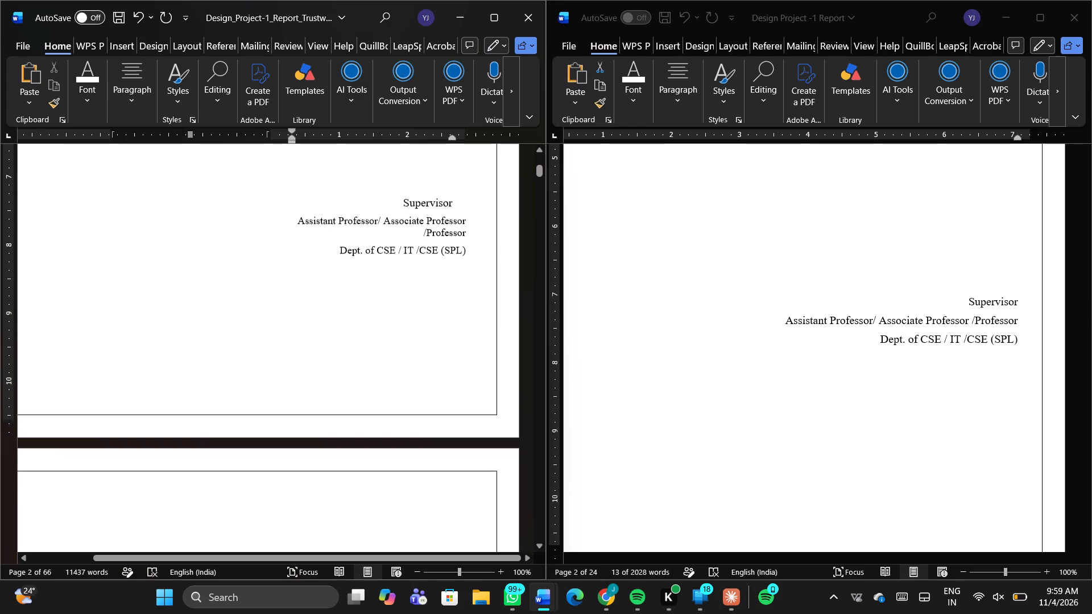
{"action": "scroll", "coordinate": [441, 348], "scroll_direction": "down", "scroll_amount": 2}
{"action": "scroll", "coordinate": [441, 348], "scroll_direction": "right", "scroll_amount": 2}
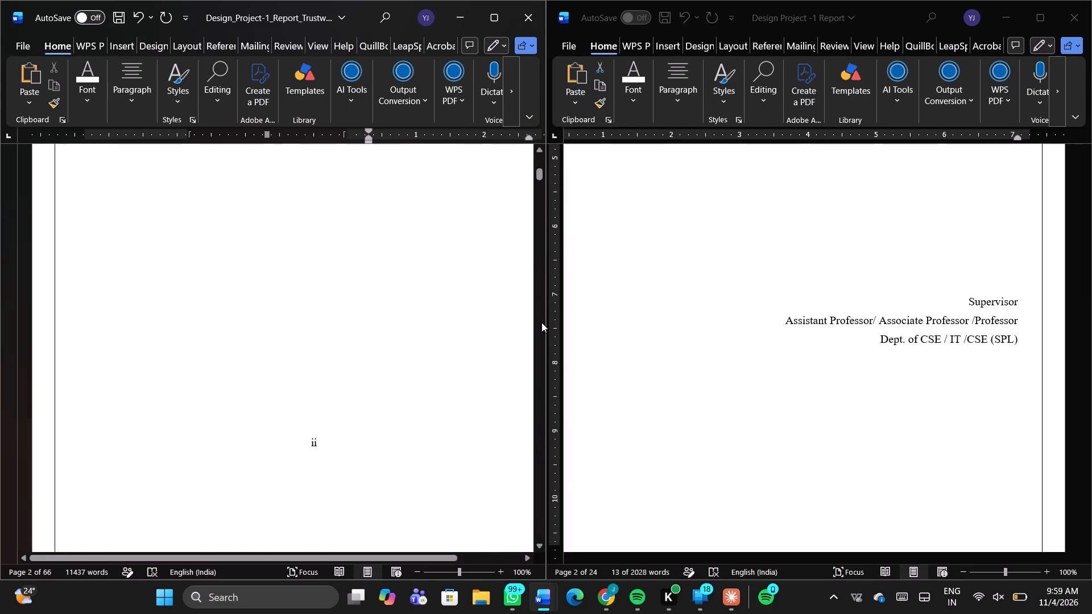
{"action": "scroll", "coordinate": [759, 306], "scroll_direction": "down", "scroll_amount": 6}
{"action": "scroll", "coordinate": [759, 306], "scroll_direction": "right", "scroll_amount": 1}
{"action": "scroll", "coordinate": [263, 435], "scroll_direction": "down", "scroll_amount": 1}
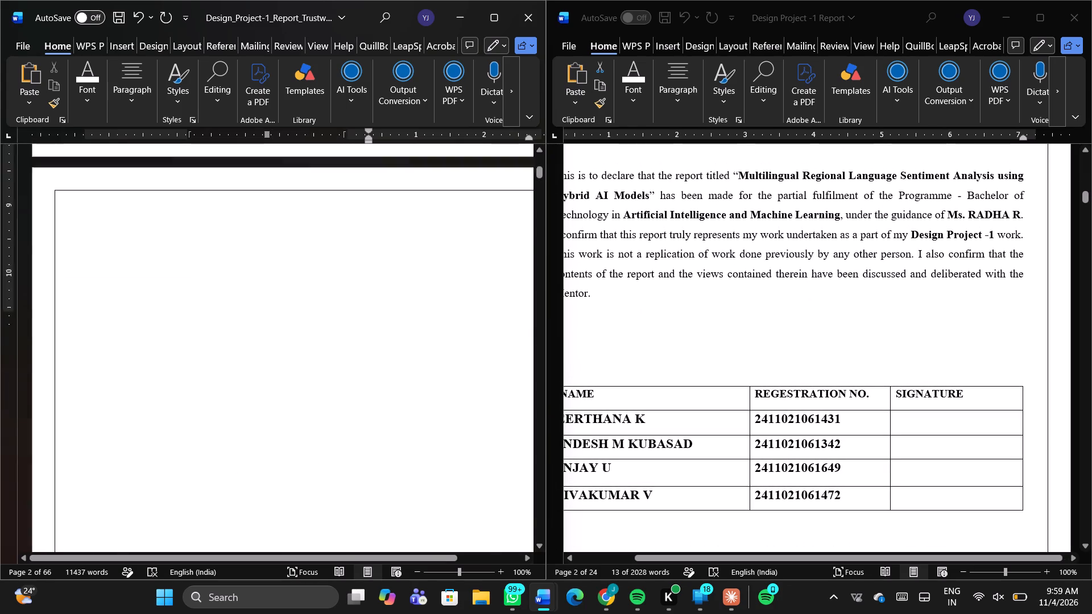
{"action": "scroll", "coordinate": [263, 435], "scroll_direction": "down", "scroll_amount": 4}
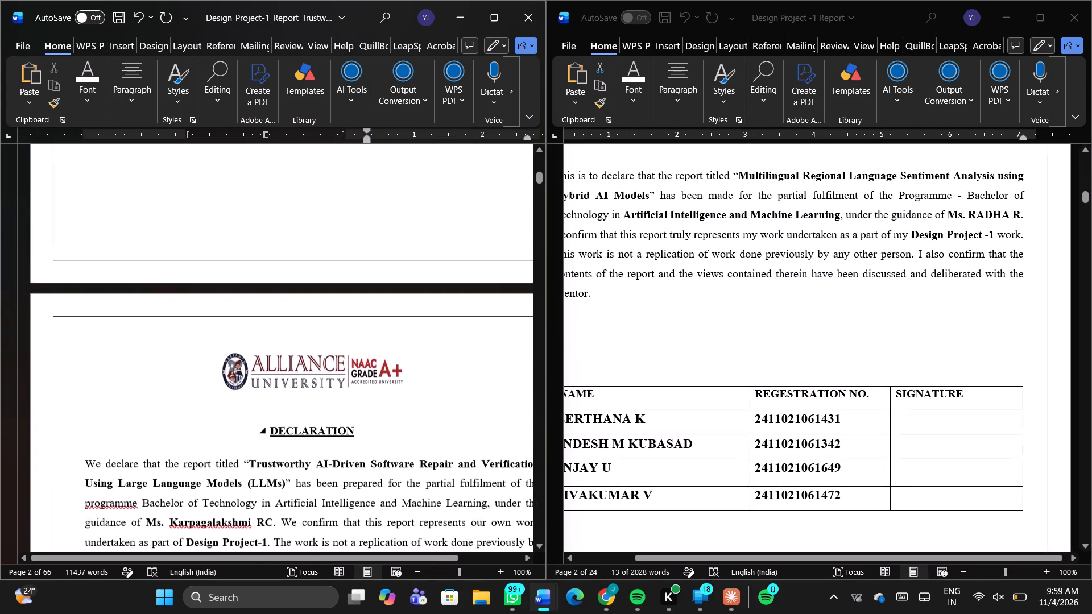
{"action": "scroll", "coordinate": [729, 315], "scroll_direction": "up", "scroll_amount": 2}
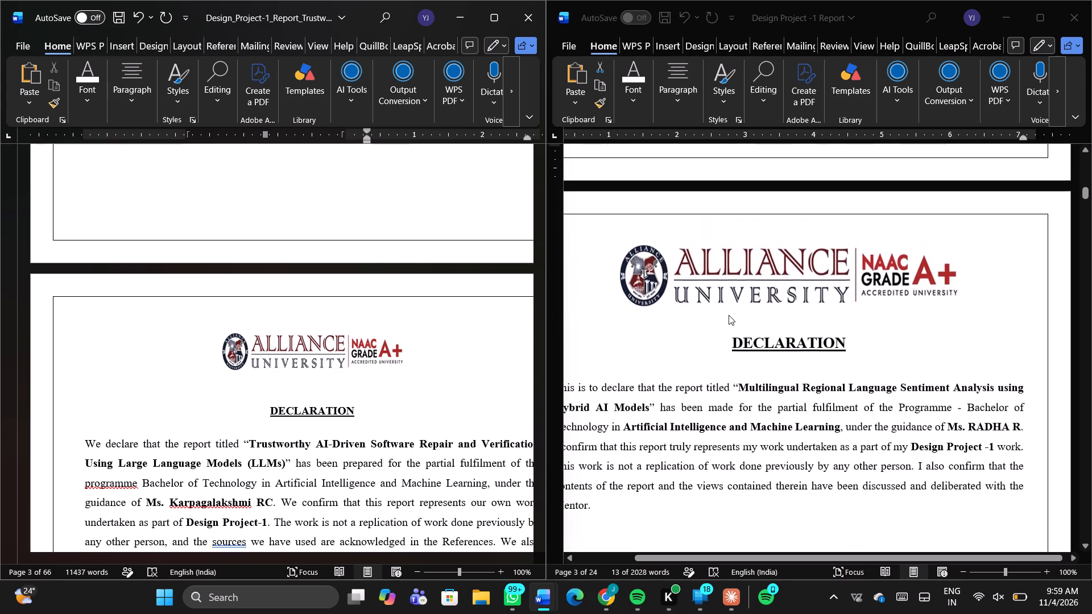
{"action": "scroll", "coordinate": [729, 315], "scroll_direction": "right", "scroll_amount": 1}
{"action": "scroll", "coordinate": [271, 432], "scroll_direction": "down", "scroll_amount": 1}
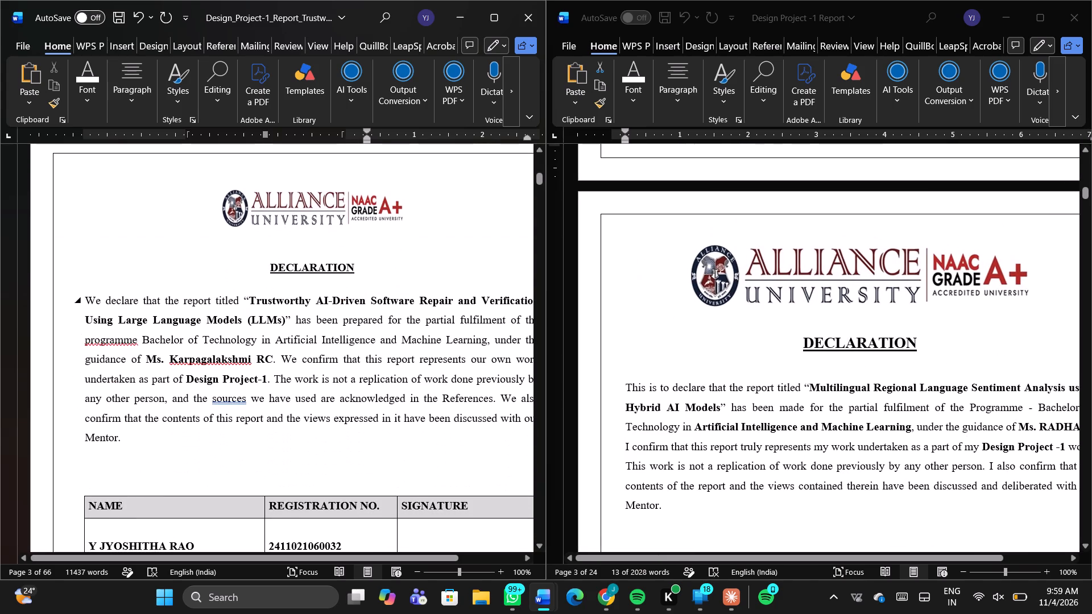
{"action": "scroll", "coordinate": [271, 432], "scroll_direction": "up", "scroll_amount": 5}
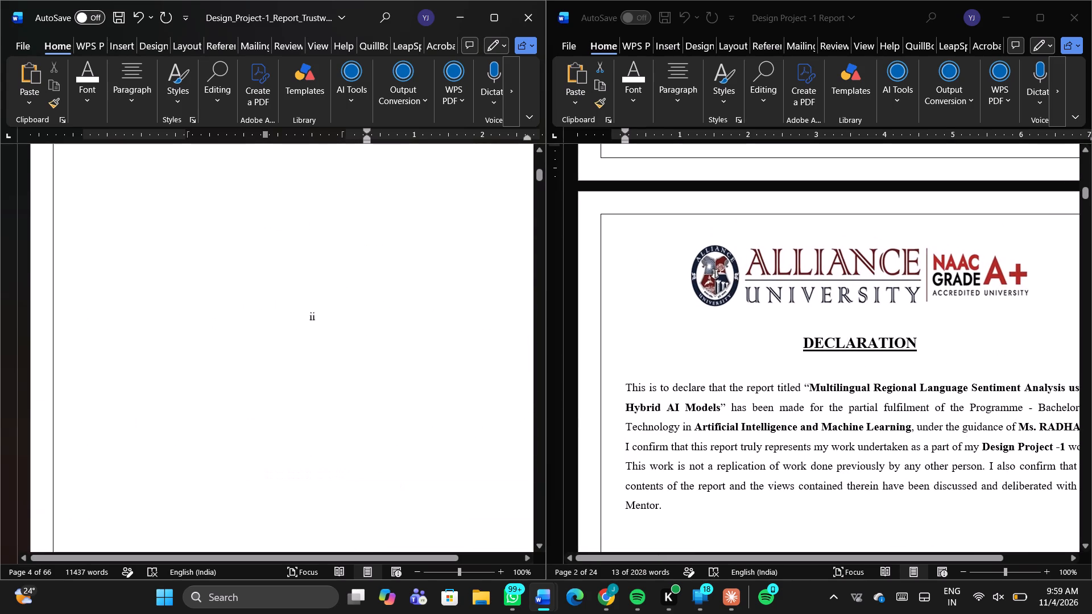
{"action": "scroll", "coordinate": [271, 432], "scroll_direction": "right", "scroll_amount": 1}
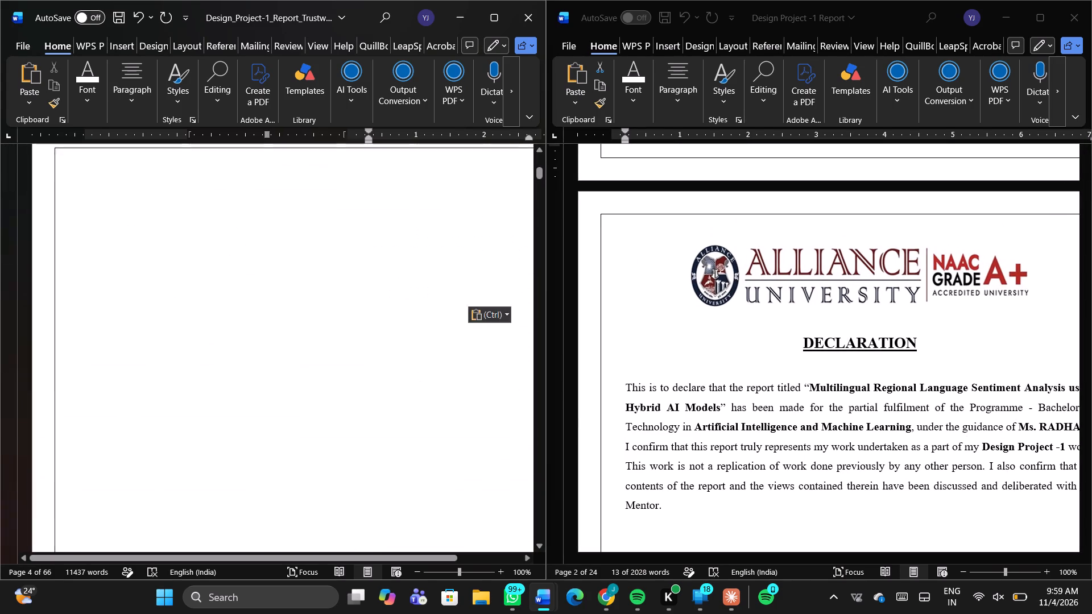
{"action": "scroll", "coordinate": [271, 432], "scroll_direction": "down", "scroll_amount": 2}
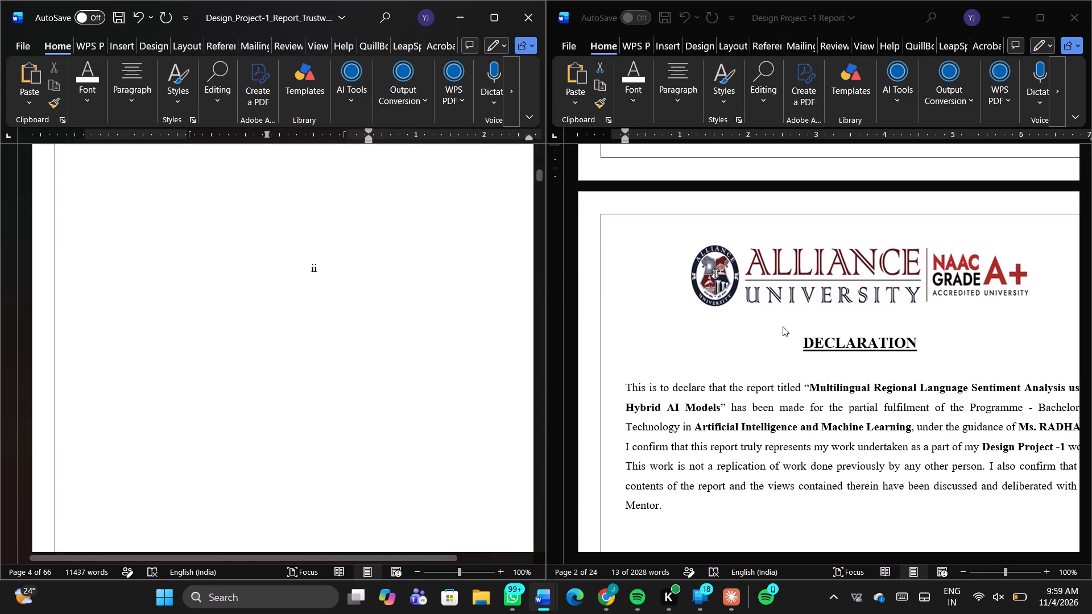
{"action": "scroll", "coordinate": [783, 326], "scroll_direction": "up", "scroll_amount": 7}
{"action": "scroll", "coordinate": [783, 326], "scroll_direction": "down", "scroll_amount": 6}
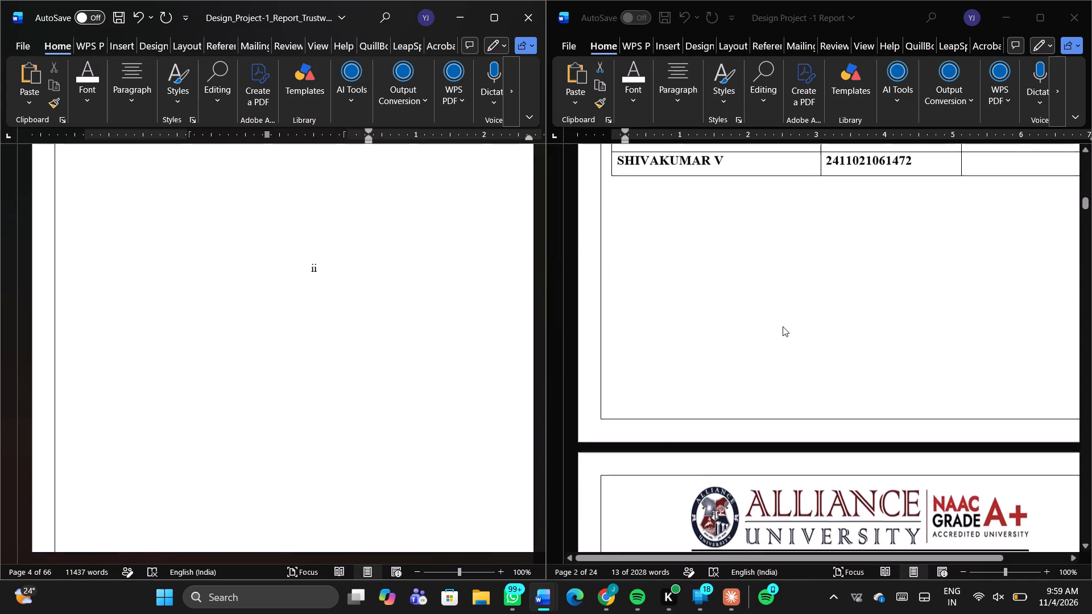
Delete the "ii" text and the empty lines before it to remove the blank page ahead of the Declaration.
{"action": "left_click", "coordinate": [341, 283]}
{"action": "key", "text": "BackSpace"}
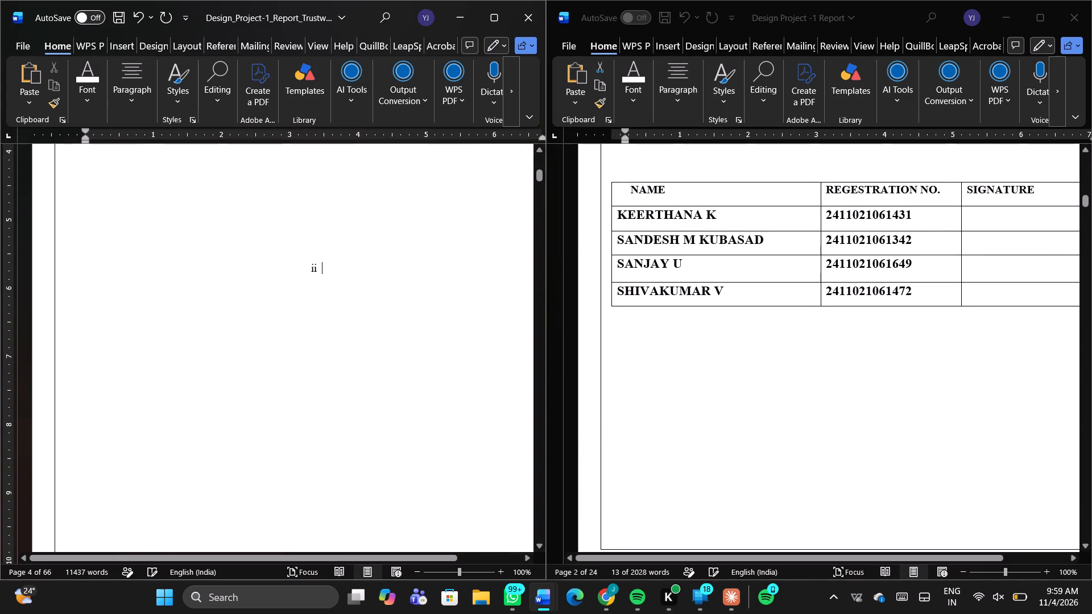
{"action": "key", "text": "BackSpace"}
{"action": "key", "text": "BackSpace"}
{"action": "key", "text": "BackSpace"}
{"action": "key", "text": "BackSpace"}
{"action": "key", "text": "BackSpace"}
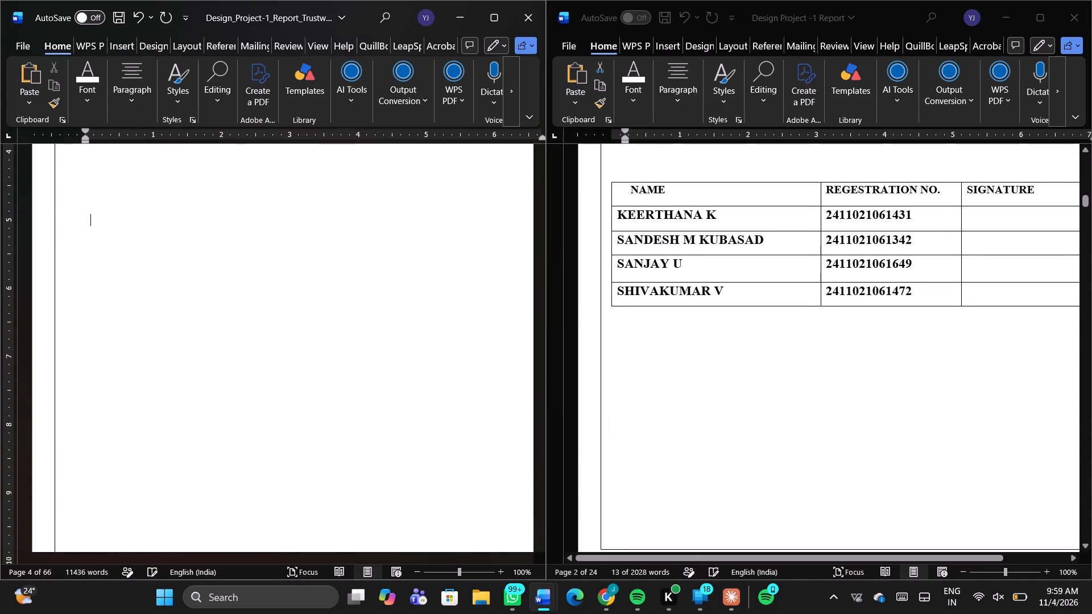
{"action": "key", "text": "BackSpace"}
{"action": "key", "text": "BackSpace"}
{"action": "key", "text": "BackSpace"}
{"action": "key", "text": "BackSpace"}
{"action": "key", "text": "BackSpace"}
{"action": "key", "text": "BackSpace"}
{"action": "key", "text": "BackSpace"}
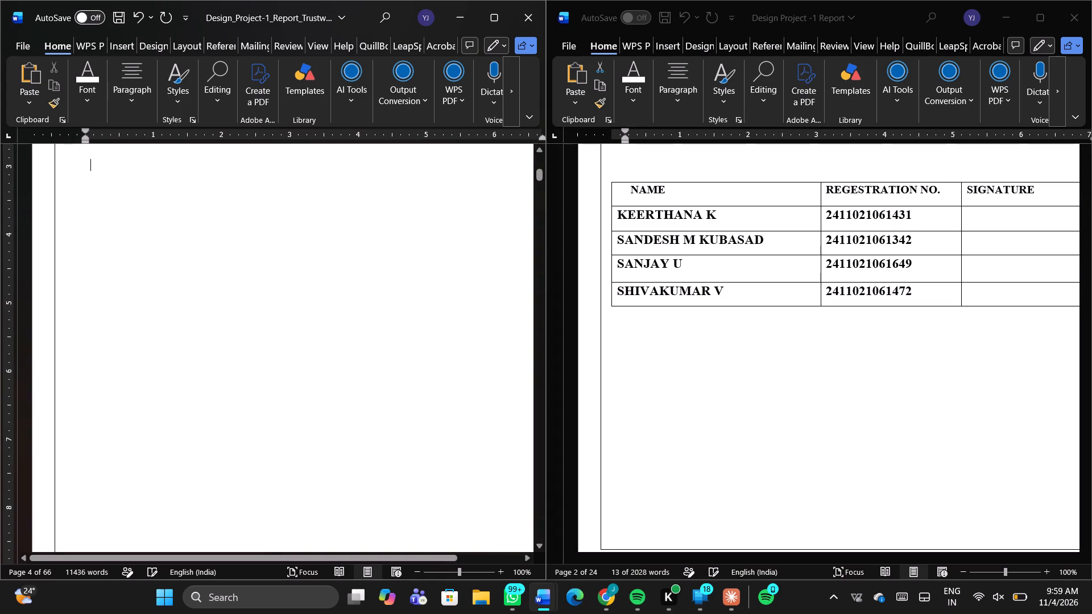
{"action": "key", "text": "BackSpace"}
{"action": "key", "text": "BackSpace"}
{"action": "key", "text": "BackSpace"}
{"action": "key", "text": "BackSpace"}
{"action": "key", "text": "BackSpace"}
{"action": "key", "text": "BackSpace"}
{"action": "key", "text": "BackSpace"}
{"action": "key", "text": "BackSpace"}
{"action": "key", "text": "BackSpace"}
{"action": "key", "text": "BackSpace"}
{"action": "key", "text": "BackSpace"}
{"action": "key", "text": "BackSpace"}
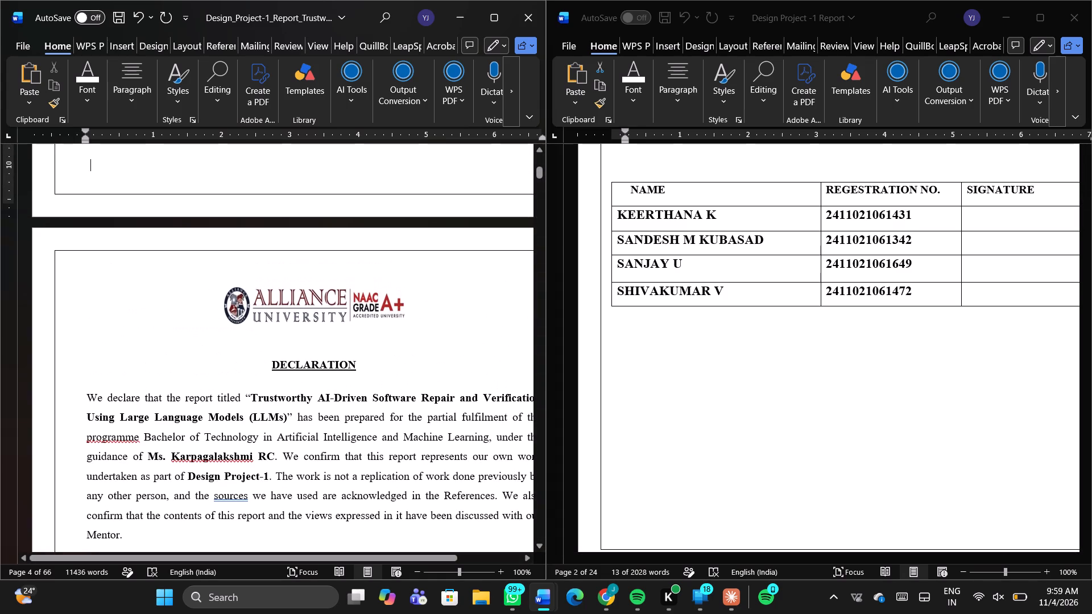
Increase the DECLARATION heading's font size to 14, using the existing report's heading as reference.
{"action": "scroll", "coordinate": [341, 283], "scroll_direction": "up", "scroll_amount": 2}
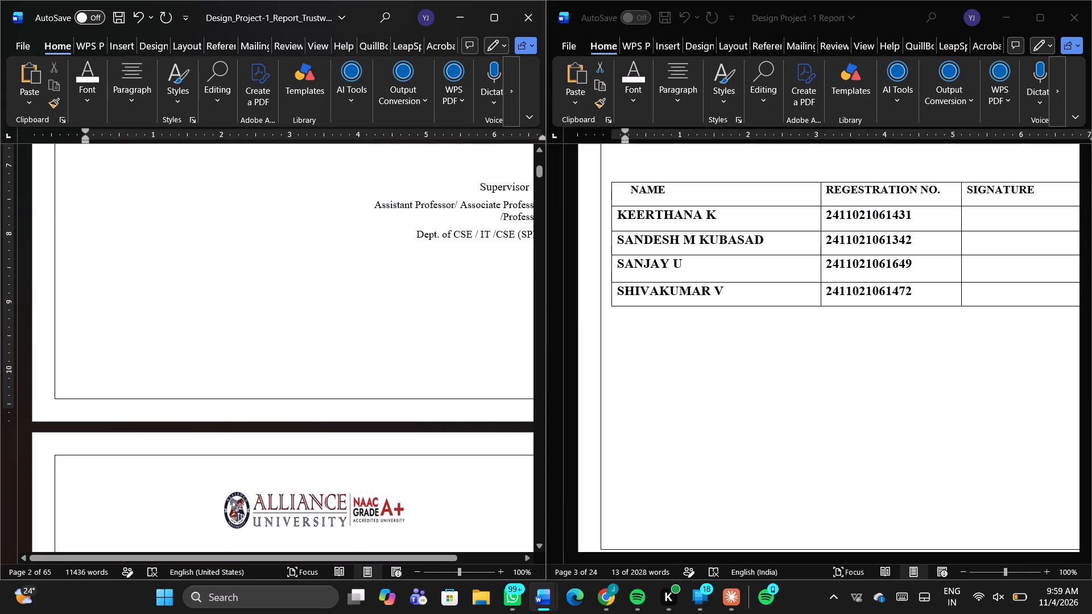
{"action": "scroll", "coordinate": [341, 283], "scroll_direction": "down", "scroll_amount": 2}
{"action": "scroll", "coordinate": [600, 287], "scroll_direction": "up", "scroll_amount": 3}
{"action": "scroll", "coordinate": [600, 287], "scroll_direction": "down", "scroll_amount": 1}
{"action": "scroll", "coordinate": [404, 294], "scroll_direction": "down", "scroll_amount": 1}
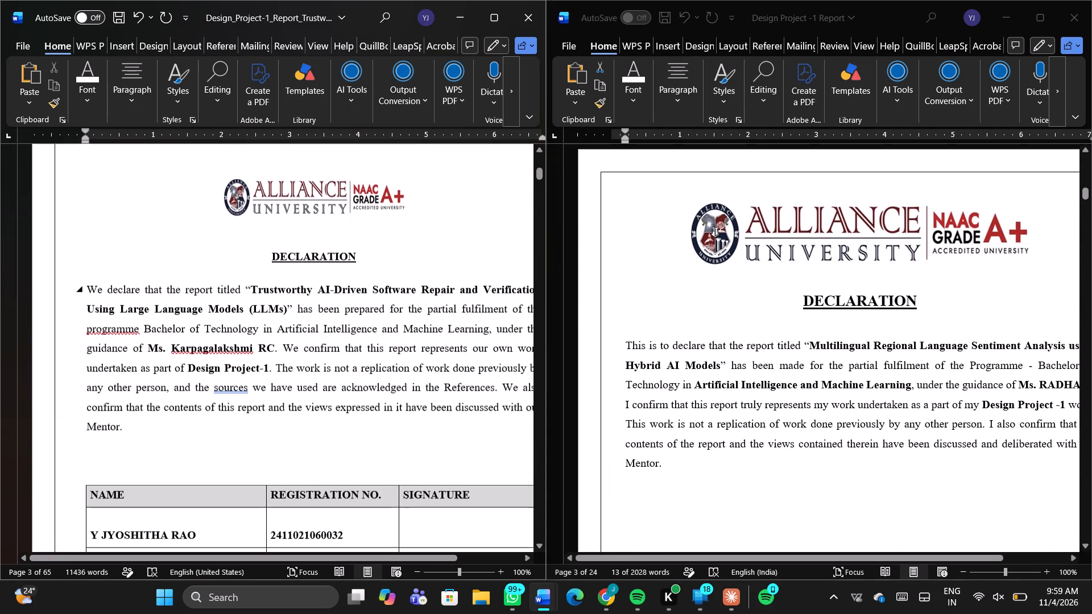
{"action": "left_click", "coordinate": [845, 297]}
{"action": "left_click_drag", "start_coordinate": [919, 302], "coordinate": [857, 300]}
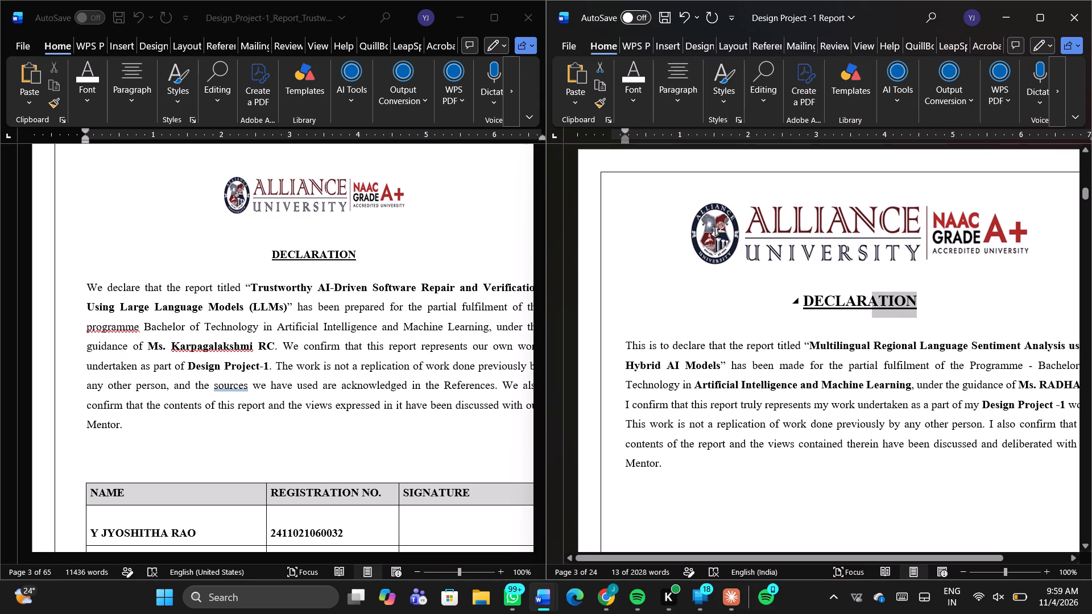
{"action": "left_click_drag", "start_coordinate": [857, 300], "coordinate": [810, 298]}
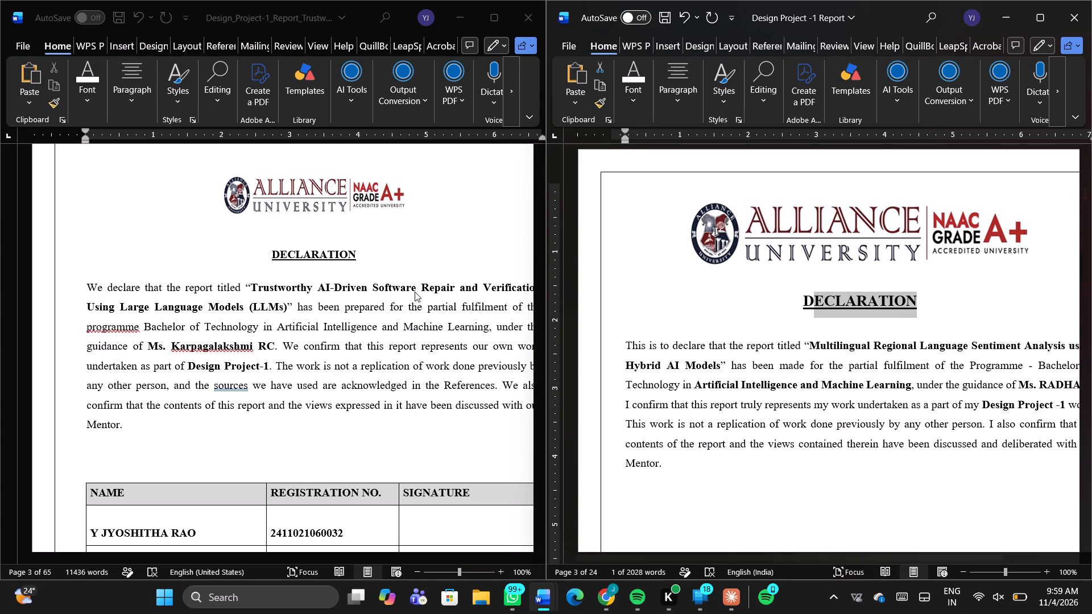
{"action": "left_click", "coordinate": [362, 255]}
{"action": "left_click_drag", "start_coordinate": [362, 255], "coordinate": [291, 254]}
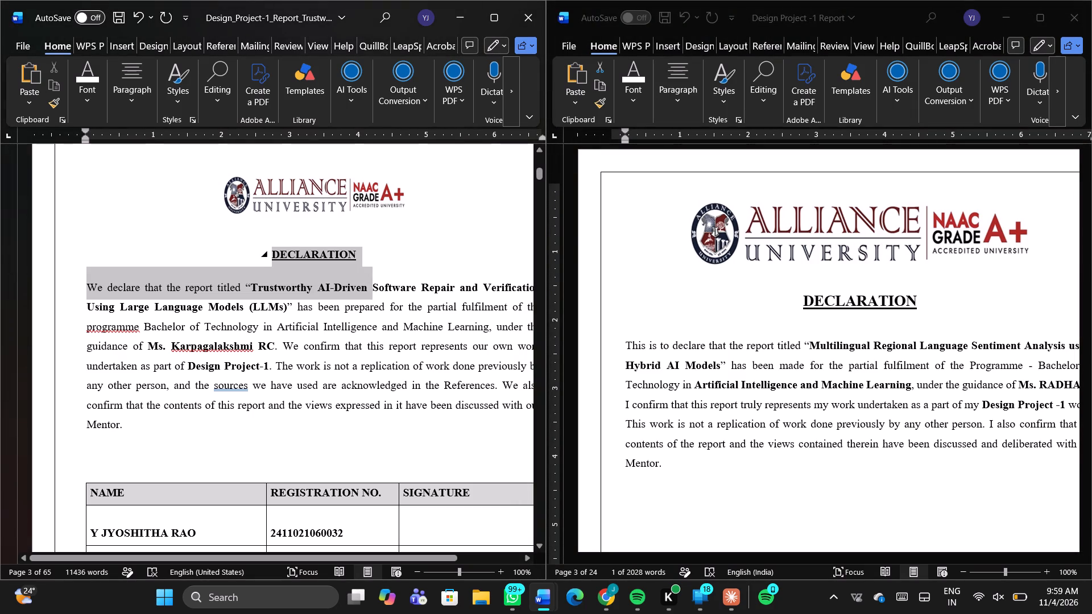
{"action": "left_click_drag", "start_coordinate": [291, 254], "coordinate": [355, 242]}
{"action": "left_click", "coordinate": [366, 254]}
{"action": "left_click_drag", "start_coordinate": [366, 254], "coordinate": [305, 257]}
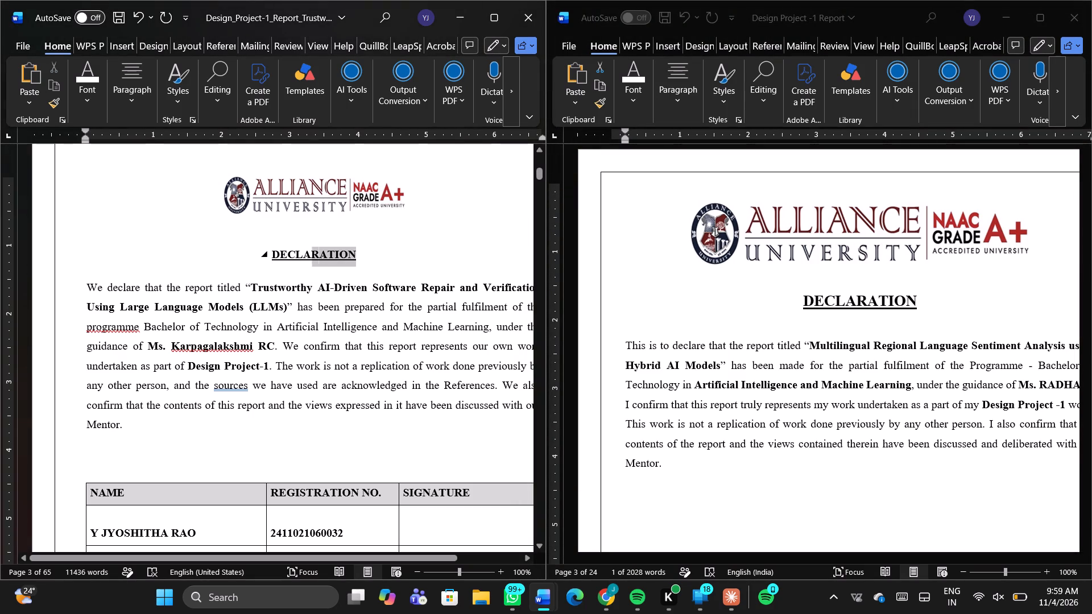
{"action": "left_click_drag", "start_coordinate": [305, 257], "coordinate": [270, 255]}
{"action": "double_click", "coordinate": [393, 211]}
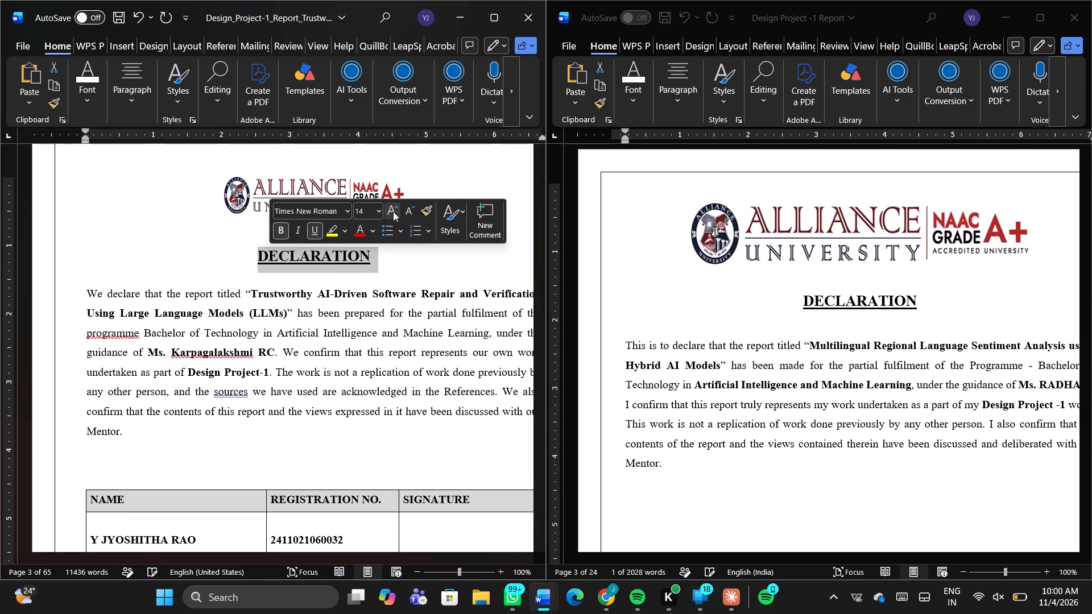
Compare the font size of the Declaration body paragraph in both reports.
{"action": "left_click", "coordinate": [793, 381]}
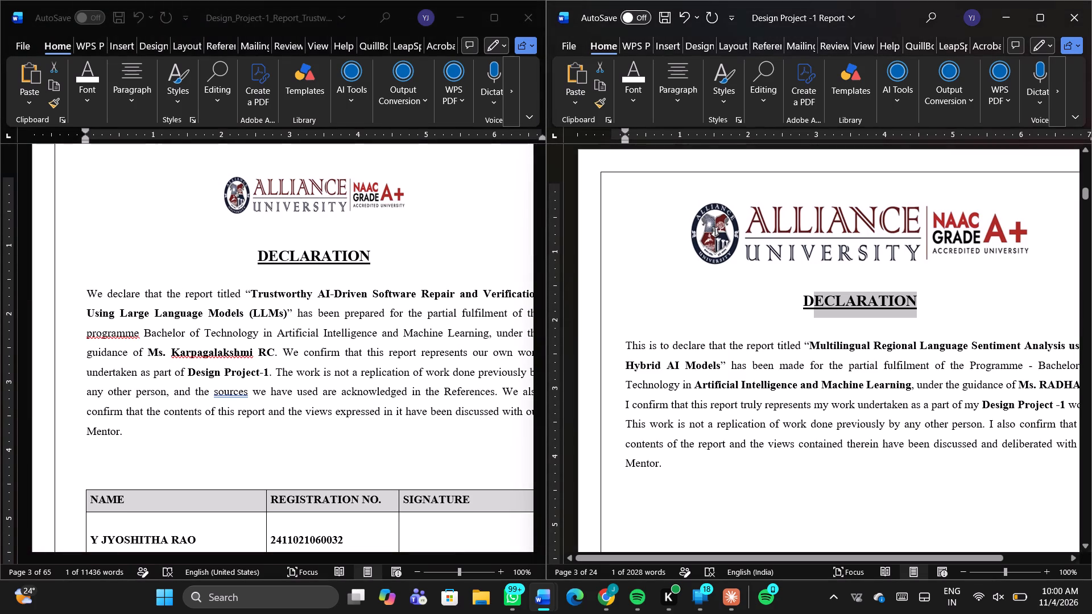
{"action": "left_click_drag", "start_coordinate": [667, 471], "coordinate": [652, 416]}
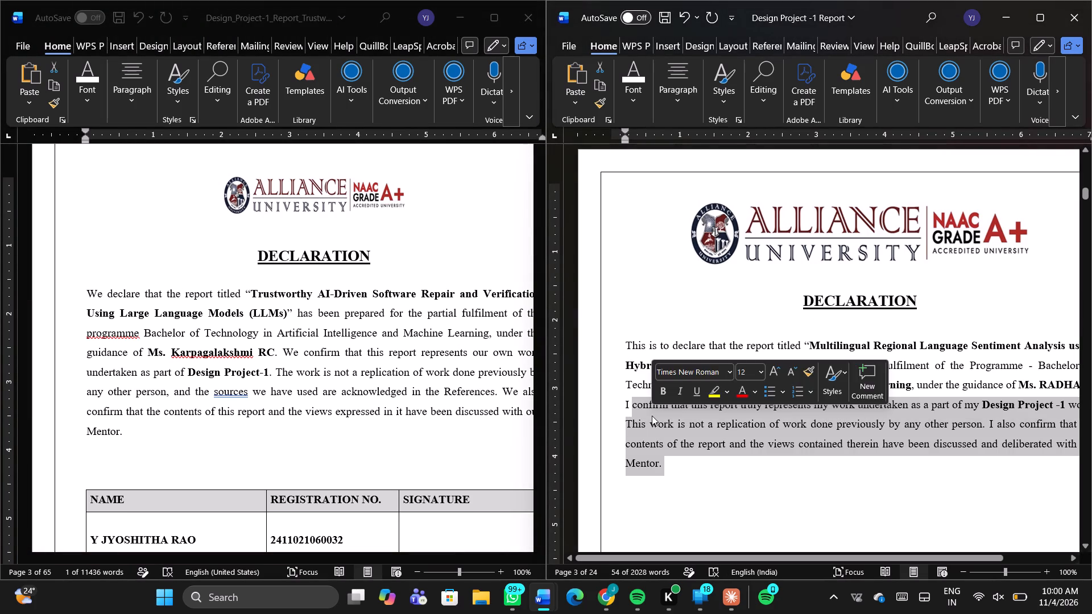
{"action": "left_click", "coordinate": [117, 437]}
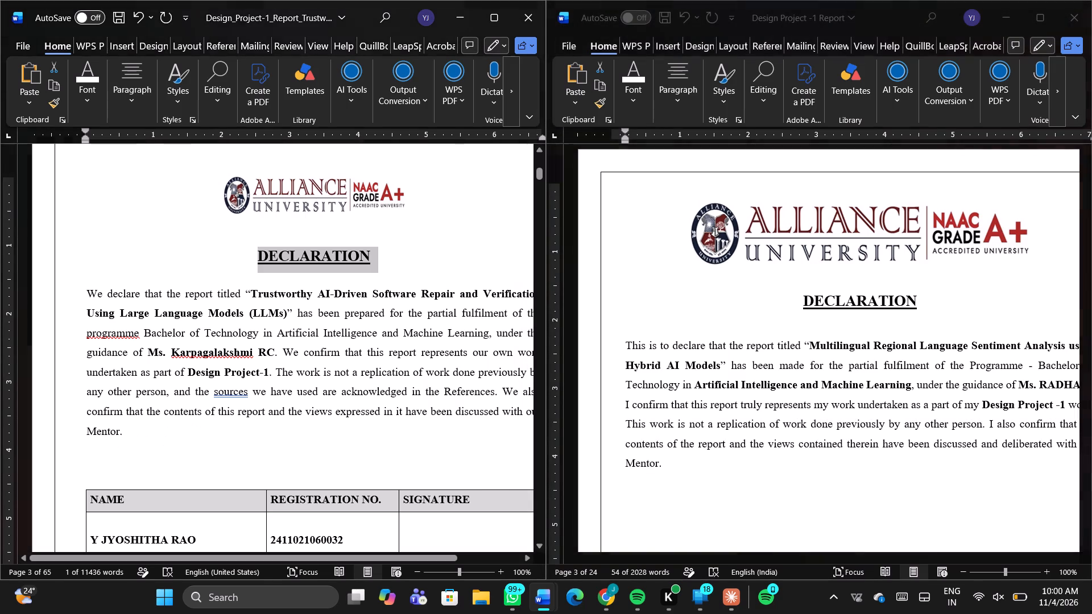
{"action": "left_click_drag", "start_coordinate": [117, 437], "coordinate": [98, 431]}
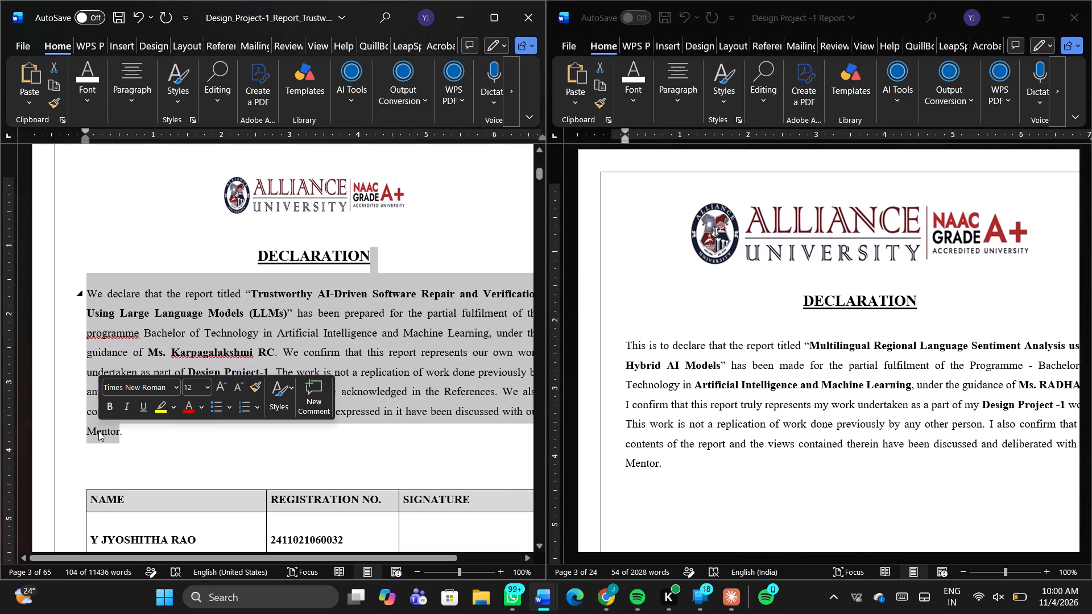
{"action": "left_click", "coordinate": [437, 385]}
Increase the member names and registration numbers in the Declaration table to font size 14, using the existing report's table as reference.
{"action": "scroll", "coordinate": [437, 385], "scroll_direction": "down", "scroll_amount": 1}
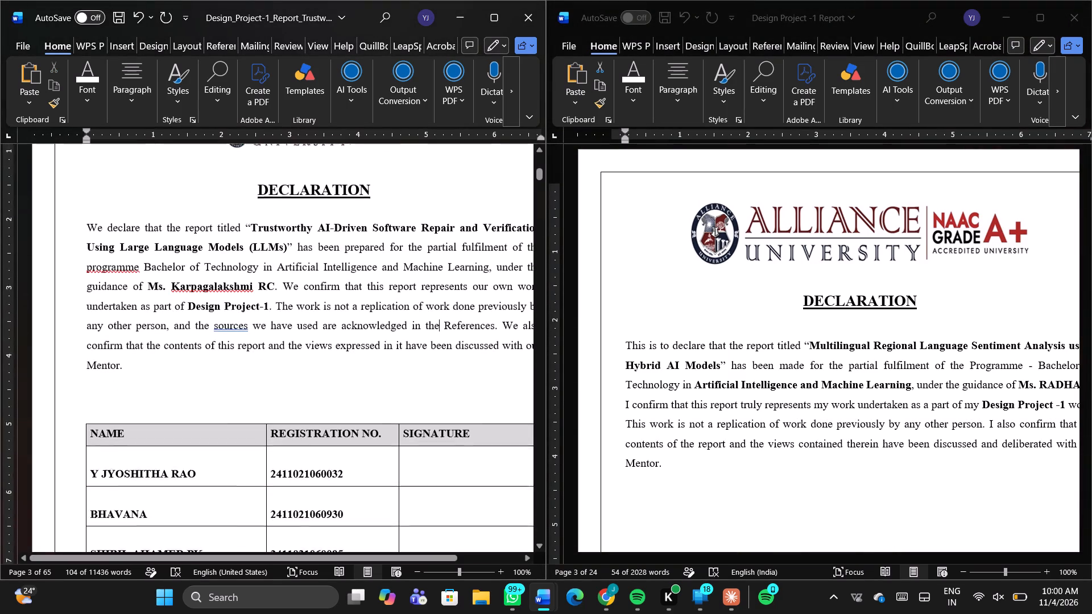
{"action": "scroll", "coordinate": [437, 385], "scroll_direction": "down", "scroll_amount": 2}
{"action": "scroll", "coordinate": [745, 368], "scroll_direction": "down", "scroll_amount": 4}
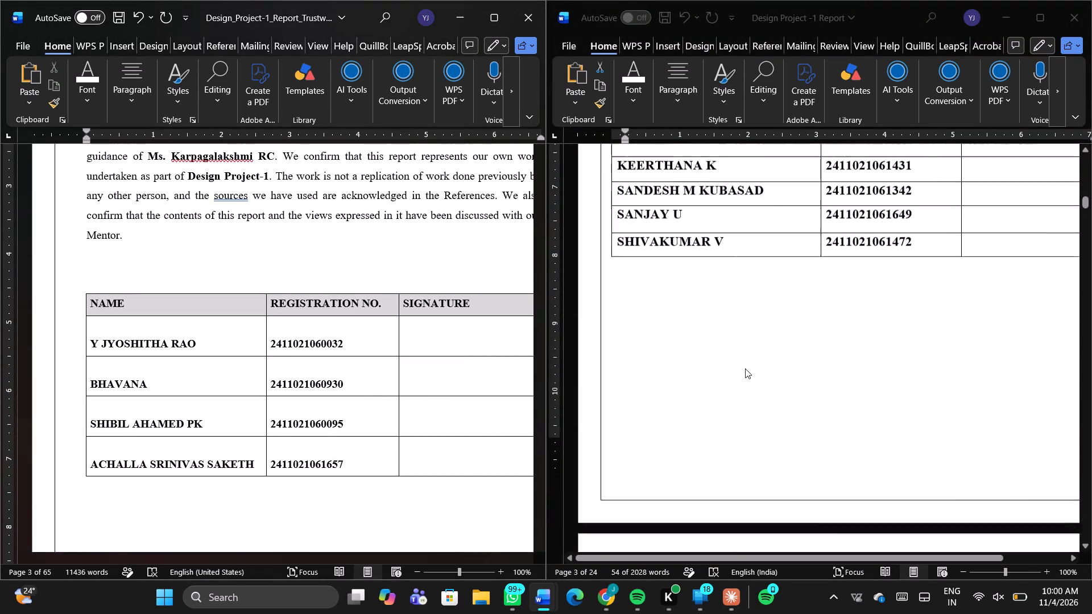
{"action": "scroll", "coordinate": [745, 368], "scroll_direction": "up", "scroll_amount": 2}
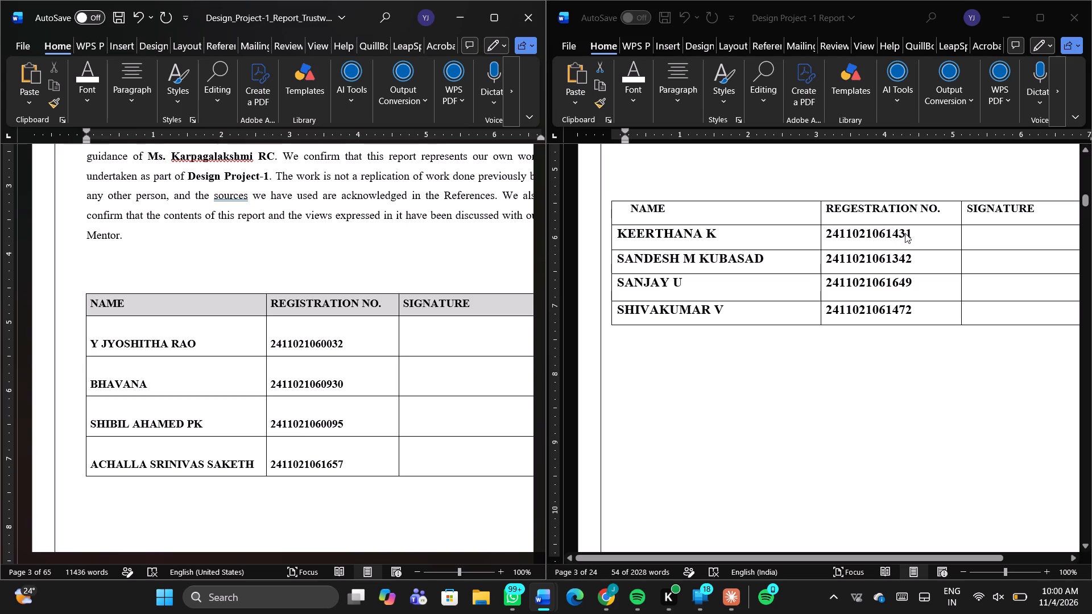
{"action": "left_click_drag", "start_coordinate": [917, 233], "coordinate": [830, 238]}
{"action": "left_click_drag", "start_coordinate": [830, 238], "coordinate": [898, 235]}
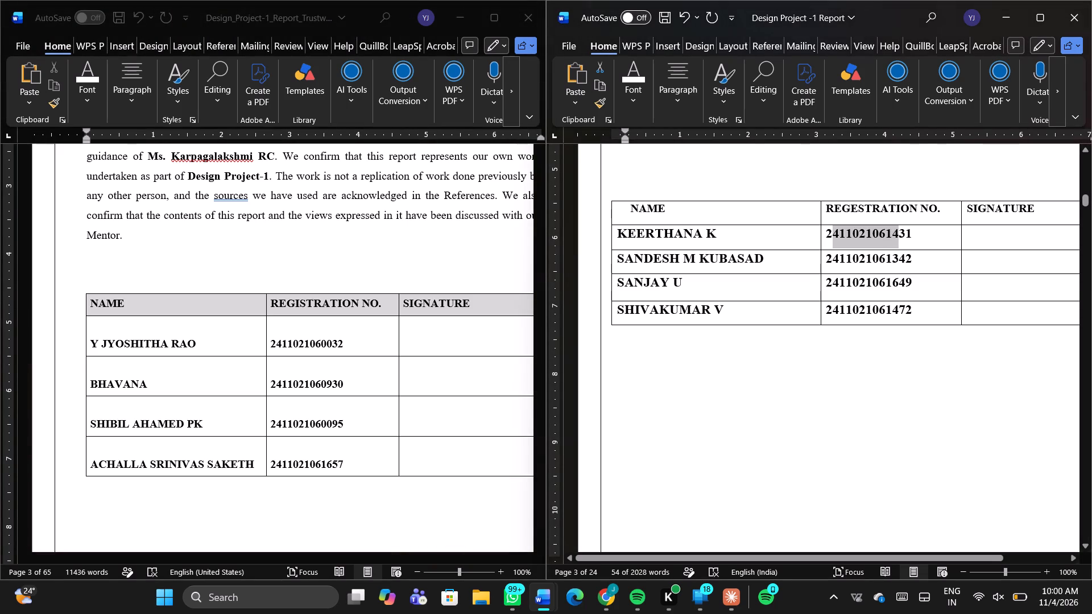
{"action": "left_click_drag", "start_coordinate": [898, 235], "coordinate": [899, 235]}
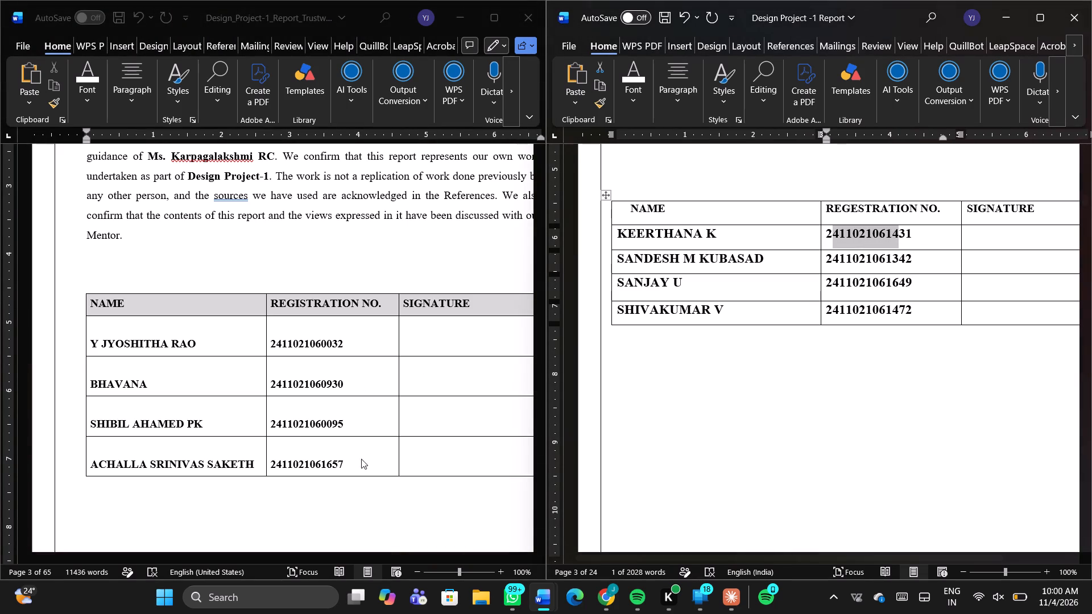
{"action": "left_click_drag", "start_coordinate": [347, 464], "coordinate": [89, 334]}
{"action": "left_click_drag", "start_coordinate": [89, 334], "coordinate": [357, 465]}
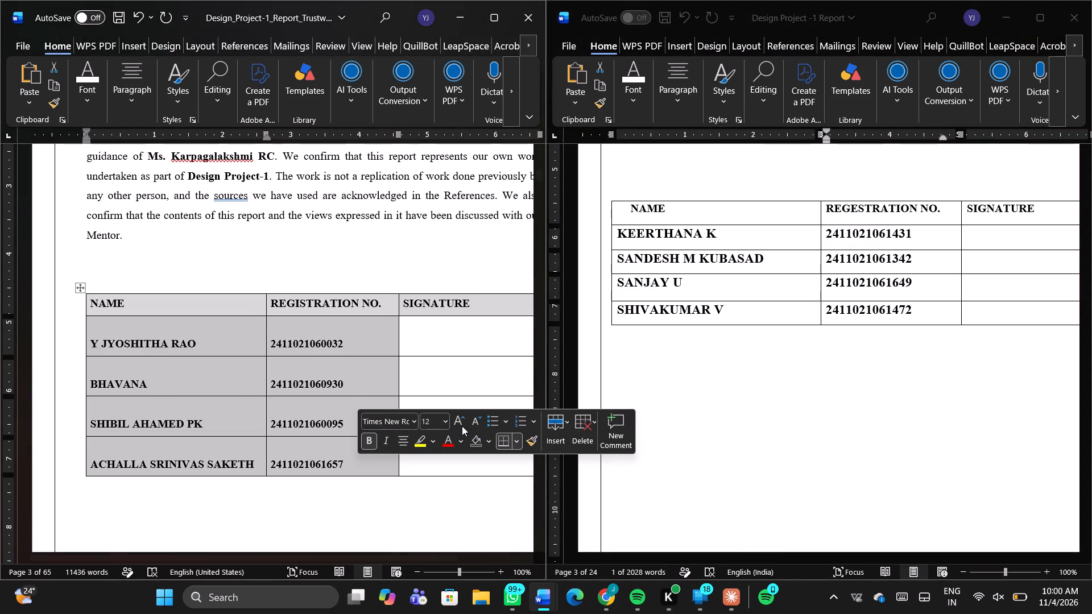
{"action": "left_click", "coordinate": [462, 426]}
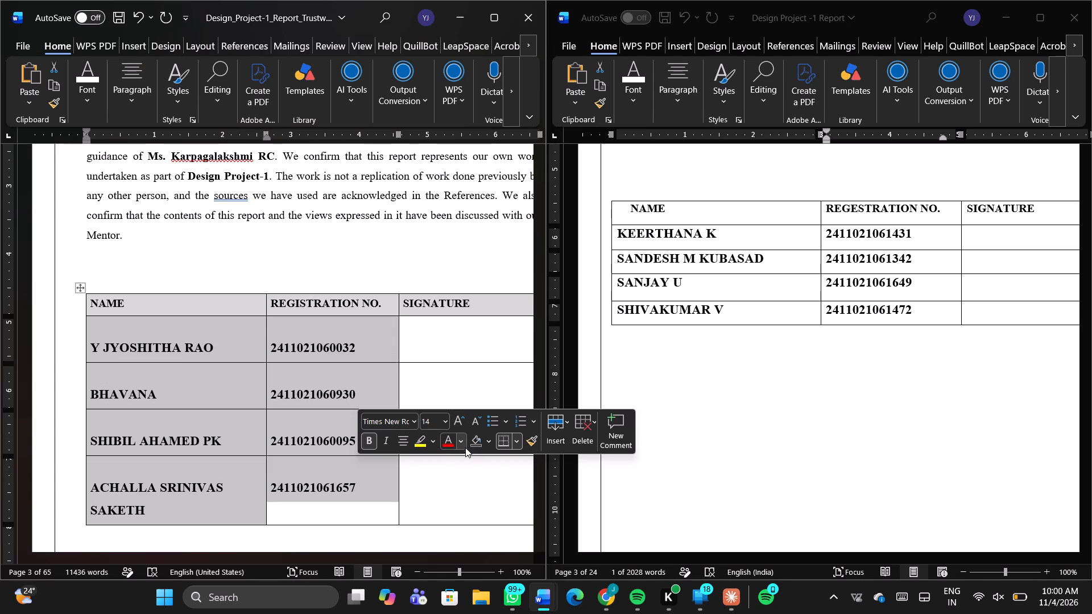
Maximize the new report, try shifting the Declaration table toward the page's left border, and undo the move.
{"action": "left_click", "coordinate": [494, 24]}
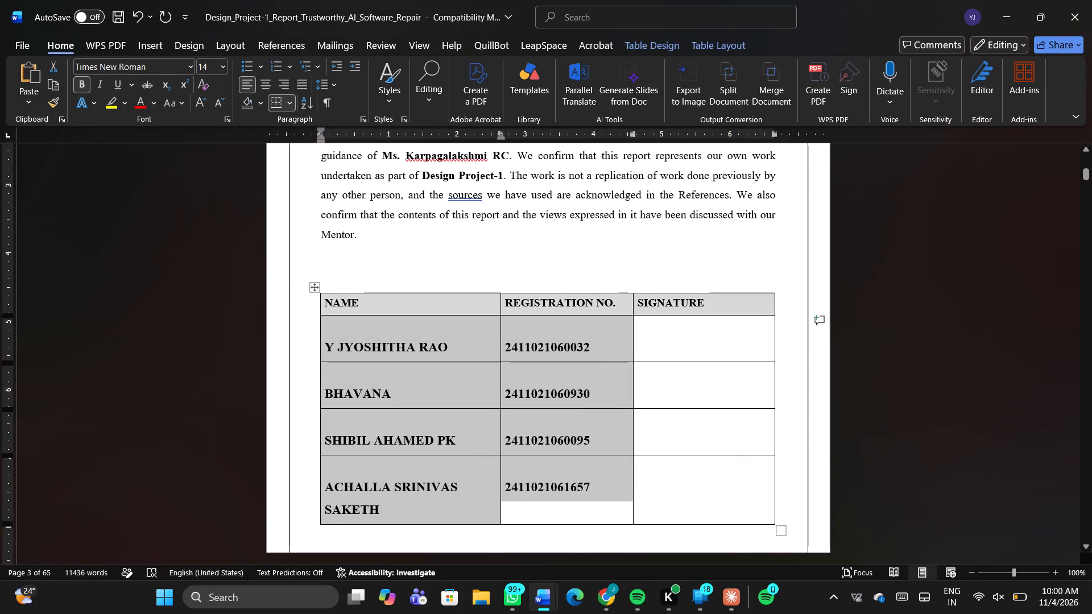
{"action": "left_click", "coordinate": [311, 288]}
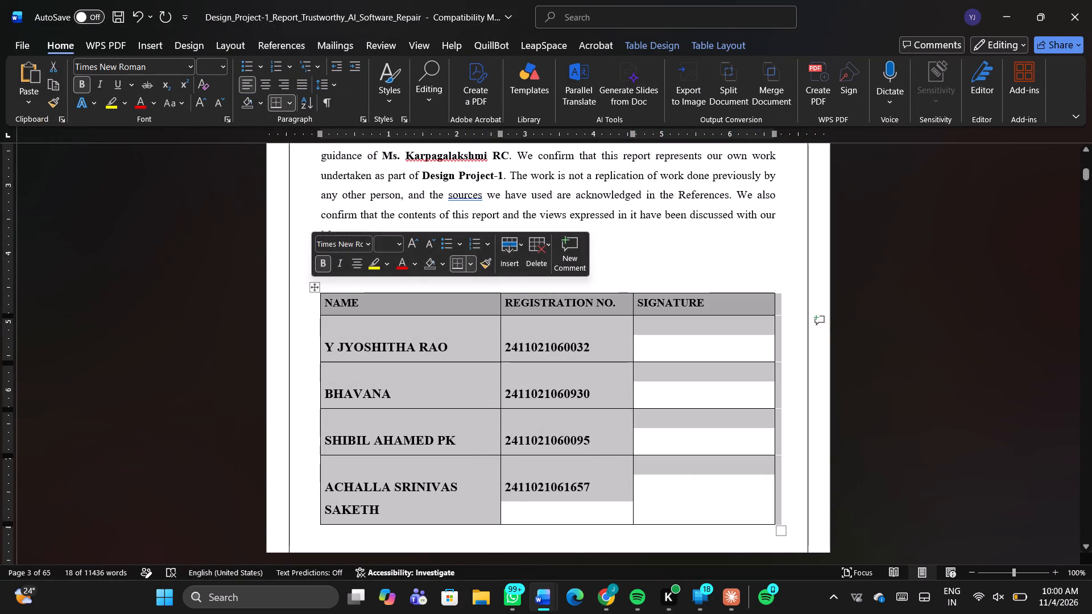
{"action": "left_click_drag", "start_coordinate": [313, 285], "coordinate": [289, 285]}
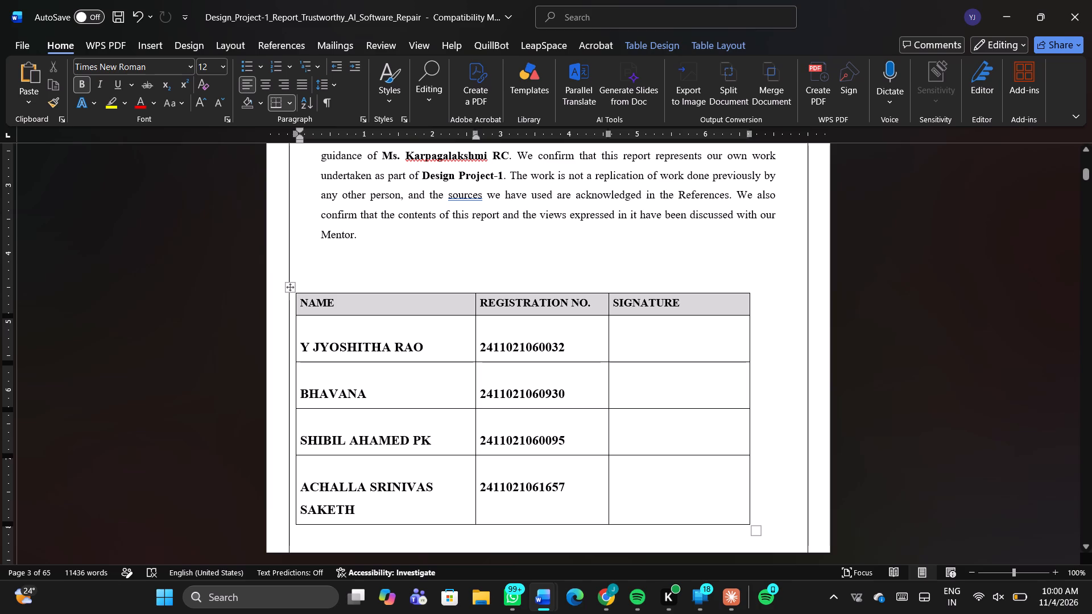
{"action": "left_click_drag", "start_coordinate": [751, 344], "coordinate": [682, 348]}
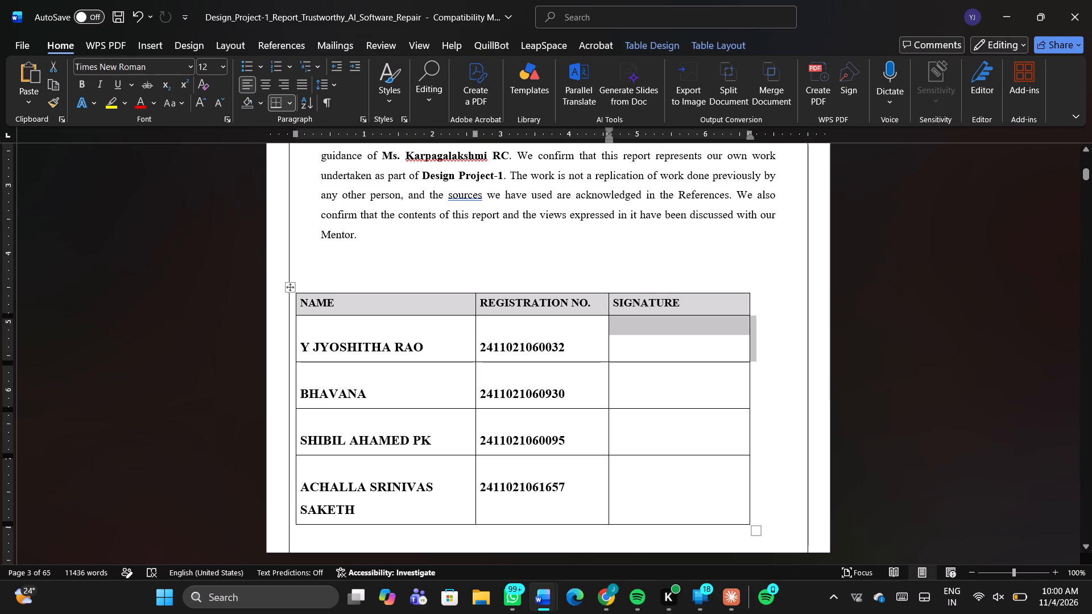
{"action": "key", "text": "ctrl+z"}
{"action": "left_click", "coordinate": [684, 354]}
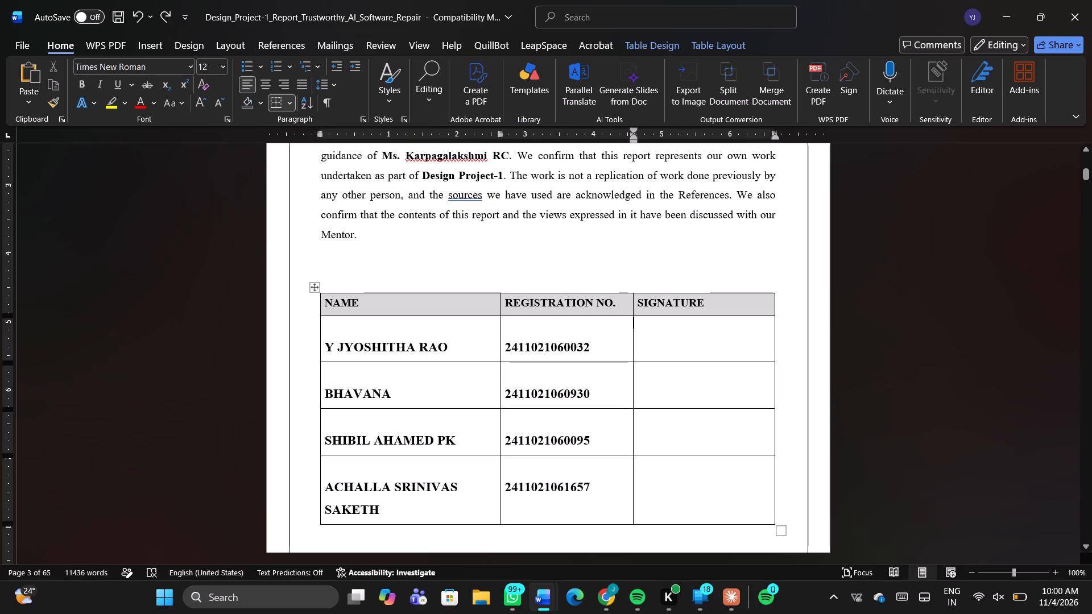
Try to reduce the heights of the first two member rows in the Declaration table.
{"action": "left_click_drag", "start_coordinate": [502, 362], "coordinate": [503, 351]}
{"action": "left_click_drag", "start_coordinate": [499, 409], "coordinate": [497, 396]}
Examine the Declaration table's layout, header style and number font size in the existing Design Project -1 Report.
{"action": "left_click", "coordinate": [640, 523]}
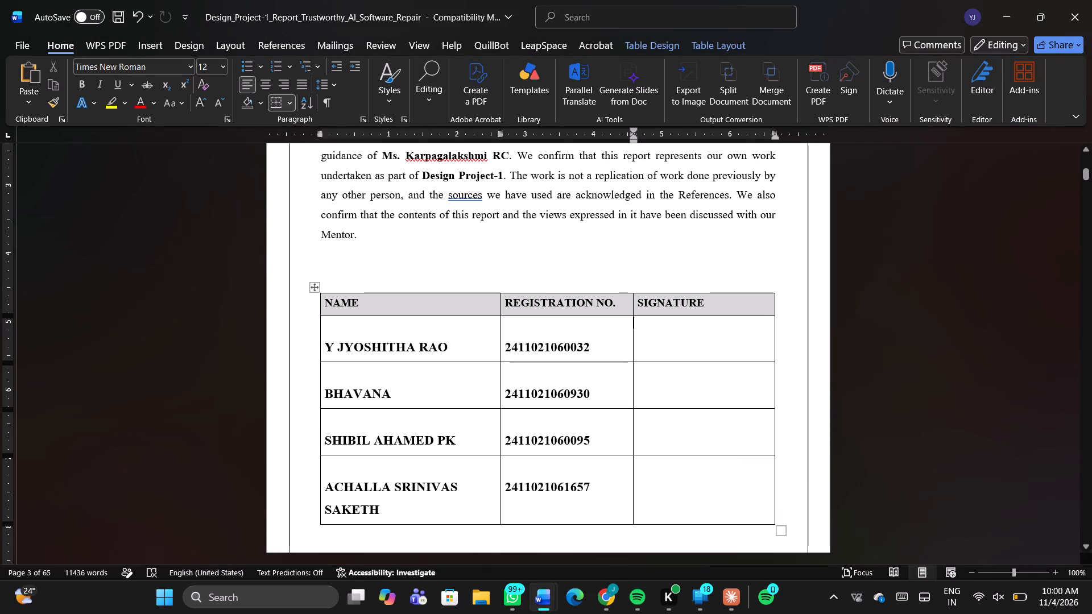
{"action": "left_click", "coordinate": [695, 499]}
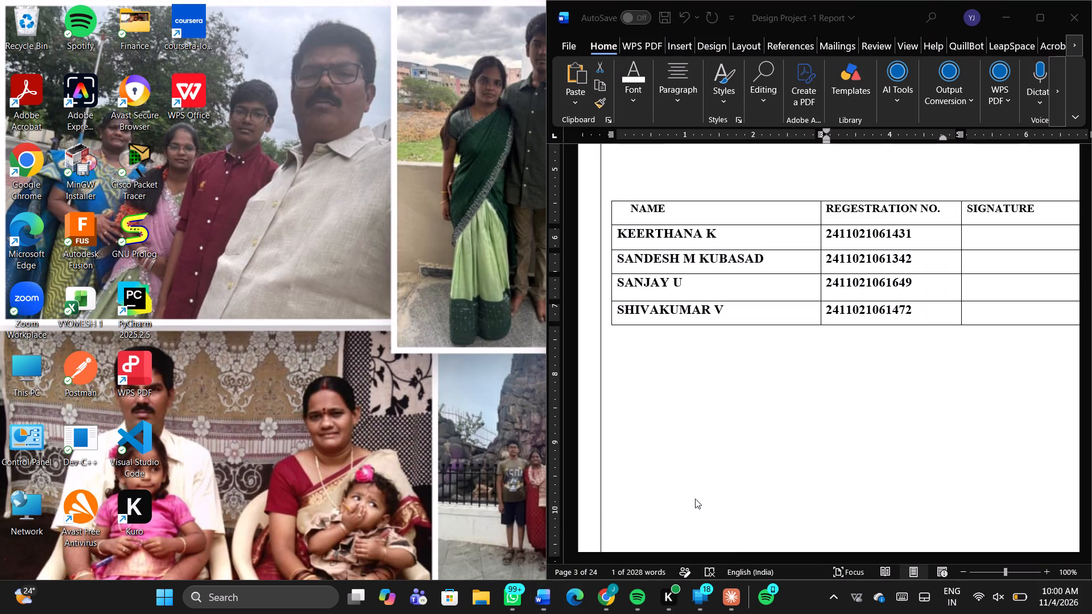
{"action": "left_click", "coordinate": [1038, 22]}
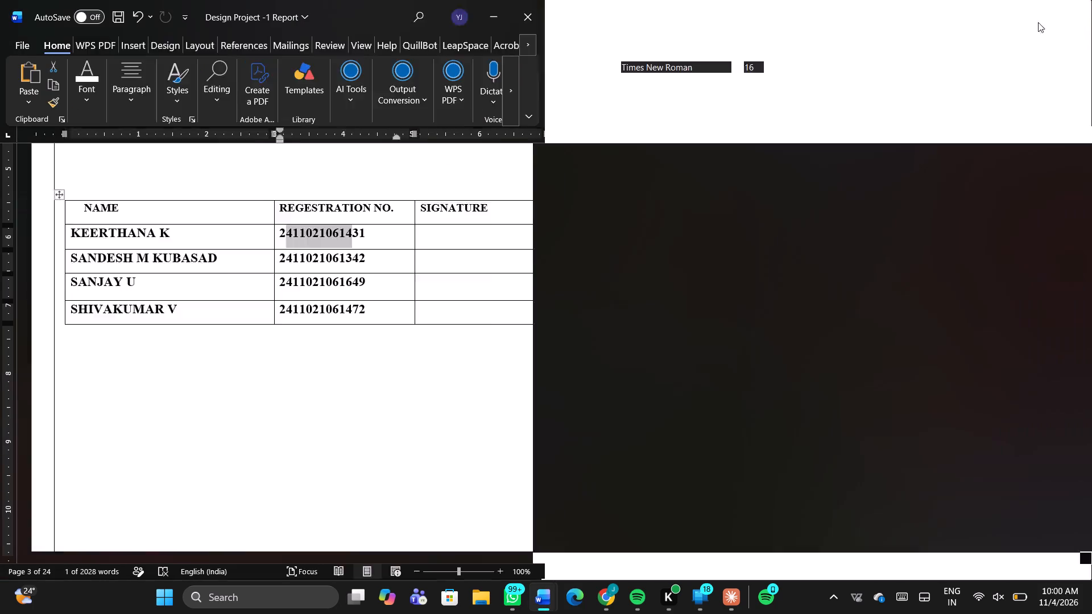
{"action": "left_click", "coordinate": [672, 301]}
{"action": "left_click", "coordinate": [572, 295]}
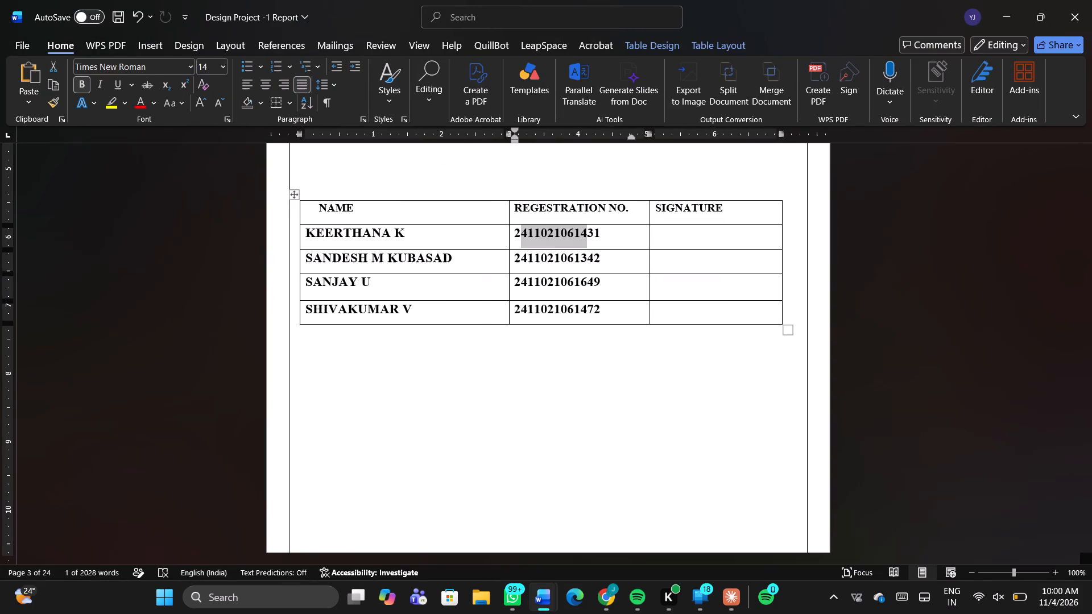
{"action": "left_click", "coordinate": [574, 286]}
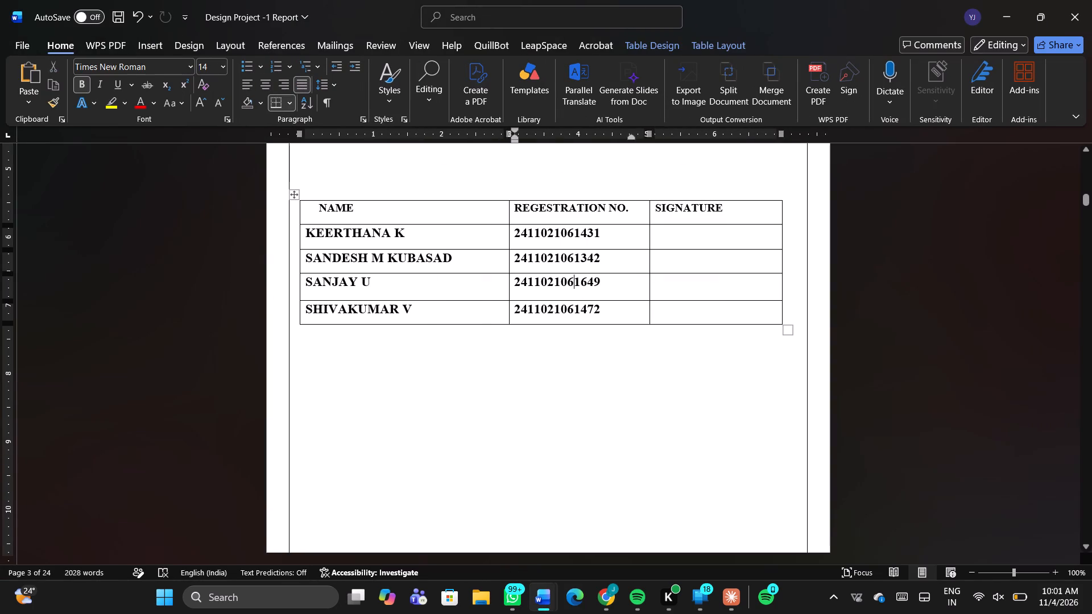
{"action": "left_click_drag", "start_coordinate": [608, 280], "coordinate": [566, 281]}
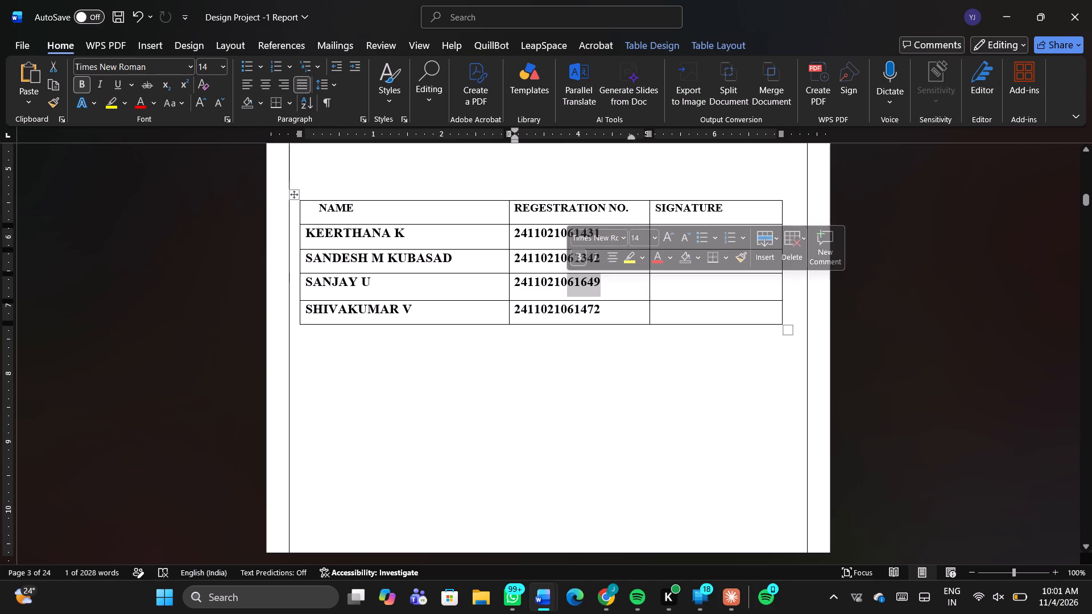
Remove the grey header shading from the Declaration table in the Trustworthy AI Software Repair report.
{"action": "left_click", "coordinate": [543, 559]}
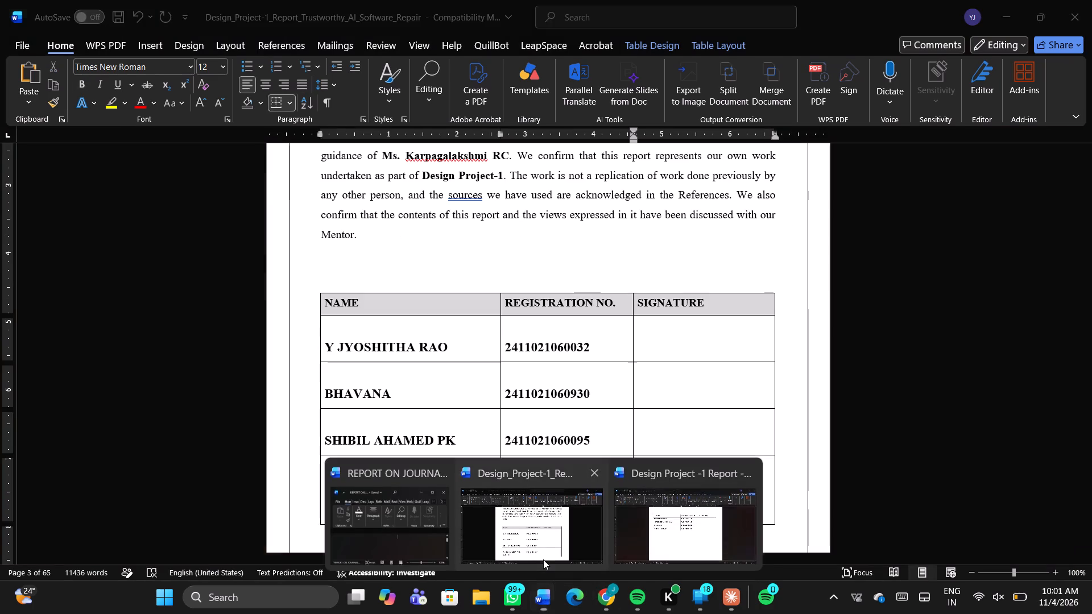
{"action": "scroll", "coordinate": [563, 376], "scroll_direction": "down", "scroll_amount": 1}
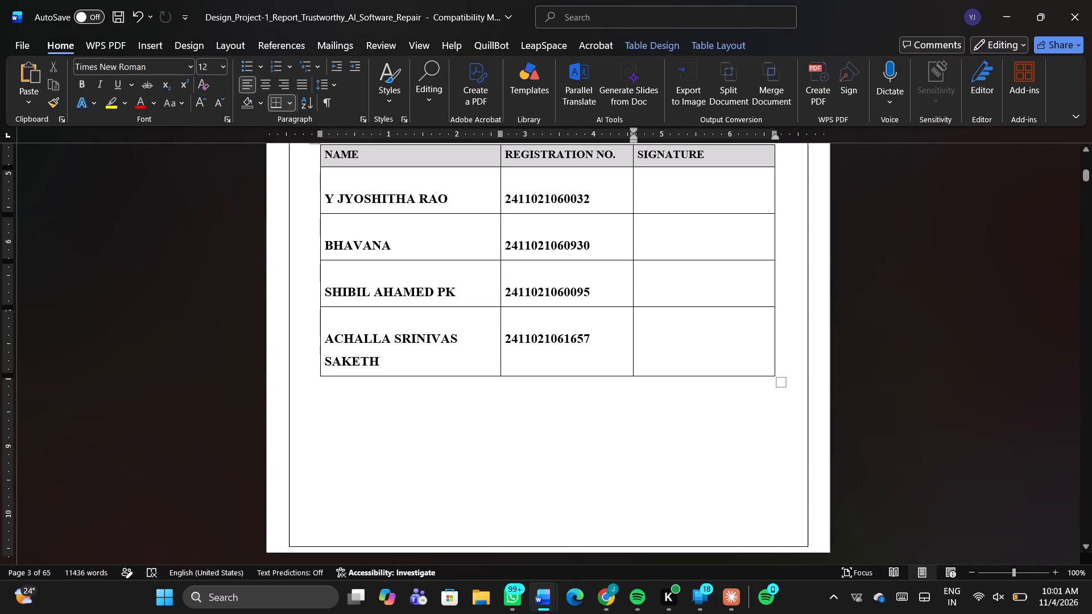
{"action": "scroll", "coordinate": [505, 175], "scroll_direction": "up", "scroll_amount": 1}
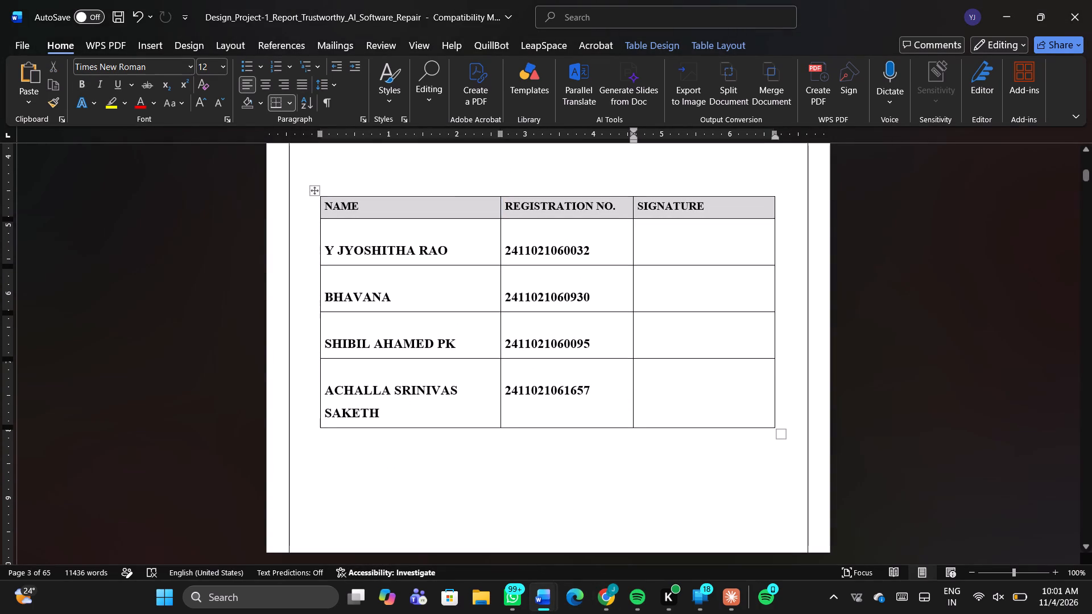
{"action": "left_click", "coordinate": [315, 194]}
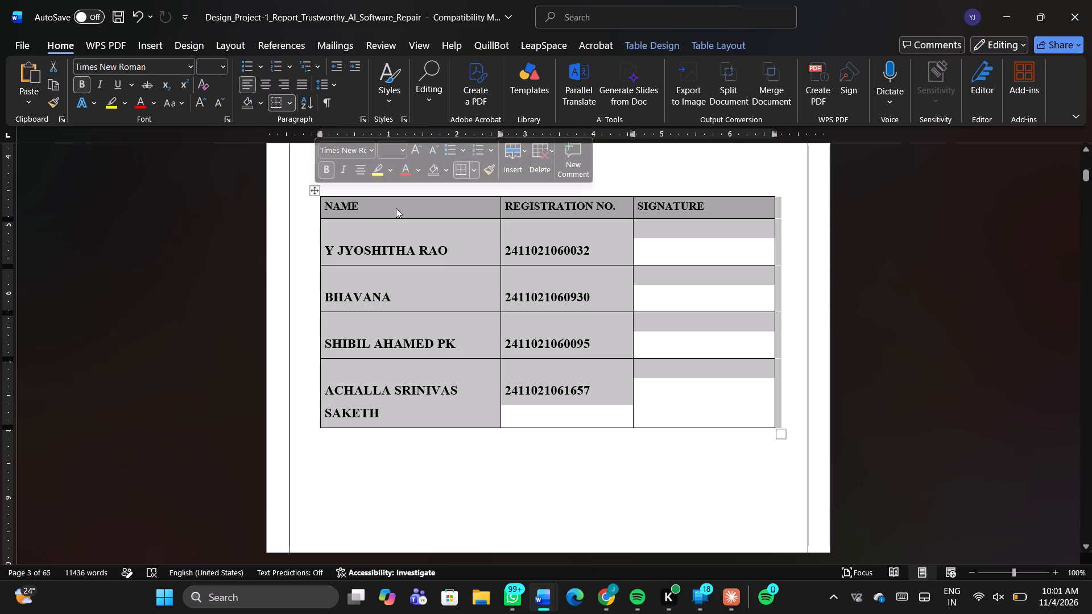
{"action": "left_click", "coordinate": [437, 171]}
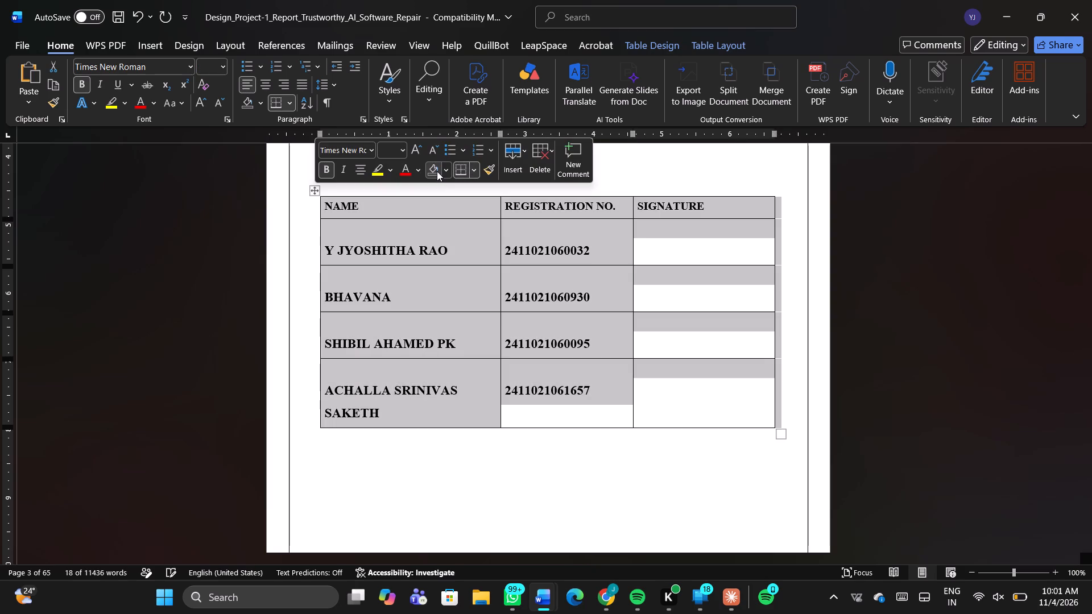
{"action": "left_click", "coordinate": [432, 327]}
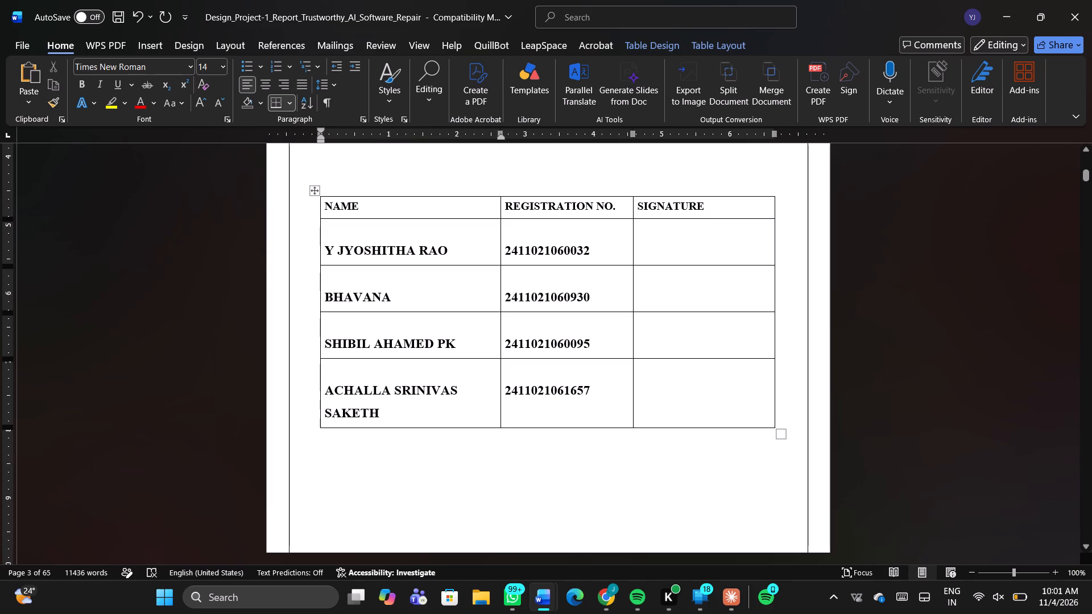
Widen the NAME column to fit the longest name on one line, and adjust the REGISTRATION NO. column so its heading fits one line.
{"action": "left_click_drag", "start_coordinate": [500, 208], "coordinate": [511, 208]}
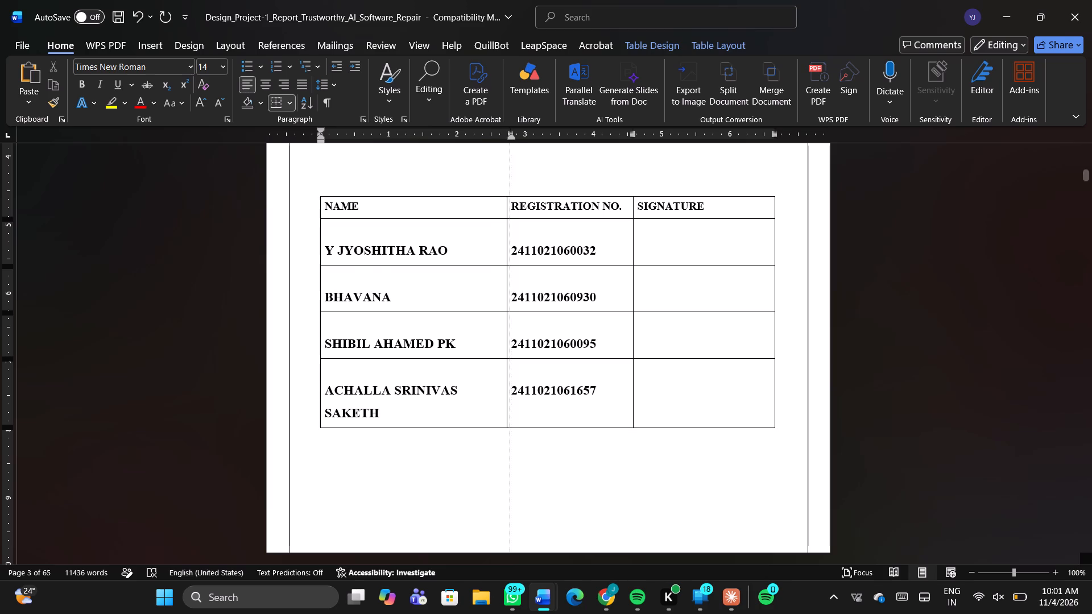
{"action": "left_click_drag", "start_coordinate": [511, 208], "coordinate": [528, 209]}
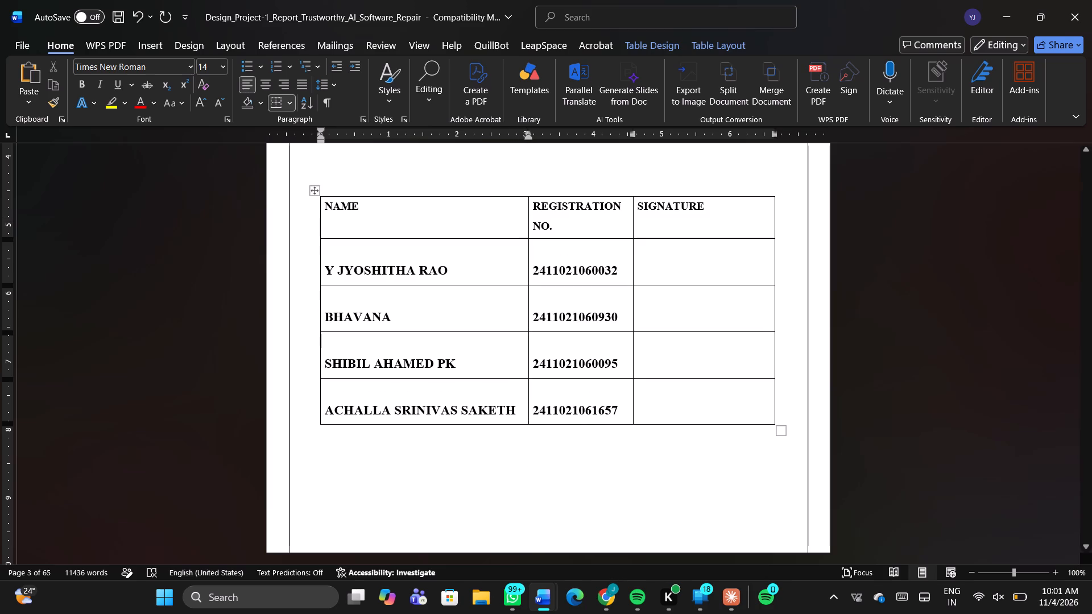
{"action": "left_click_drag", "start_coordinate": [632, 208], "coordinate": [657, 208]}
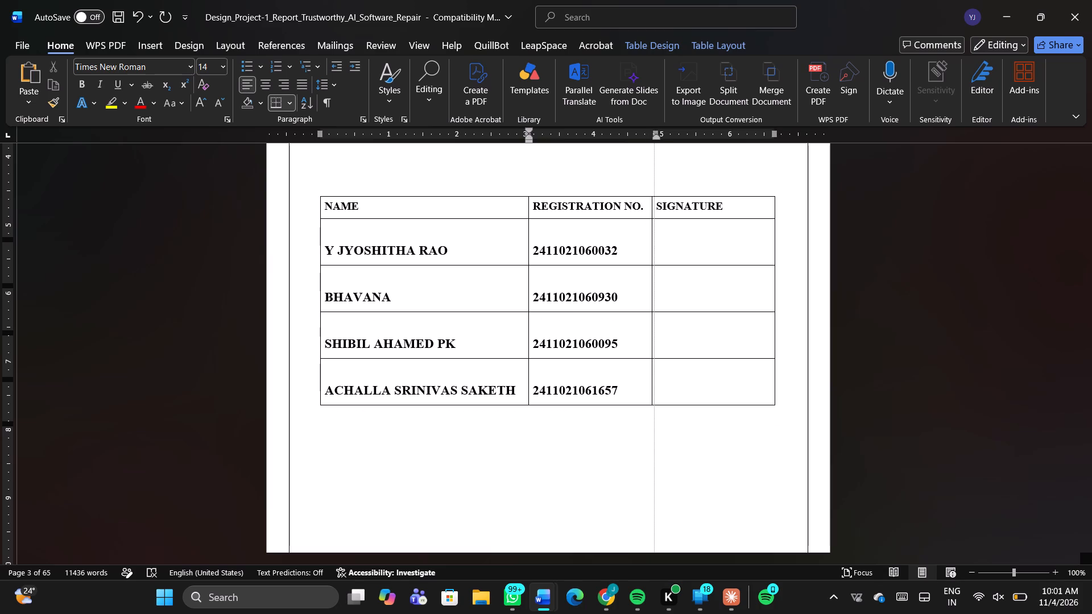
{"action": "left_click_drag", "start_coordinate": [657, 208], "coordinate": [652, 211]}
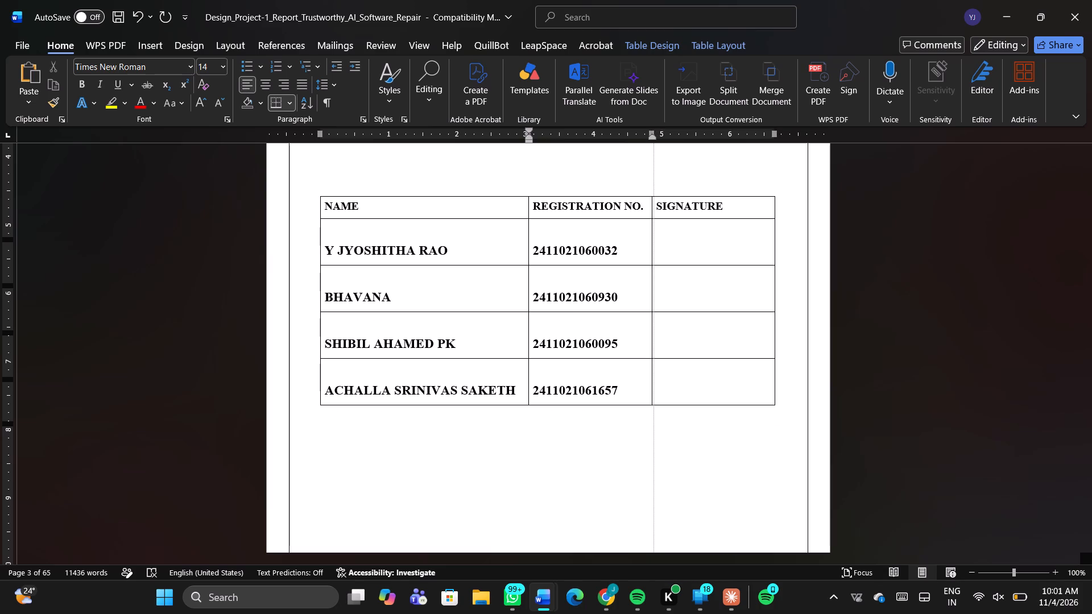
{"action": "left_click_drag", "start_coordinate": [652, 211], "coordinate": [648, 211]}
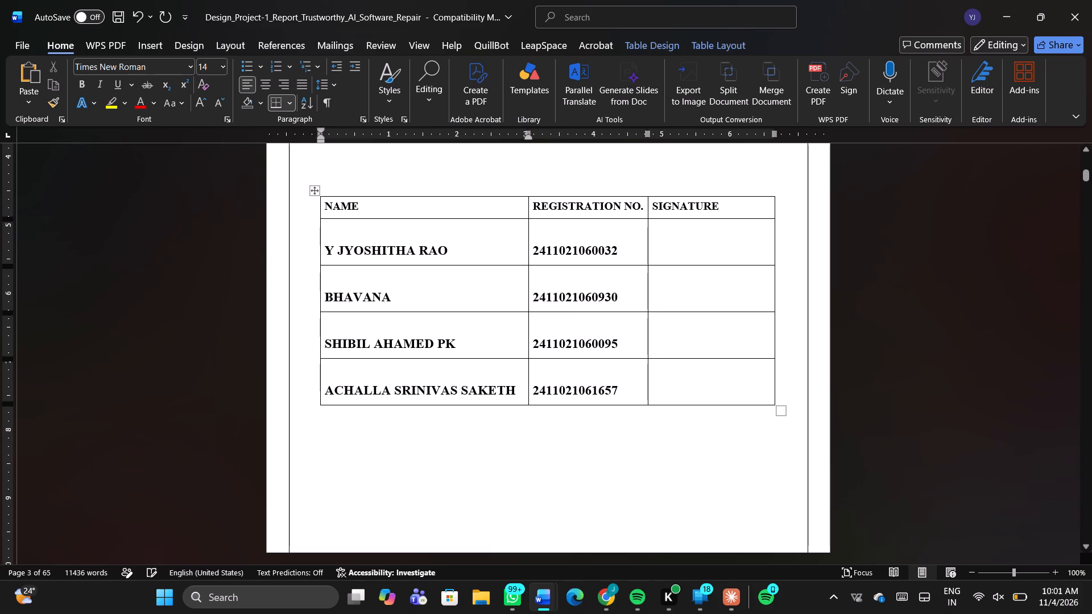
Set the line spacing of the Declaration table's NAME and REGISTRATION NO. columns to 1.0.
{"action": "left_click_drag", "start_coordinate": [323, 209], "coordinate": [595, 360]}
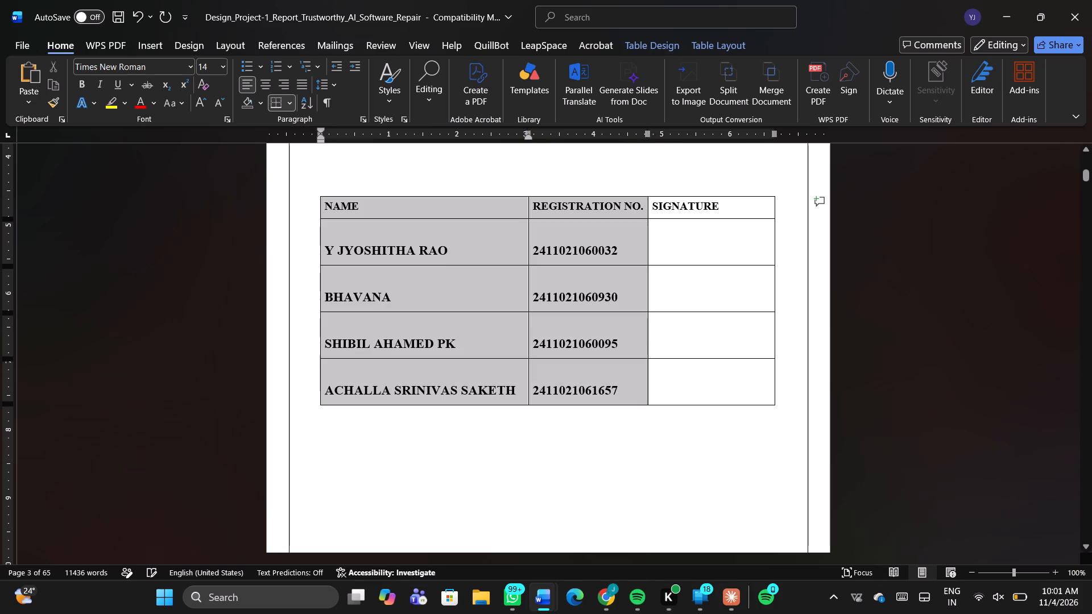
{"action": "left_click_drag", "start_coordinate": [595, 360], "coordinate": [648, 372]}
{"action": "left_click", "coordinate": [325, 81]}
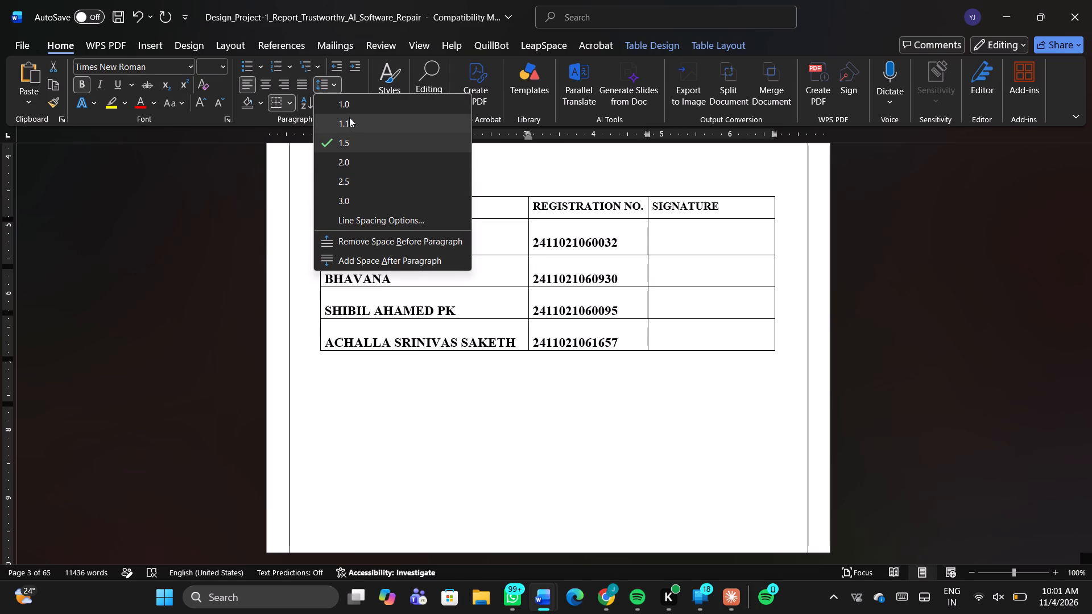
{"action": "left_click", "coordinate": [353, 108]}
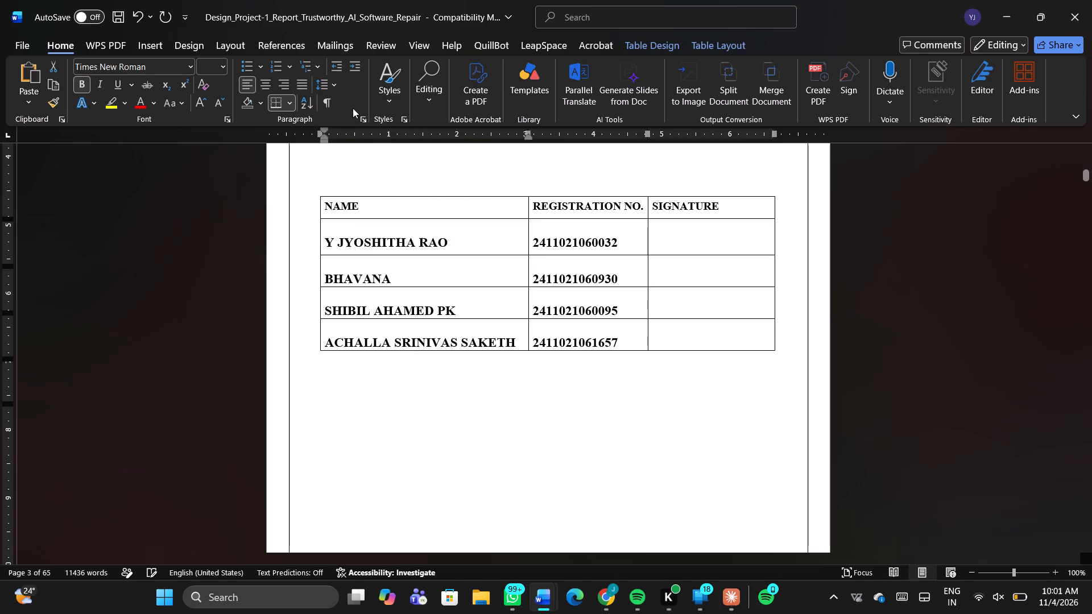
{"action": "left_click", "coordinate": [465, 471]}
Delete the blank page with the "iii" page number between the Declaration table and the Acknowledgement page.
{"action": "scroll", "coordinate": [465, 471], "scroll_direction": "down", "scroll_amount": 1}
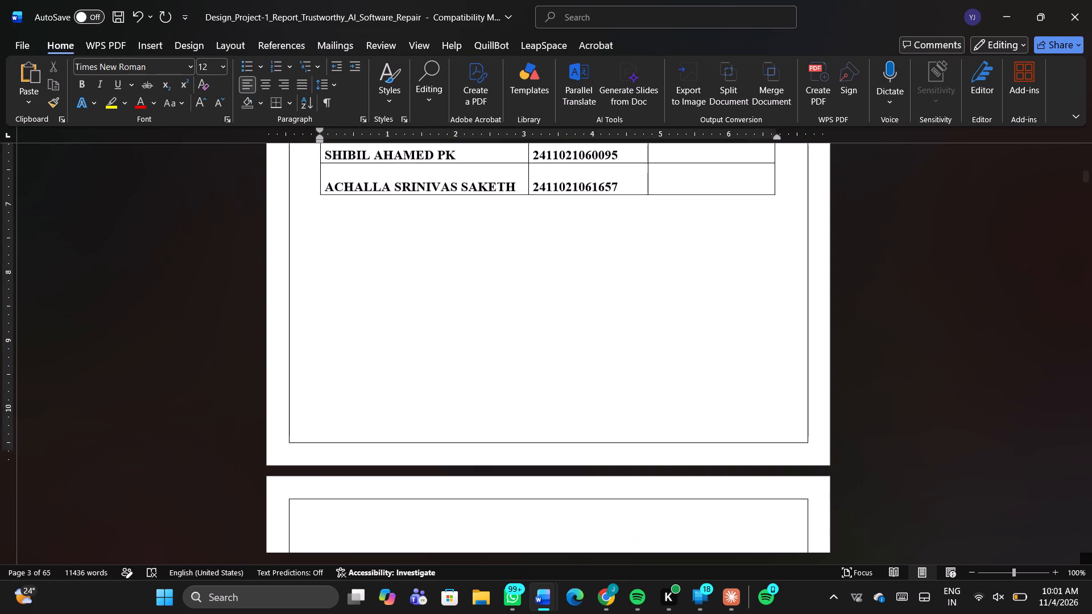
{"action": "scroll", "coordinate": [465, 471], "scroll_direction": "down", "scroll_amount": 1}
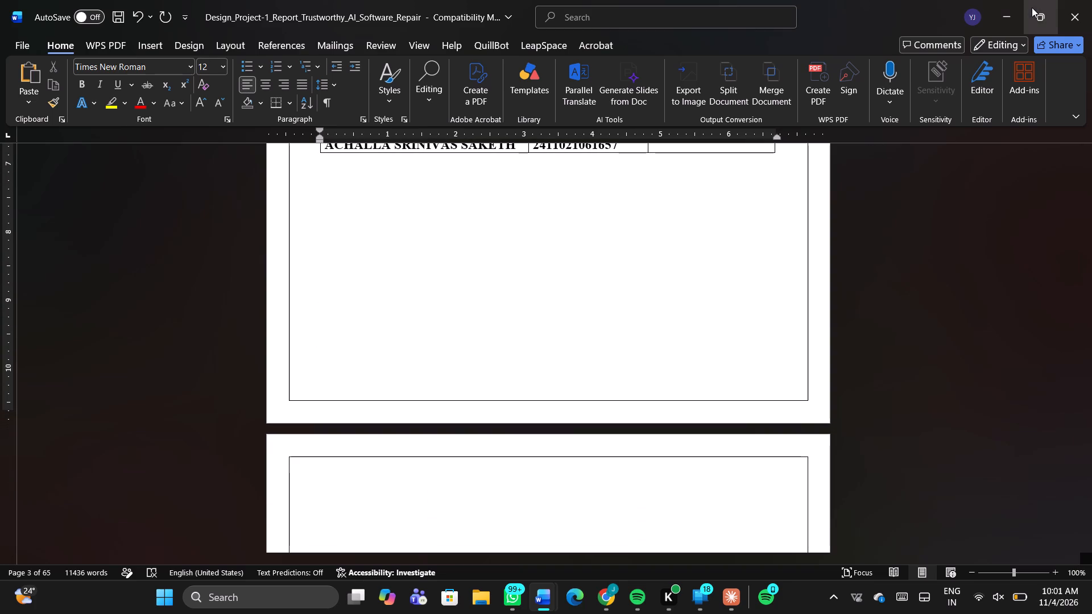
{"action": "left_click", "coordinate": [987, 50]}
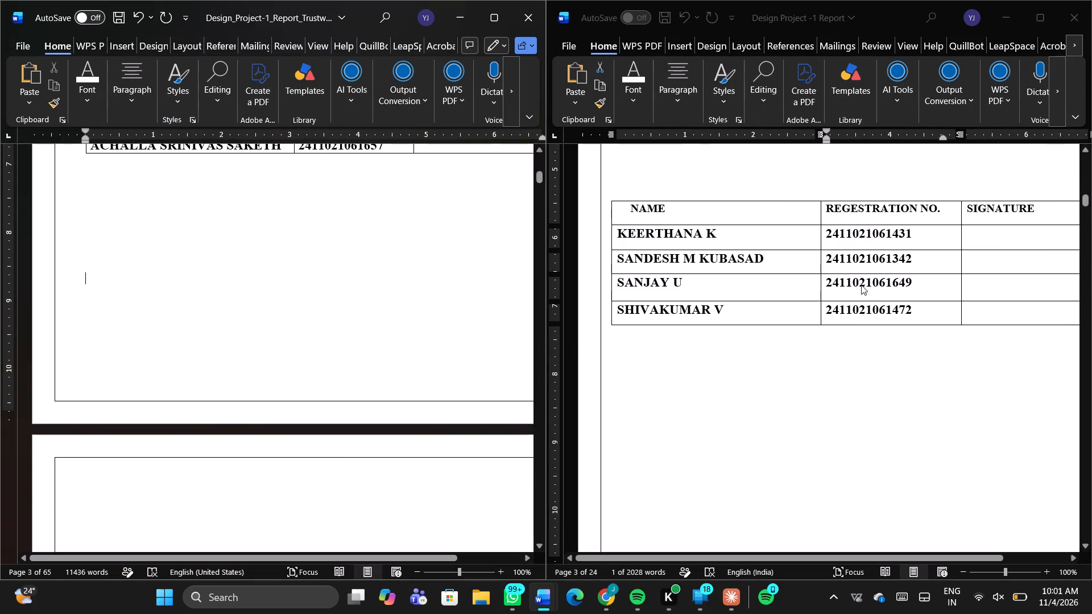
{"action": "scroll", "coordinate": [460, 322], "scroll_direction": "up", "scroll_amount": 1}
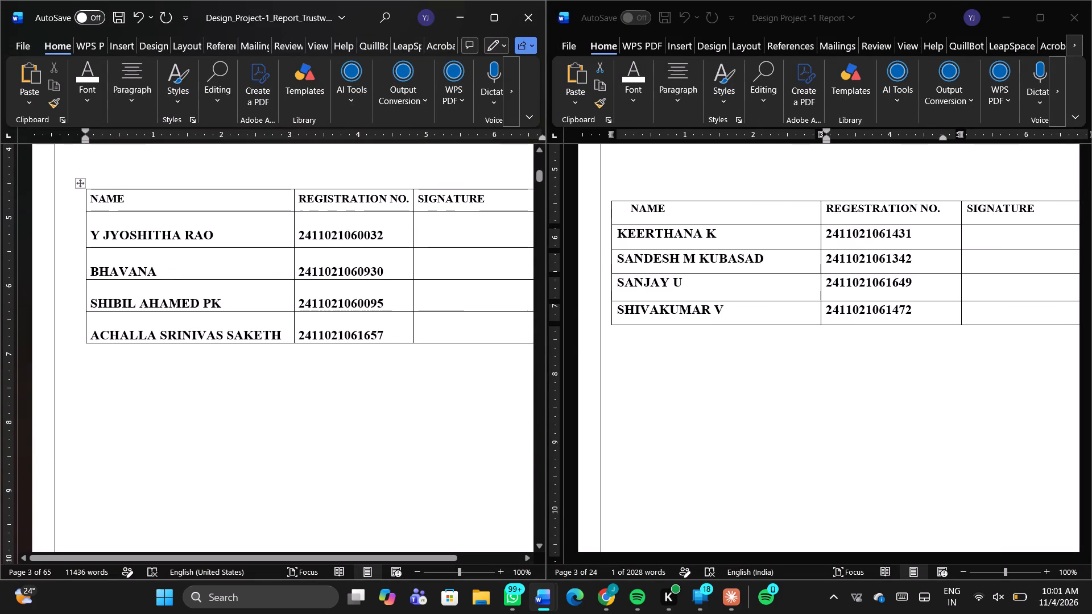
{"action": "scroll", "coordinate": [792, 376], "scroll_direction": "down", "scroll_amount": 4}
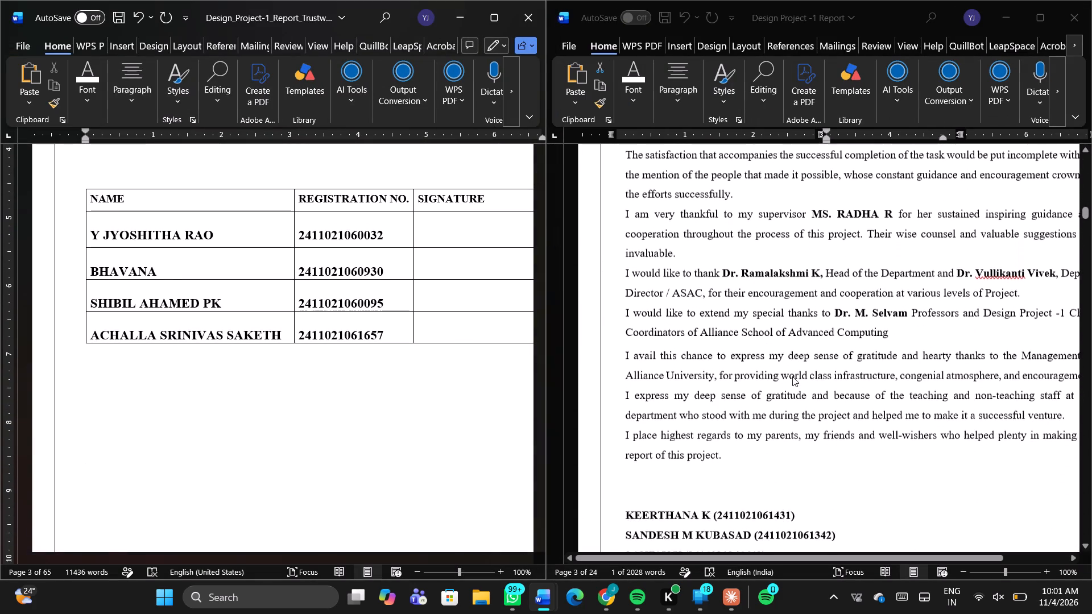
{"action": "scroll", "coordinate": [792, 376], "scroll_direction": "down", "scroll_amount": 1}
{"action": "scroll", "coordinate": [390, 439], "scroll_direction": "down", "scroll_amount": 3}
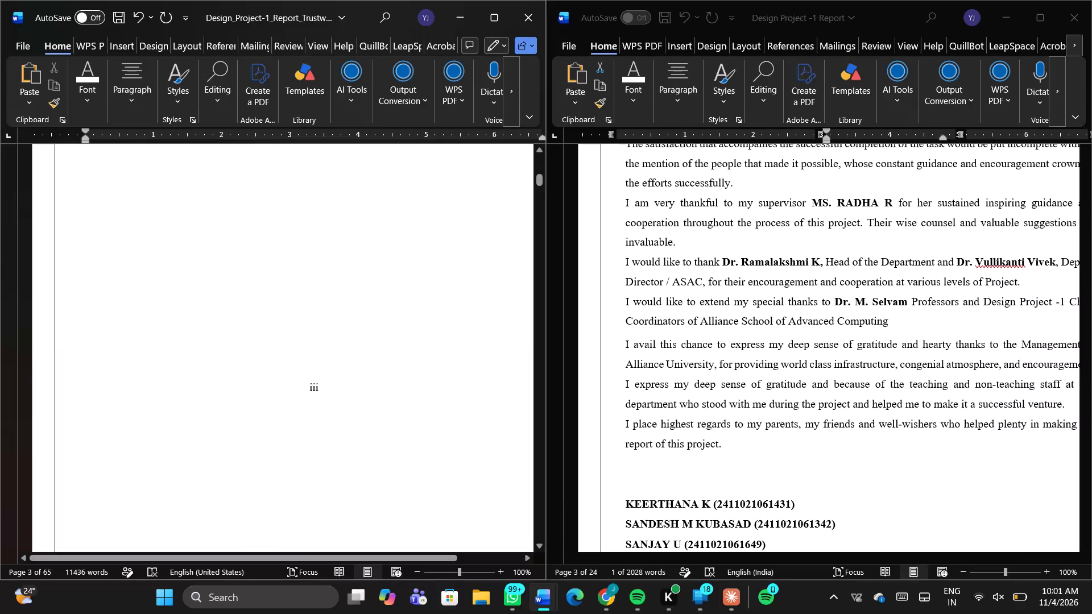
{"action": "left_click", "coordinate": [390, 439]}
{"action": "key", "text": "BackSpace"}
{"action": "key", "text": "BackSpace"}
{"action": "key", "text": "BackSpace"}
{"action": "key", "text": "BackSpace"}
{"action": "key", "text": "BackSpace"}
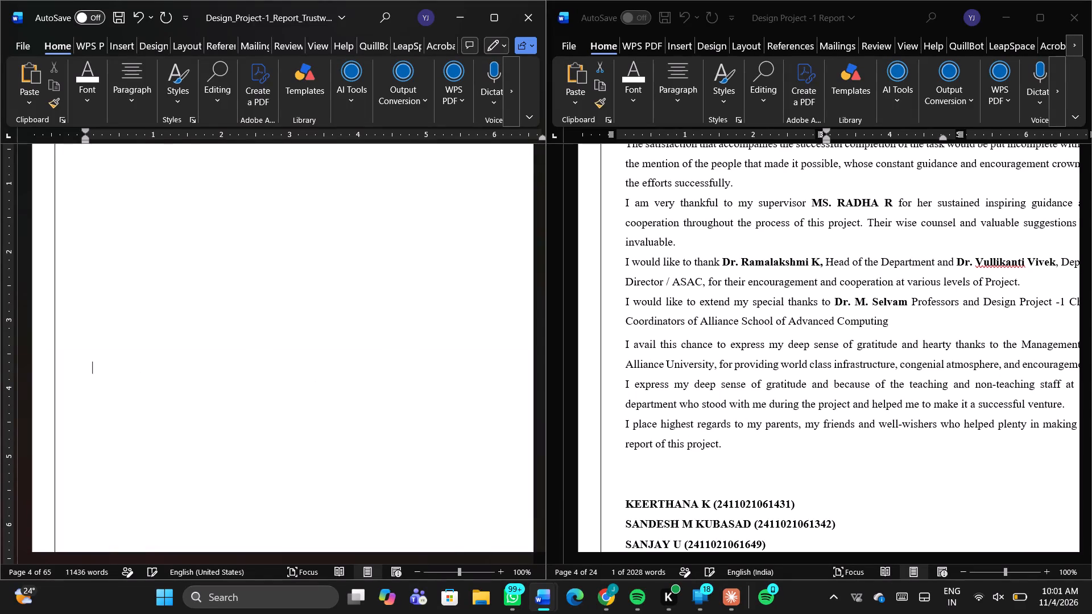
{"action": "key", "text": "BackSpace"}
{"action": "key", "text": "BackSpace"}
{"action": "key", "text": "BackSpace"}
{"action": "key", "text": "BackSpace"}
{"action": "key", "text": "BackSpace"}
{"action": "key", "text": "BackSpace"}
{"action": "key", "text": "BackSpace"}
{"action": "key", "text": "BackSpace"}
{"action": "key", "text": "BackSpace"}
{"action": "key", "text": "BackSpace"}
{"action": "key", "text": "BackSpace"}
{"action": "key", "text": "BackSpace"}
{"action": "key", "text": "BackSpace"}
{"action": "key", "text": "BackSpace"}
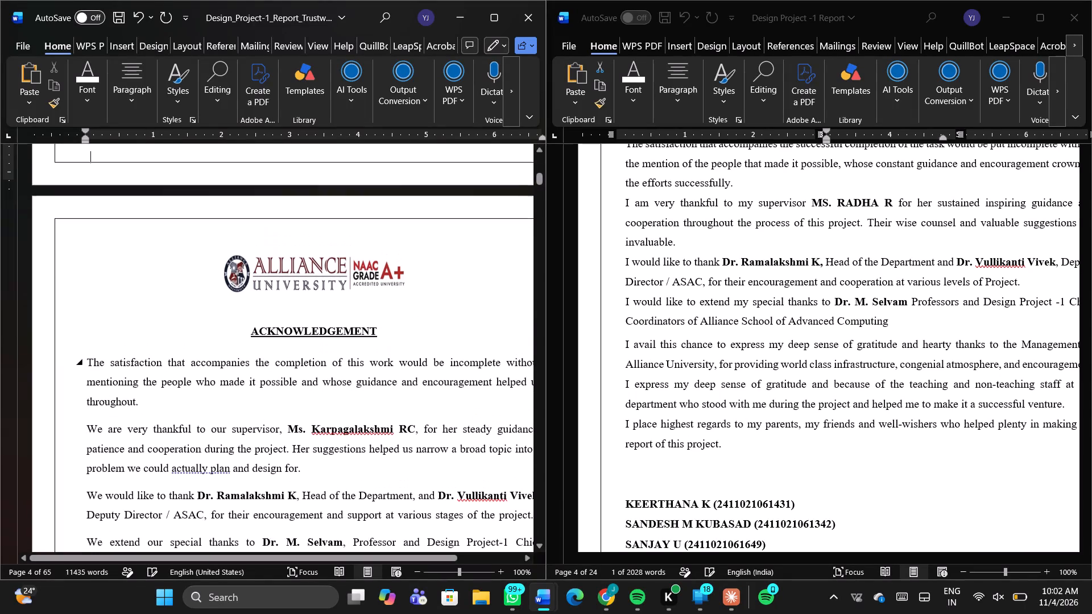
{"action": "scroll", "coordinate": [344, 405], "scroll_direction": "up", "scroll_amount": 1}
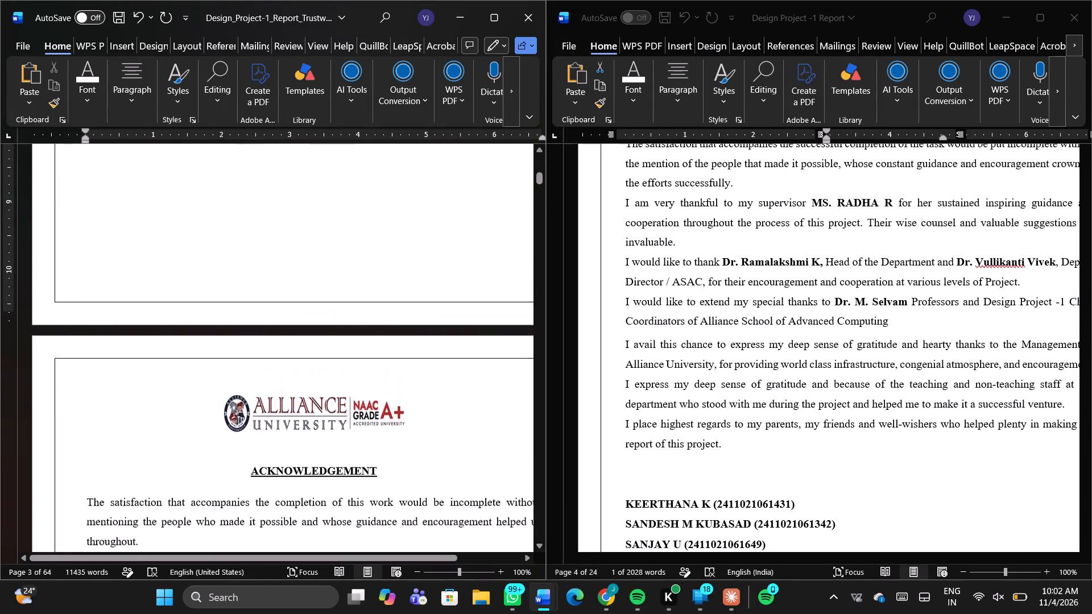
Check the ACKNOWLEDGEMENT heading's font size in the existing report and set the same heading in the Trustworthy AI report to 16 pt.
{"action": "scroll", "coordinate": [344, 405], "scroll_direction": "down", "scroll_amount": 1}
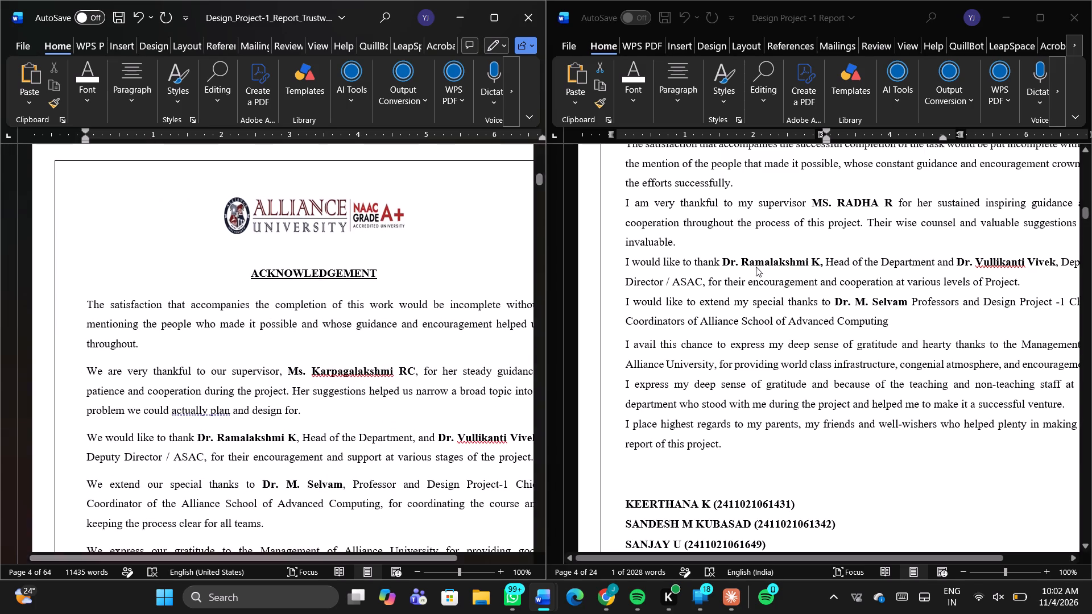
{"action": "scroll", "coordinate": [761, 266], "scroll_direction": "up", "scroll_amount": 1}
{"action": "left_click_drag", "start_coordinate": [859, 355], "coordinate": [804, 356]}
{"action": "left_click_drag", "start_coordinate": [804, 356], "coordinate": [861, 362]}
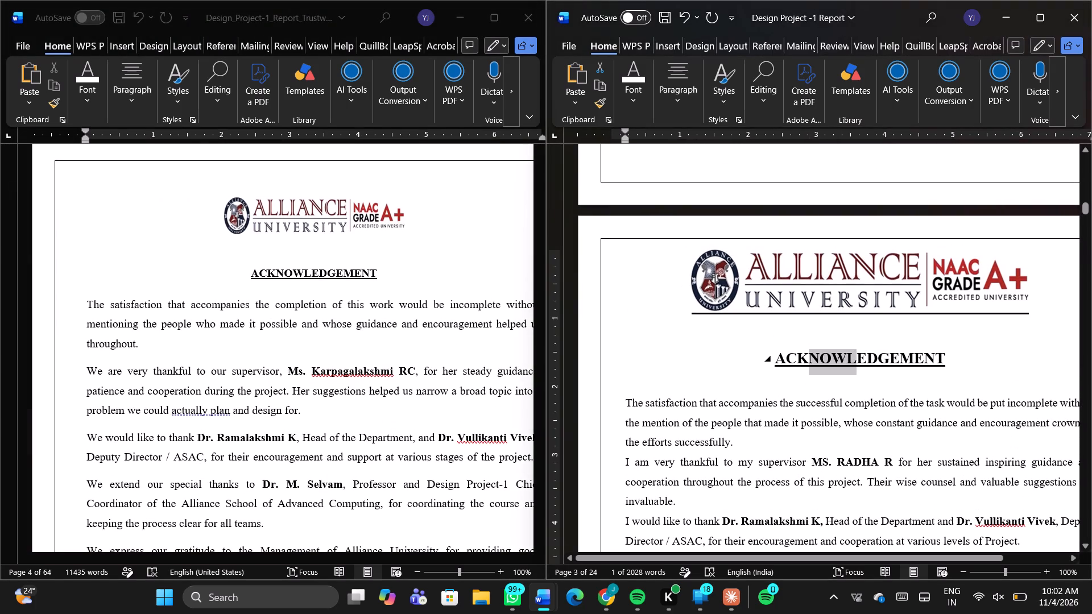
{"action": "left_click", "coordinate": [884, 360]}
{"action": "left_click_drag", "start_coordinate": [884, 360], "coordinate": [853, 360]}
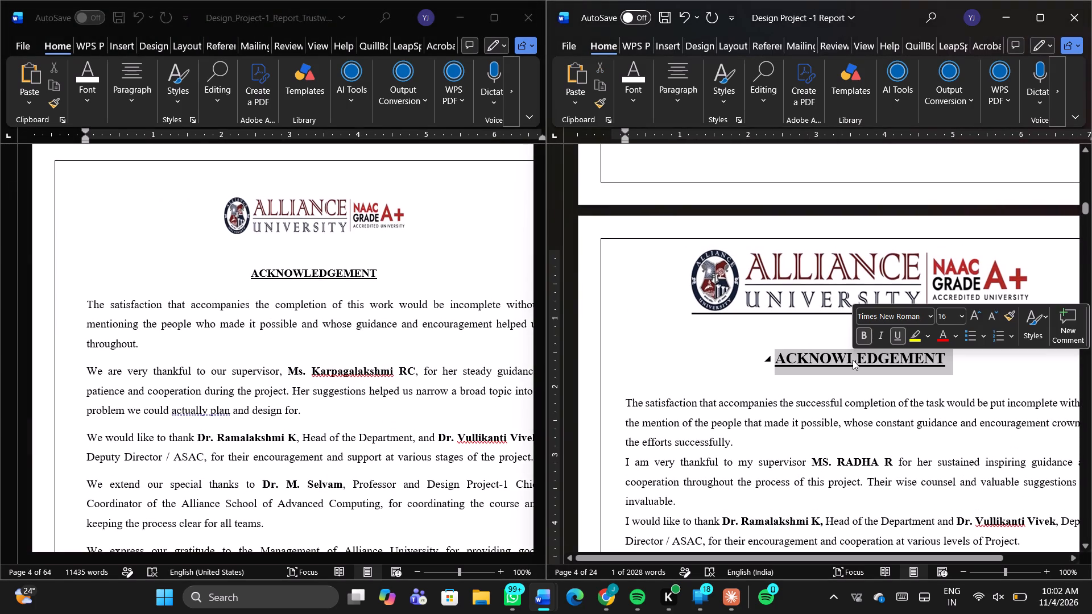
{"action": "left_click", "coordinate": [381, 269]}
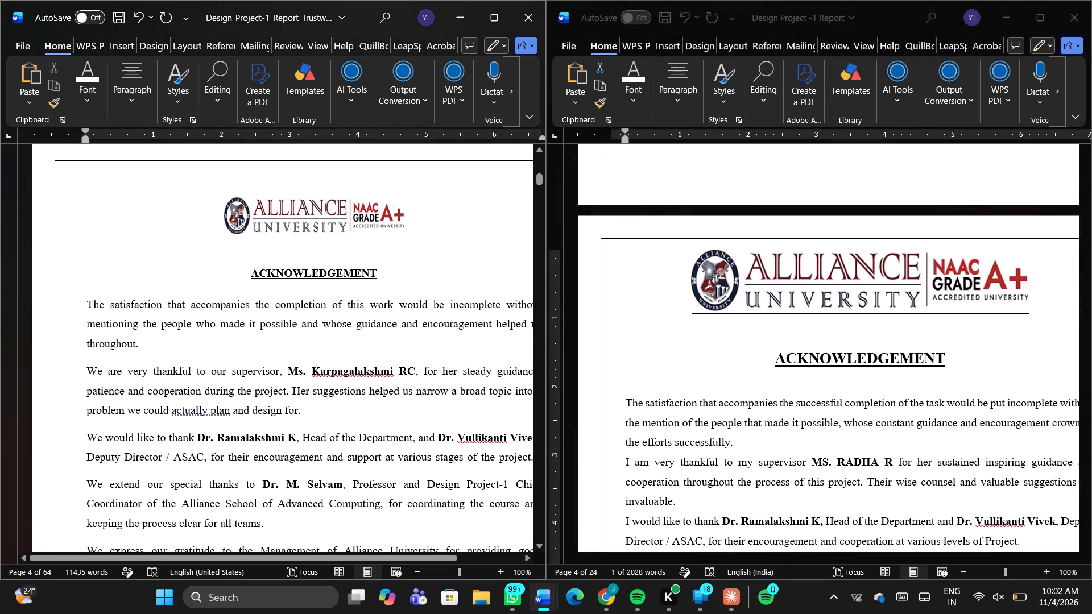
{"action": "left_click_drag", "start_coordinate": [381, 269], "coordinate": [279, 265]}
{"action": "left_click", "coordinate": [279, 265]}
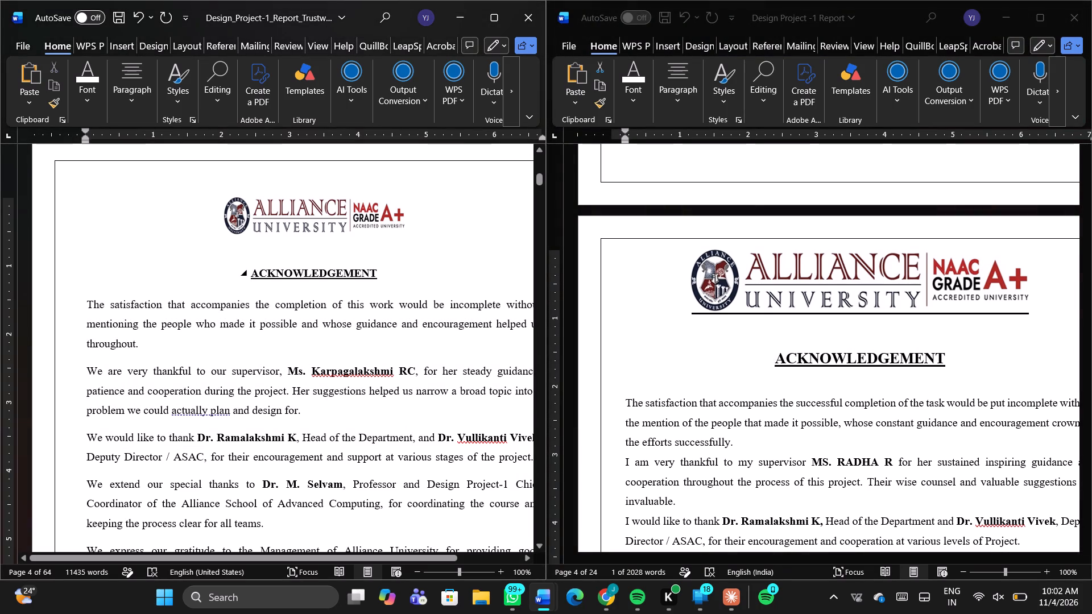
{"action": "left_click_drag", "start_coordinate": [382, 276], "coordinate": [250, 265]}
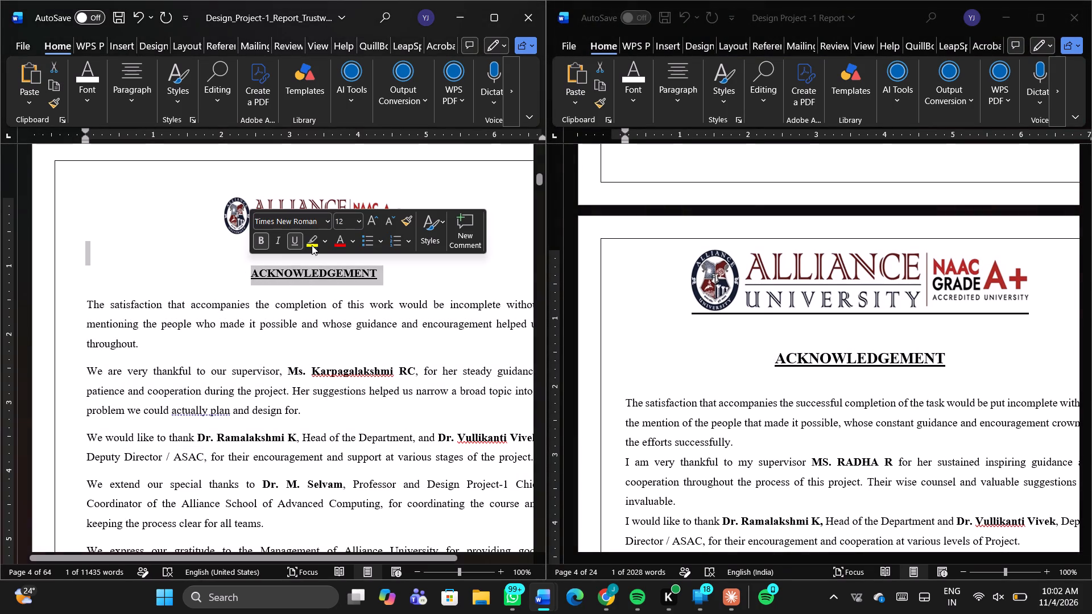
{"action": "double_click", "coordinate": [374, 226]}
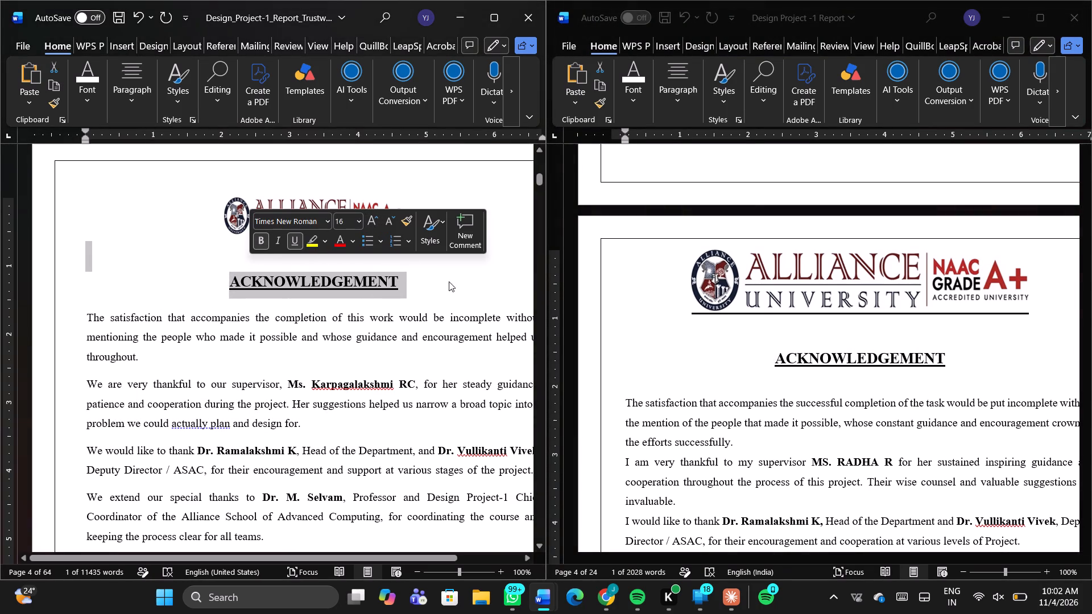
{"action": "left_click", "coordinate": [458, 290]}
Compare the Acknowledgement's opening paragraphs and their text formatting between the two reports.
{"action": "left_click_drag", "start_coordinate": [759, 405], "coordinate": [717, 399]}
{"action": "left_click_drag", "start_coordinate": [717, 399], "coordinate": [766, 408]}
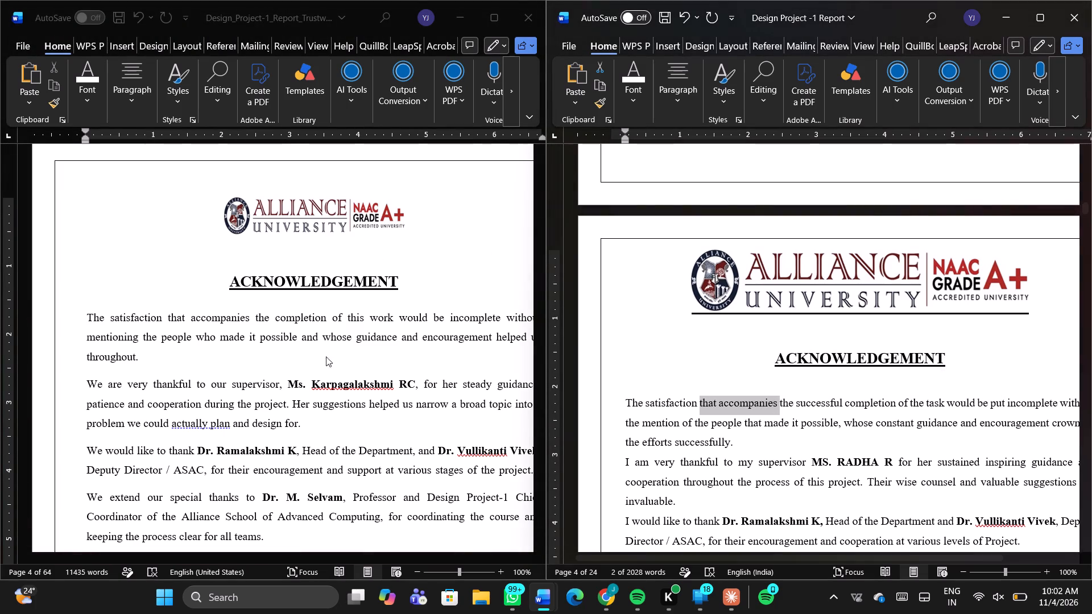
{"action": "left_click_drag", "start_coordinate": [316, 321], "coordinate": [388, 318]}
{"action": "left_click_drag", "start_coordinate": [388, 318], "coordinate": [416, 323]}
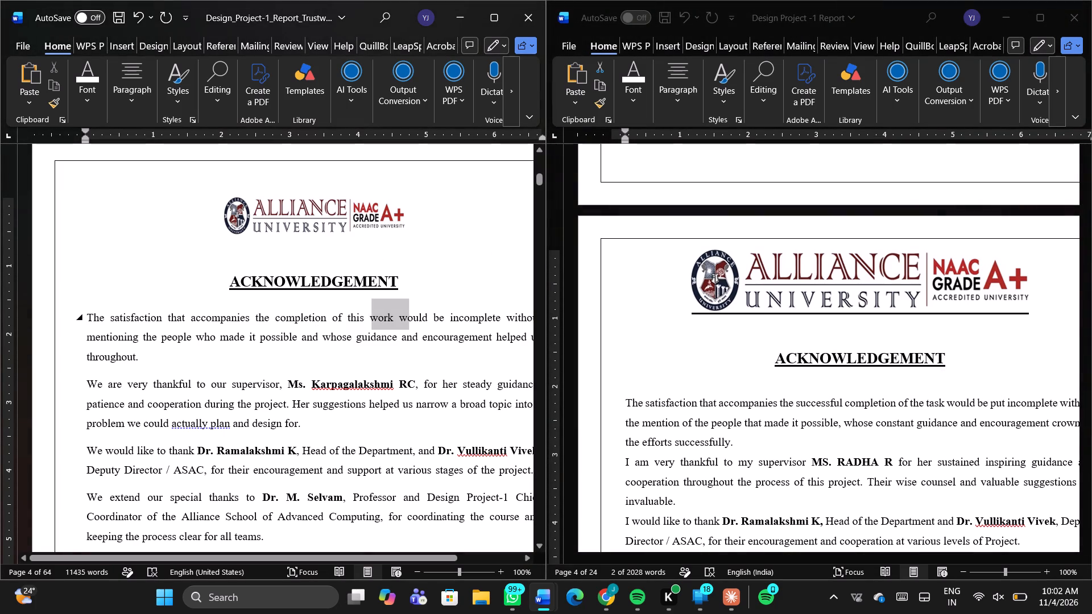
{"action": "left_click_drag", "start_coordinate": [416, 323], "coordinate": [427, 327]}
{"action": "scroll", "coordinate": [362, 411], "scroll_direction": "down", "scroll_amount": 1}
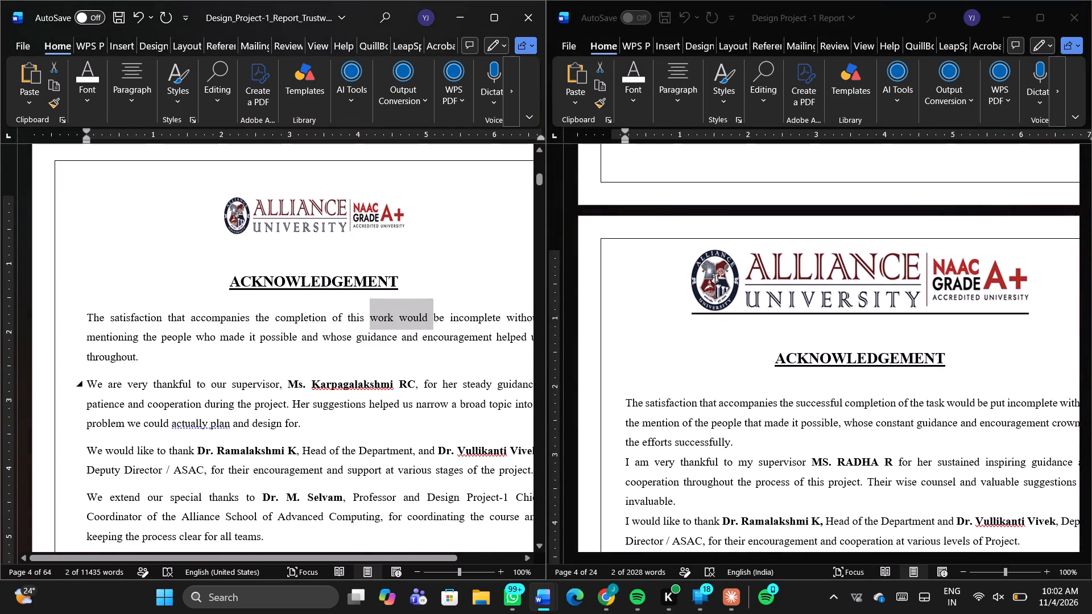
{"action": "scroll", "coordinate": [362, 411], "scroll_direction": "down", "scroll_amount": 1}
{"action": "scroll", "coordinate": [808, 418], "scroll_direction": "down", "scroll_amount": 1}
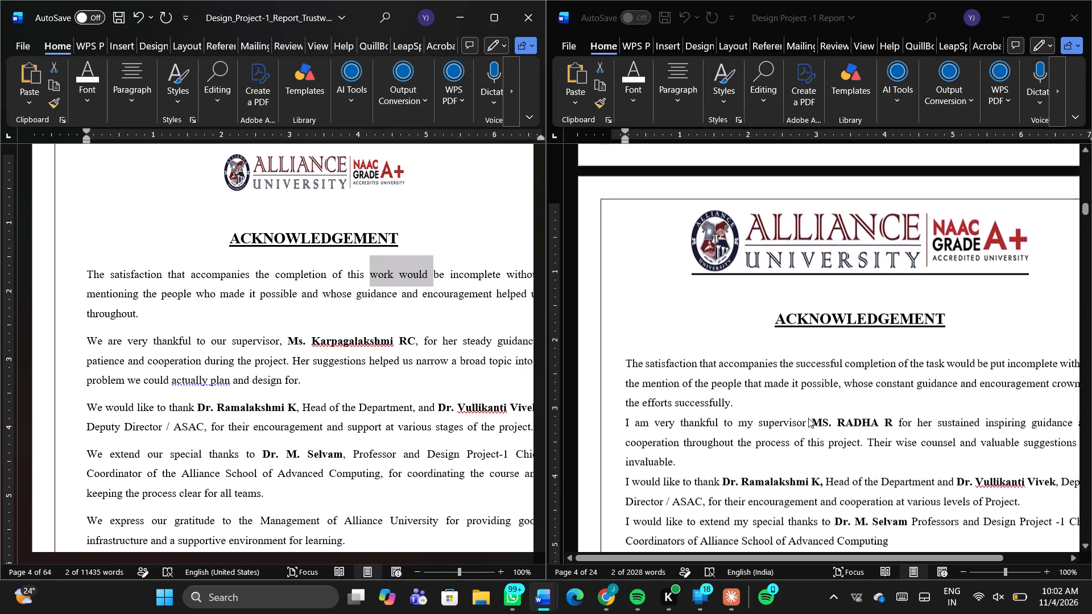
{"action": "scroll", "coordinate": [808, 418], "scroll_direction": "down", "scroll_amount": 1}
{"action": "left_click", "coordinate": [363, 341]}
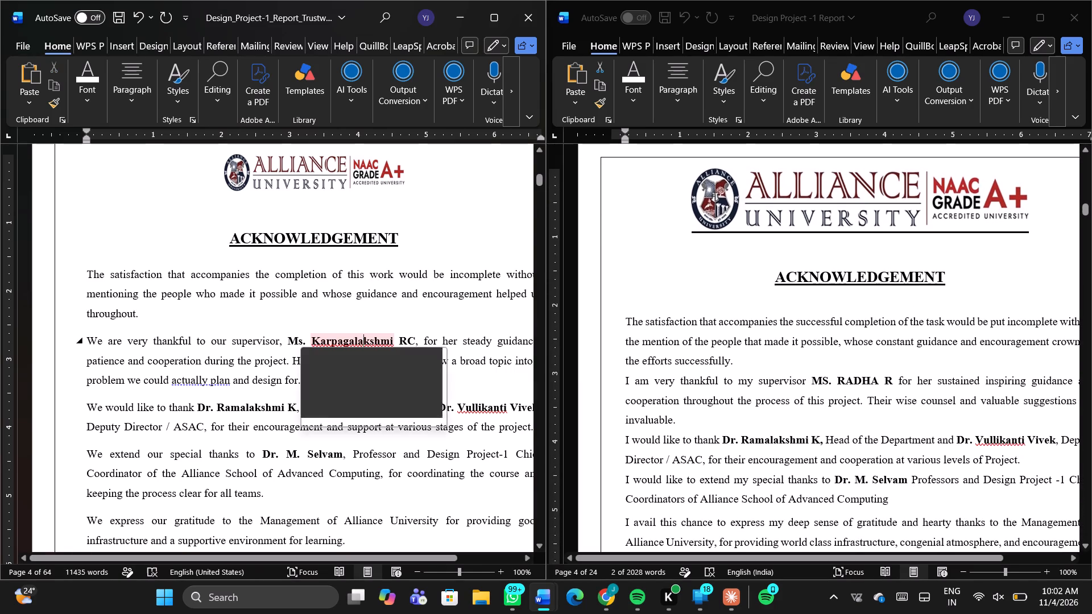
{"action": "left_click", "coordinate": [363, 341]}
{"action": "left_click", "coordinate": [481, 317]}
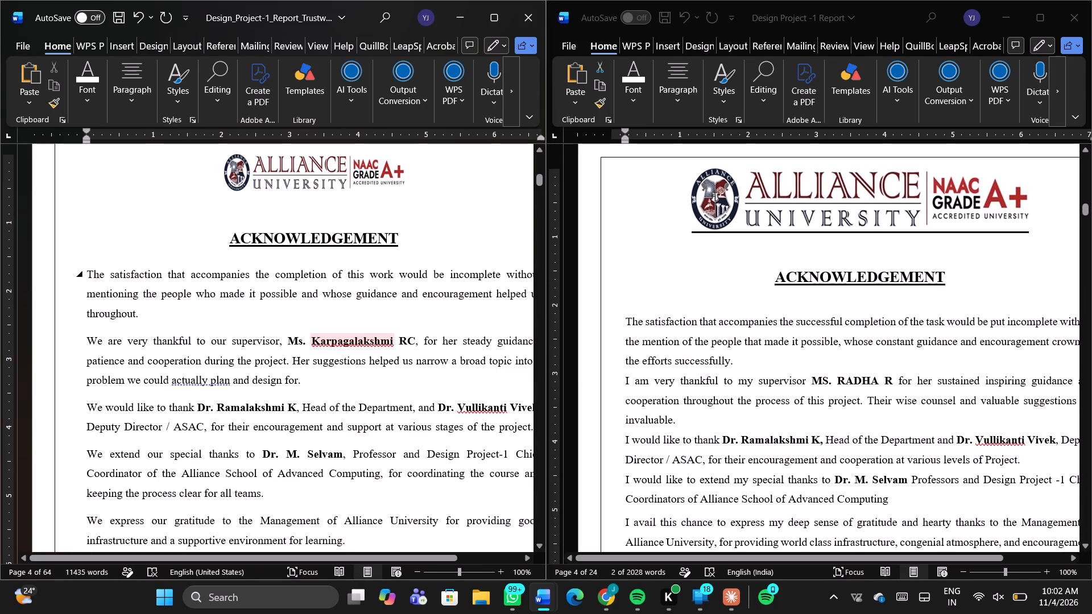
Compare the Acknowledgement's remaining paragraphs and the closing list of member names and registration numbers between the two reports.
{"action": "scroll", "coordinate": [714, 402], "scroll_direction": "down", "scroll_amount": 1}
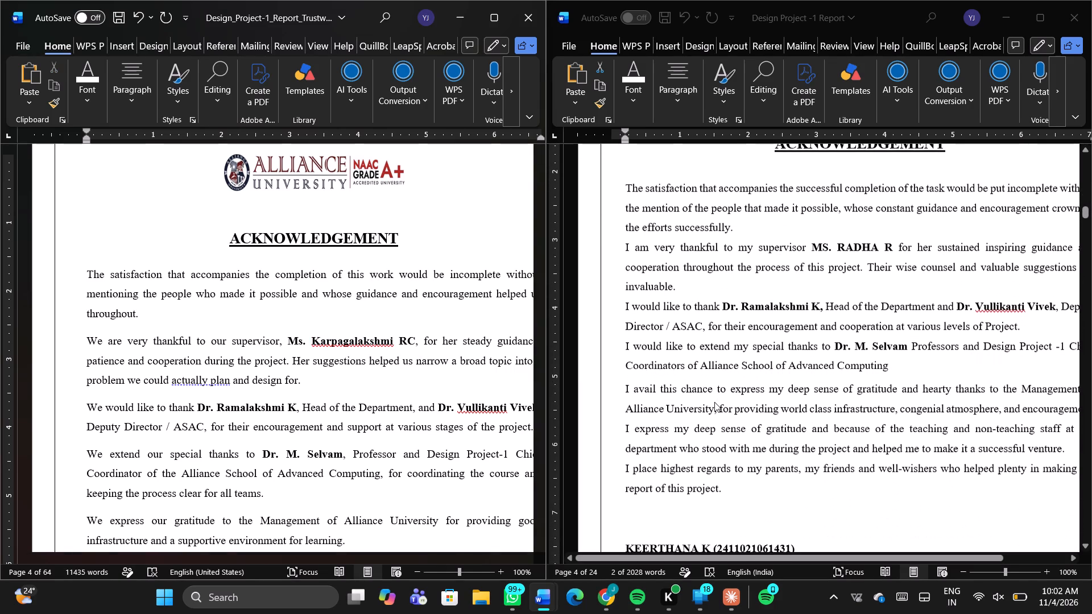
{"action": "scroll", "coordinate": [648, 393], "scroll_direction": "down", "scroll_amount": 2}
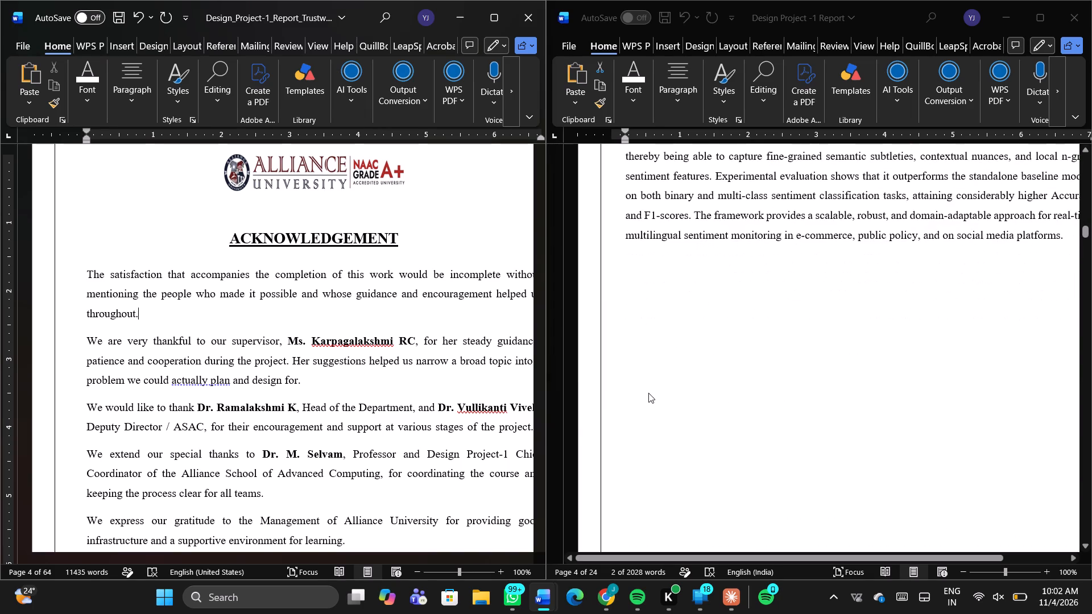
{"action": "scroll", "coordinate": [648, 391], "scroll_direction": "up", "scroll_amount": 5}
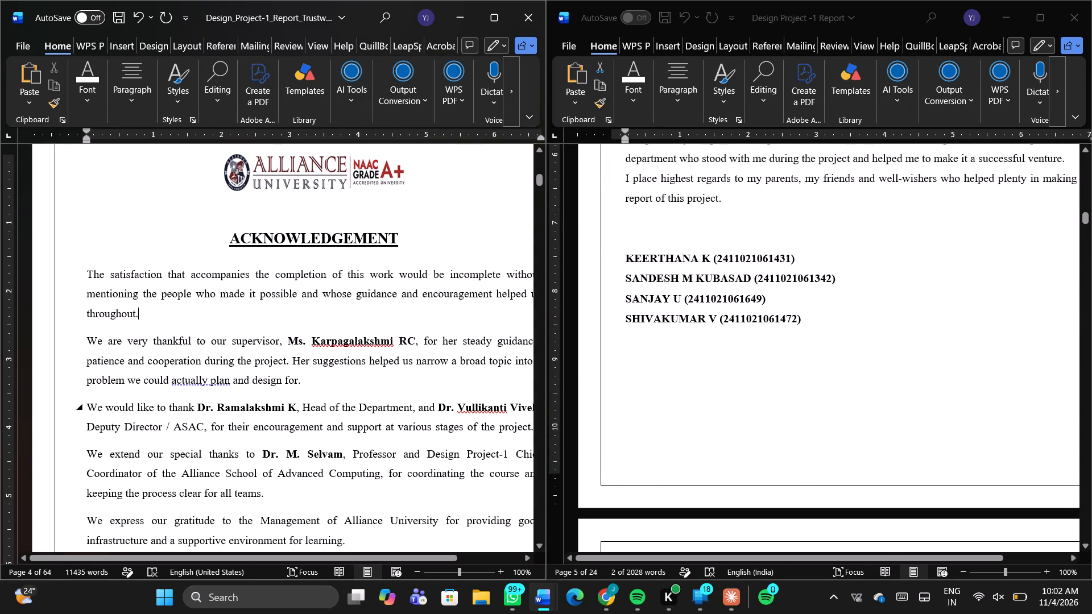
{"action": "scroll", "coordinate": [326, 403], "scroll_direction": "down", "scroll_amount": 3}
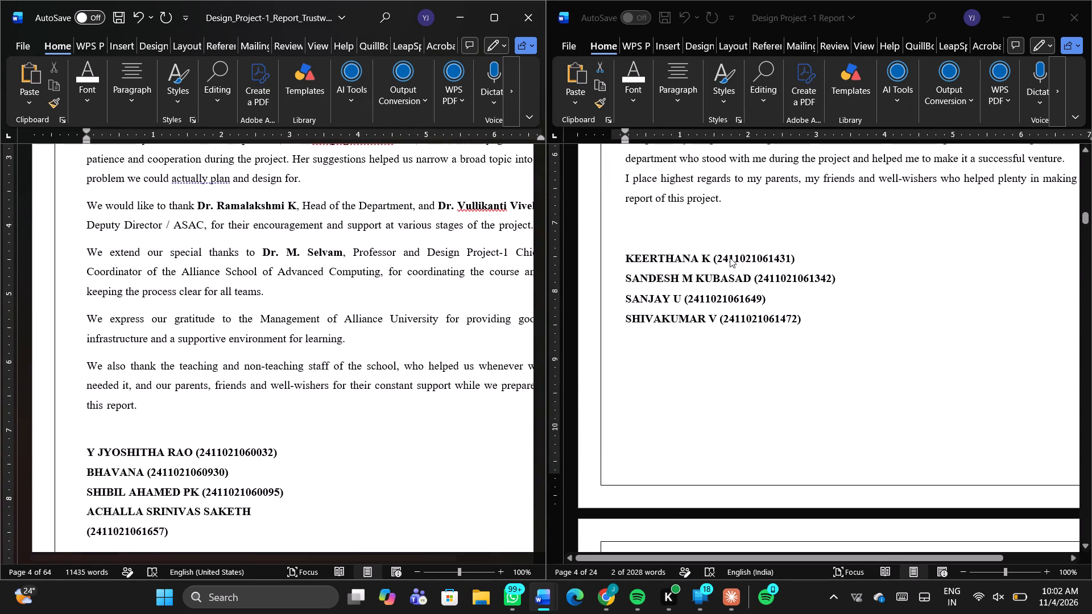
{"action": "scroll", "coordinate": [730, 258], "scroll_direction": "up", "scroll_amount": 2}
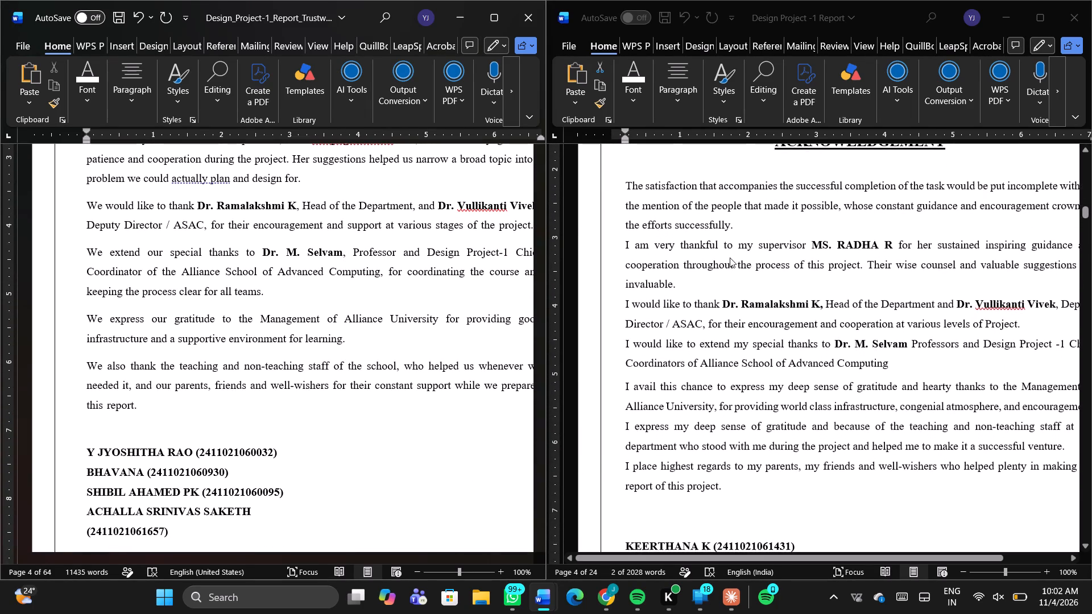
{"action": "scroll", "coordinate": [730, 258], "scroll_direction": "up", "scroll_amount": 1}
{"action": "left_click", "coordinate": [278, 323]}
{"action": "scroll", "coordinate": [278, 323], "scroll_direction": "down", "scroll_amount": 1}
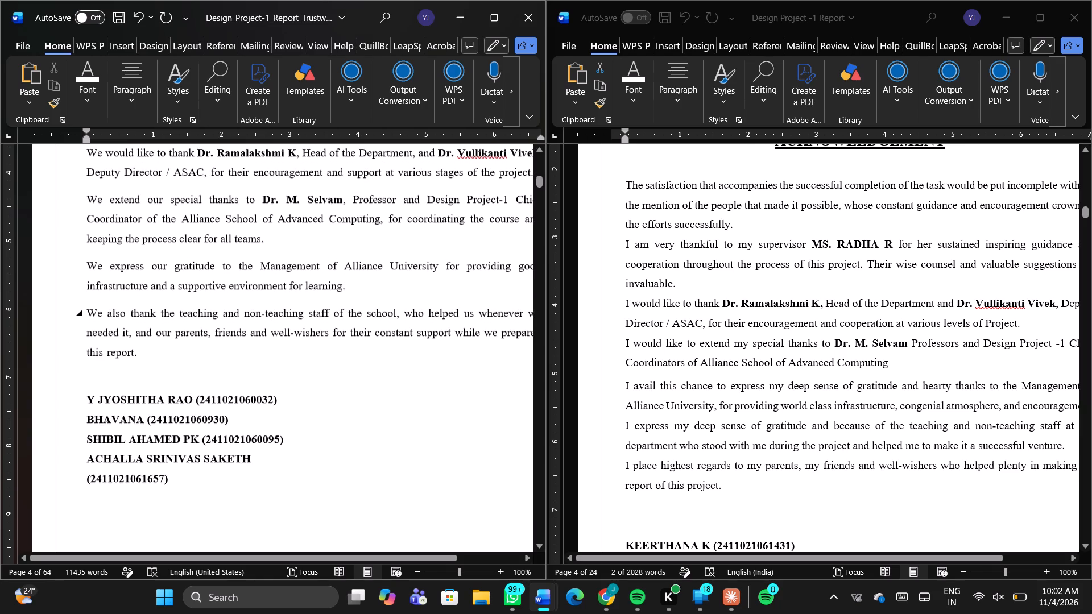
{"action": "scroll", "coordinate": [278, 323], "scroll_direction": "down", "scroll_amount": 1}
{"action": "scroll", "coordinate": [773, 346], "scroll_direction": "down", "scroll_amount": 2}
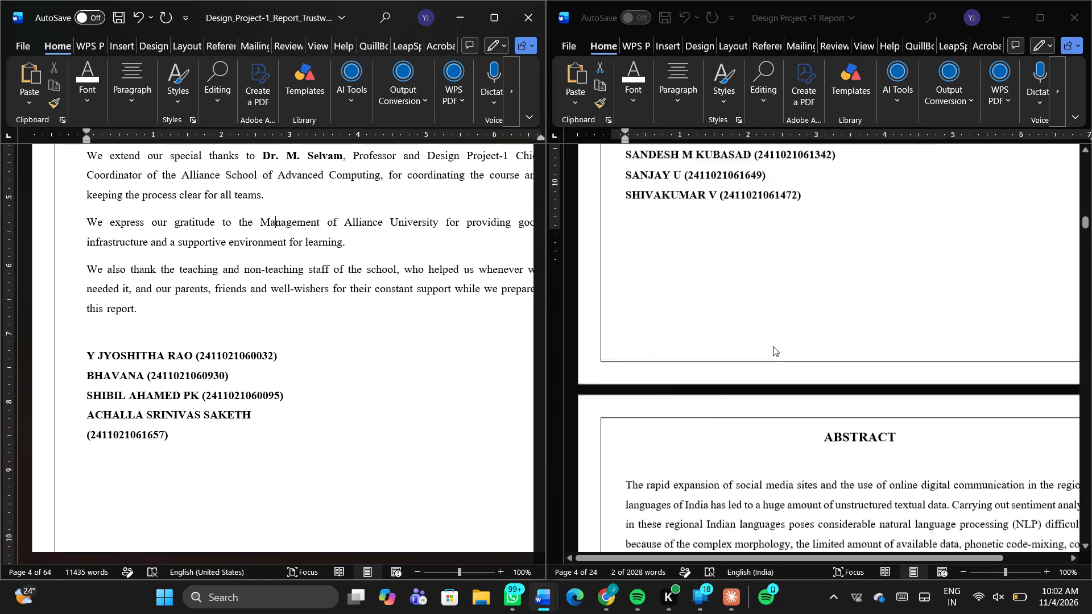
{"action": "scroll", "coordinate": [773, 346], "scroll_direction": "up", "scroll_amount": 2}
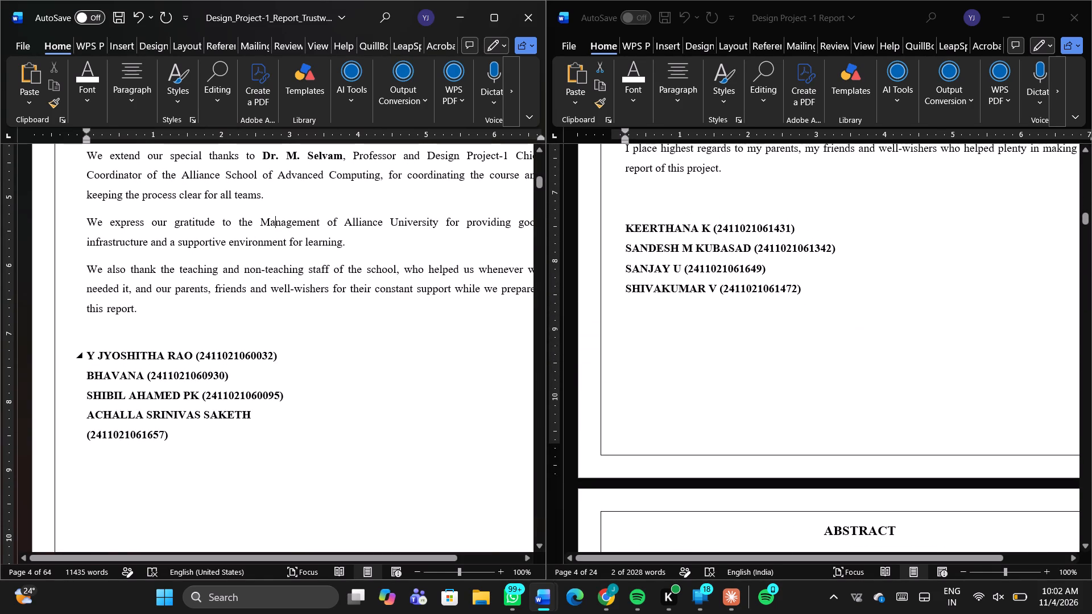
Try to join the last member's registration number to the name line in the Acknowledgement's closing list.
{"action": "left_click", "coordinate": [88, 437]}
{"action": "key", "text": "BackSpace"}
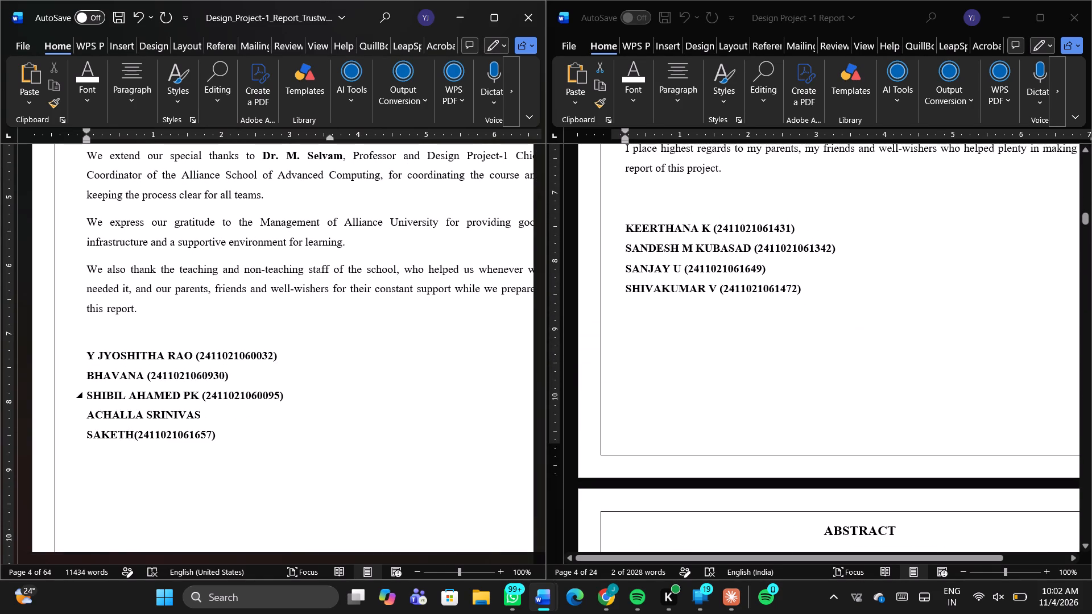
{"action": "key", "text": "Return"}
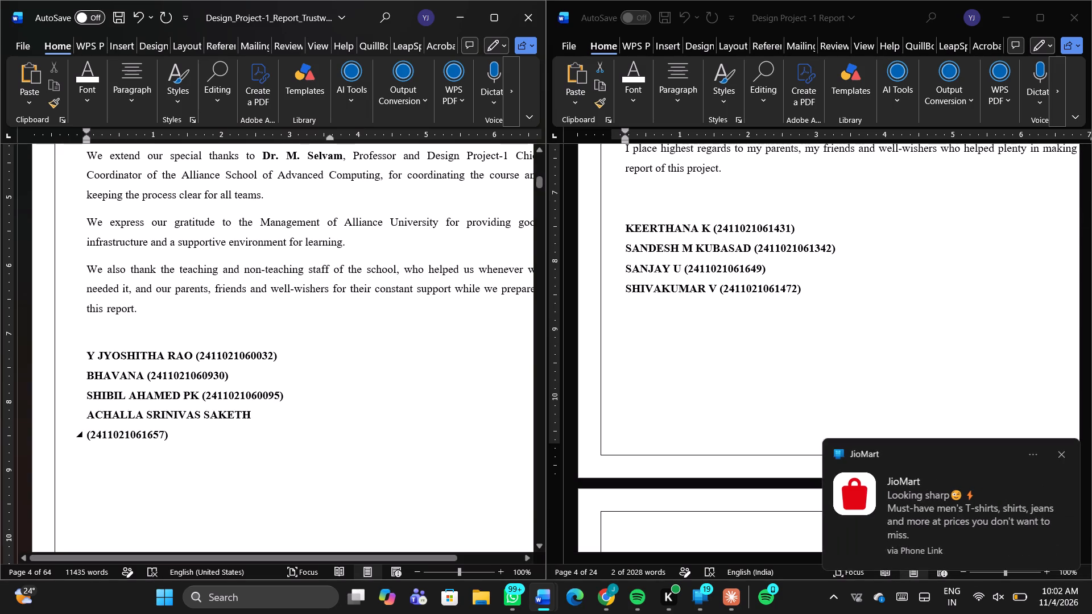
Copy the last member's registration number from its separate line and paste it after two spaces following the name.
{"action": "left_click_drag", "start_coordinate": [168, 437], "coordinate": [92, 432]}
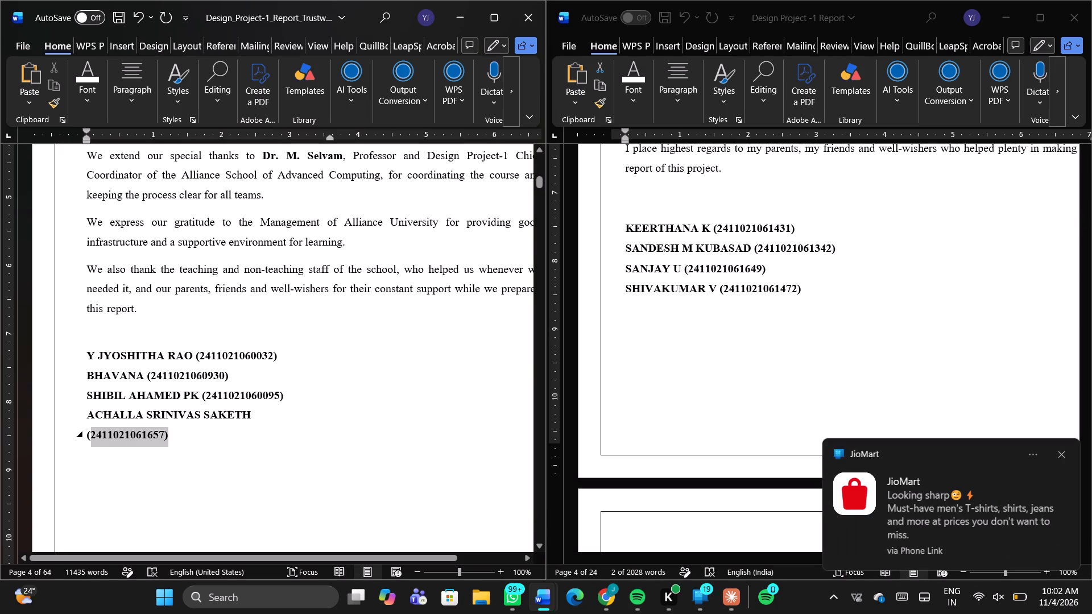
{"action": "left_click_drag", "start_coordinate": [92, 432], "coordinate": [87, 432]}
{"action": "key", "text": "ctrl+c"}
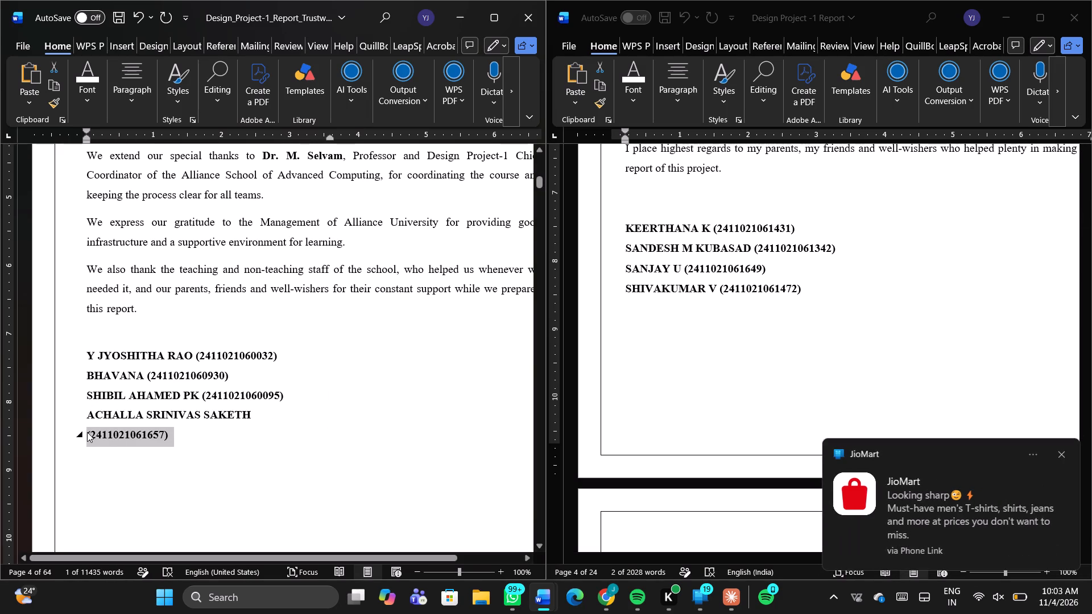
{"action": "left_click", "coordinate": [260, 415]}
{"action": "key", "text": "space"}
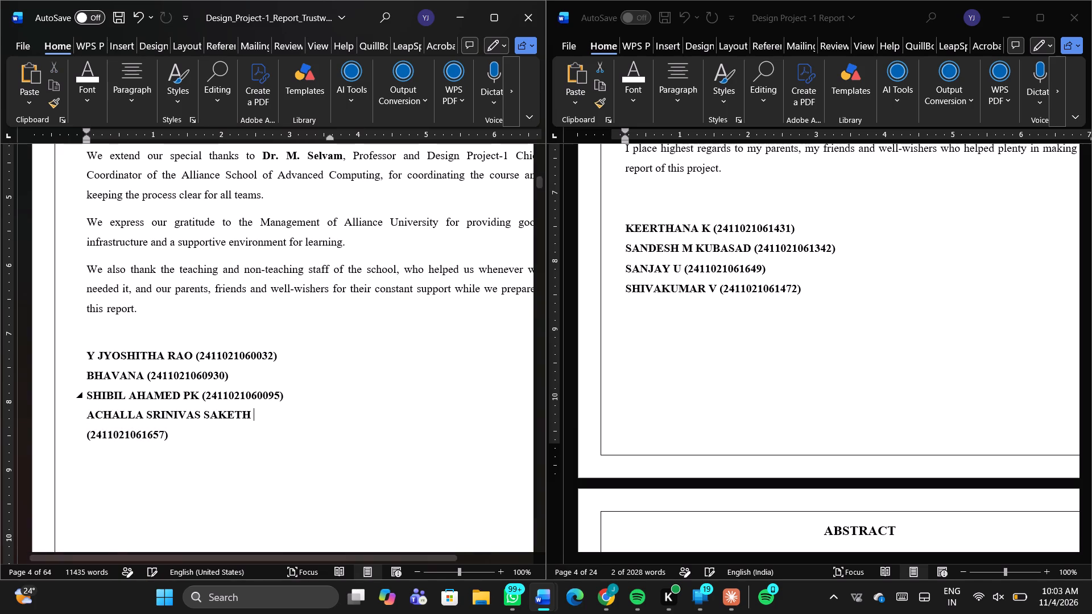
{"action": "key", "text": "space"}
{"action": "key", "text": "ctrl+v"}
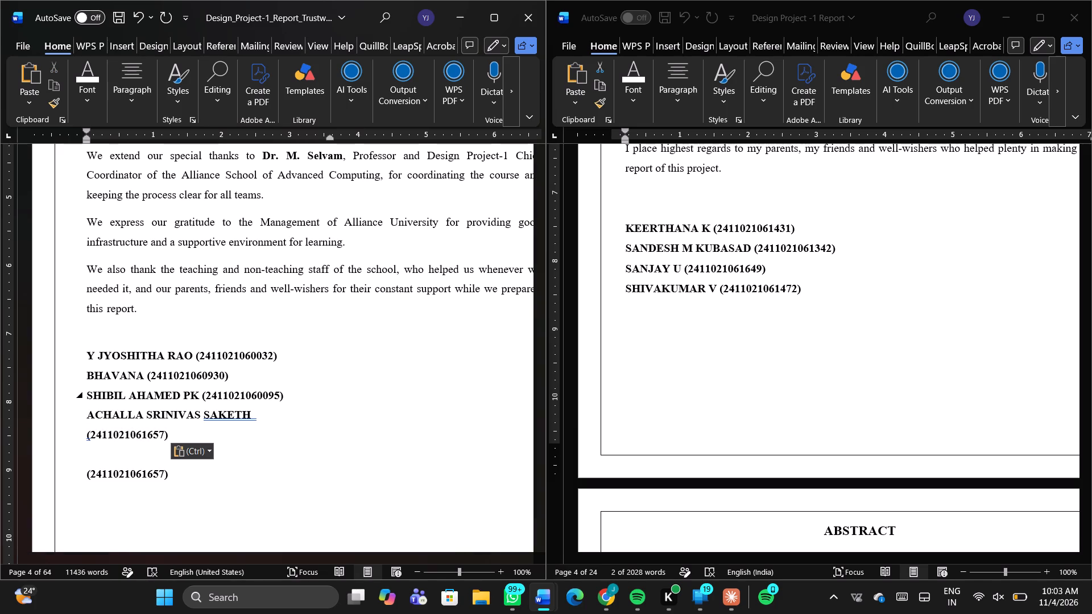
Delete the pasted registration number's trailing digits and extra line break, and retype the rest of the number with its closing parenthesis.
{"action": "key", "text": "BackSpace"}
{"action": "key", "text": "BackSpace"}
{"action": "key", "text": "BackSpace"}
{"action": "key", "text": "BackSpace"}
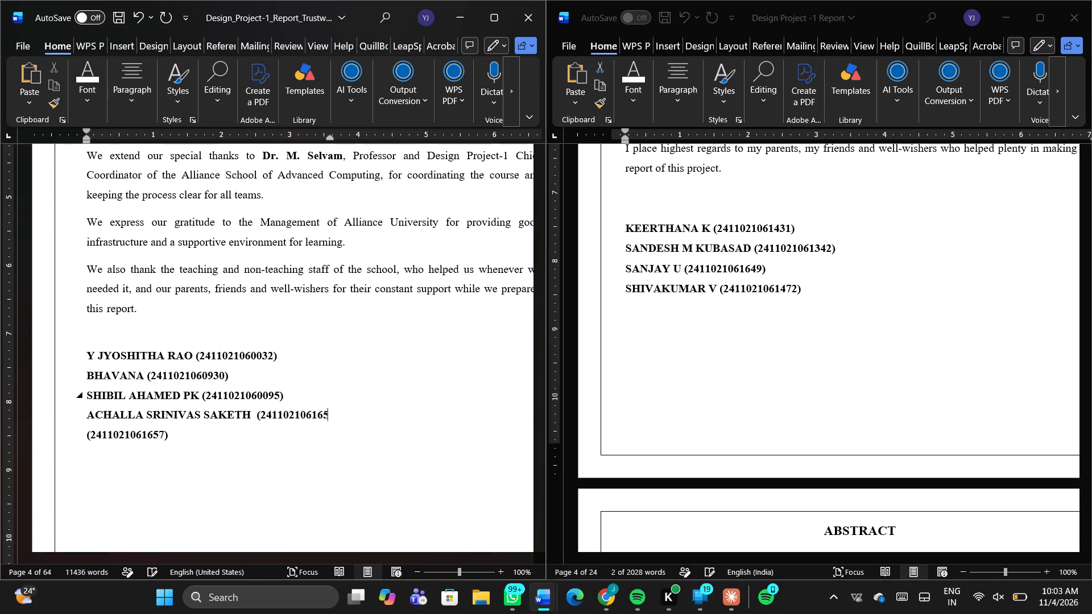
{"action": "key", "text": "BackSpace"}
{"action": "key", "text": "BackSpace"}
{"action": "key", "text": "BackSpace"}
{"action": "key", "text": "BackSpace"}
{"action": "key", "text": "BackSpace"}
{"action": "key", "text": "BackSpace"}
{"action": "key", "text": "BackSpace"}
{"action": "key", "text": "Left"}
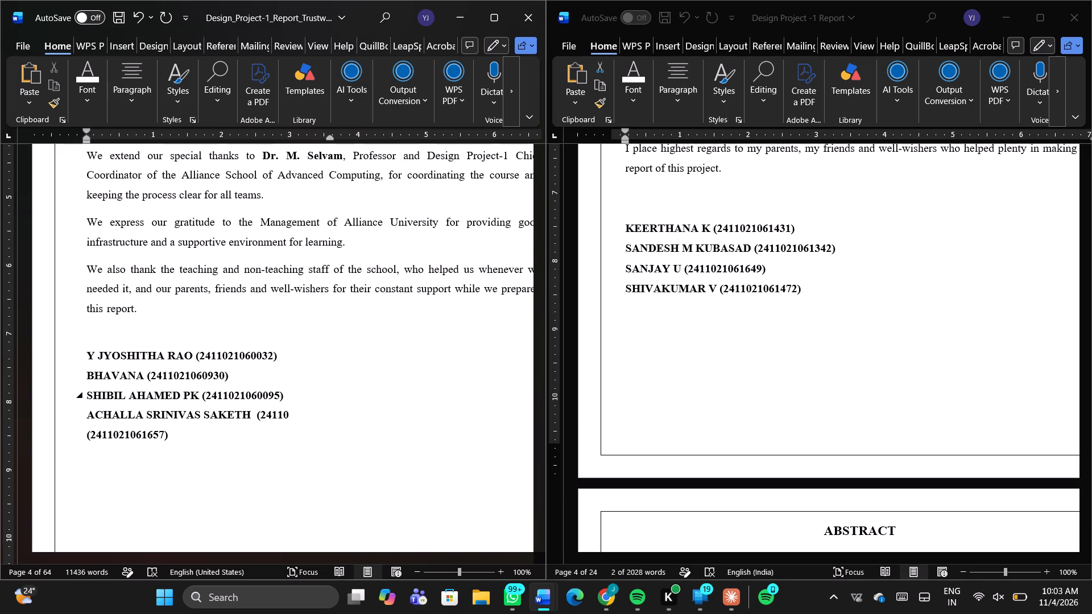
{"action": "key", "text": "Right"}
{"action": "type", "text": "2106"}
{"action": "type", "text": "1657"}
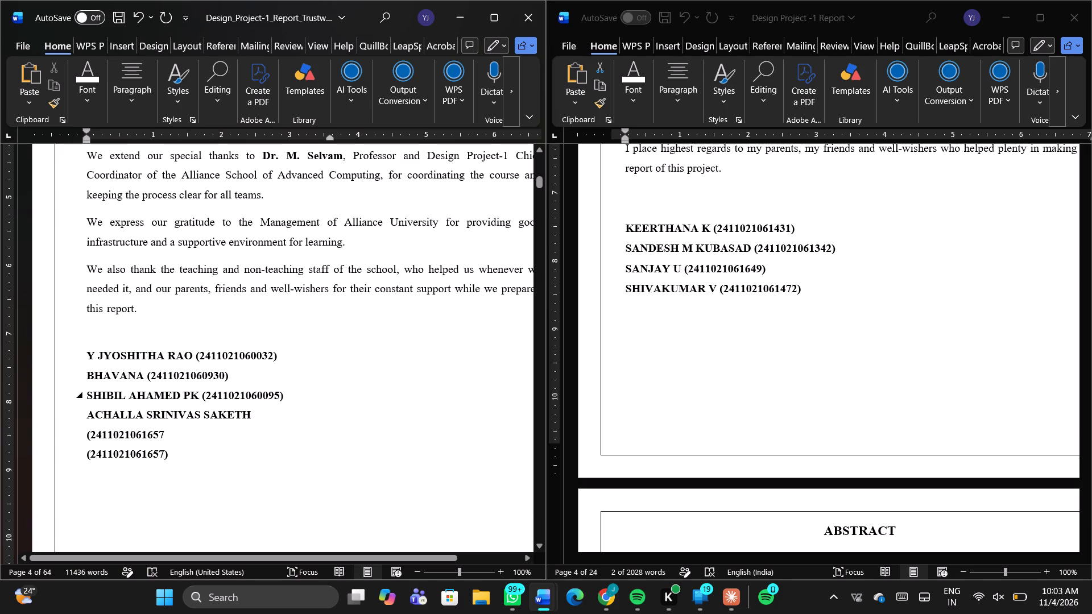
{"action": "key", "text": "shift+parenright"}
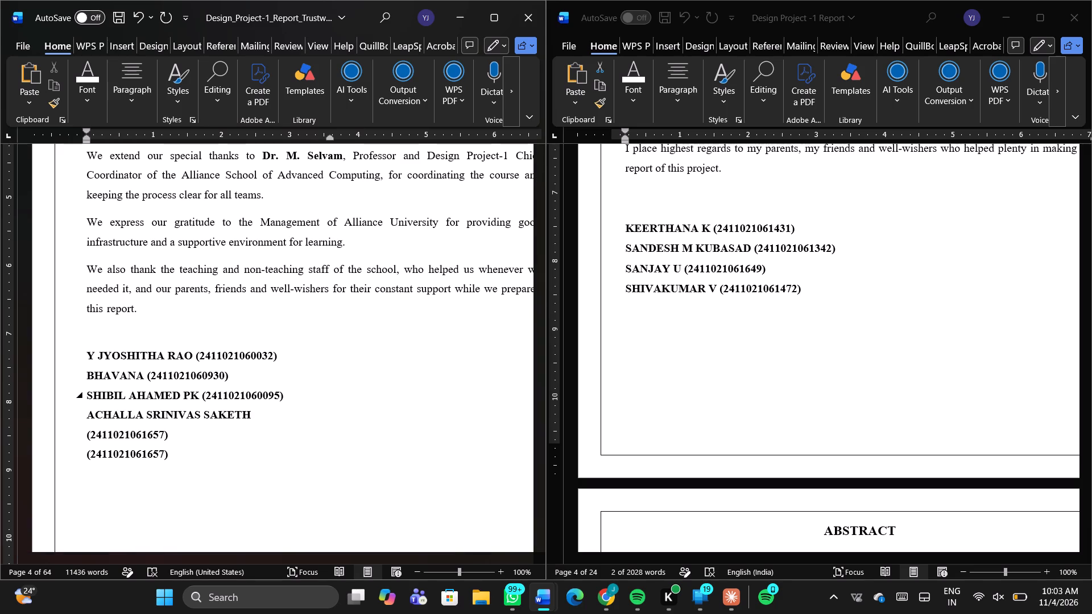
Remove the doubled space between the last member's name and registration number, and undo the deletion that joins them completely.
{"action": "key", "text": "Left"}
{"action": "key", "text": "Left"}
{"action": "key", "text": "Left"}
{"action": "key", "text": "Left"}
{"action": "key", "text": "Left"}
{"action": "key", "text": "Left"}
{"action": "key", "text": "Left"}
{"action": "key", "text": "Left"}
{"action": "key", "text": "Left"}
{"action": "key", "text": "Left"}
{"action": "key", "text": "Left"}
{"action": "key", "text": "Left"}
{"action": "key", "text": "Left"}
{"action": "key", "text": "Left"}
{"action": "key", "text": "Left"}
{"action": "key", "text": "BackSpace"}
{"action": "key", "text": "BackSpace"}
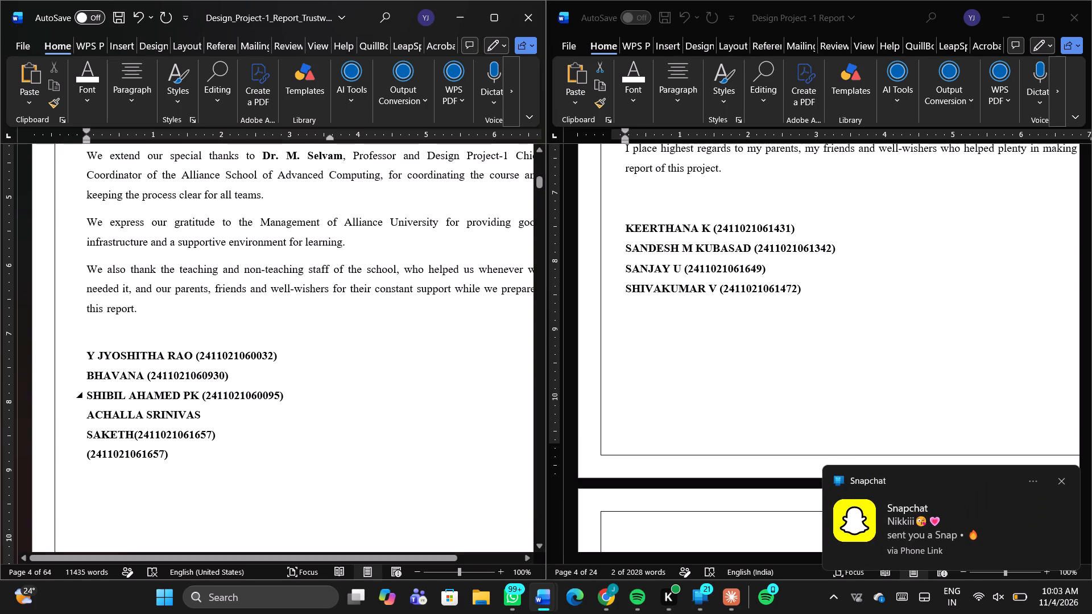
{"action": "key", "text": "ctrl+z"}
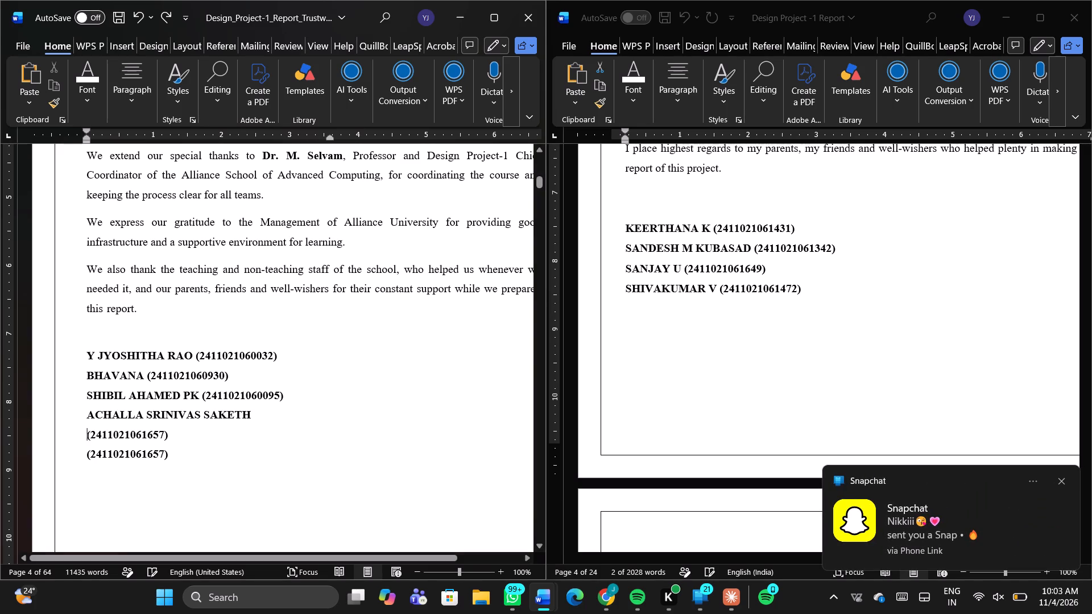
Trim the last four digits and closing parenthesis from the last member's registration number and remove the space before it.
{"action": "left_click", "coordinate": [254, 417]}
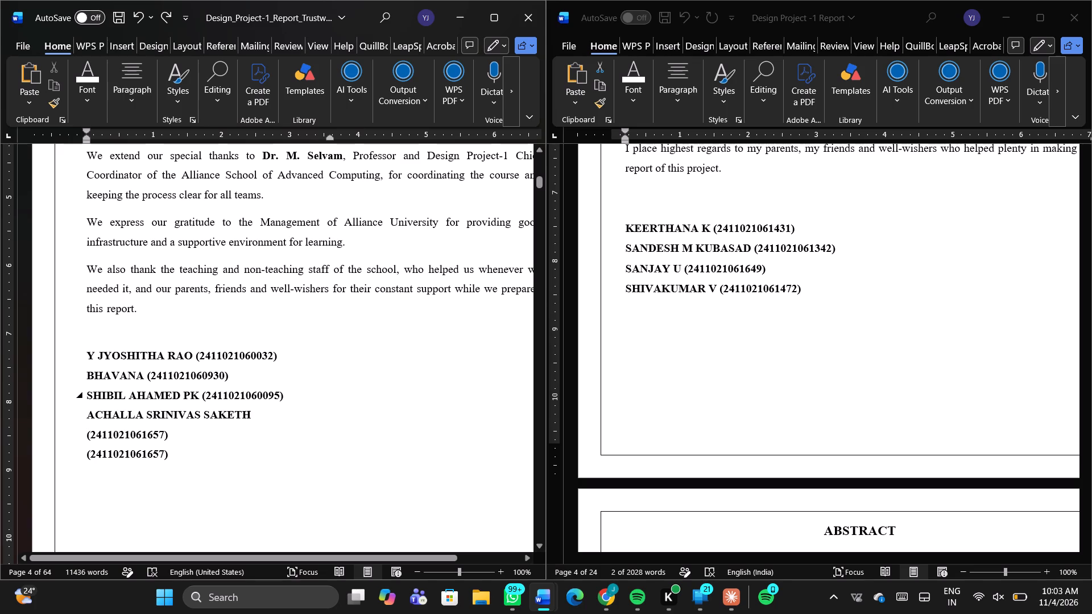
{"action": "left_click_drag", "start_coordinate": [171, 433], "coordinate": [137, 438]}
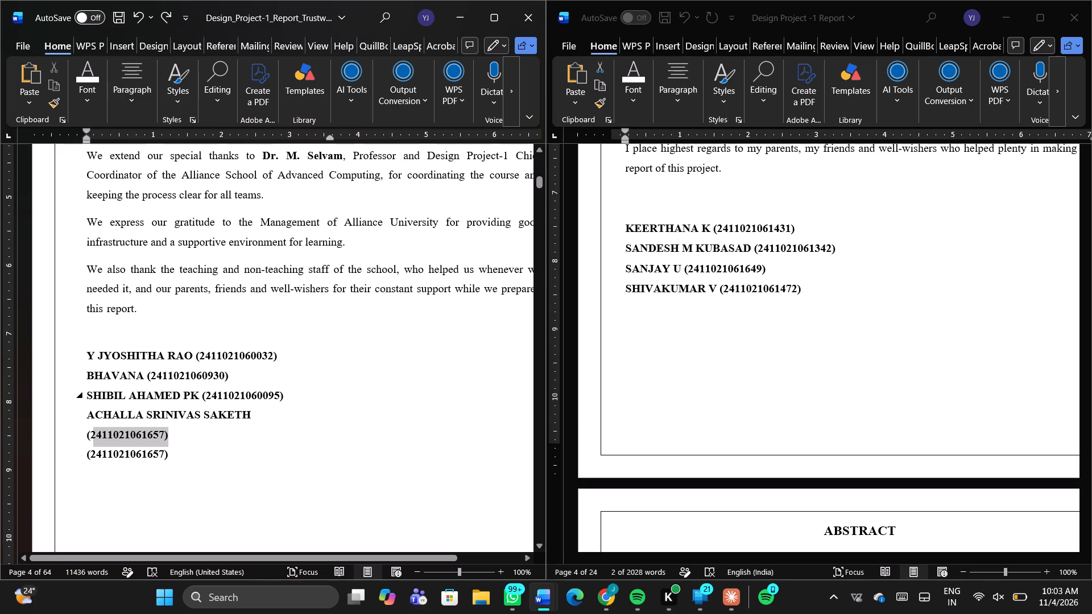
{"action": "left_click_drag", "start_coordinate": [137, 438], "coordinate": [140, 438]}
{"action": "key", "text": "BackSpace"}
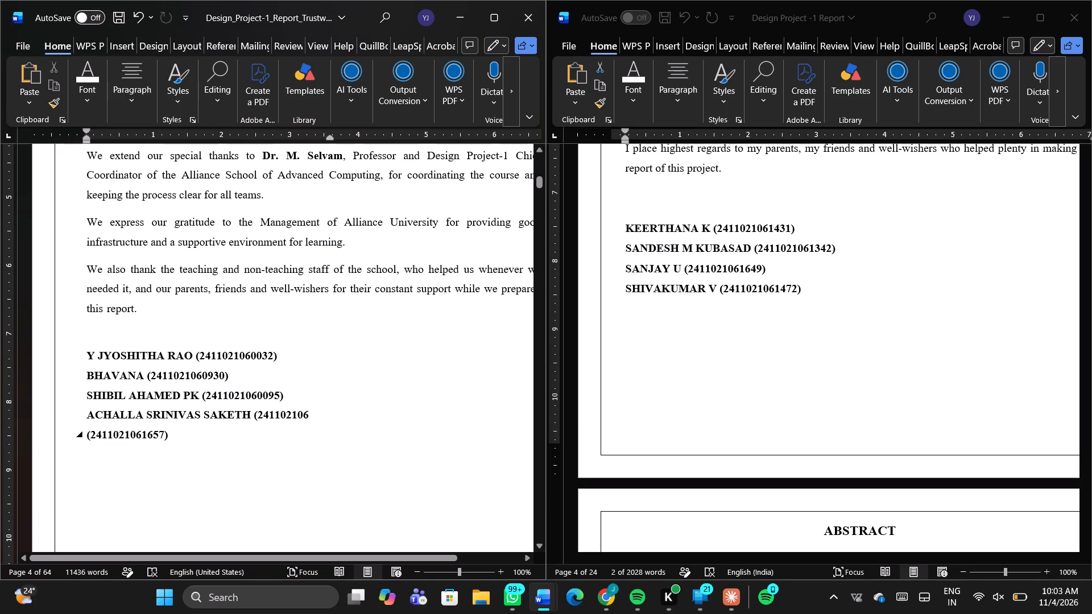
{"action": "left_click", "coordinate": [257, 414]}
{"action": "key", "text": "Left"}
{"action": "key", "text": "BackSpace"}
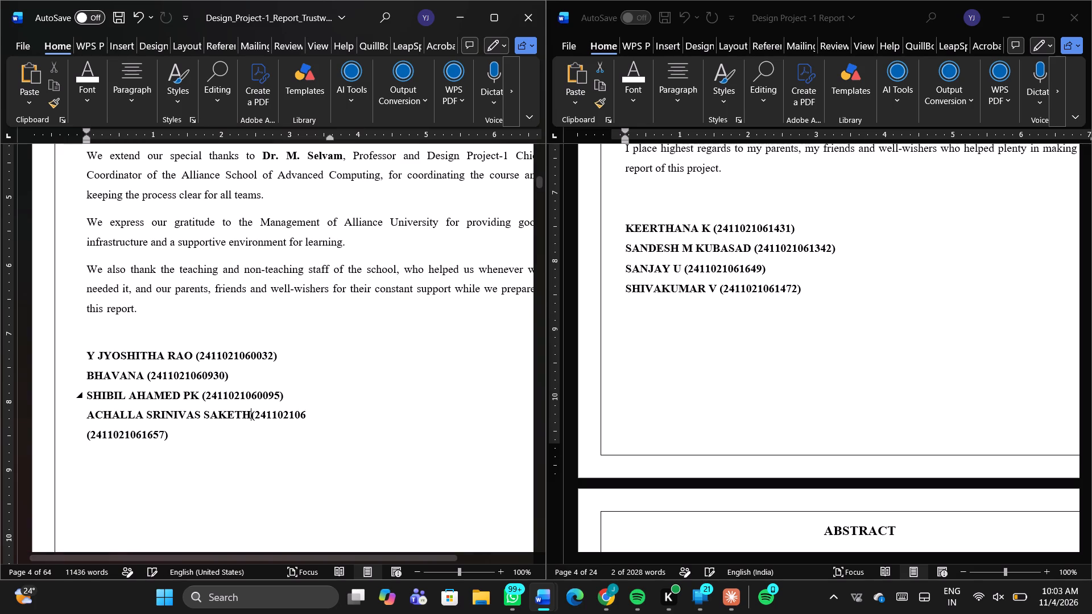
Delete the first word of the last member's name in the Acknowledgement's closing list.
{"action": "left_click", "coordinate": [147, 414]}
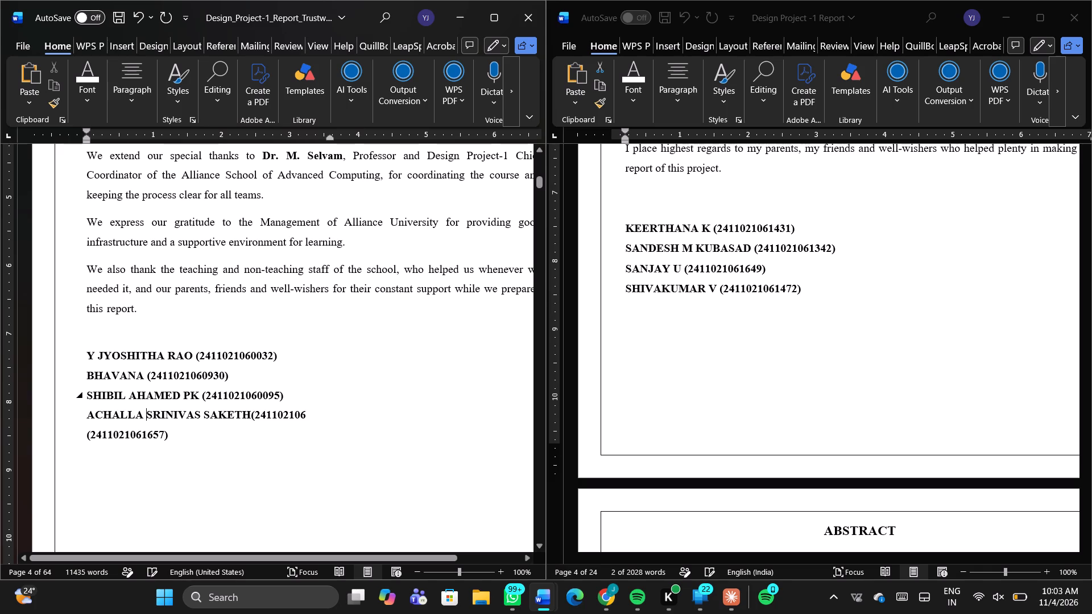
{"action": "key", "text": "BackSpace"}
{"action": "key", "text": "BackSpace"}
{"action": "key", "text": "BackSpace"}
{"action": "key", "text": "BackSpace"}
{"action": "key", "text": "BackSpace"}
{"action": "key", "text": "BackSpace"}
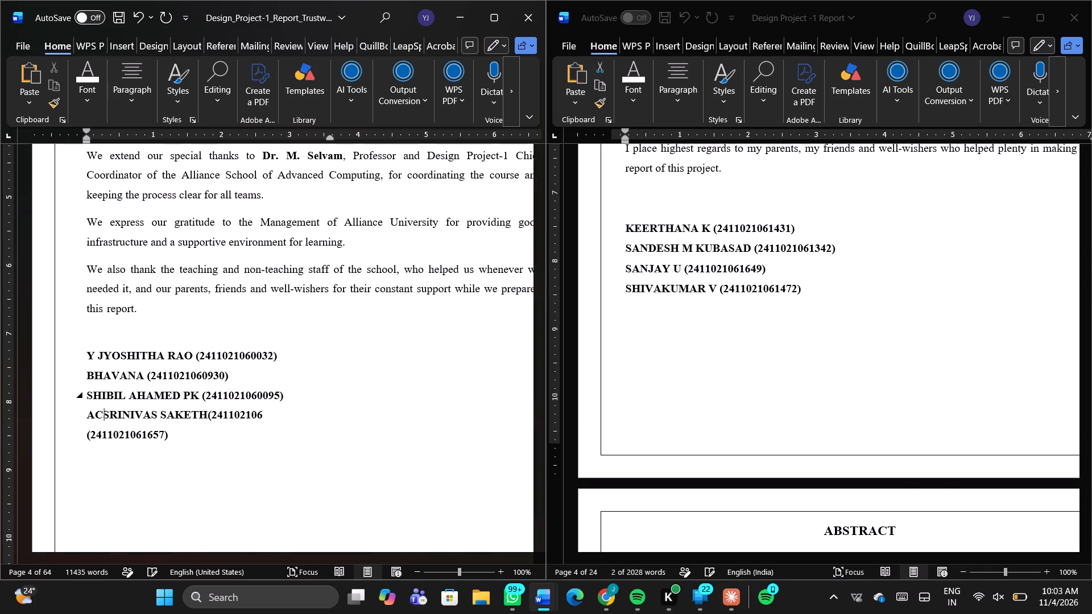
{"action": "key", "text": "BackSpace"}
{"action": "key", "text": "BackSpace"}
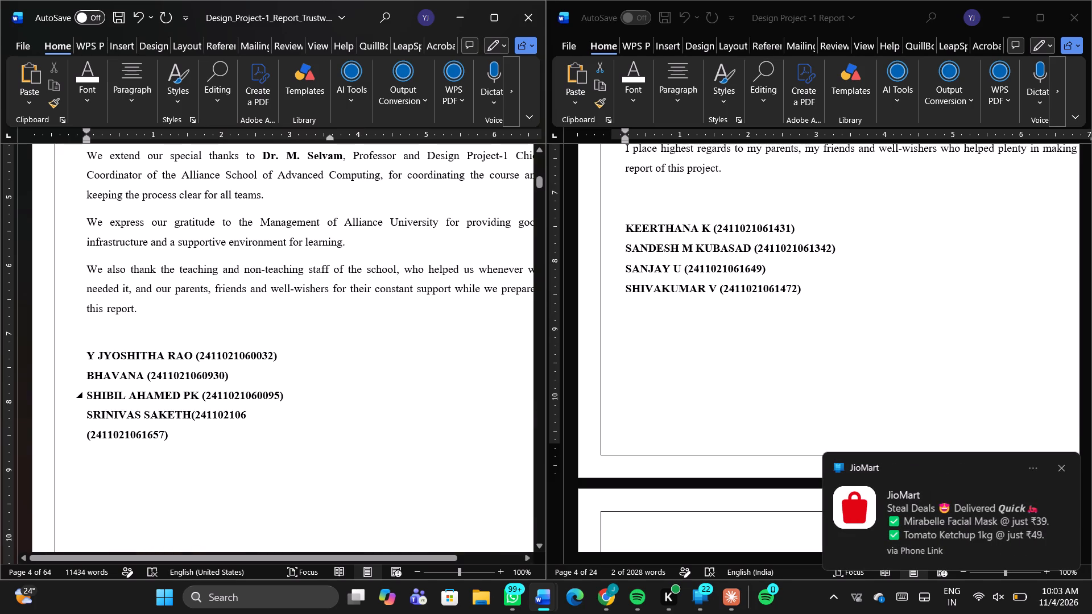
Complete the last member's registration number with its final four digits and a closing parenthesis.
{"action": "left_click", "coordinate": [251, 412]}
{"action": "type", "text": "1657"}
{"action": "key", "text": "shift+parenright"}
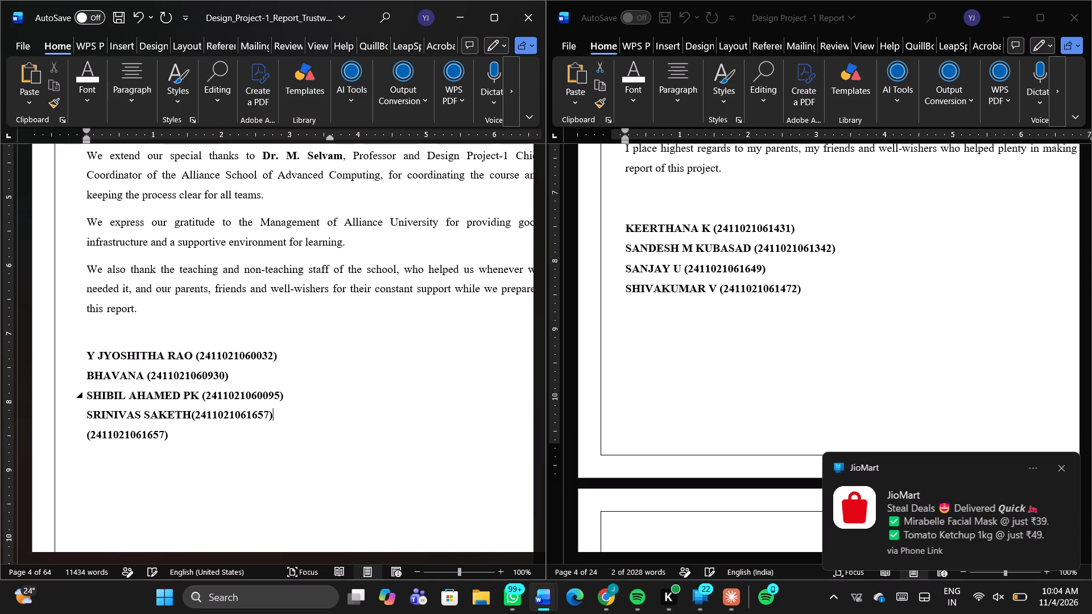
Delete the duplicate registration number on the line below the last member's entry.
{"action": "left_click_drag", "start_coordinate": [180, 443], "coordinate": [94, 439]}
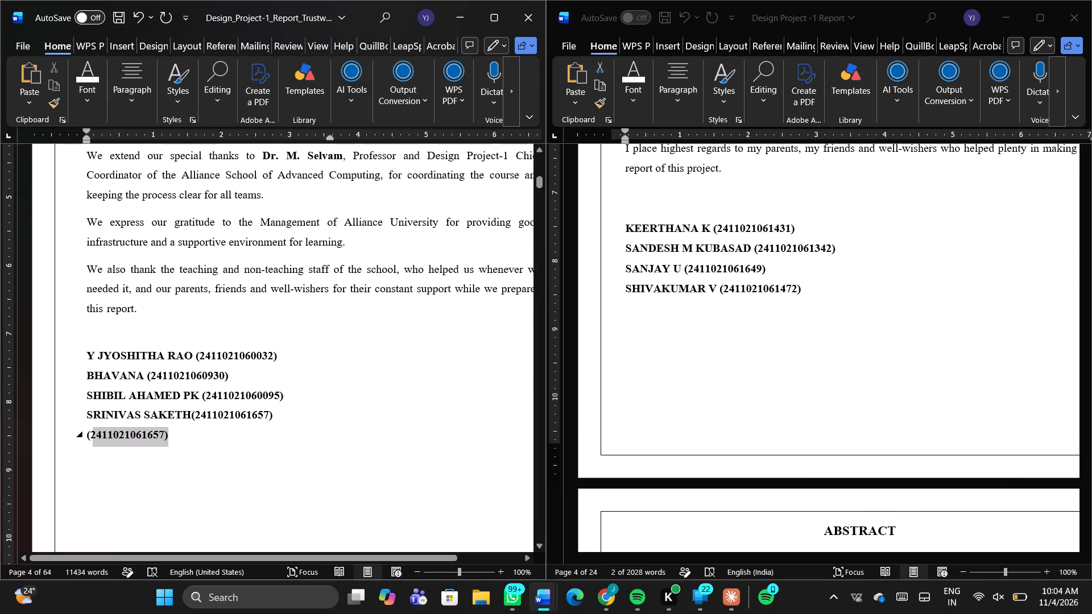
{"action": "left_click_drag", "start_coordinate": [94, 439], "coordinate": [84, 435]}
{"action": "key", "text": "BackSpace"}
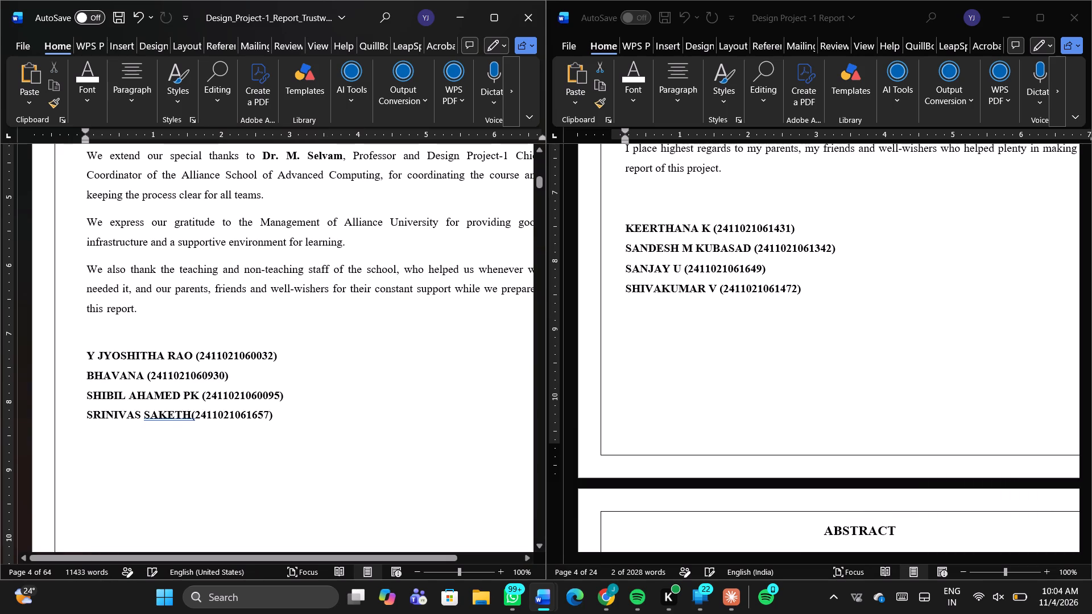
Delete the blank page with the "iv" page number between the Acknowledgement and the Abstract in the Trustworthy AI report.
{"action": "scroll", "coordinate": [687, 330], "scroll_direction": "down", "scroll_amount": 1}
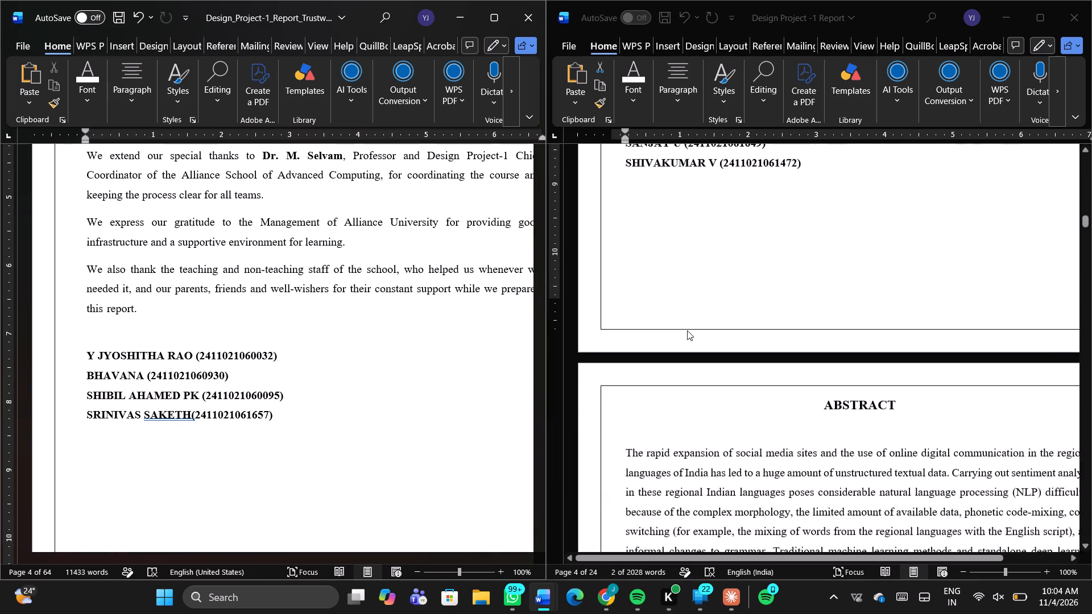
{"action": "scroll", "coordinate": [687, 330], "scroll_direction": "down", "scroll_amount": 2}
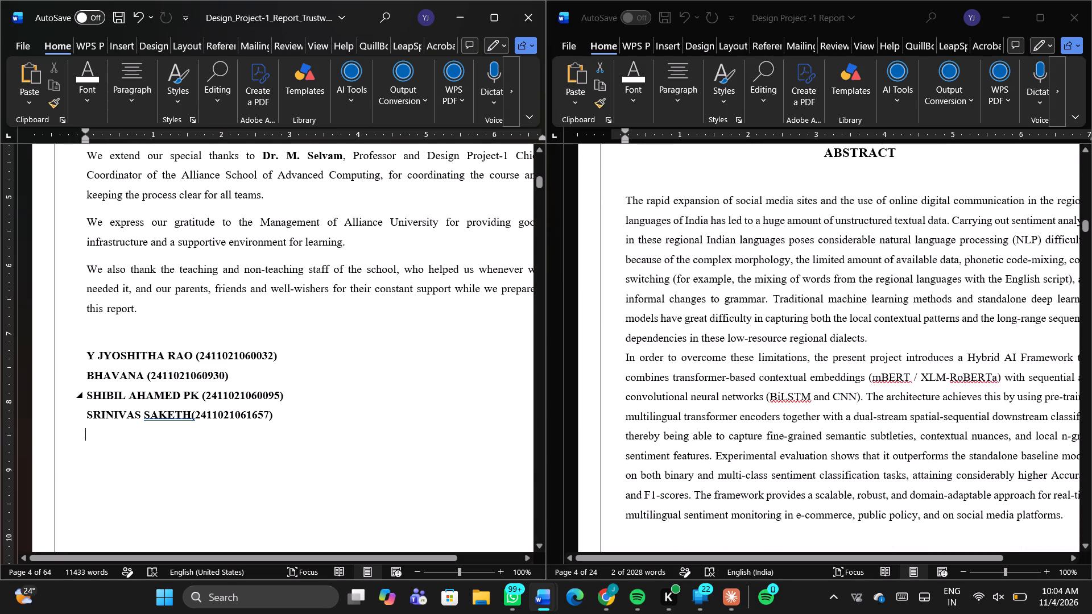
{"action": "scroll", "coordinate": [401, 394], "scroll_direction": "down", "scroll_amount": 4}
{"action": "left_click_drag", "start_coordinate": [345, 364], "coordinate": [306, 353]}
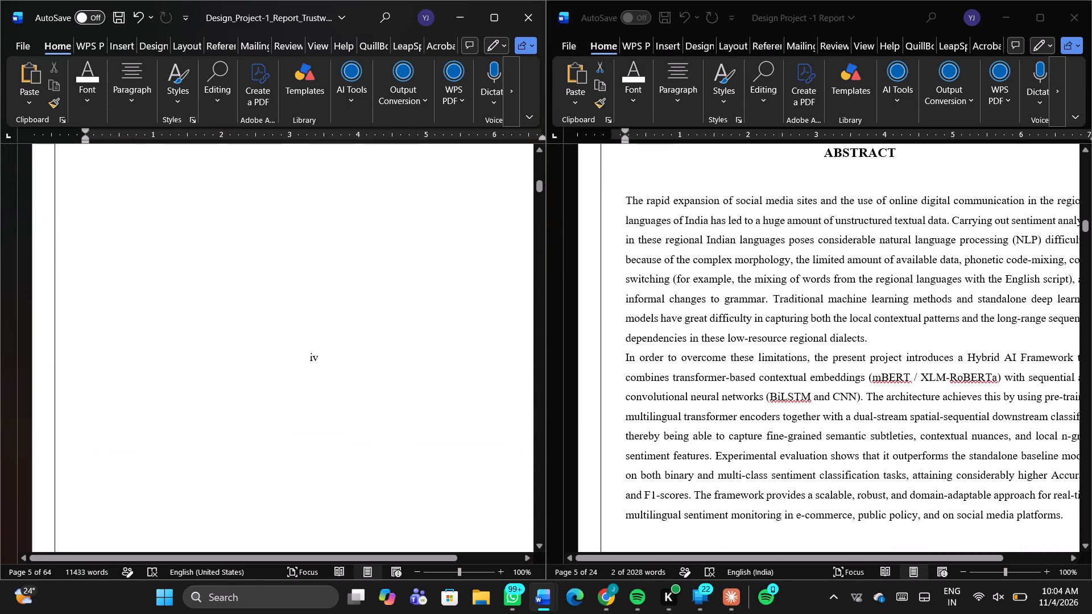
{"action": "left_click_drag", "start_coordinate": [306, 353], "coordinate": [291, 345]}
{"action": "key", "text": "BackSpace"}
{"action": "key", "text": "BackSpace"}
{"action": "key", "text": "BackSpace"}
{"action": "key", "text": "BackSpace"}
{"action": "key", "text": "BackSpace"}
{"action": "key", "text": "BackSpace"}
{"action": "key", "text": "BackSpace"}
{"action": "key", "text": "BackSpace"}
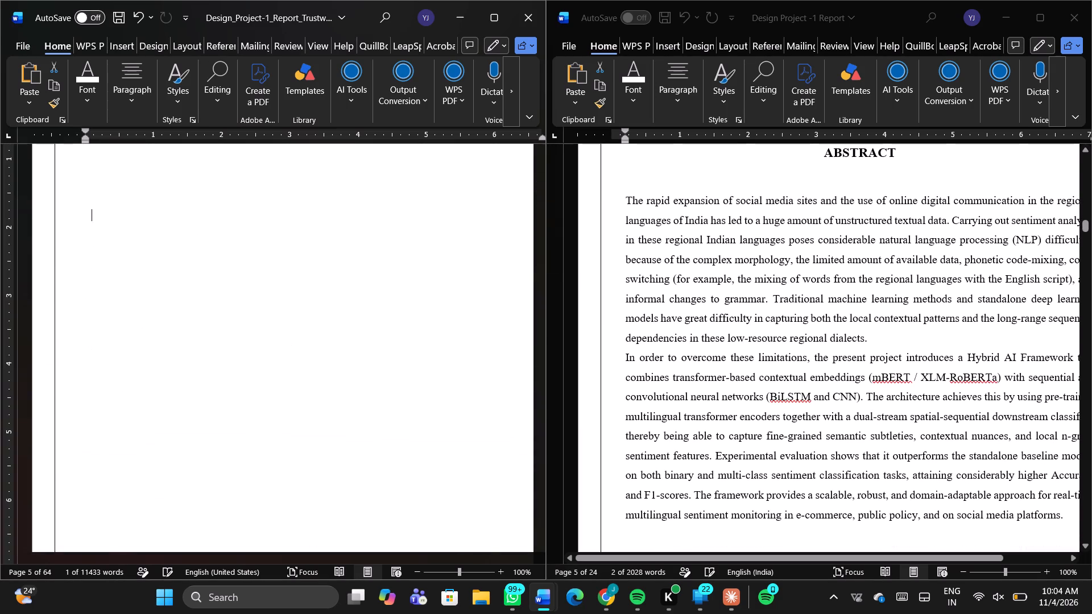
{"action": "key", "text": "BackSpace"}
{"action": "key", "text": "BackSpace"}
{"action": "key", "text": "BackSpace"}
{"action": "key", "text": "BackSpace"}
{"action": "key", "text": "BackSpace"}
{"action": "key", "text": "BackSpace"}
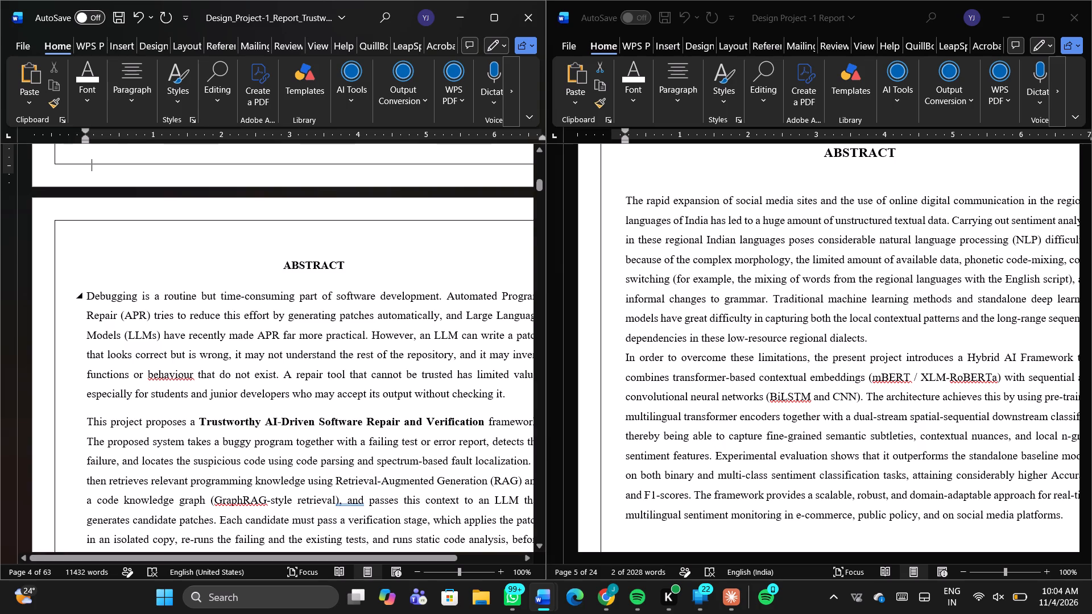
Set the ABSTRACT heading in the Trustworthy AI report to 16 pt.
{"action": "left_click_drag", "start_coordinate": [349, 263], "coordinate": [285, 259]}
{"action": "double_click", "coordinate": [407, 219]}
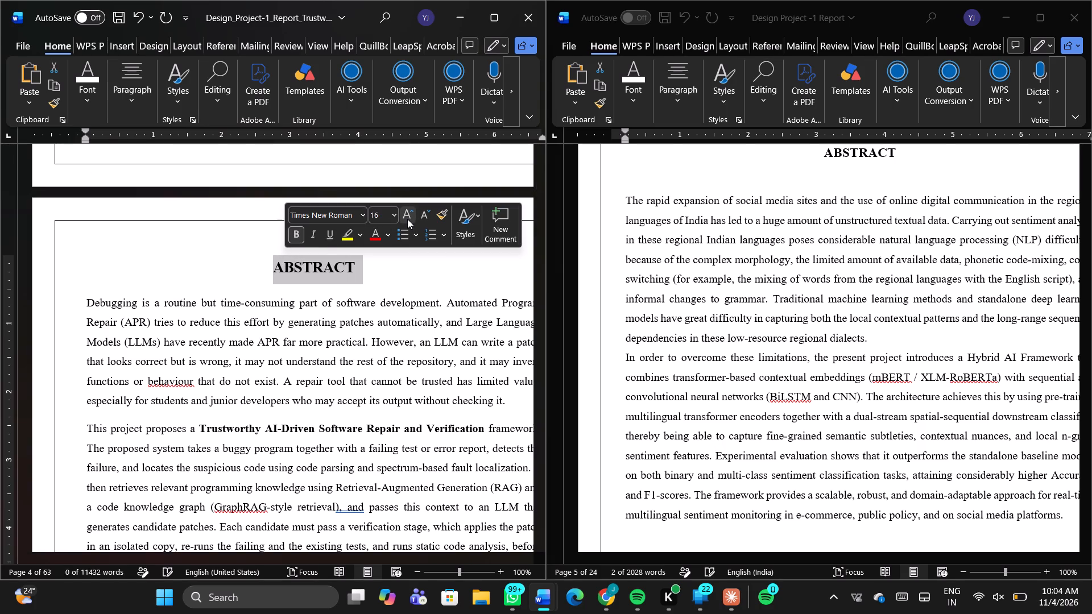
{"action": "left_click", "coordinate": [363, 368]}
Delete the blank page with the "v" page number between the Abstract and the List of Symbols & Abbreviations in the Trustworthy AI report.
{"action": "scroll", "coordinate": [363, 368], "scroll_direction": "down", "scroll_amount": 1}
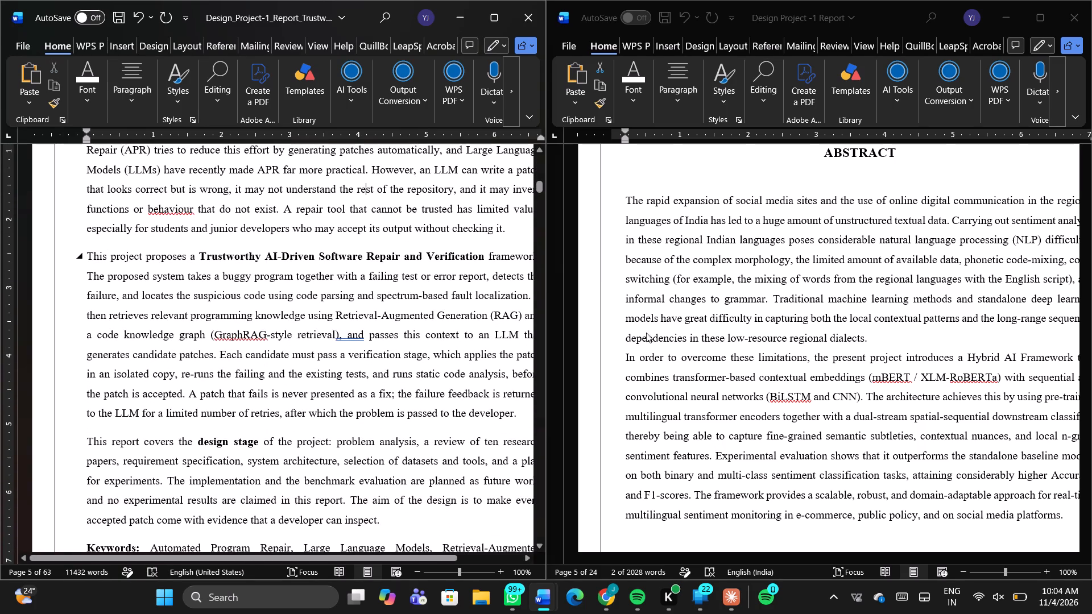
{"action": "scroll", "coordinate": [820, 405], "scroll_direction": "right", "scroll_amount": 1}
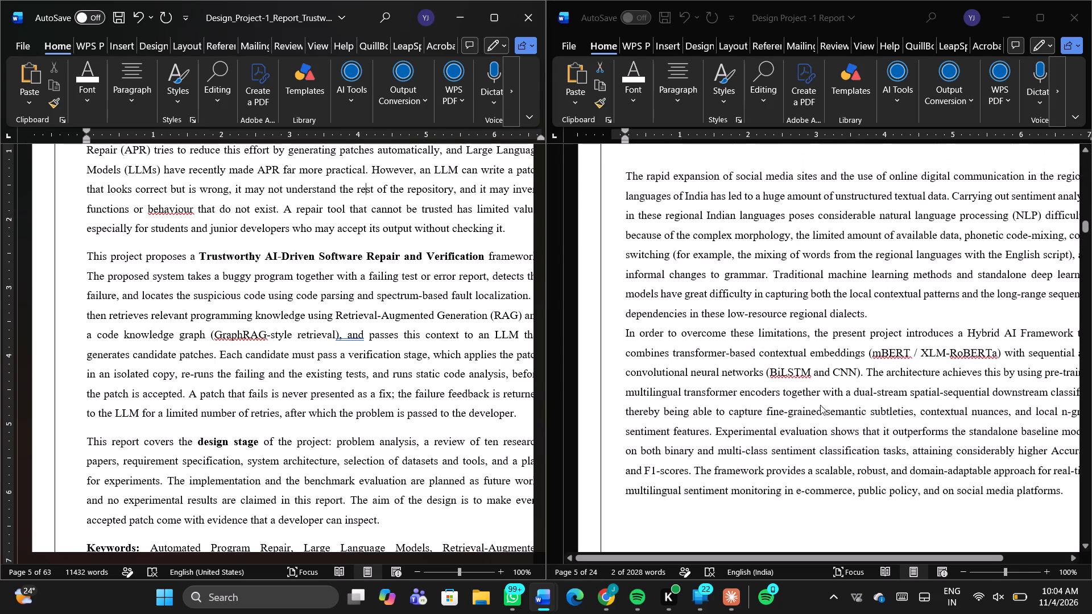
{"action": "scroll", "coordinate": [820, 405], "scroll_direction": "right", "scroll_amount": 1}
{"action": "scroll", "coordinate": [309, 413], "scroll_direction": "down", "scroll_amount": 1}
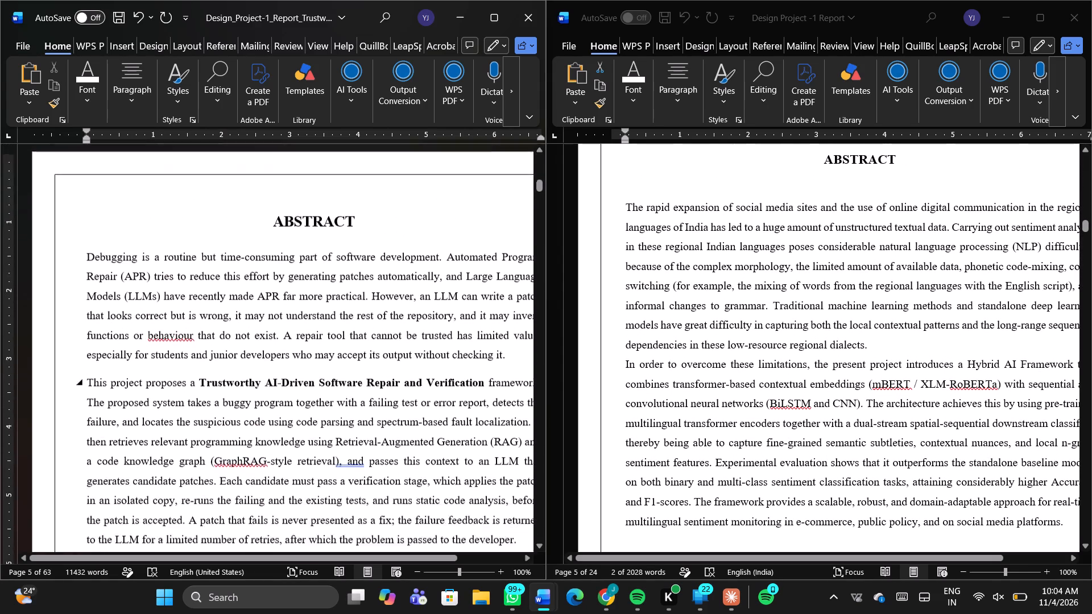
{"action": "scroll", "coordinate": [309, 413], "scroll_direction": "down", "scroll_amount": 1}
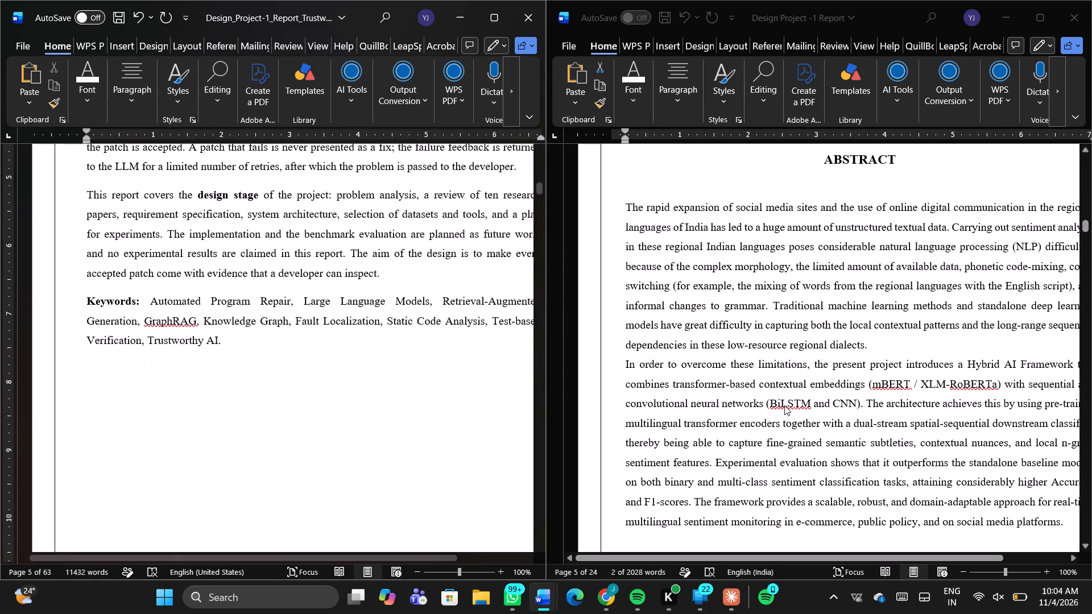
{"action": "scroll", "coordinate": [784, 405], "scroll_direction": "down", "scroll_amount": 1}
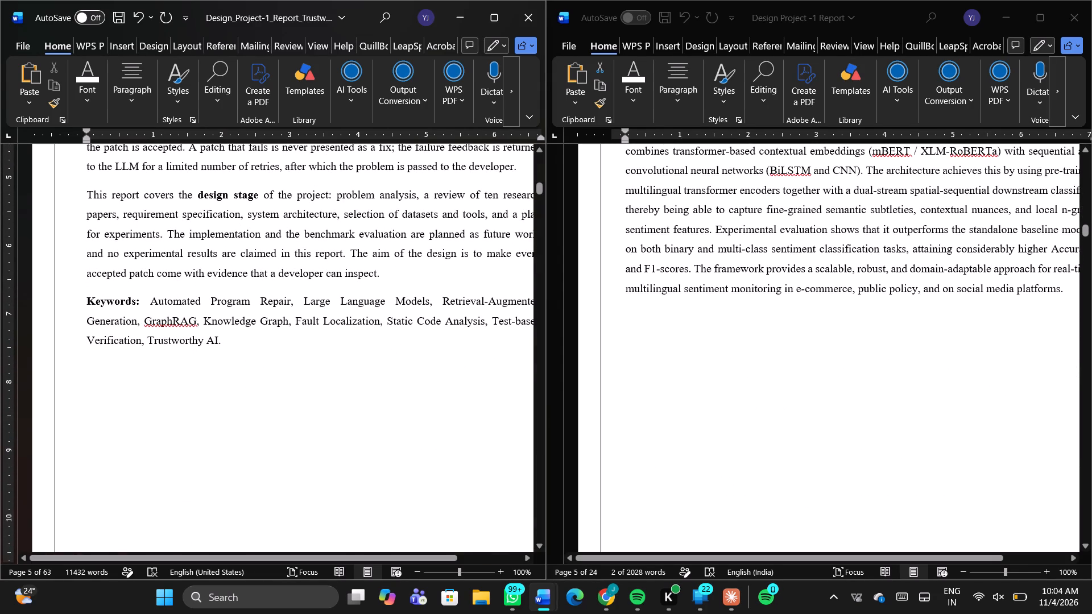
{"action": "scroll", "coordinate": [297, 320], "scroll_direction": "down", "scroll_amount": 5}
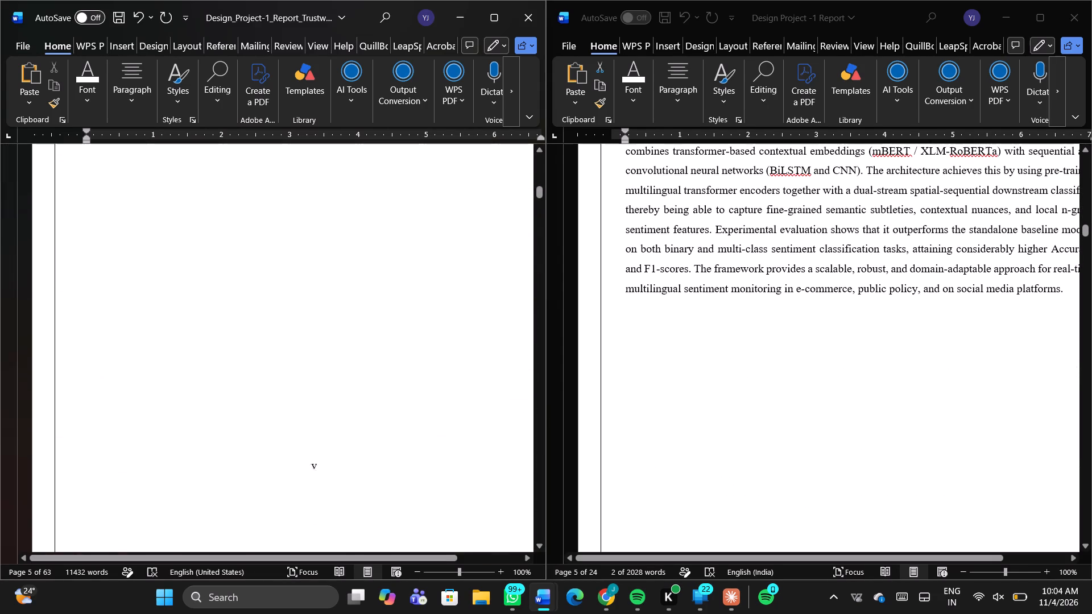
{"action": "scroll", "coordinate": [297, 320], "scroll_direction": "down", "scroll_amount": 1}
{"action": "left_click", "coordinate": [327, 350]}
{"action": "key", "text": "BackSpace"}
{"action": "key", "text": "BackSpace"}
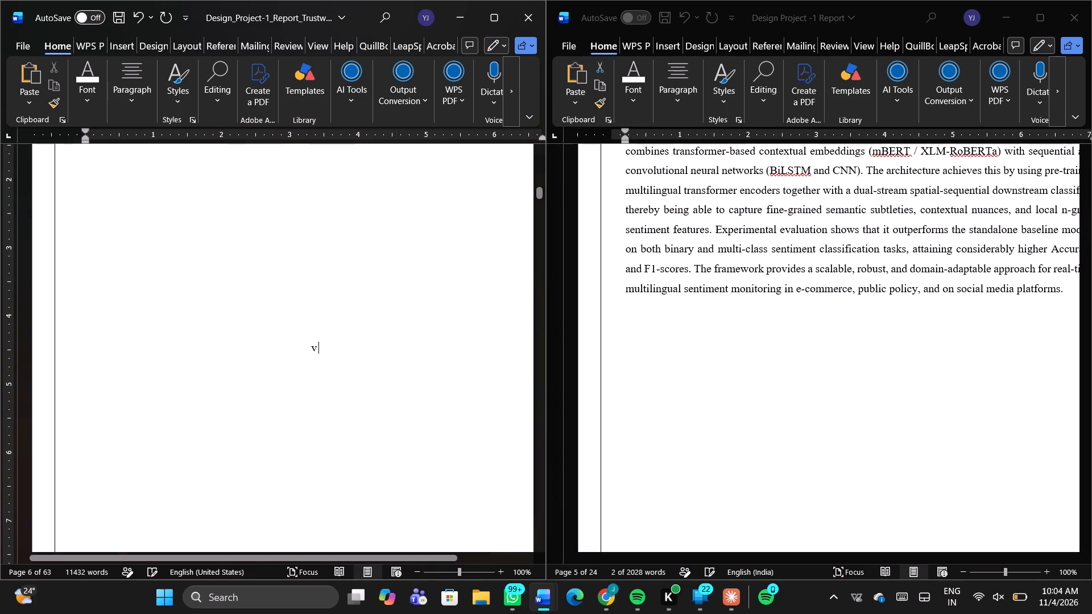
{"action": "key", "text": "BackSpace"}
{"action": "key", "text": "BackSpace"}
{"action": "key", "text": "BackSpace"}
{"action": "key", "text": "BackSpace"}
{"action": "key", "text": "BackSpace"}
{"action": "key", "text": "BackSpace"}
{"action": "key", "text": "BackSpace"}
{"action": "key", "text": "BackSpace"}
{"action": "key", "text": "BackSpace"}
{"action": "key", "text": "BackSpace"}
{"action": "key", "text": "BackSpace"}
{"action": "key", "text": "BackSpace"}
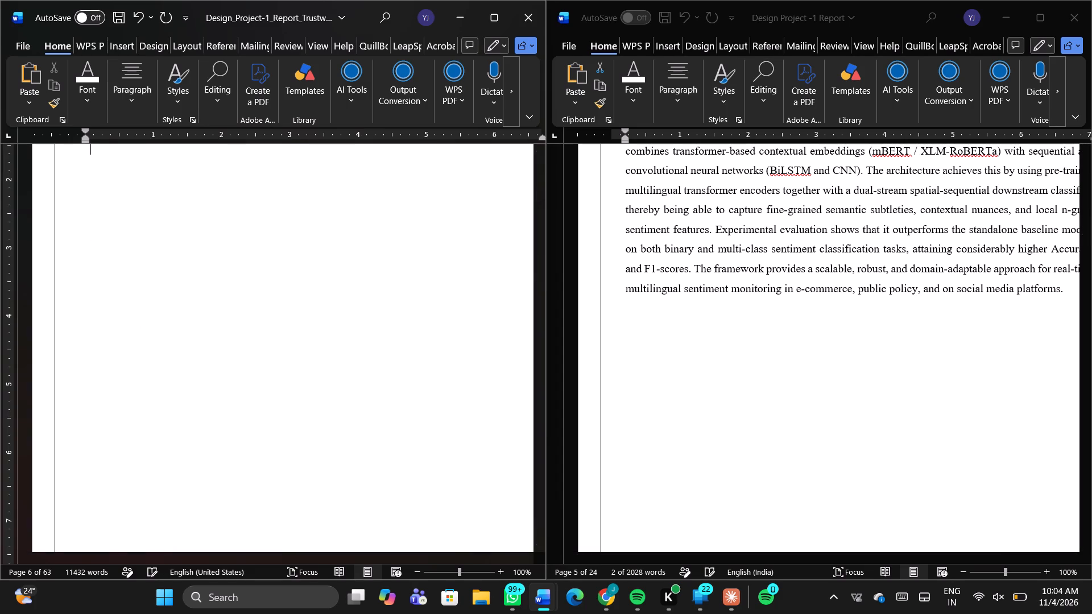
{"action": "key", "text": "BackSpace"}
{"action": "key", "text": "BackSpace"}
{"action": "key", "text": "BackSpace"}
{"action": "key", "text": "BackSpace"}
{"action": "key", "text": "BackSpace"}
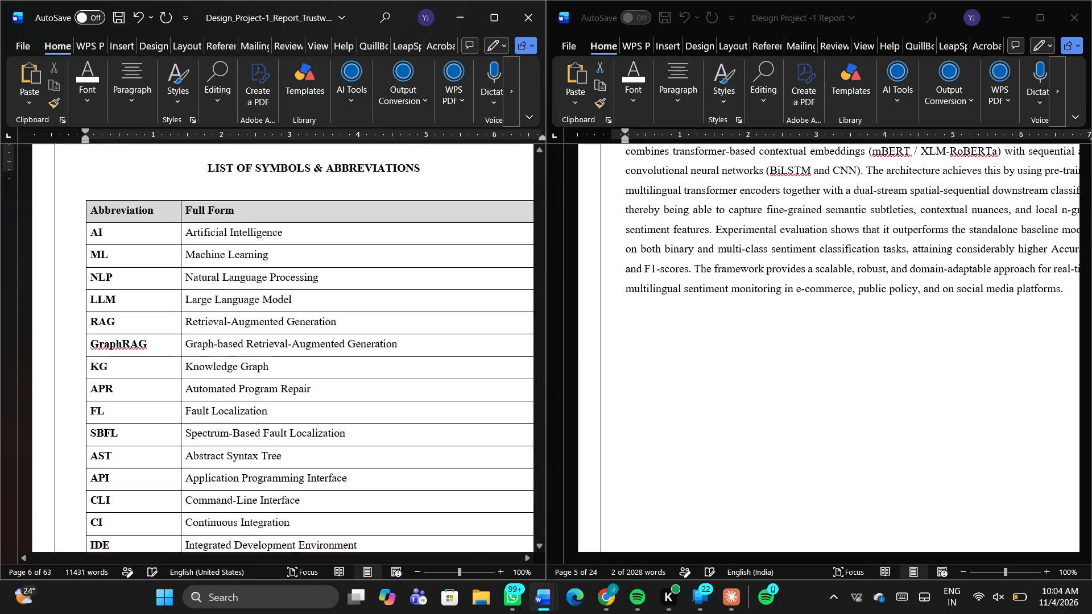
{"action": "key", "text": "BackSpace"}
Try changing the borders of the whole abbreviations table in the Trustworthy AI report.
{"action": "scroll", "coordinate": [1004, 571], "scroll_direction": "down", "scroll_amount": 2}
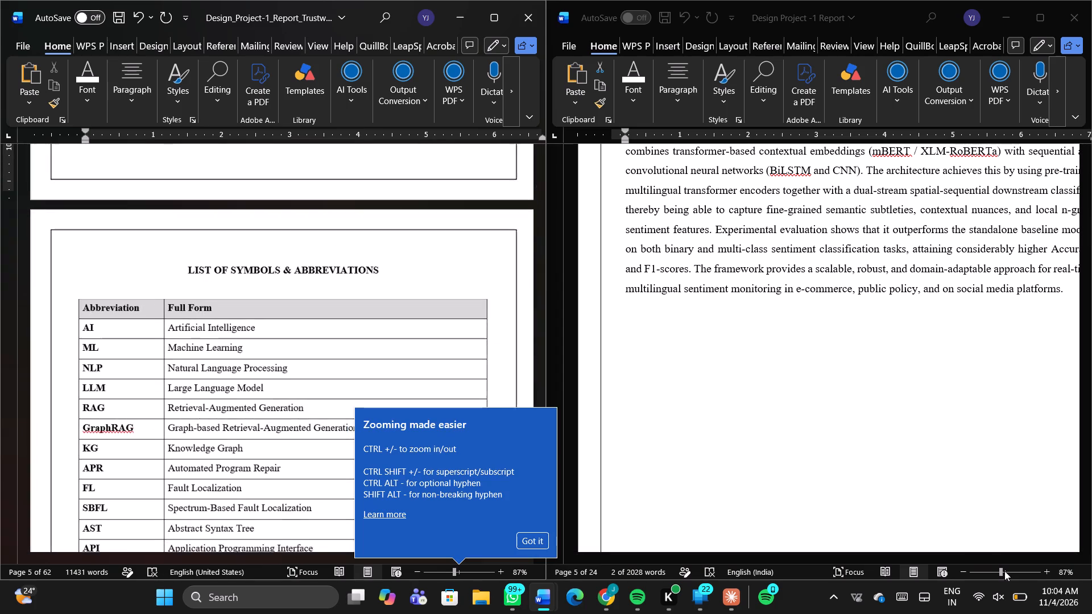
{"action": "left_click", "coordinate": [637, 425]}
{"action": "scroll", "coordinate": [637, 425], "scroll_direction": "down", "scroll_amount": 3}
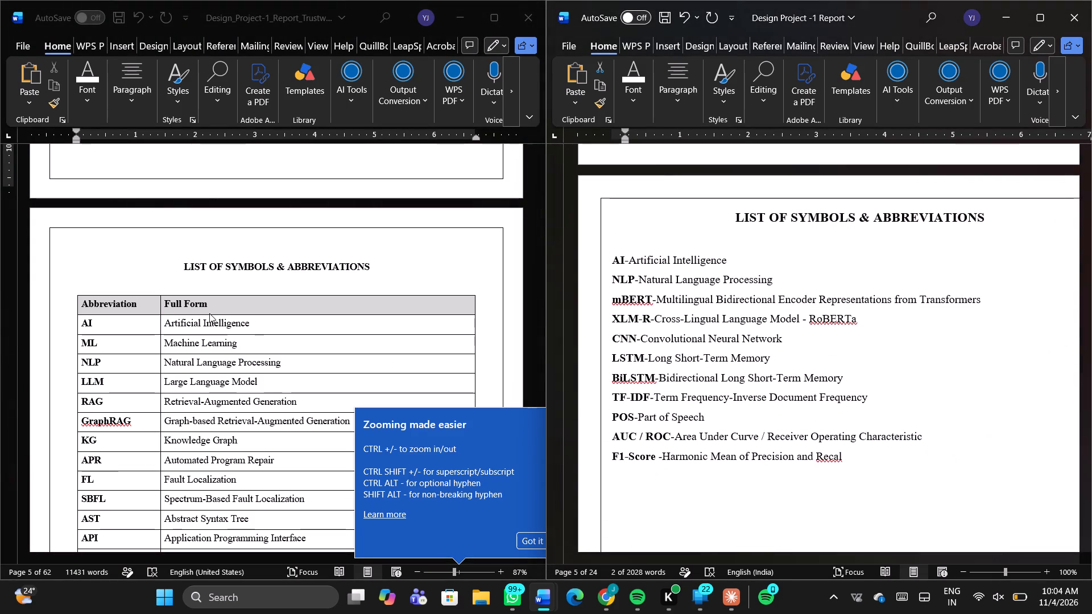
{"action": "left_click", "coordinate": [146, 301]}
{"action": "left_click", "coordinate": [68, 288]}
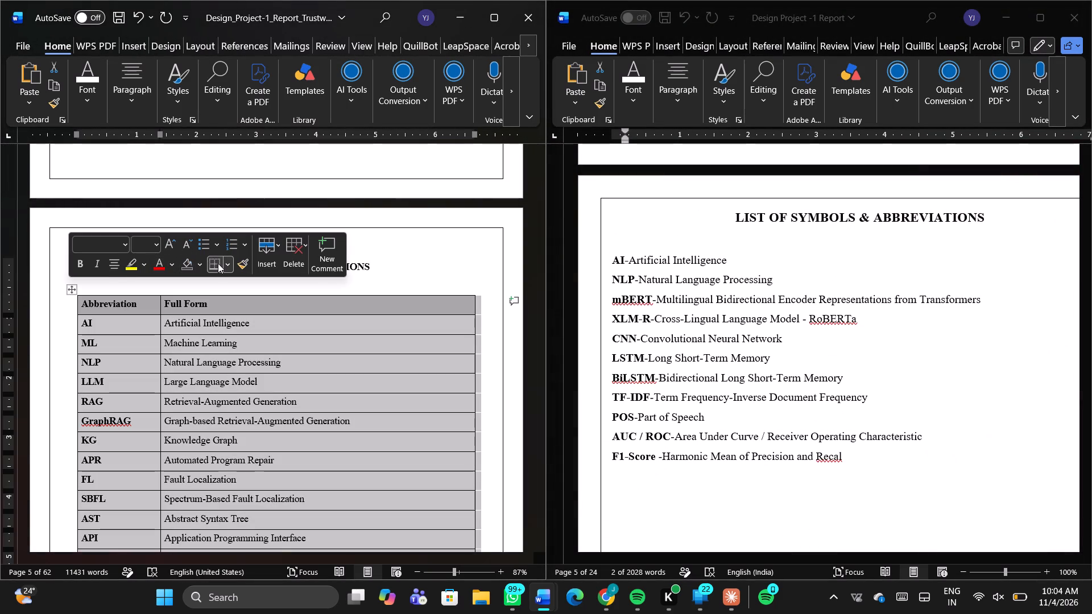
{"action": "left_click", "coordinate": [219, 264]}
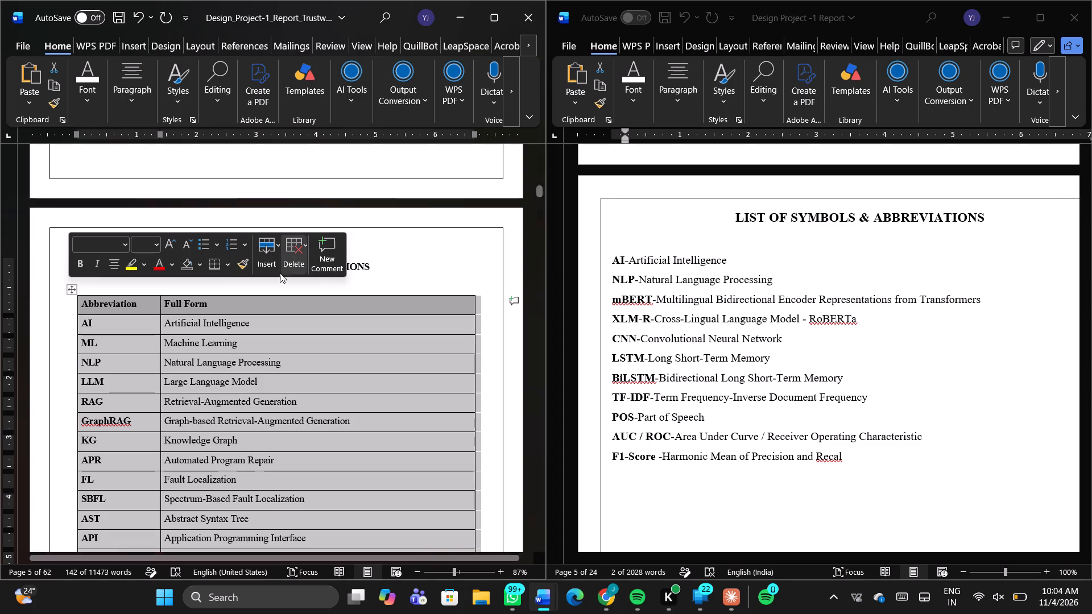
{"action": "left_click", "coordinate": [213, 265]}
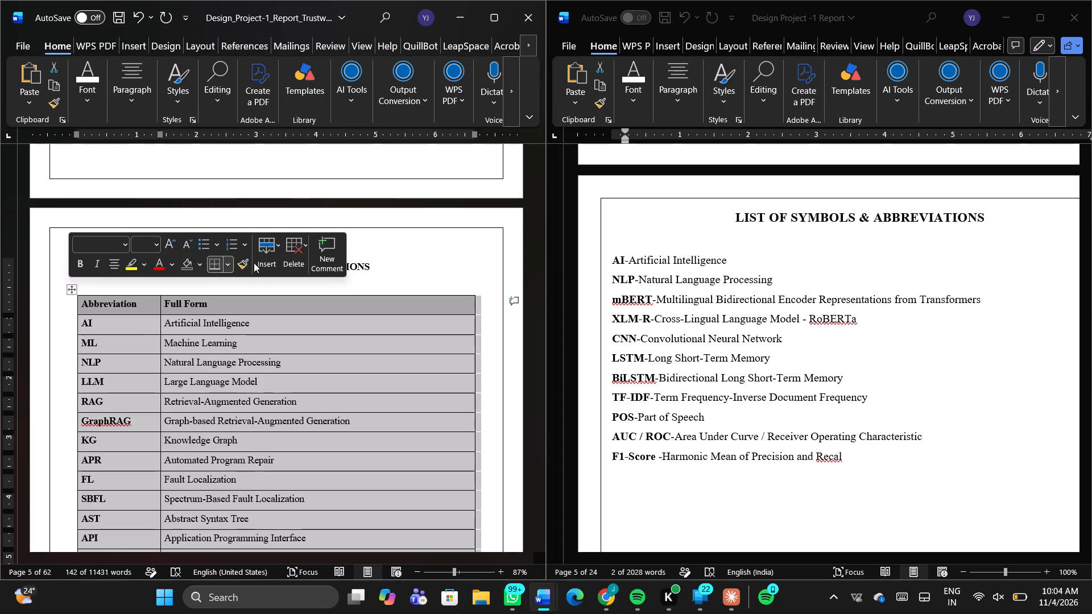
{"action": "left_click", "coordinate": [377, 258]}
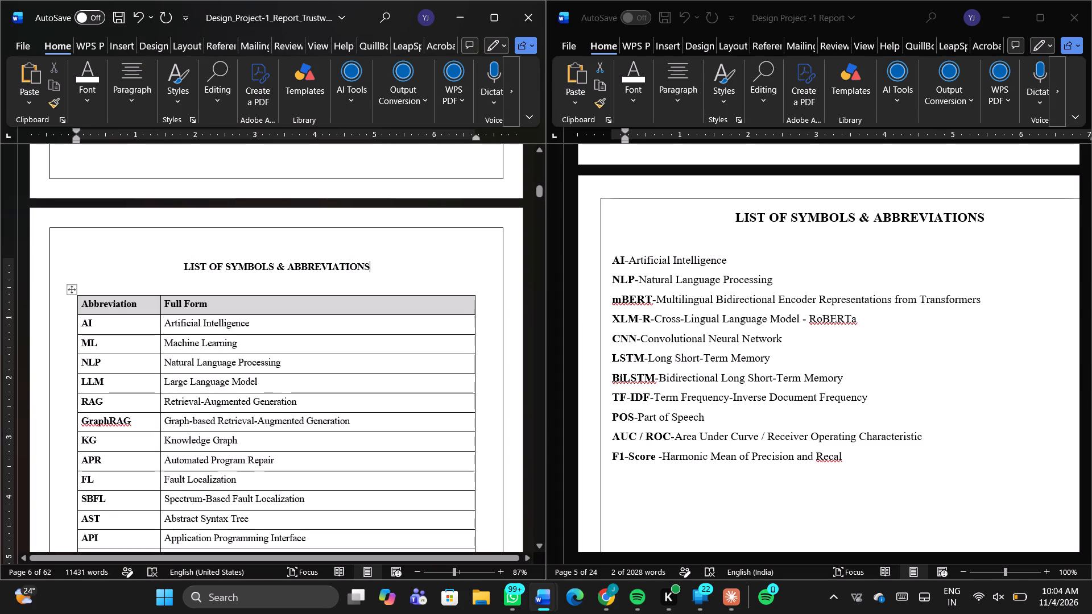
Set the shading of the whole abbreviations table to No Color.
{"action": "left_click", "coordinate": [72, 292]}
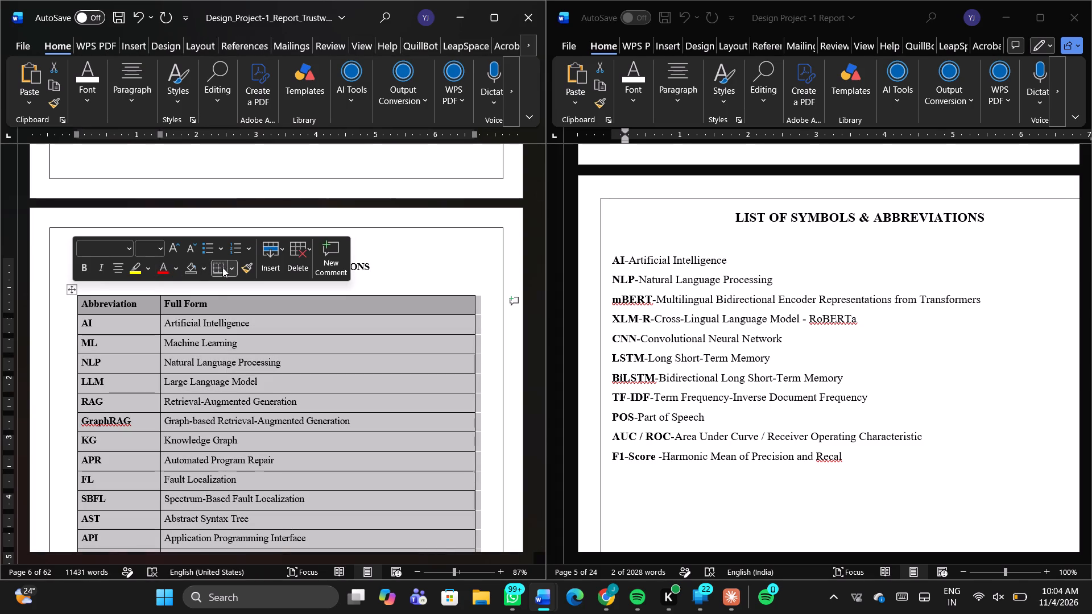
{"action": "left_click", "coordinate": [202, 268]}
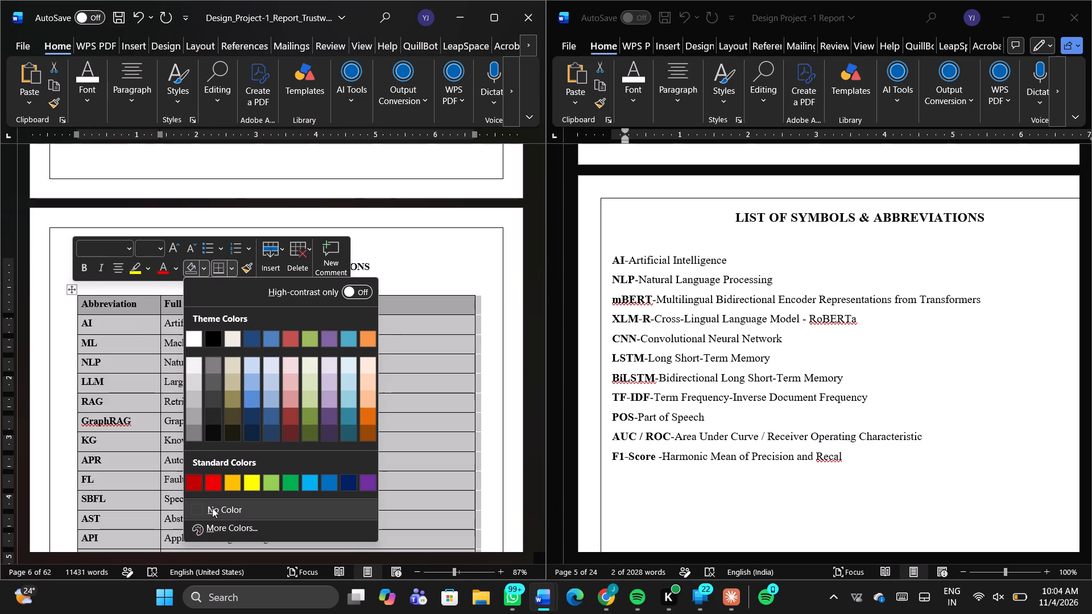
{"action": "left_click", "coordinate": [220, 514]}
{"action": "left_click", "coordinate": [297, 331]}
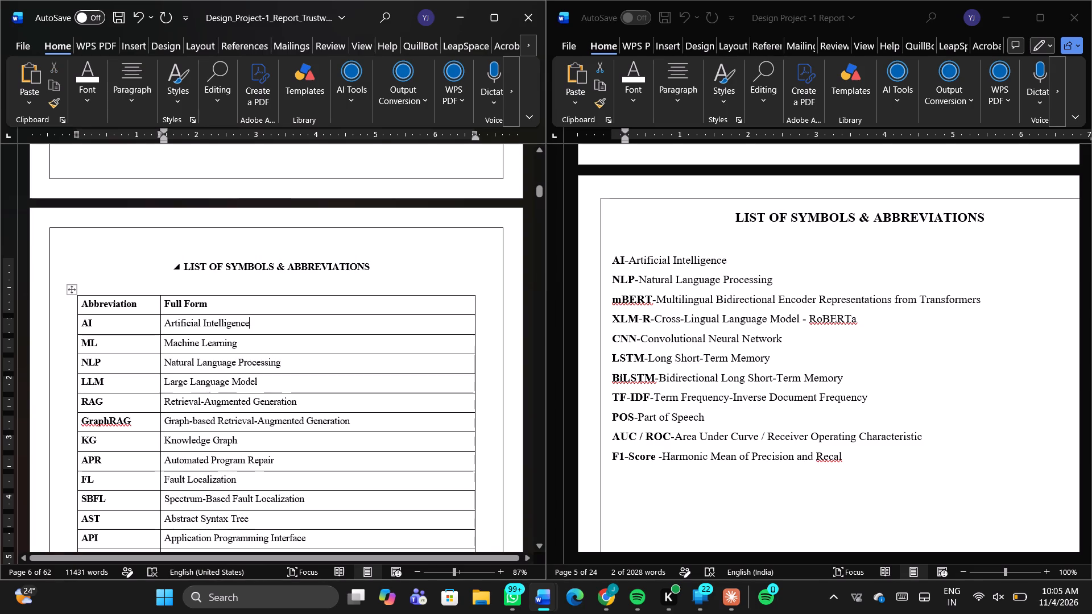
Enlarge the LIST OF SYMBOLS & ABBREVIATIONS heading in the Trustworthy AI report to 16 pt.
{"action": "left_click_drag", "start_coordinate": [375, 267], "coordinate": [181, 260]}
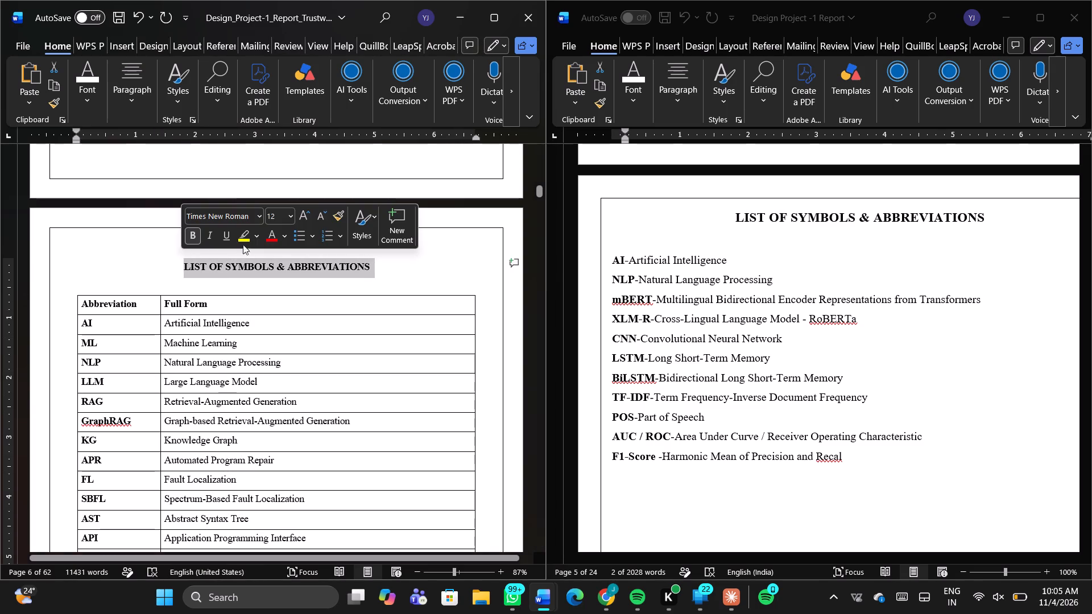
{"action": "double_click", "coordinate": [305, 217]}
{"action": "left_click", "coordinate": [722, 363]}
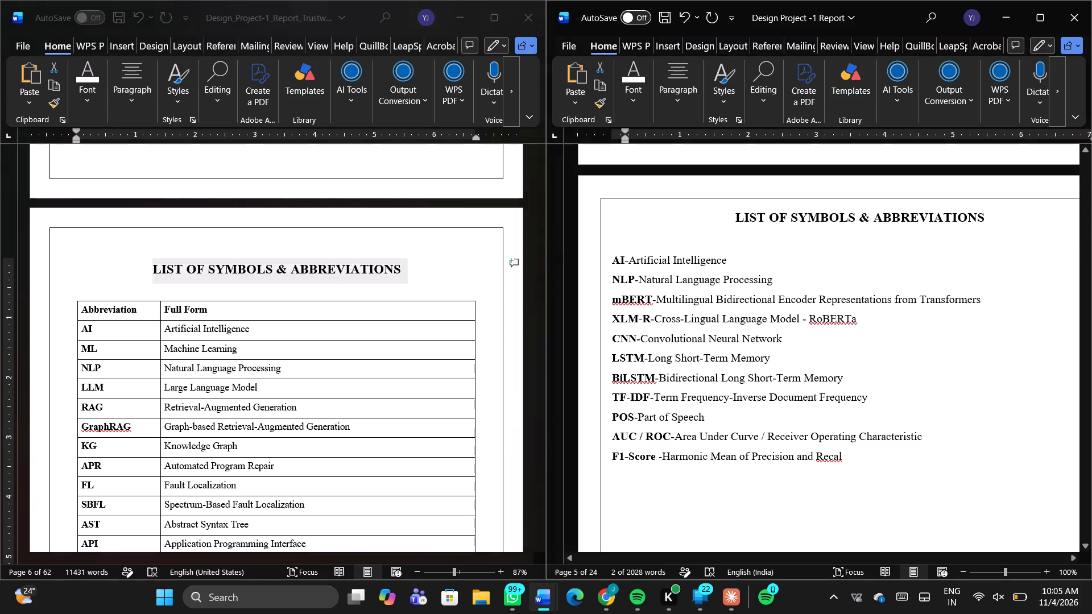
{"action": "left_click_drag", "start_coordinate": [722, 363], "coordinate": [687, 321]}
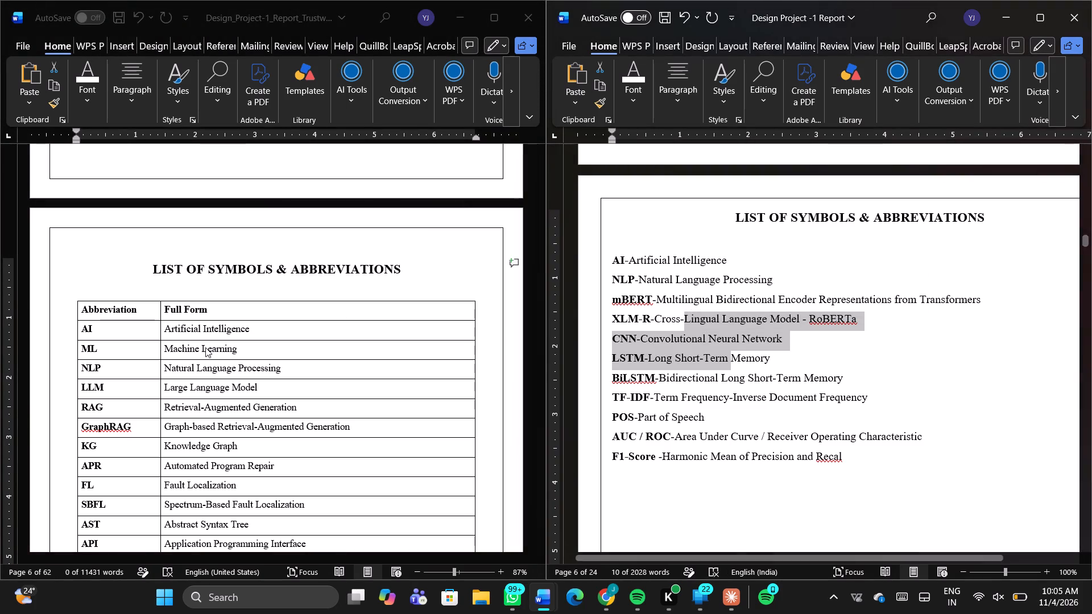
{"action": "left_click", "coordinate": [205, 347]}
{"action": "left_click_drag", "start_coordinate": [241, 354], "coordinate": [219, 346]}
{"action": "left_click", "coordinate": [305, 251]}
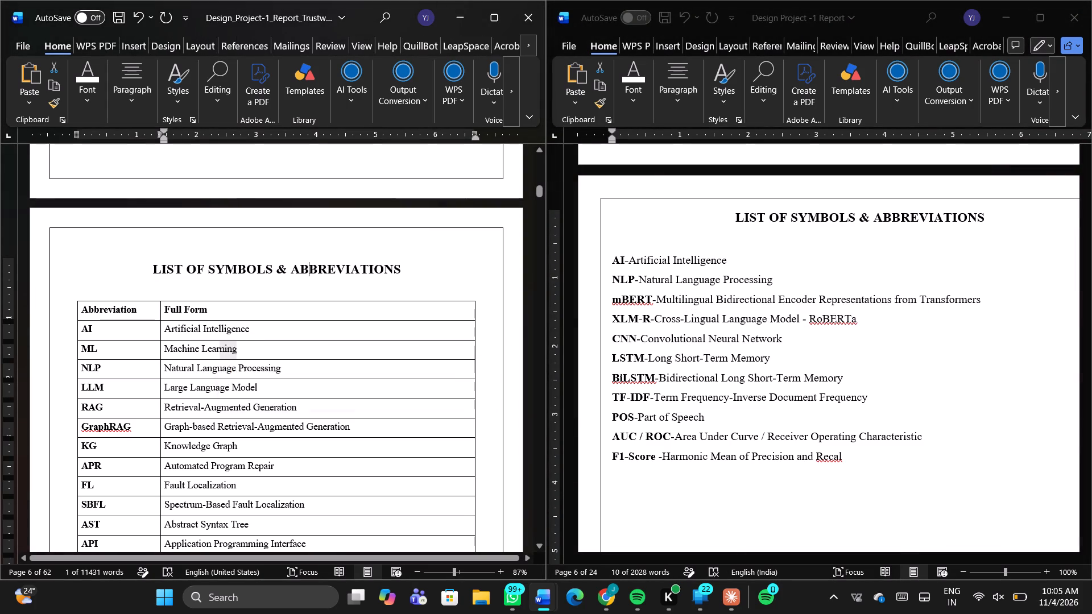
Delete the blank page with the "vi" page number between the abbreviations table and the Contents page.
{"action": "scroll", "coordinate": [305, 251], "scroll_direction": "down", "scroll_amount": 7}
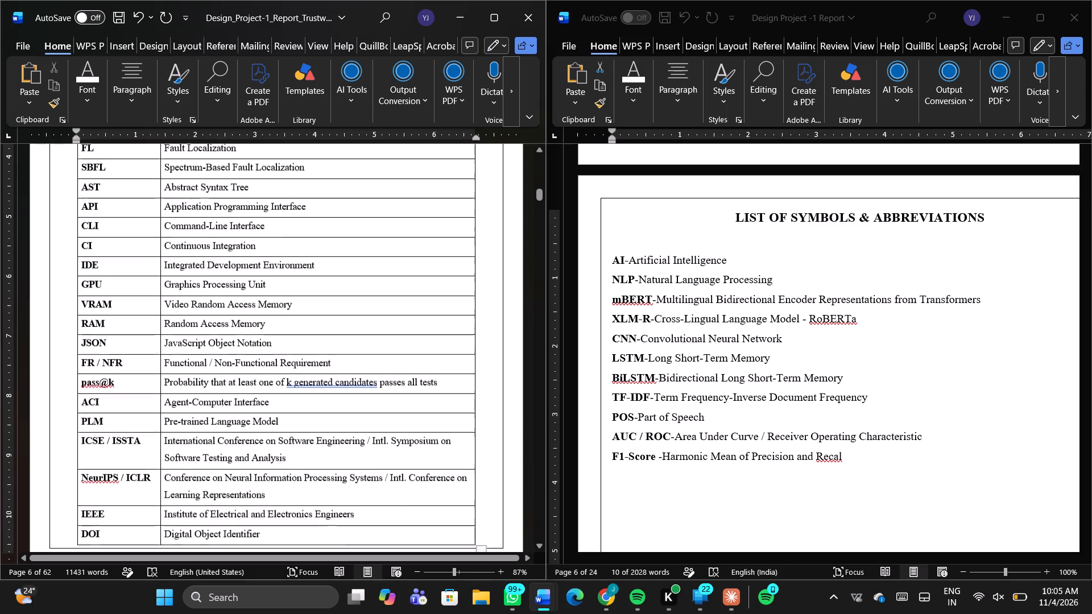
{"action": "scroll", "coordinate": [305, 251], "scroll_direction": "down", "scroll_amount": 5}
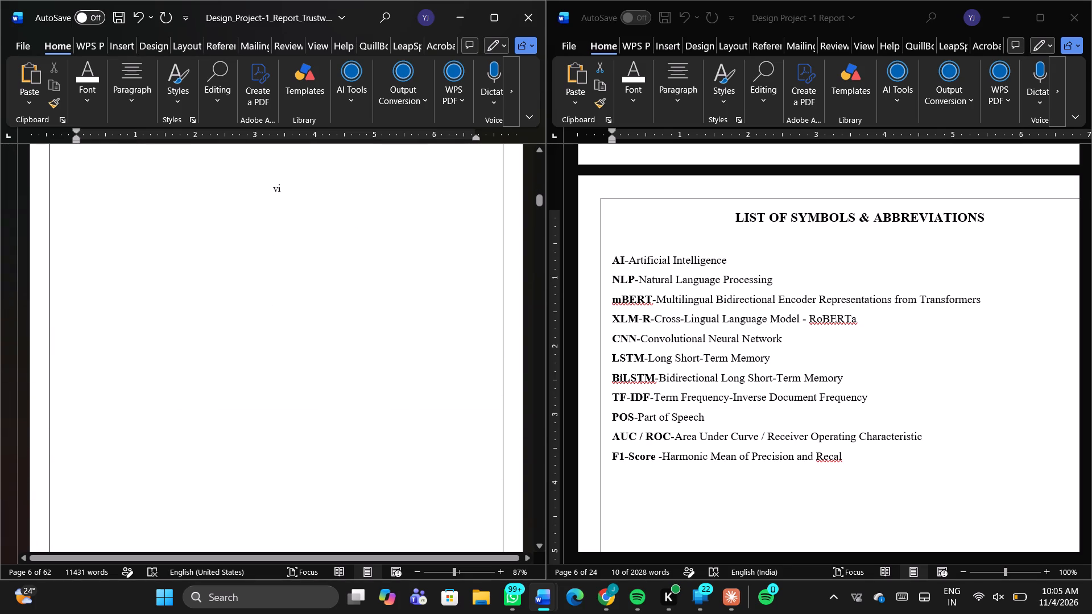
{"action": "left_click", "coordinate": [298, 210]}
{"action": "key", "text": "BackSpace"}
{"action": "key", "text": "BackSpace"}
{"action": "key", "text": "BackSpace"}
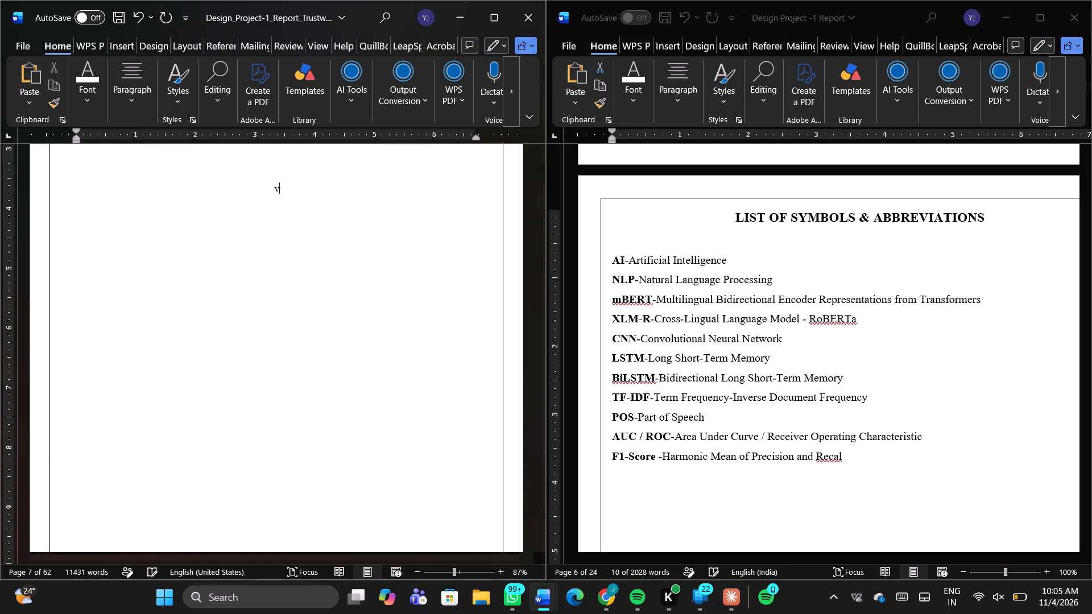
{"action": "key", "text": "BackSpace"}
{"action": "key", "text": "BackSpace"}
{"action": "key", "text": "BackSpace"}
{"action": "key", "text": "BackSpace"}
{"action": "key", "text": "BackSpace"}
{"action": "key", "text": "BackSpace"}
{"action": "key", "text": "BackSpace"}
{"action": "key", "text": "BackSpace"}
{"action": "key", "text": "BackSpace"}
{"action": "key", "text": "BackSpace"}
{"action": "key", "text": "BackSpace"}
{"action": "key", "text": "BackSpace"}
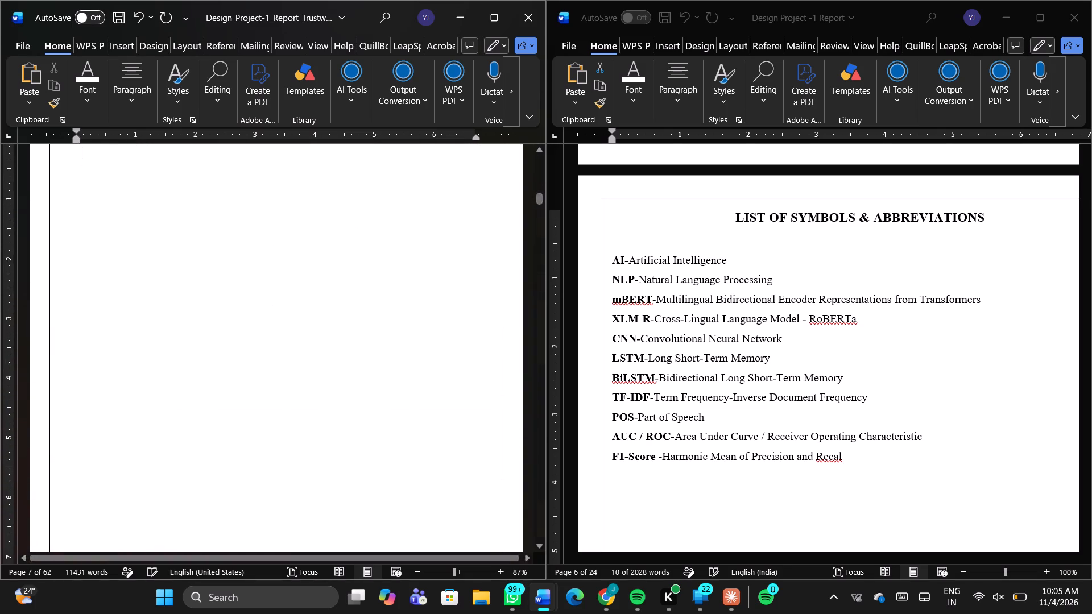
{"action": "key", "text": "BackSpace"}
{"action": "key", "text": "BackSpace"}
{"action": "key", "text": "BackSpace"}
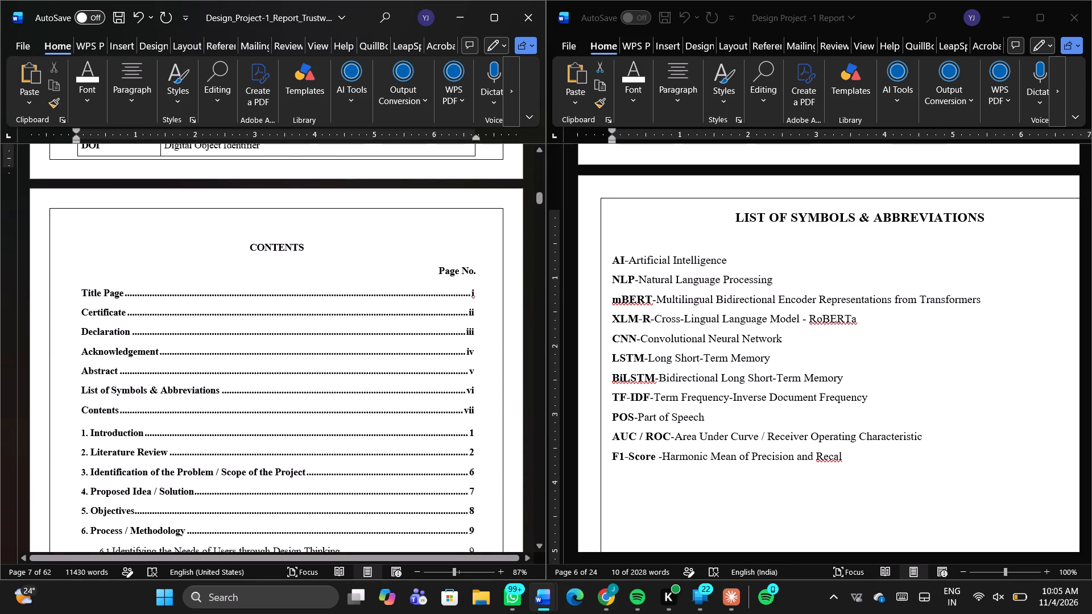
Compare the Contents page of the Trustworthy AI report with the Contents page of the reference report.
{"action": "scroll", "coordinate": [385, 272], "scroll_direction": "up", "scroll_amount": 4}
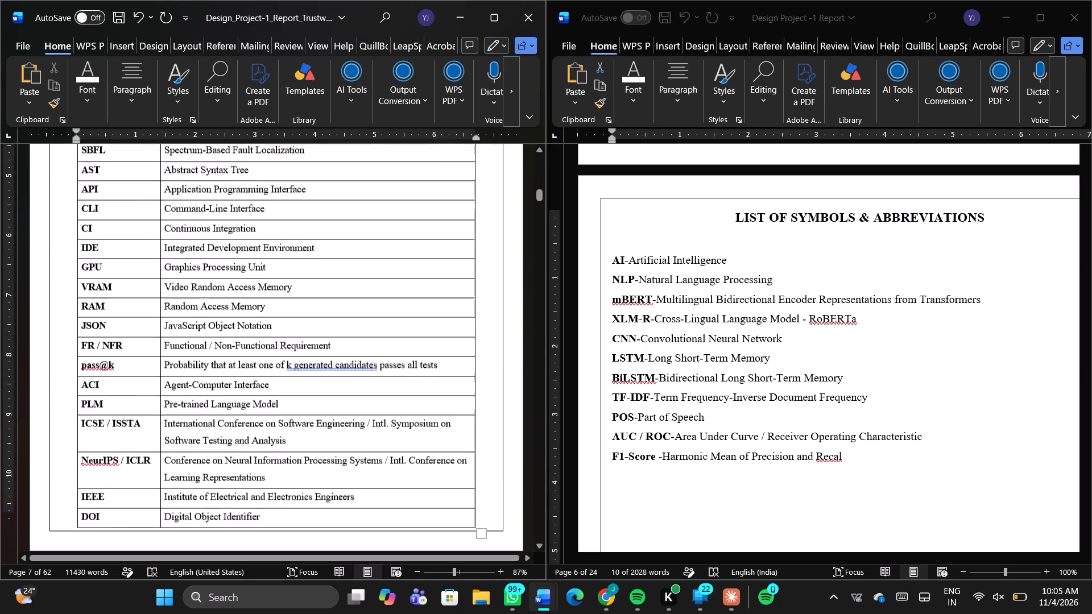
{"action": "scroll", "coordinate": [385, 272], "scroll_direction": "down", "scroll_amount": 4}
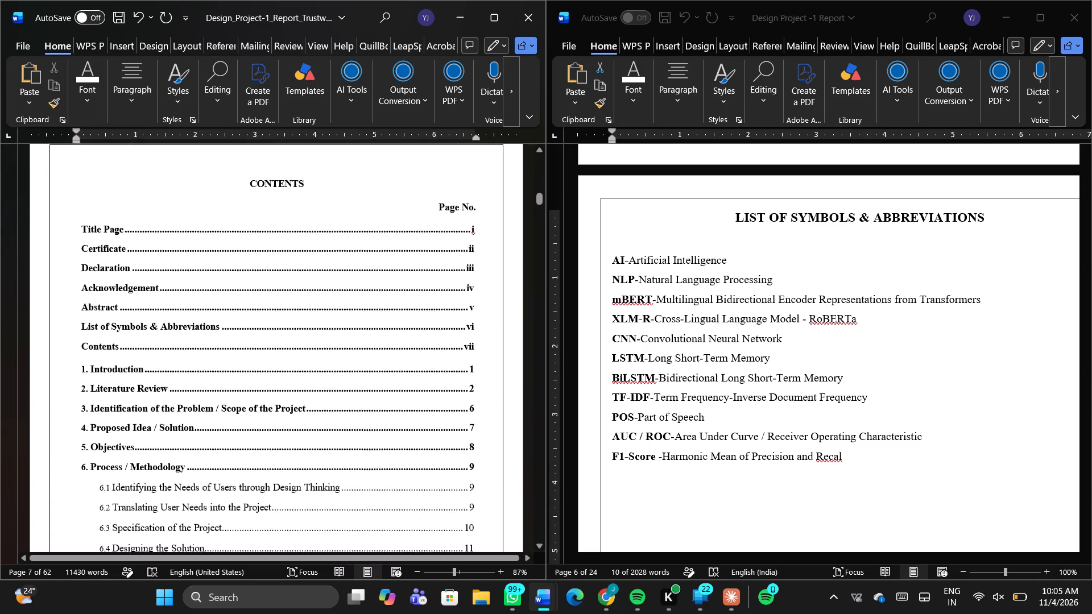
{"action": "scroll", "coordinate": [690, 347], "scroll_direction": "down", "scroll_amount": 7}
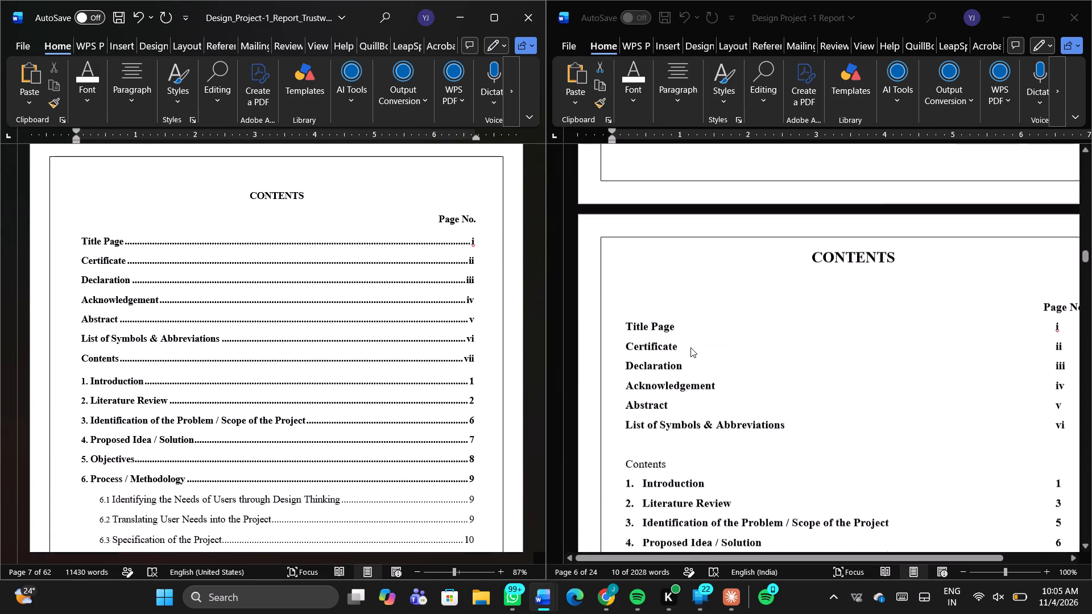
{"action": "scroll", "coordinate": [690, 347], "scroll_direction": "down", "scroll_amount": 1}
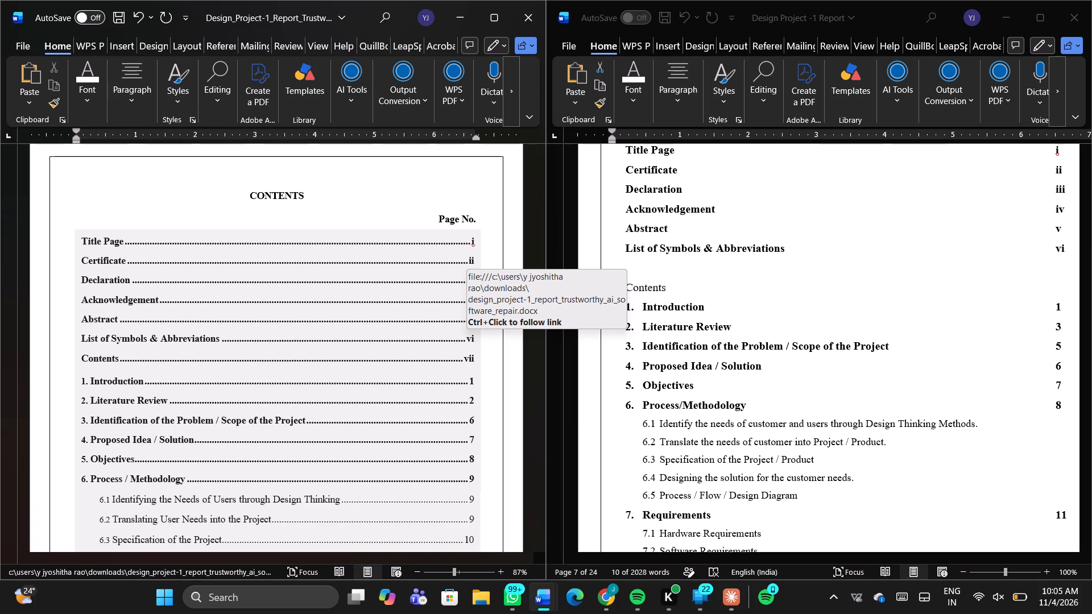
{"action": "scroll", "coordinate": [360, 331], "scroll_direction": "down", "scroll_amount": 5}
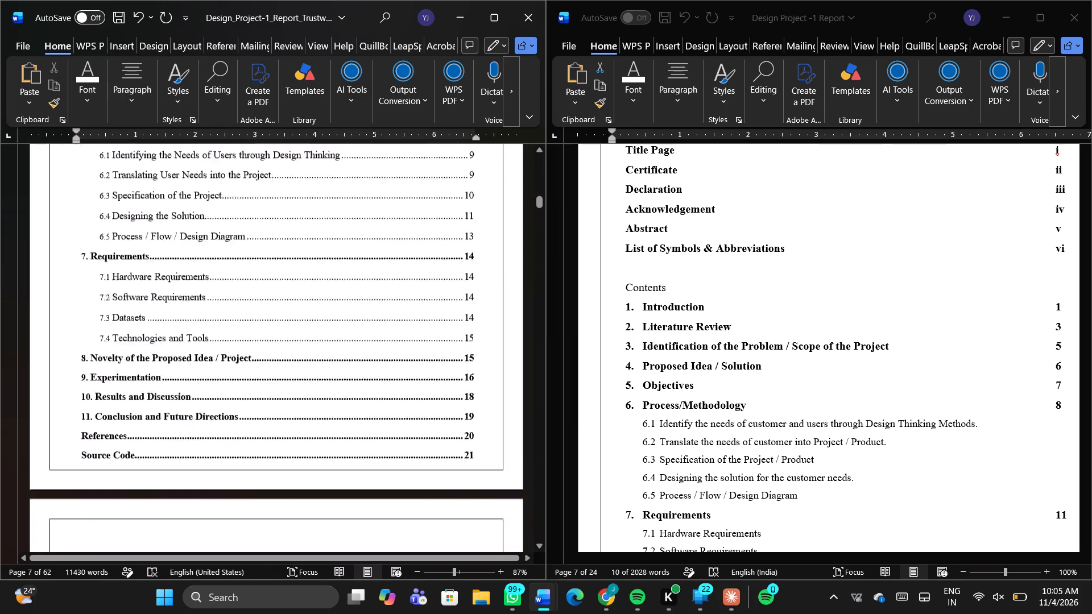
Delete the "vii" page number and the blank page between the Contents list and the Introduction in the Trustworthy AI report.
{"action": "scroll", "coordinate": [360, 331], "scroll_direction": "down", "scroll_amount": 5}
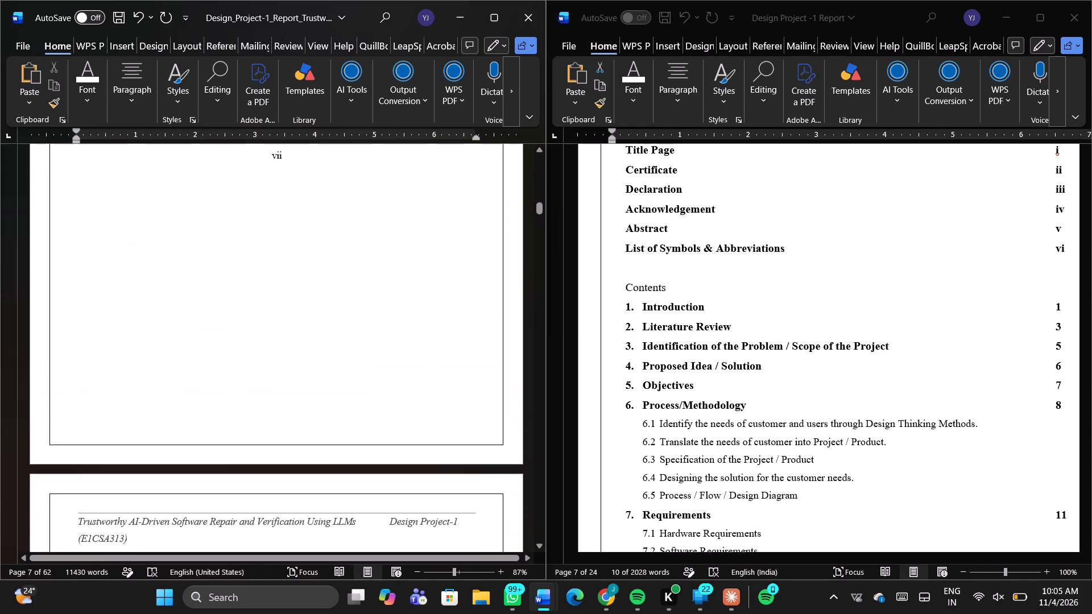
{"action": "scroll", "coordinate": [360, 331], "scroll_direction": "up", "scroll_amount": 3}
{"action": "left_click", "coordinate": [296, 351]}
{"action": "key", "text": "BackSpace"}
{"action": "key", "text": "BackSpace"}
{"action": "key", "text": "BackSpace"}
{"action": "key", "text": "BackSpace"}
{"action": "key", "text": "BackSpace"}
{"action": "key", "text": "BackSpace"}
{"action": "key", "text": "BackSpace"}
{"action": "key", "text": "BackSpace"}
{"action": "key", "text": "BackSpace"}
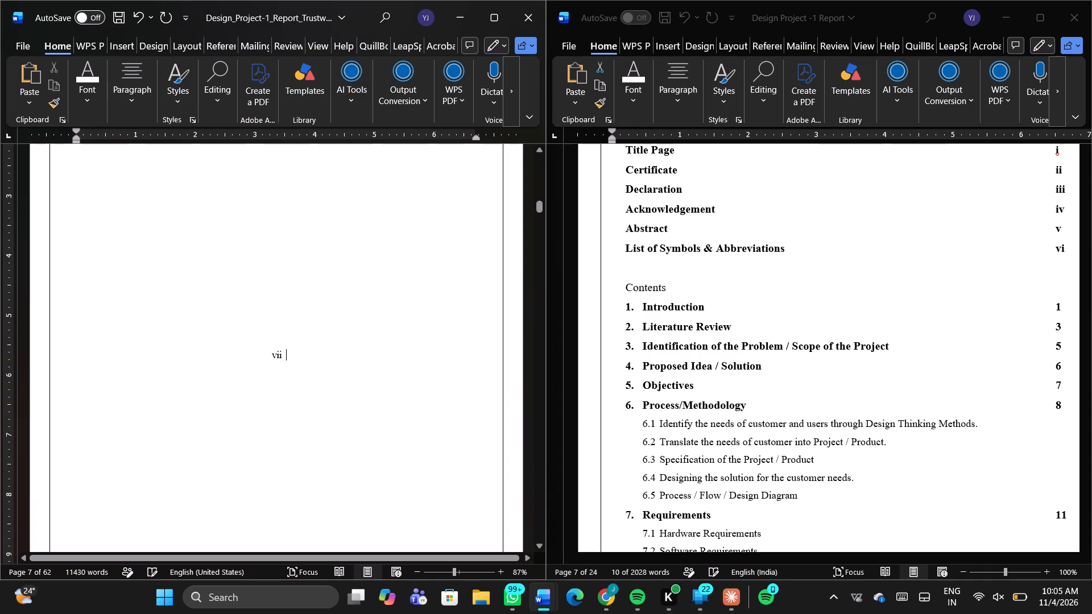
{"action": "key", "text": "BackSpace"}
{"action": "key", "text": "BackSpace"}
{"action": "key", "text": "BackSpace"}
{"action": "key", "text": "BackSpace"}
{"action": "key", "text": "BackSpace"}
{"action": "key", "text": "BackSpace"}
{"action": "key", "text": "BackSpace"}
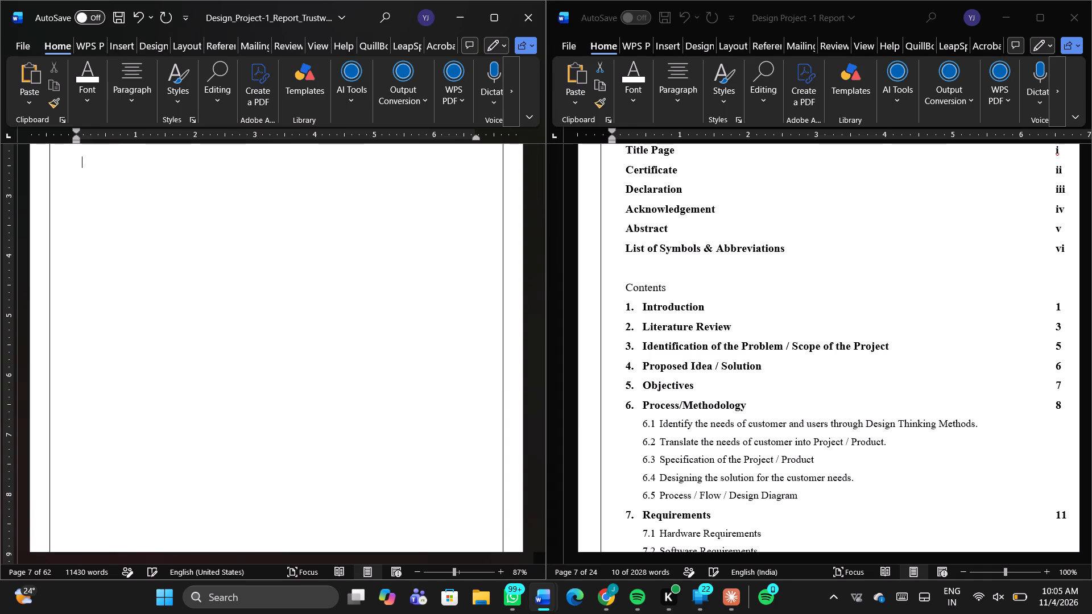
{"action": "key", "text": "BackSpace"}
{"action": "key", "text": "BackSpace"}
{"action": "key", "text": "BackSpace"}
{"action": "key", "text": "BackSpace"}
{"action": "key", "text": "BackSpace"}
{"action": "key", "text": "BackSpace"}
{"action": "key", "text": "BackSpace"}
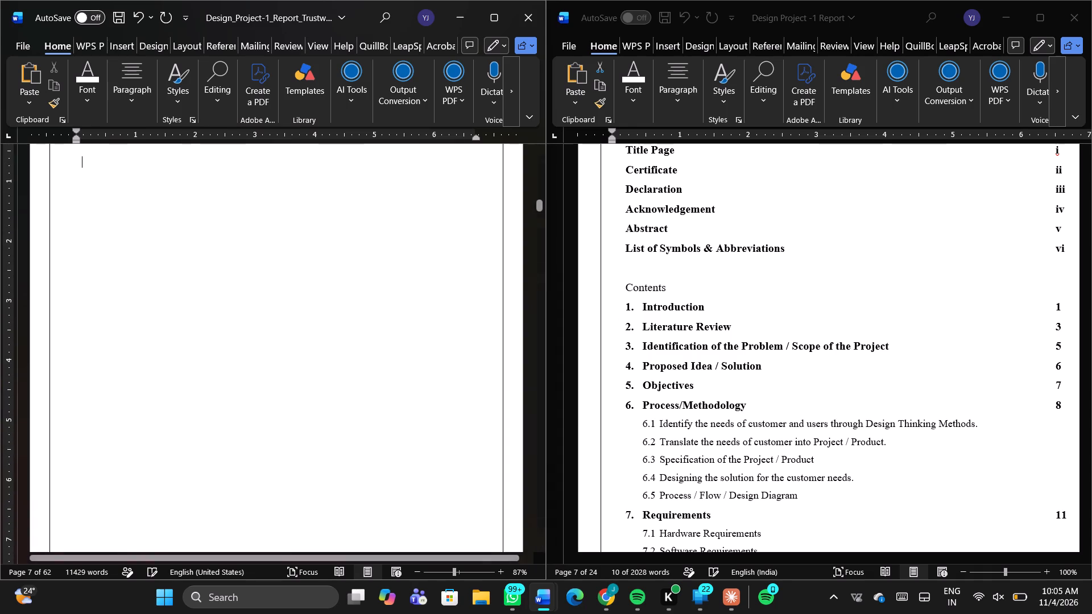
{"action": "key", "text": "BackSpace"}
{"action": "key", "text": "BackSpace"}
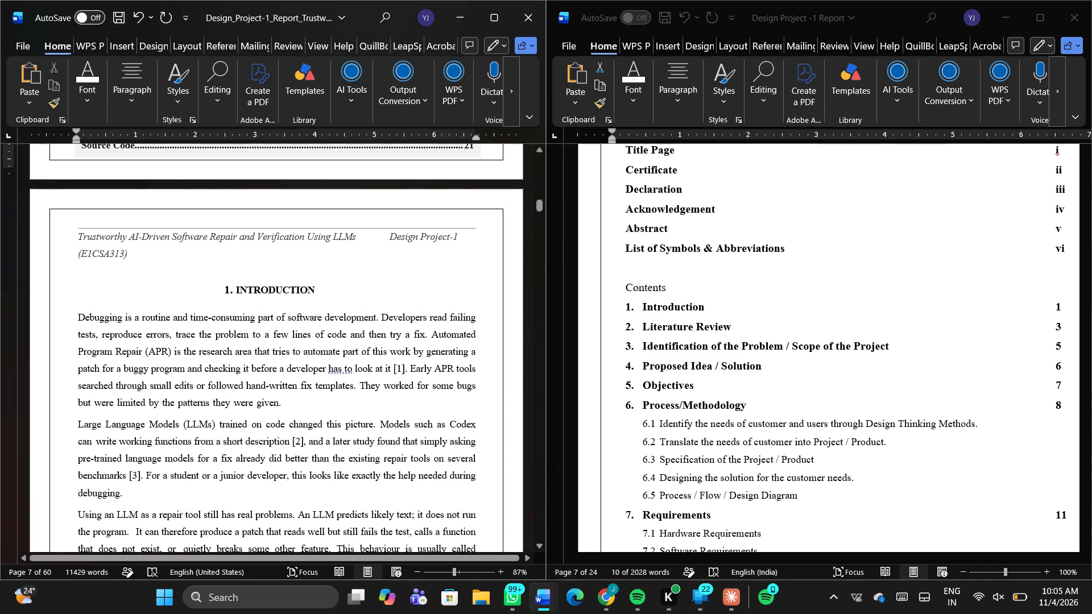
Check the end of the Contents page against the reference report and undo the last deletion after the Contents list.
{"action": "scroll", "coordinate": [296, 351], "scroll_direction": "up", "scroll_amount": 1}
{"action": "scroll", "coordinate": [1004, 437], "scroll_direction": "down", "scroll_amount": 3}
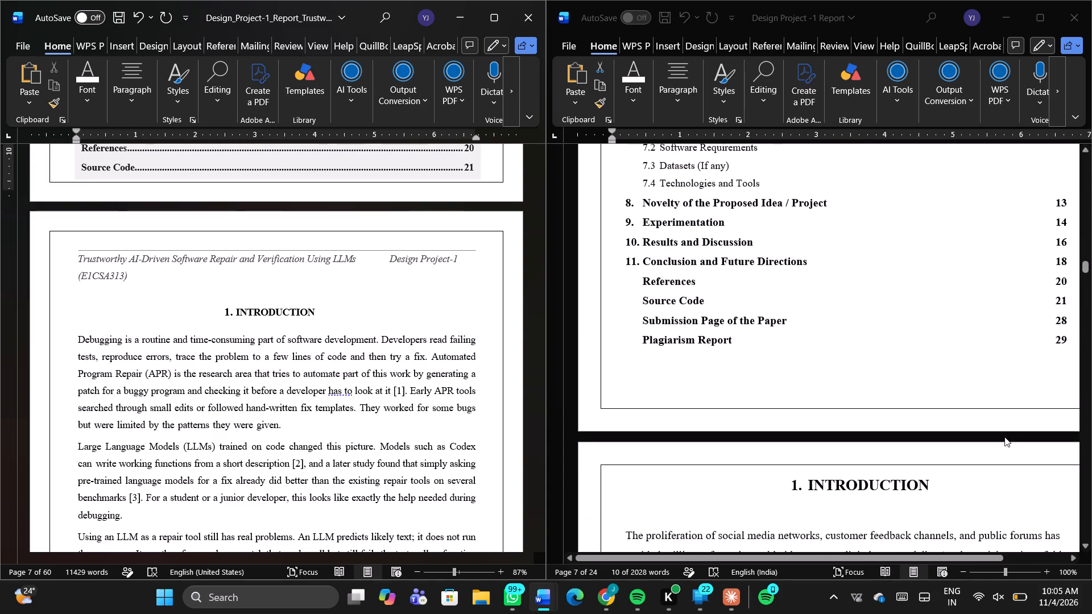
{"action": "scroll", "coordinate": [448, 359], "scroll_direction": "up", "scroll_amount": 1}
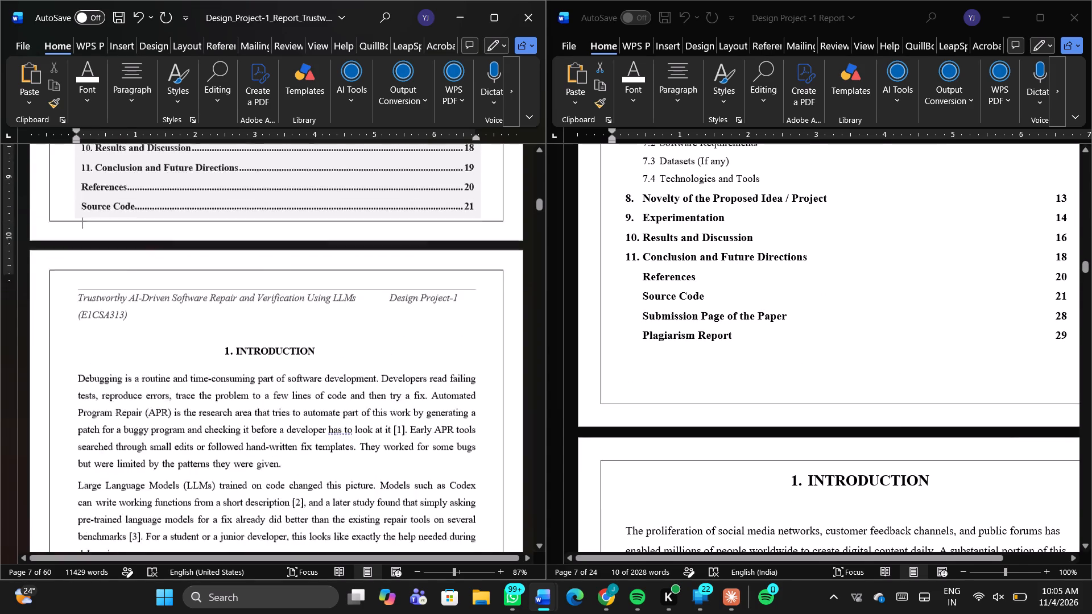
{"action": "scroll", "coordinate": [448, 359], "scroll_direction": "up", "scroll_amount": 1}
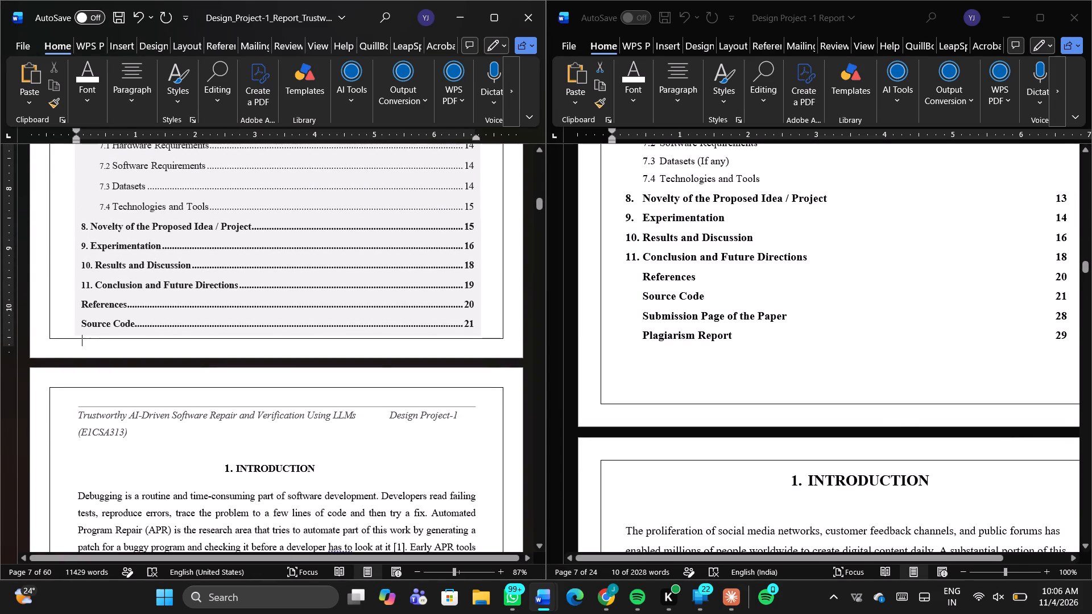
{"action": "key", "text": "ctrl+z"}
Delete the italic report title and "Design Project-1 (E1CSA313)" text above the INTRODUCTION heading, along with the blank page before it.
{"action": "scroll", "coordinate": [173, 433], "scroll_direction": "down", "scroll_amount": 2}
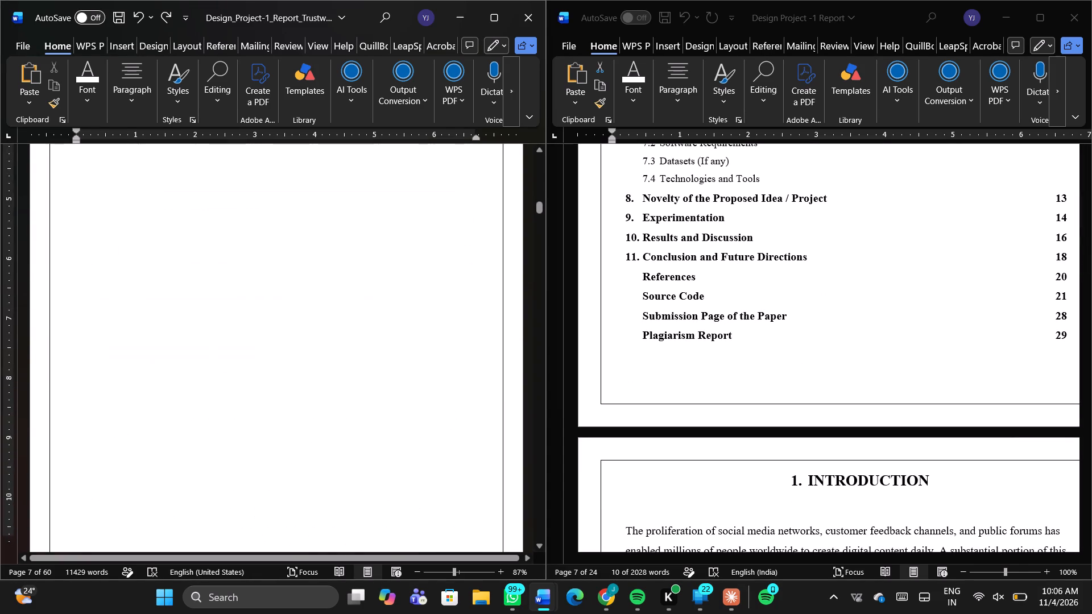
{"action": "scroll", "coordinate": [173, 433], "scroll_direction": "down", "scroll_amount": 5}
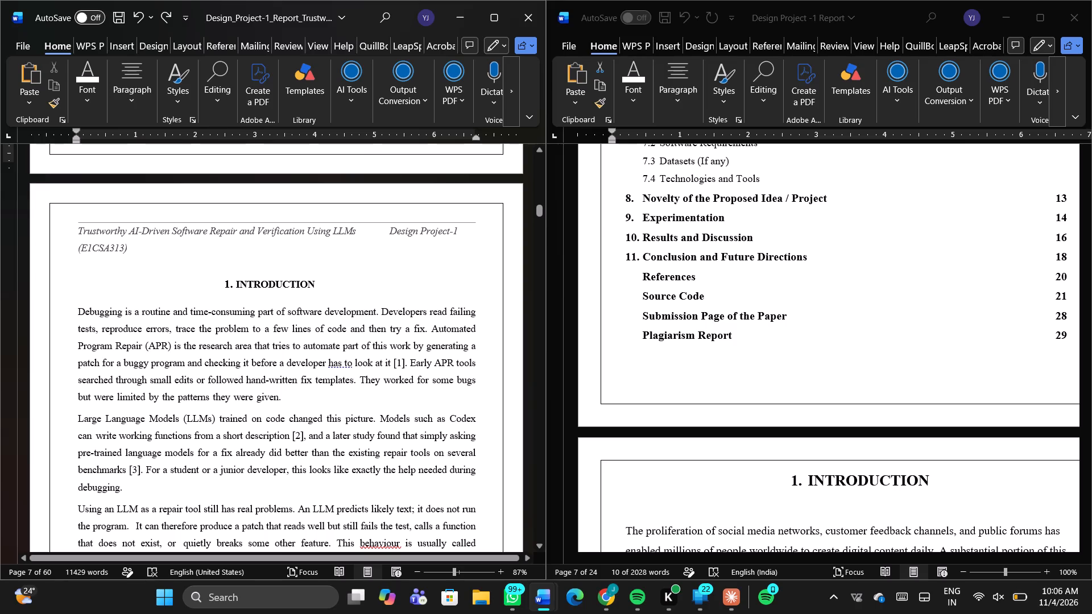
{"action": "left_click_drag", "start_coordinate": [136, 248], "coordinate": [93, 217]}
{"action": "key", "text": "BackSpace"}
{"action": "key", "text": "BackSpace"}
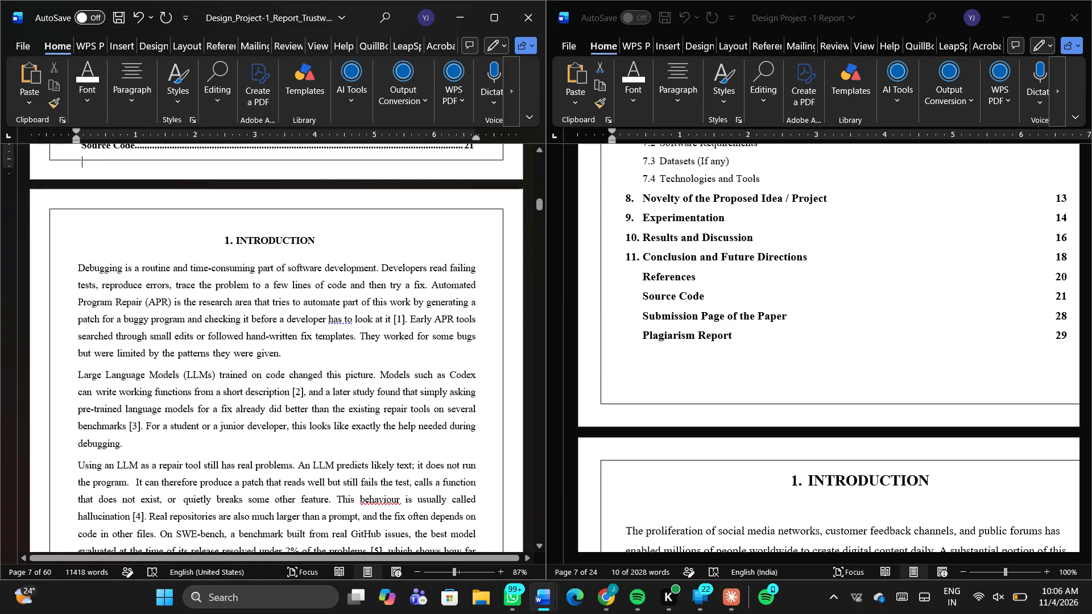
Enlarge the INTRODUCTION heading text in the Trustworthy AI report to 16 pt.
{"action": "left_click_drag", "start_coordinate": [321, 235], "coordinate": [312, 237]}
{"action": "left_click_drag", "start_coordinate": [312, 237], "coordinate": [249, 242]}
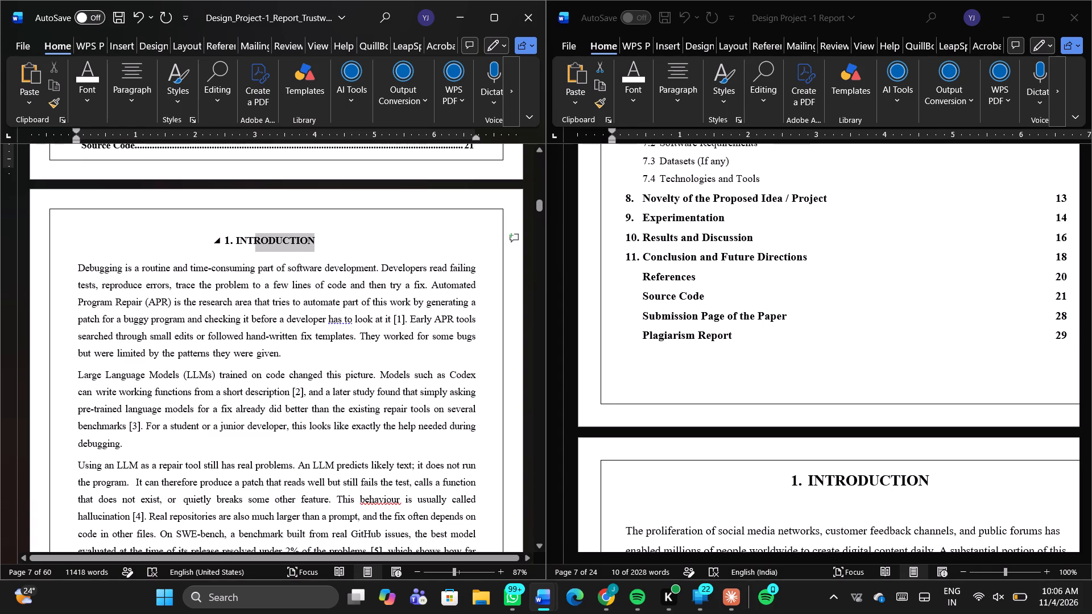
{"action": "left_click_drag", "start_coordinate": [249, 242], "coordinate": [219, 234]}
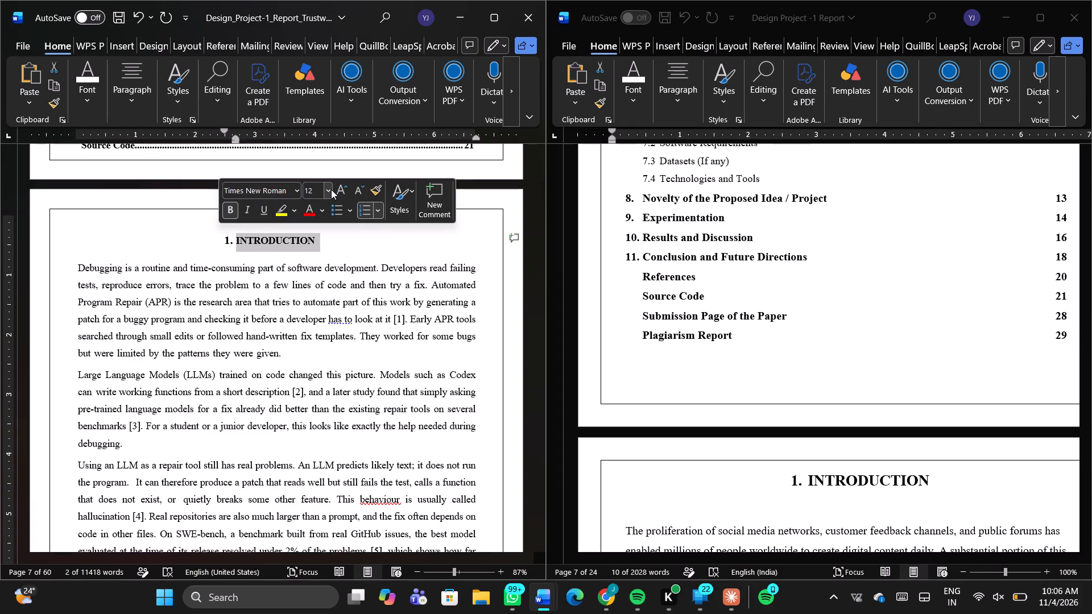
{"action": "double_click", "coordinate": [337, 189]}
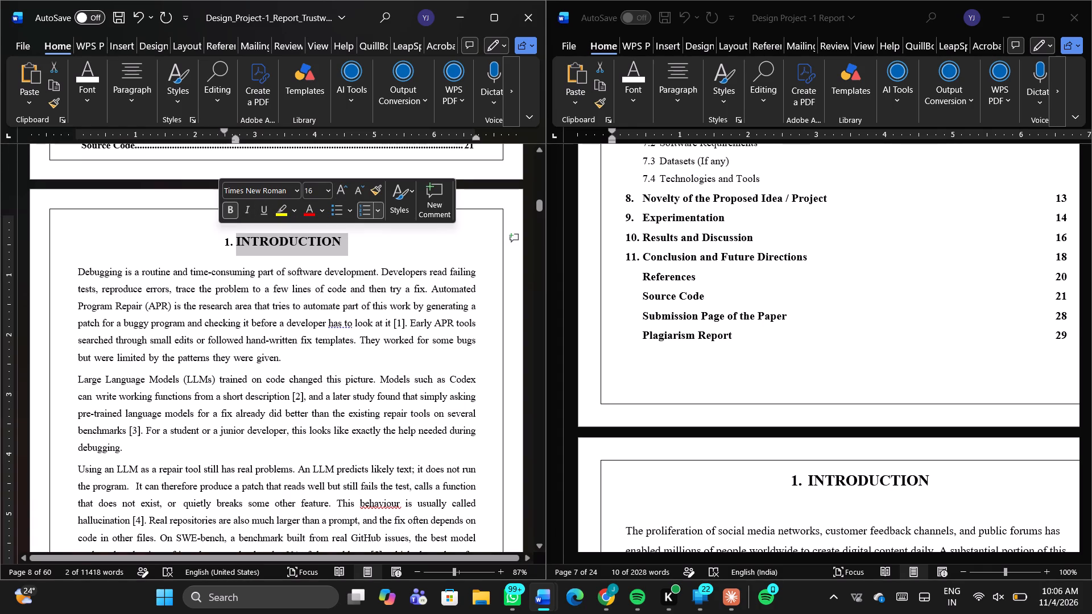
Set the "1." number of the INTRODUCTION heading to 16 pt to match its text.
{"action": "left_click", "coordinate": [231, 240]}
{"action": "left_click", "coordinate": [231, 240]}
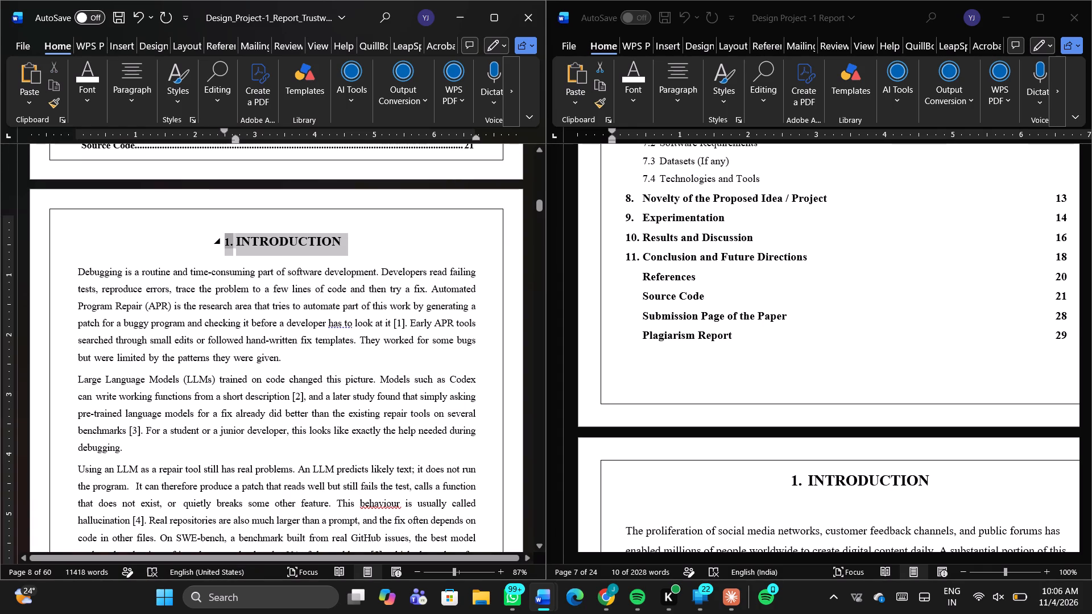
{"action": "left_click", "coordinate": [90, 104]}
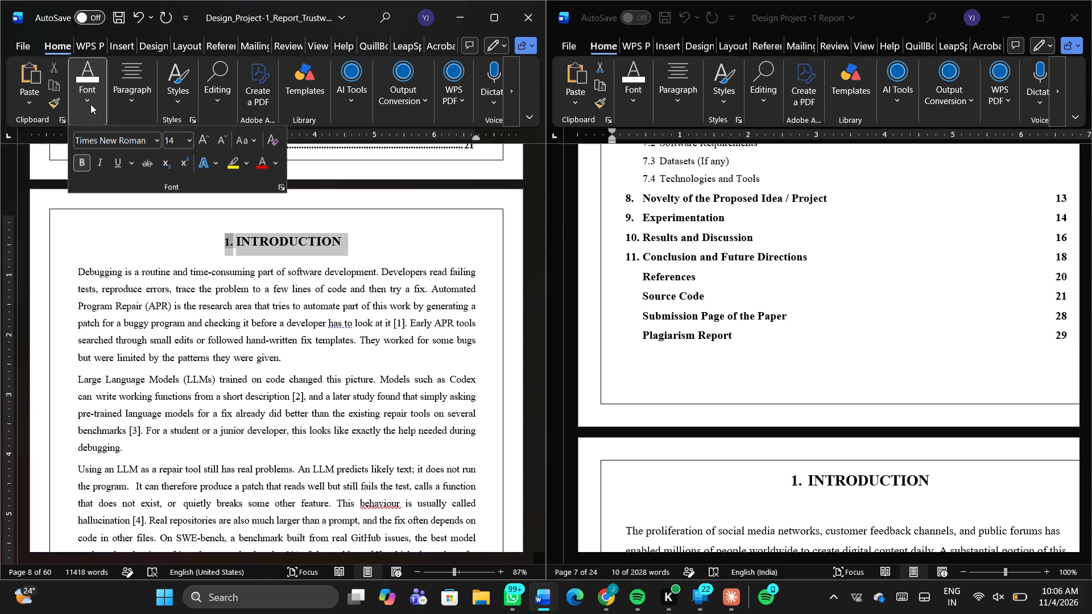
{"action": "left_click", "coordinate": [205, 144]}
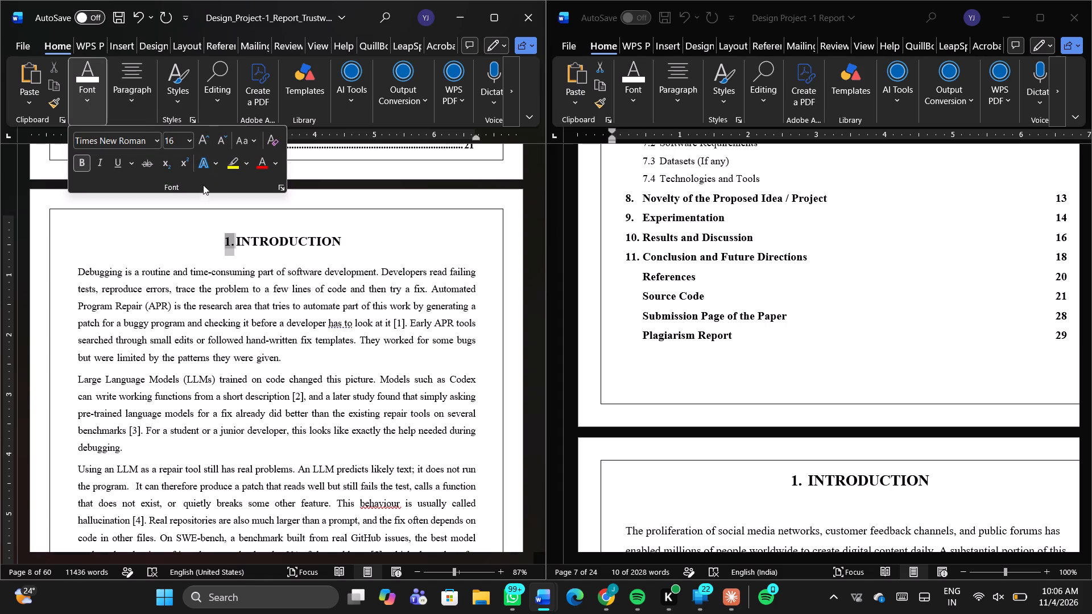
{"action": "left_click", "coordinate": [192, 142]}
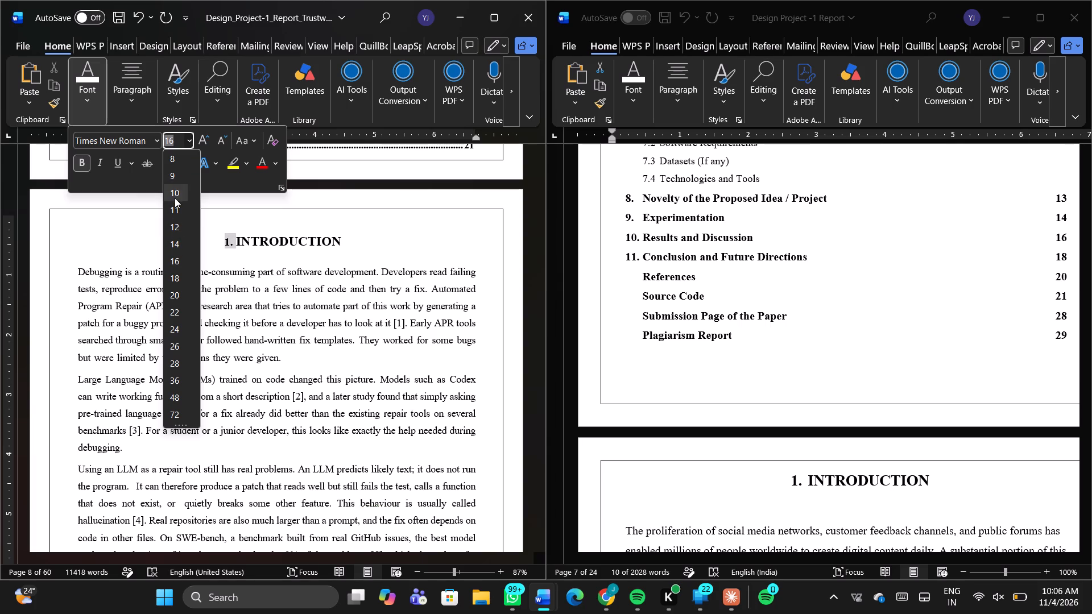
{"action": "left_click", "coordinate": [176, 263]}
{"action": "left_click", "coordinate": [311, 235]}
{"action": "left_click_drag", "start_coordinate": [311, 235], "coordinate": [324, 239]}
{"action": "left_click", "coordinate": [363, 248]}
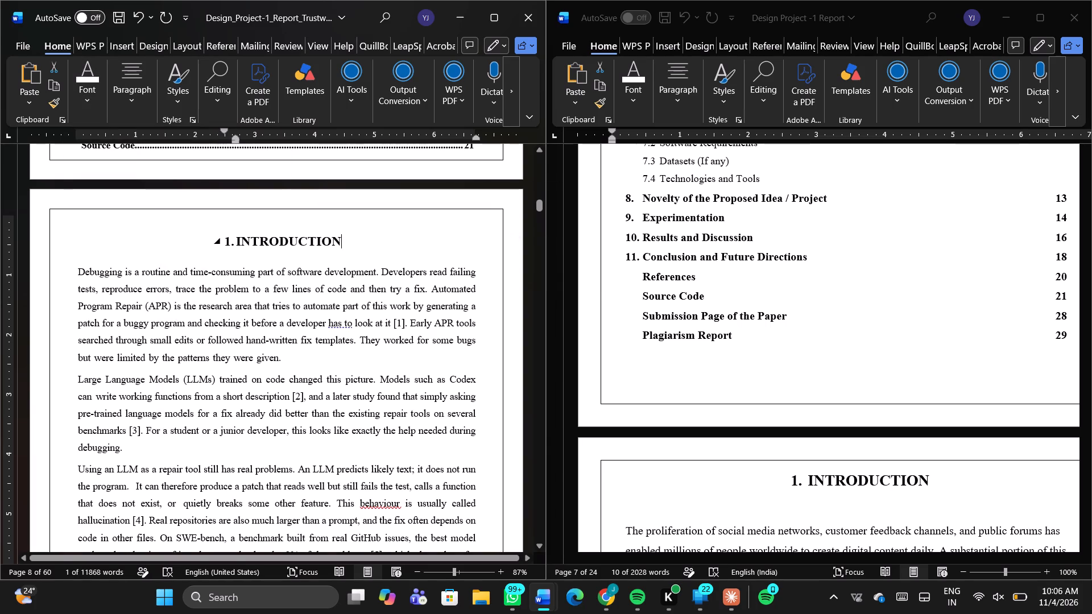
Compare the content and layout of the Introduction section in the Trustworthy AI report with the reference report.
{"action": "scroll", "coordinate": [605, 280], "scroll_direction": "down", "scroll_amount": 2}
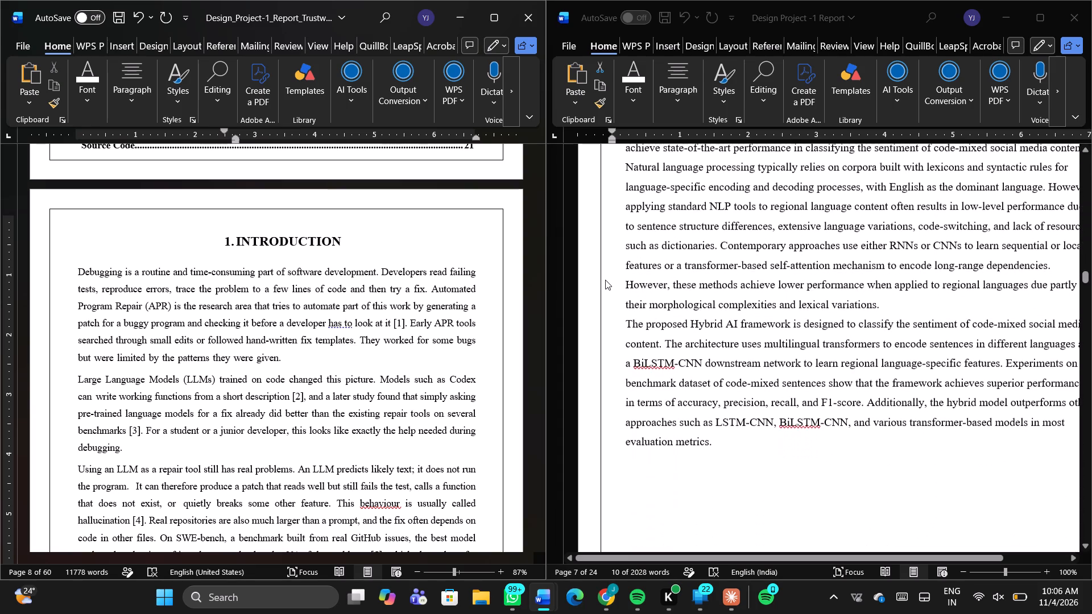
{"action": "scroll", "coordinate": [366, 405], "scroll_direction": "down", "scroll_amount": 3}
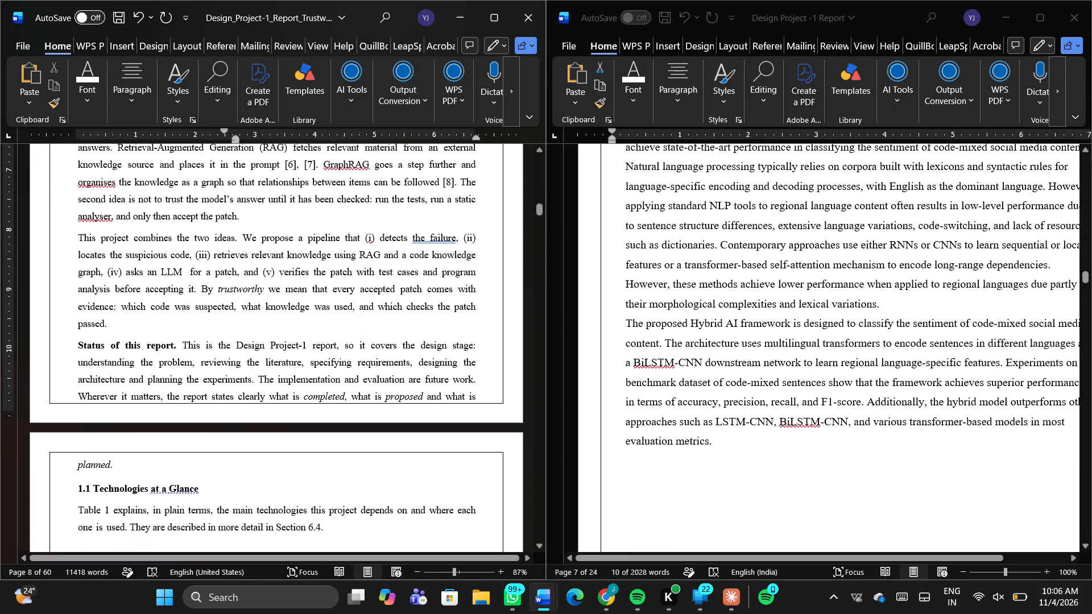
{"action": "scroll", "coordinate": [366, 405], "scroll_direction": "down", "scroll_amount": 1}
{"action": "scroll", "coordinate": [686, 401], "scroll_direction": "down", "scroll_amount": 3}
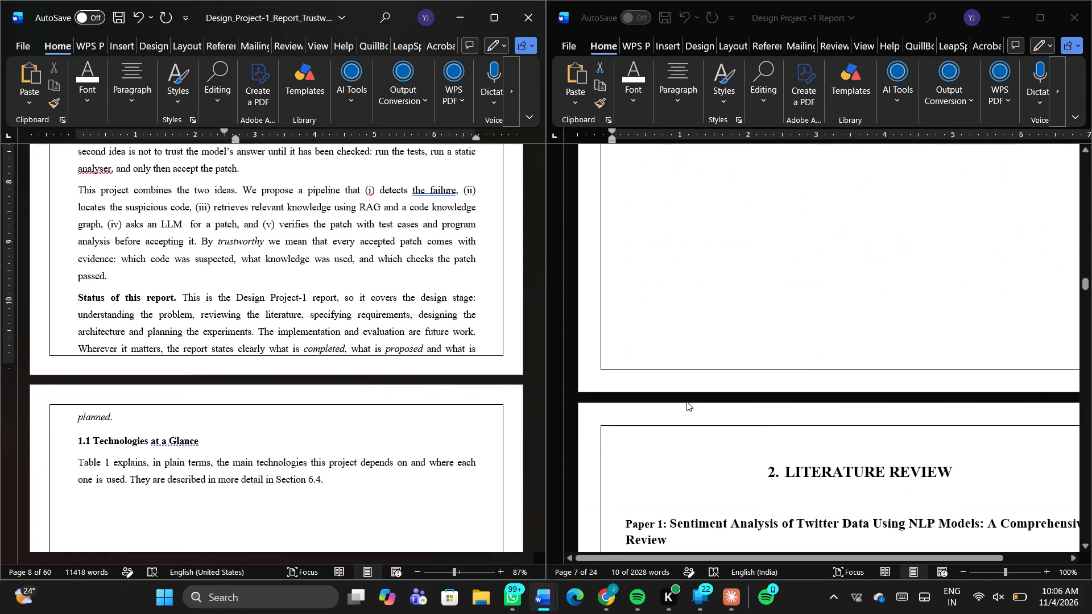
{"action": "scroll", "coordinate": [204, 432], "scroll_direction": "up", "scroll_amount": 1}
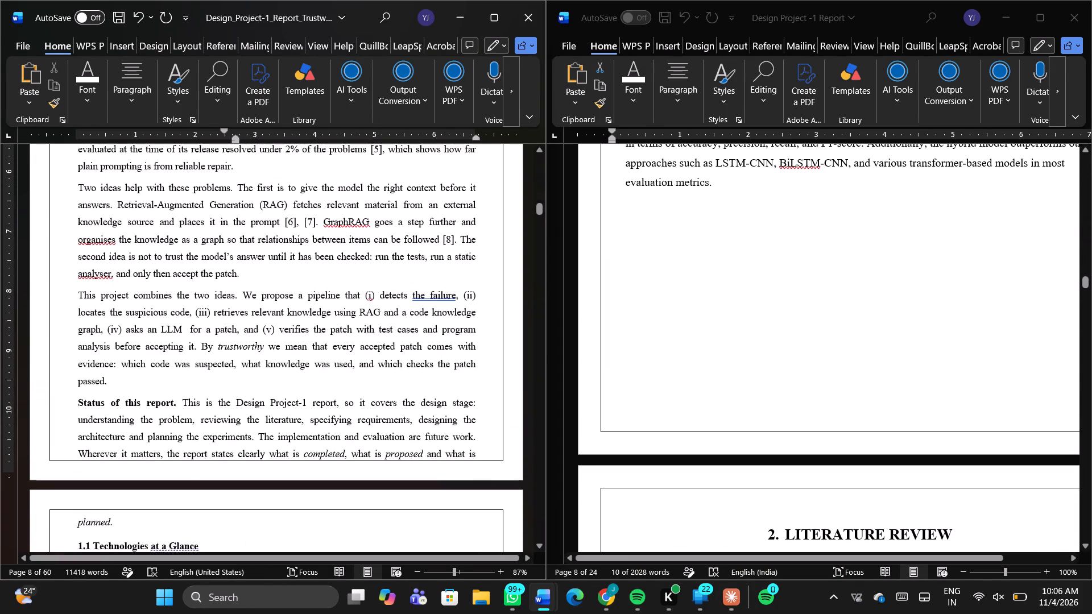
{"action": "scroll", "coordinate": [204, 432], "scroll_direction": "up", "scroll_amount": 4}
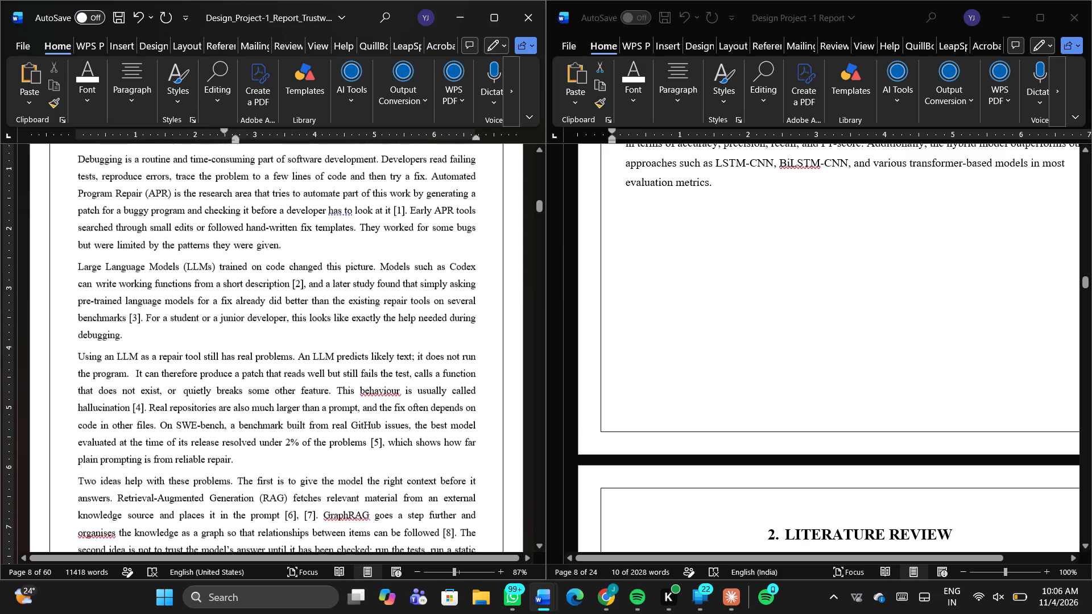
{"action": "scroll", "coordinate": [200, 359], "scroll_direction": "down", "scroll_amount": 3}
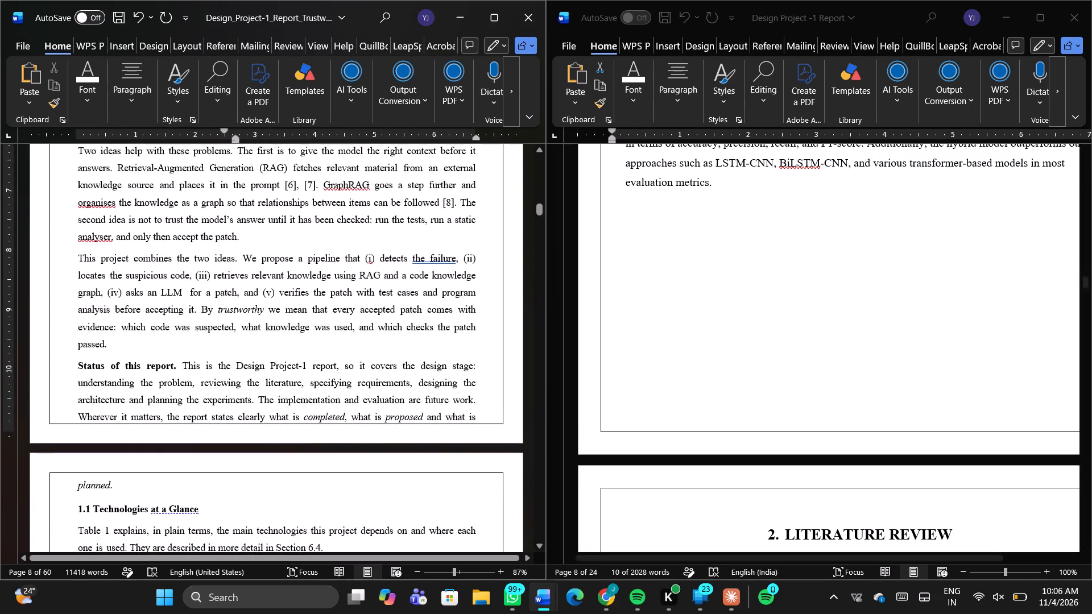
Delete the "Status of this report." paragraph at the end of the Introduction, before the Technologies at a Glance heading.
{"action": "scroll", "coordinate": [200, 359], "scroll_direction": "down", "scroll_amount": 1}
{"action": "left_click_drag", "start_coordinate": [113, 428], "coordinate": [98, 383]}
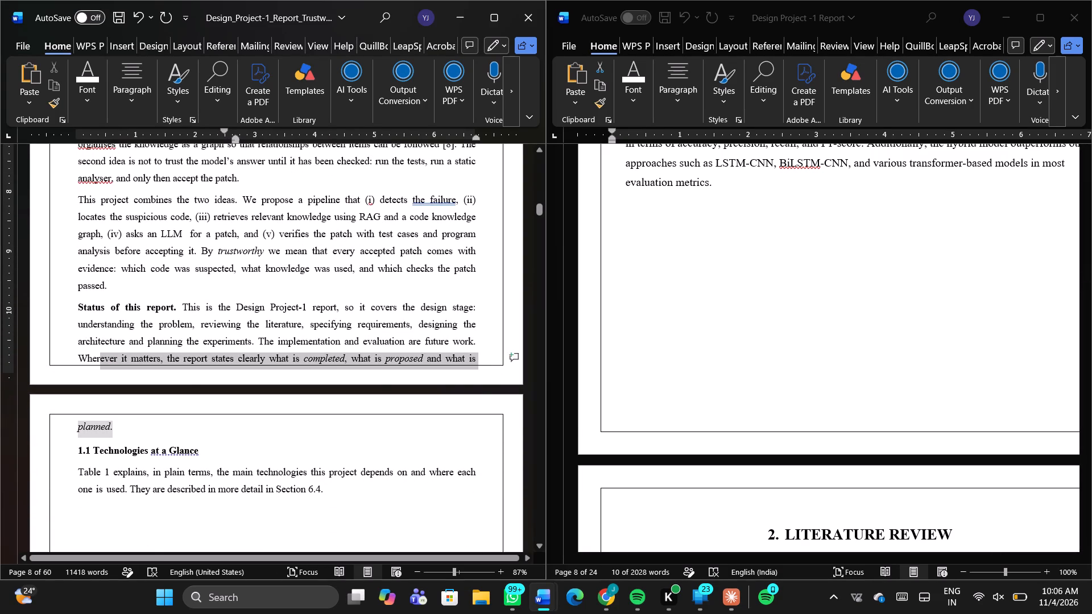
{"action": "left_click_drag", "start_coordinate": [98, 383], "coordinate": [77, 312]}
{"action": "key", "text": "BackSpace"}
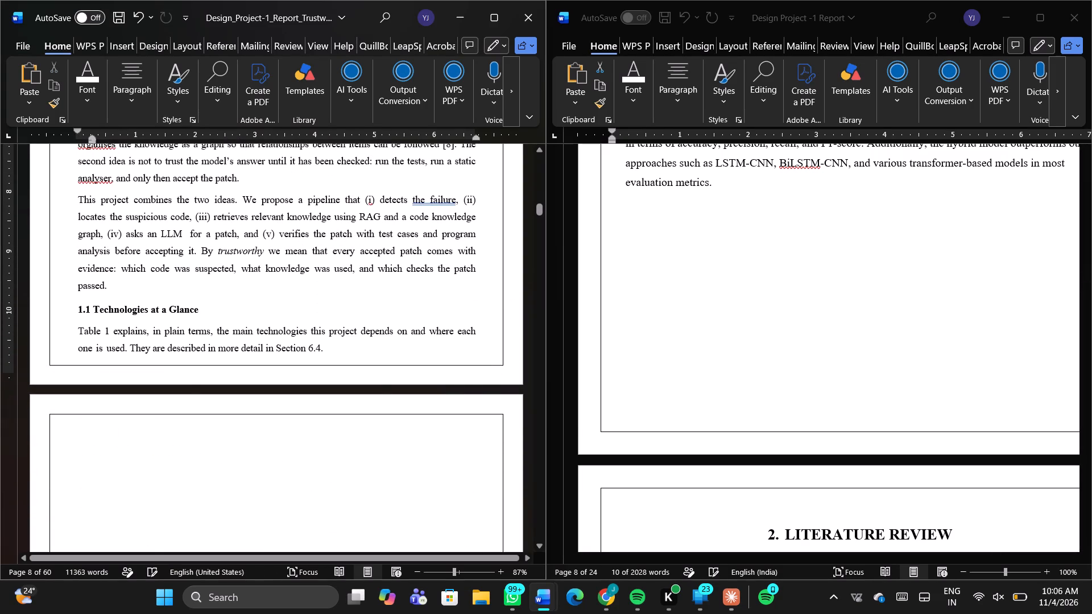
Remove the 1.1 numbering and the indent from the Technologies at a Glance heading.
{"action": "key", "text": "BackSpace"}
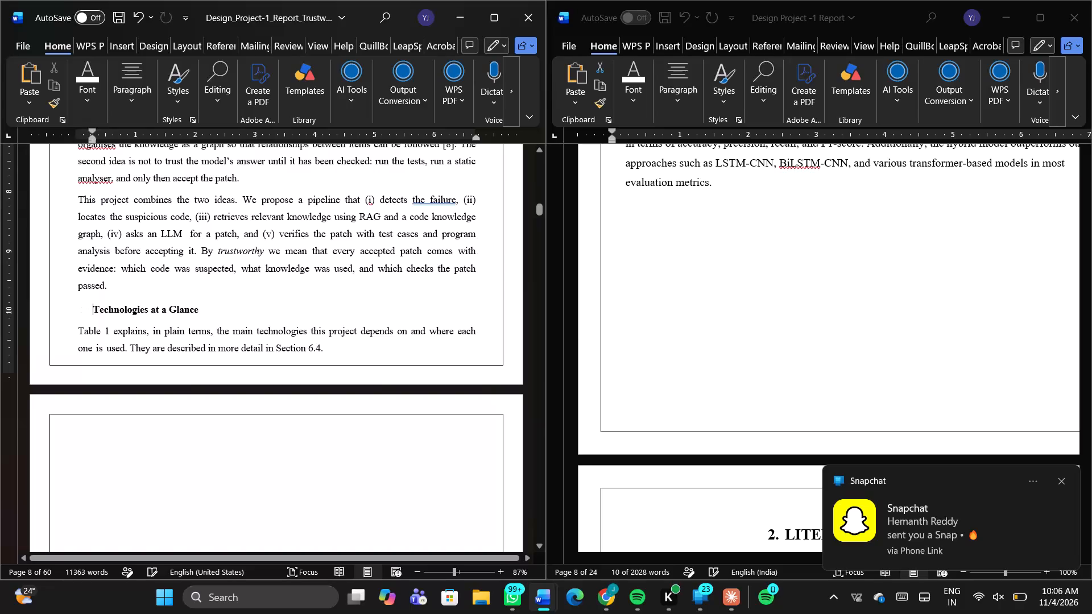
{"action": "key", "text": "BackSpace"}
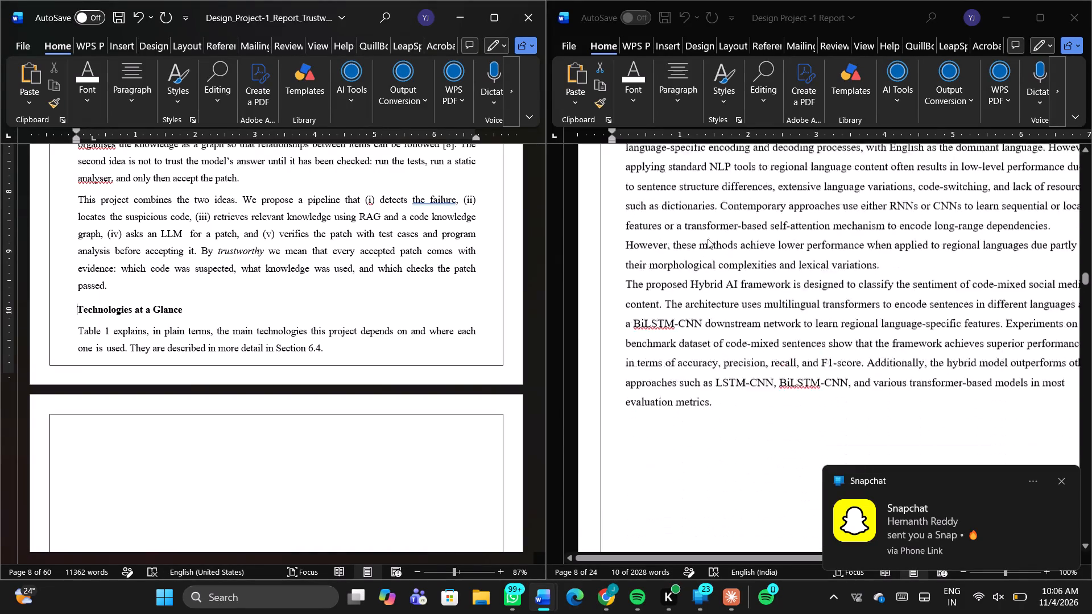
Delete the footer text "Alliance School of Advanced Computing, Alliance University, Bengaluru" with its page number and line on the blank page before Table 1.
{"action": "scroll", "coordinate": [357, 355], "scroll_direction": "down", "scroll_amount": 3}
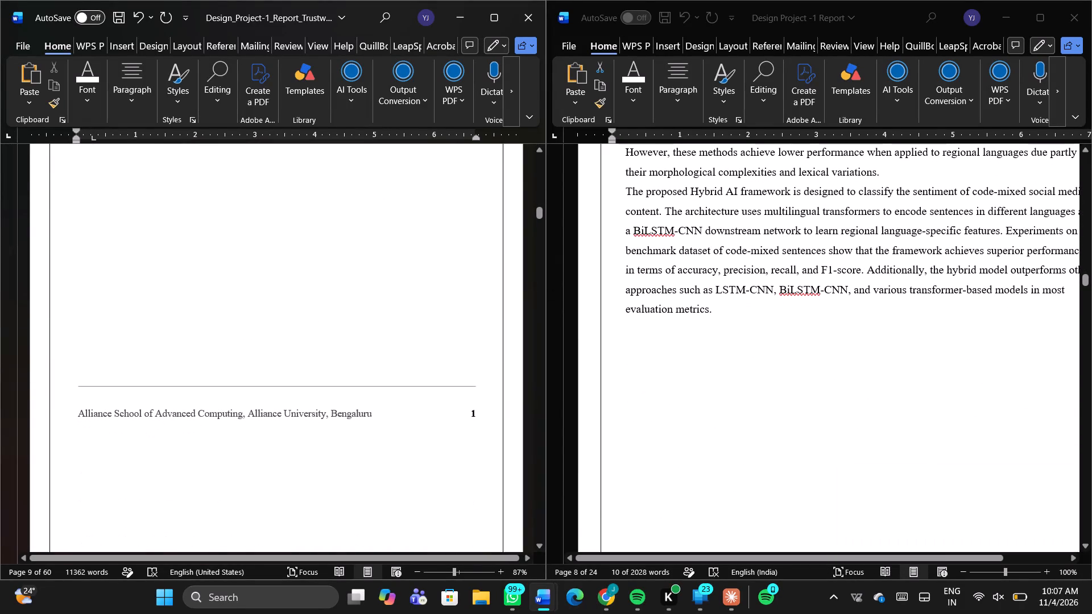
{"action": "left_click_drag", "start_coordinate": [483, 415], "coordinate": [139, 351]}
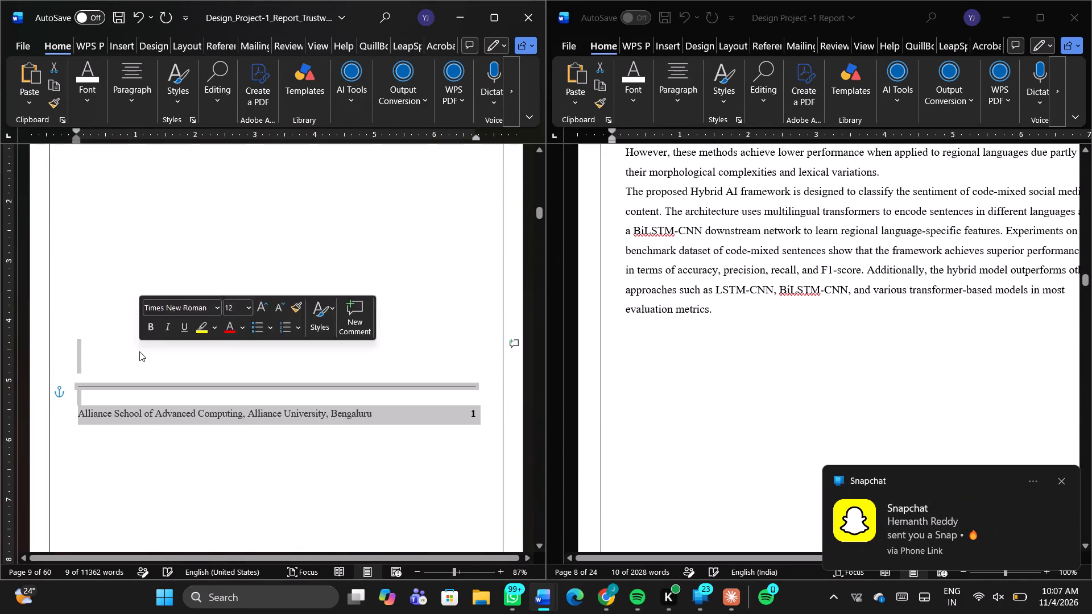
{"action": "key", "text": "BackSpace"}
Remove the empty paragraphs between the Technologies at a Glance text and Table 1 so the blank page is eliminated.
{"action": "scroll", "coordinate": [139, 351], "scroll_direction": "up", "scroll_amount": 1}
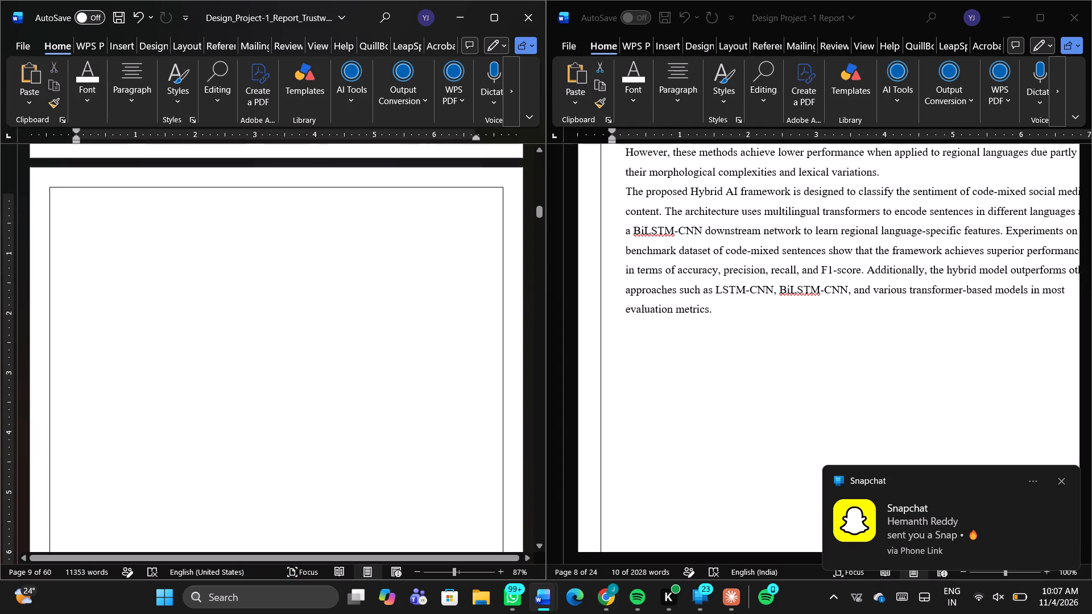
{"action": "key", "text": "BackSpace"}
{"action": "key", "text": "BackSpace"}
{"action": "key", "text": "BackSpace"}
{"action": "key", "text": "BackSpace"}
{"action": "key", "text": "BackSpace"}
{"action": "key", "text": "BackSpace"}
{"action": "key", "text": "BackSpace"}
{"action": "key", "text": "BackSpace"}
{"action": "key", "text": "BackSpace"}
{"action": "key", "text": "BackSpace"}
{"action": "key", "text": "BackSpace"}
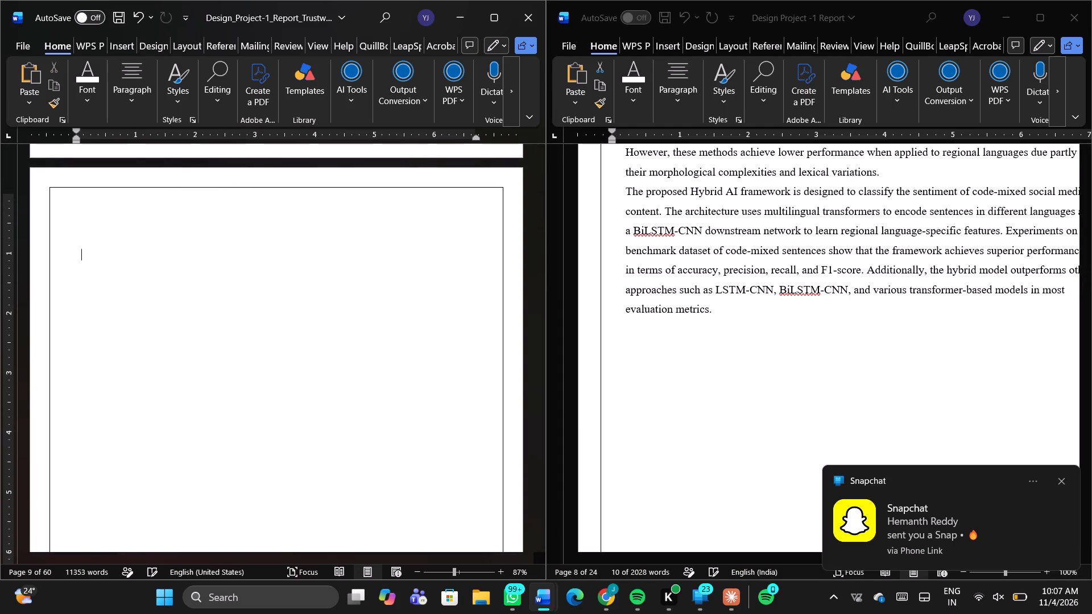
{"action": "key", "text": "BackSpace"}
{"action": "key", "text": "BackSpace"}
{"action": "key", "text": "BackSpace"}
{"action": "key", "text": "BackSpace"}
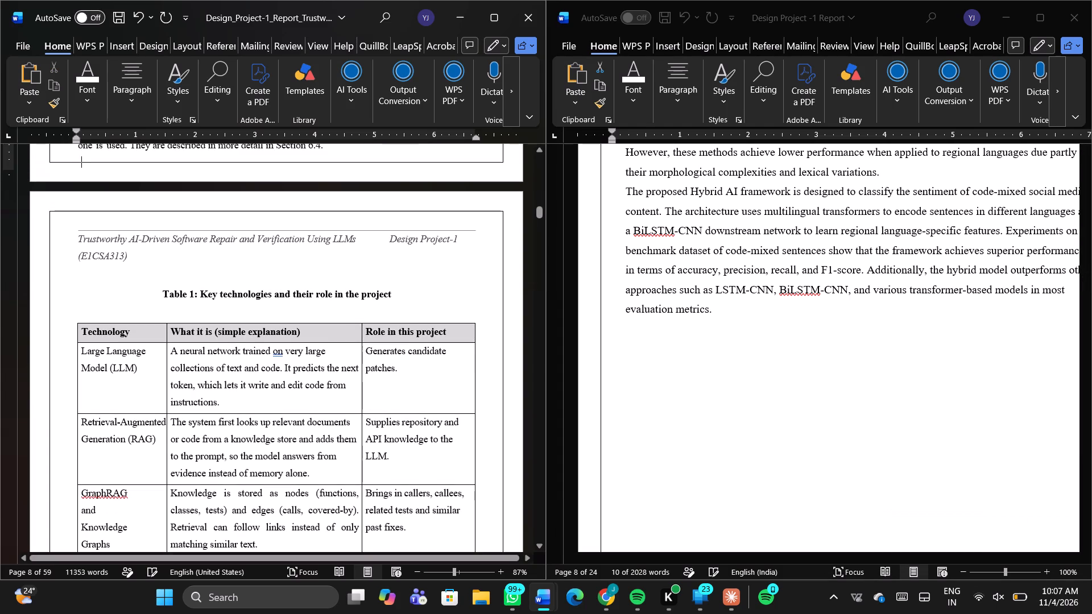
Delete the header text "Trustworthy AI-Driven Software Repair and Verification Using LLMs Design Project-1 (E1CSA313)" and its line above Table 1.
{"action": "left_click_drag", "start_coordinate": [130, 252], "coordinate": [86, 230]}
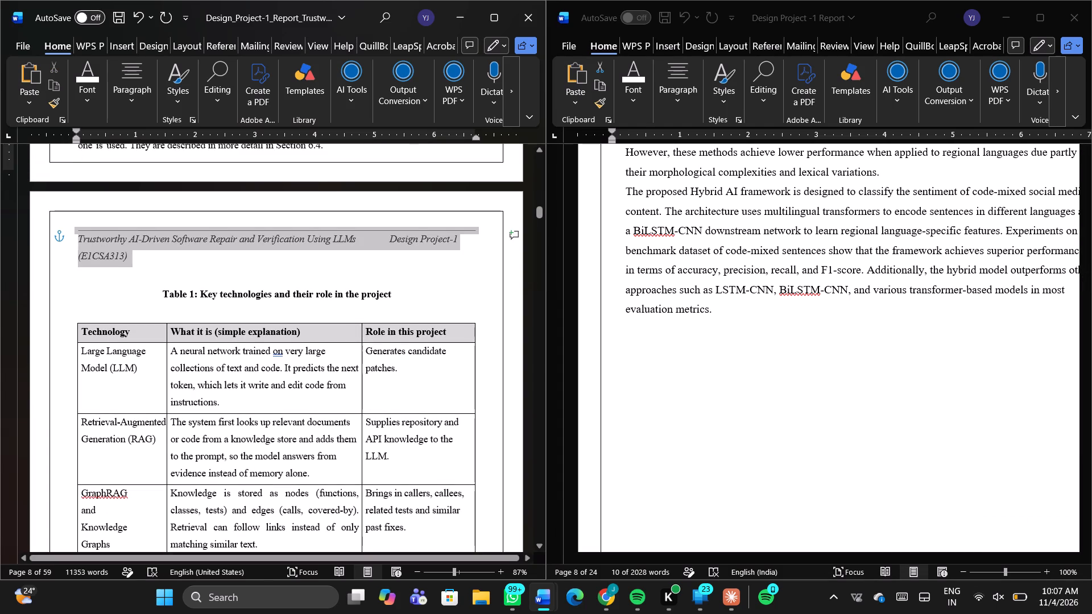
{"action": "left_click_drag", "start_coordinate": [86, 230], "coordinate": [85, 230]}
{"action": "key", "text": "BackSpace"}
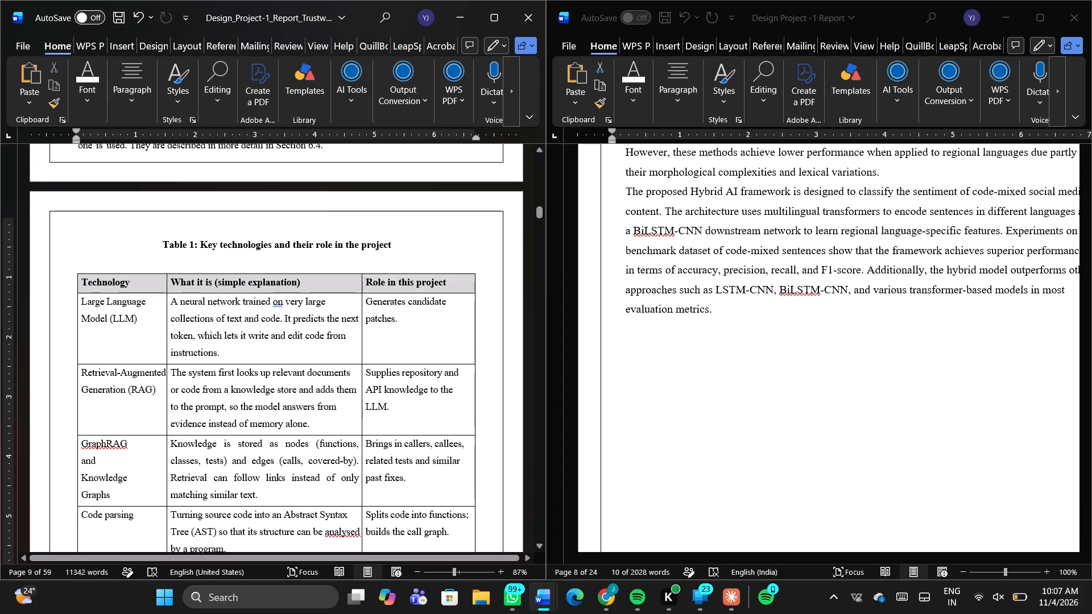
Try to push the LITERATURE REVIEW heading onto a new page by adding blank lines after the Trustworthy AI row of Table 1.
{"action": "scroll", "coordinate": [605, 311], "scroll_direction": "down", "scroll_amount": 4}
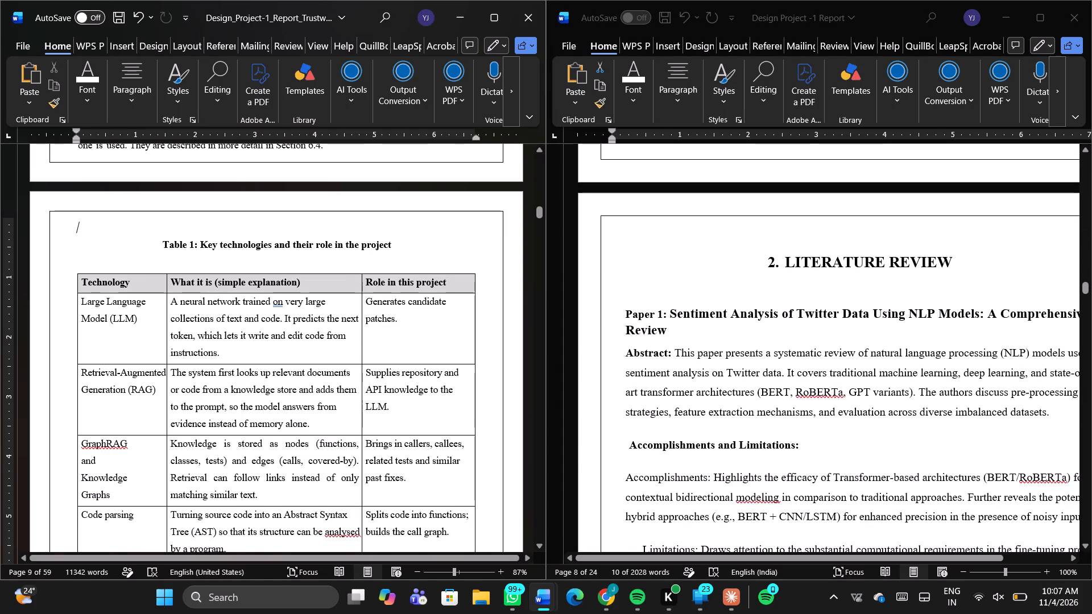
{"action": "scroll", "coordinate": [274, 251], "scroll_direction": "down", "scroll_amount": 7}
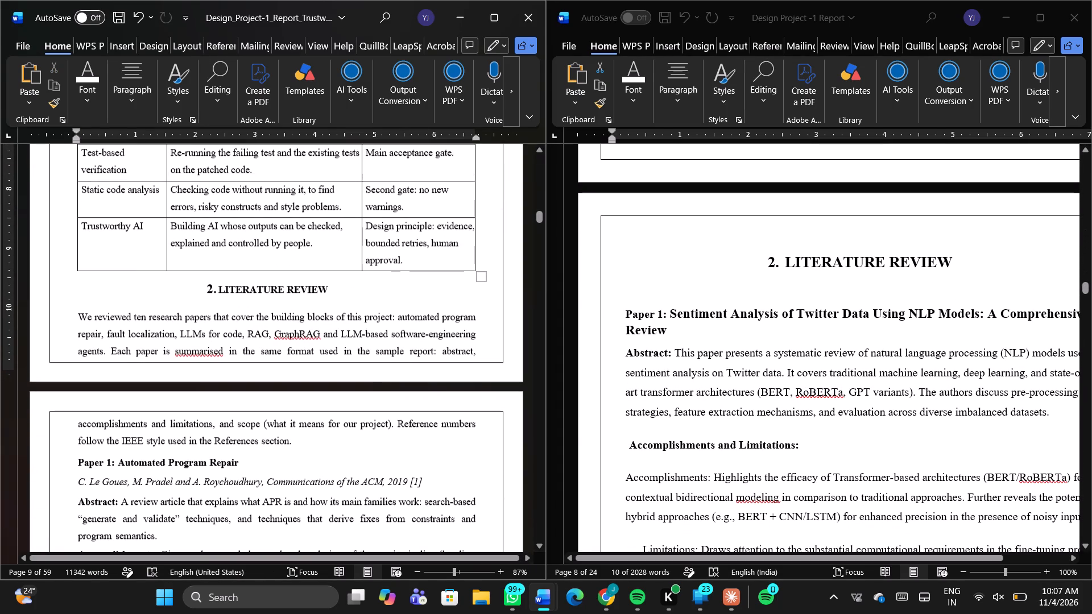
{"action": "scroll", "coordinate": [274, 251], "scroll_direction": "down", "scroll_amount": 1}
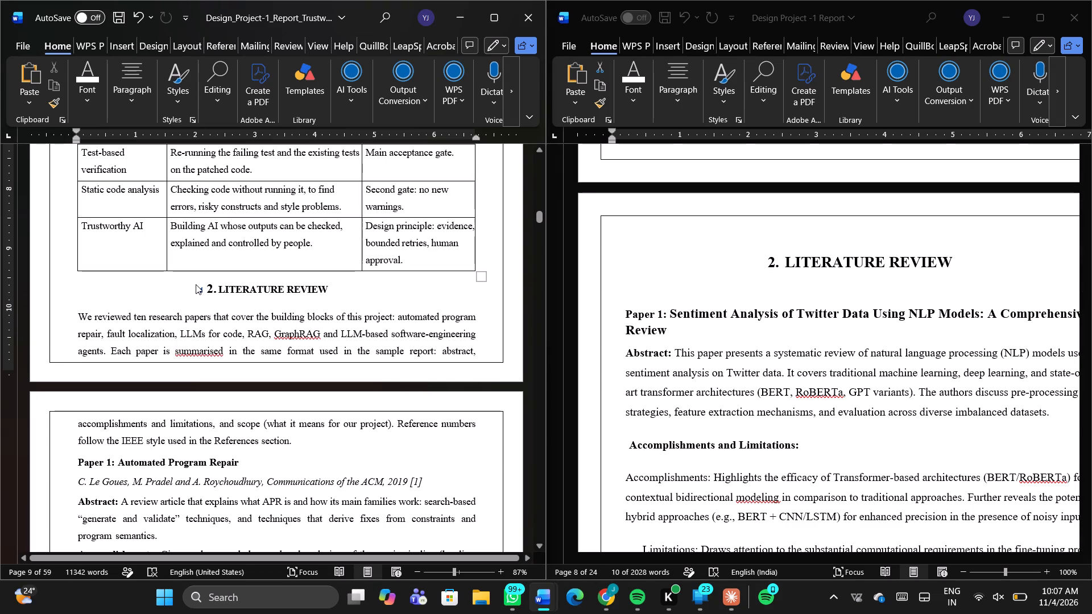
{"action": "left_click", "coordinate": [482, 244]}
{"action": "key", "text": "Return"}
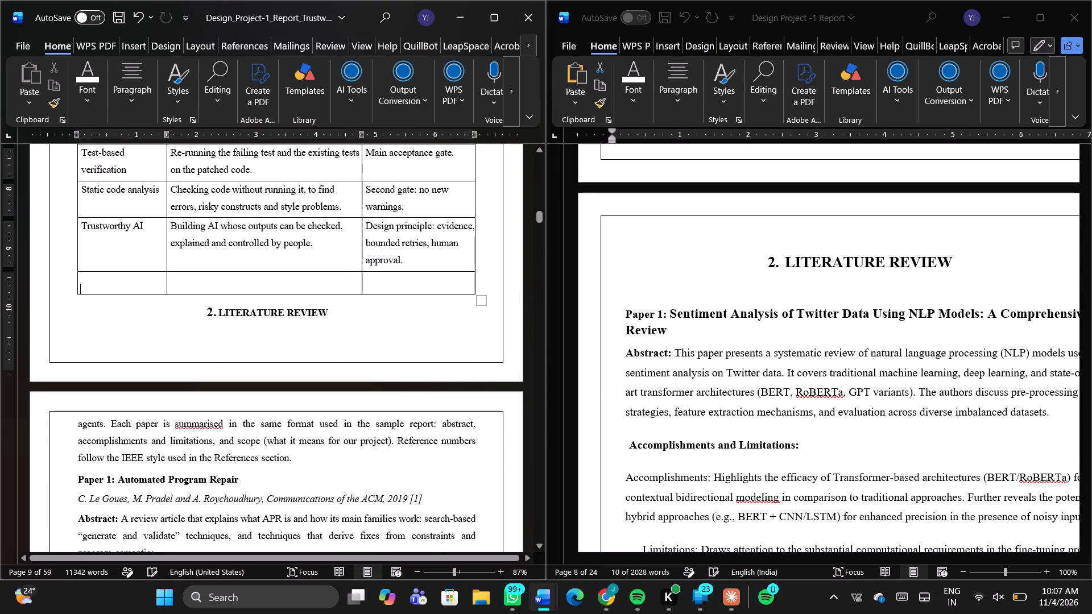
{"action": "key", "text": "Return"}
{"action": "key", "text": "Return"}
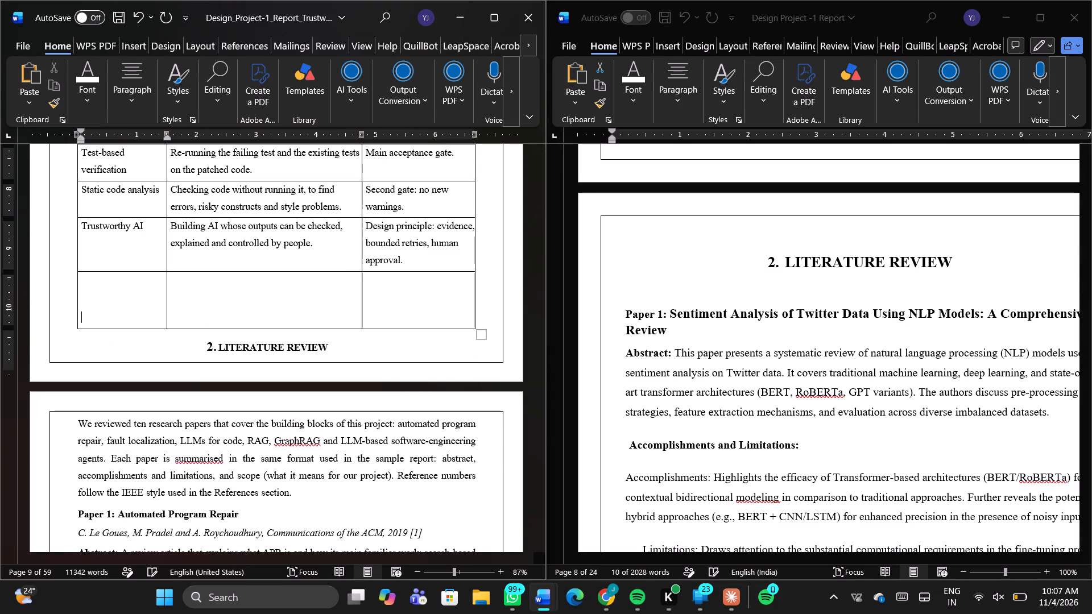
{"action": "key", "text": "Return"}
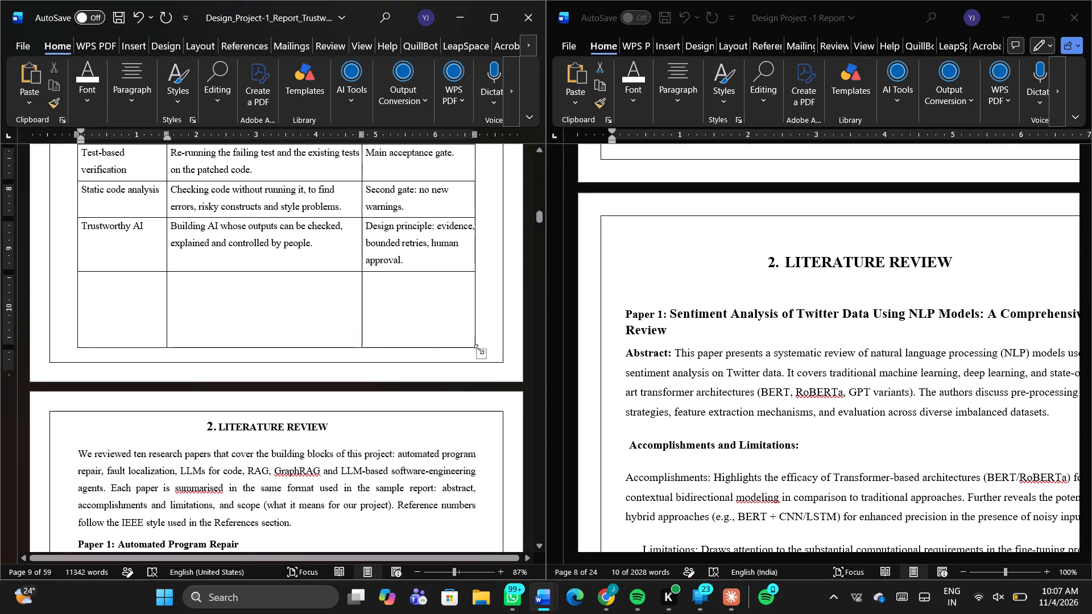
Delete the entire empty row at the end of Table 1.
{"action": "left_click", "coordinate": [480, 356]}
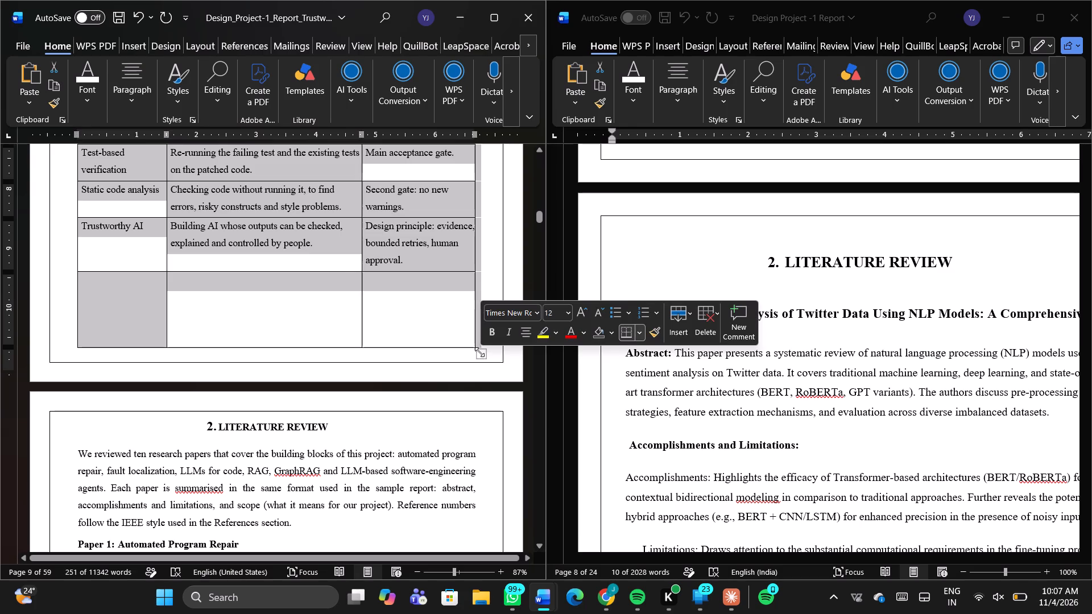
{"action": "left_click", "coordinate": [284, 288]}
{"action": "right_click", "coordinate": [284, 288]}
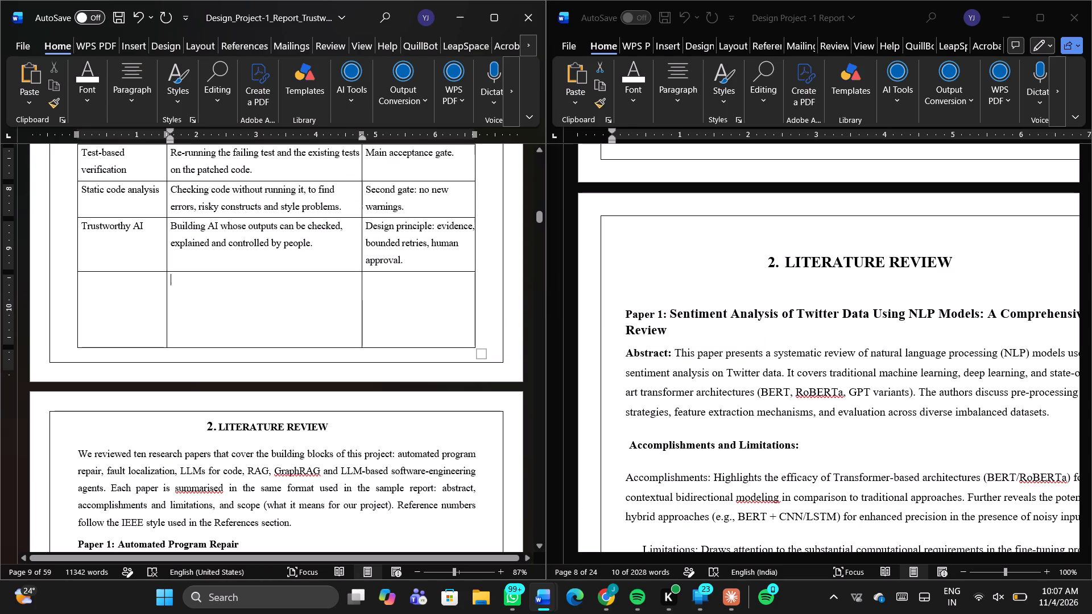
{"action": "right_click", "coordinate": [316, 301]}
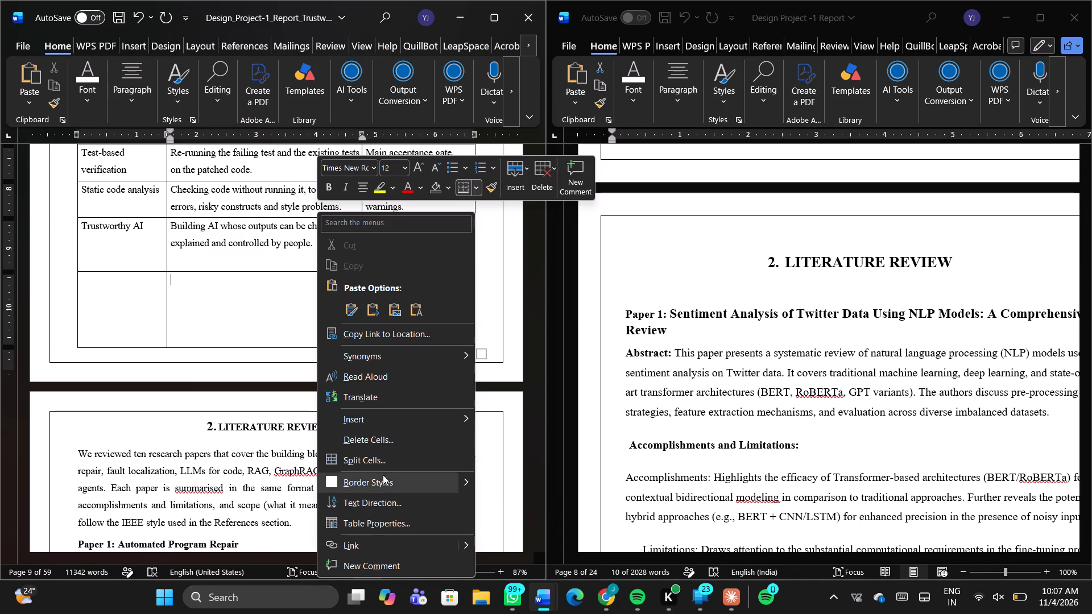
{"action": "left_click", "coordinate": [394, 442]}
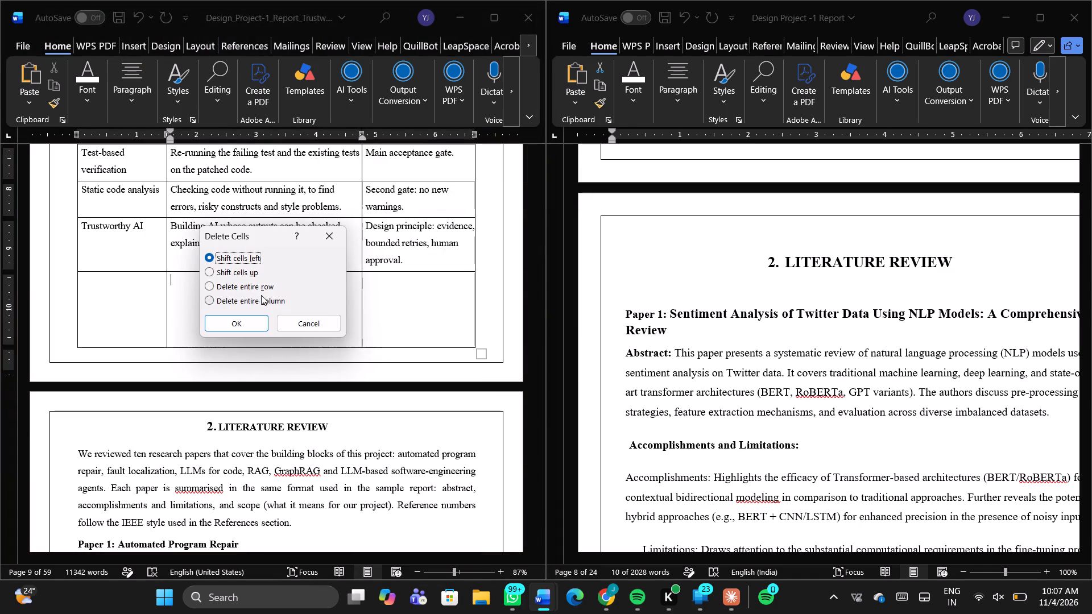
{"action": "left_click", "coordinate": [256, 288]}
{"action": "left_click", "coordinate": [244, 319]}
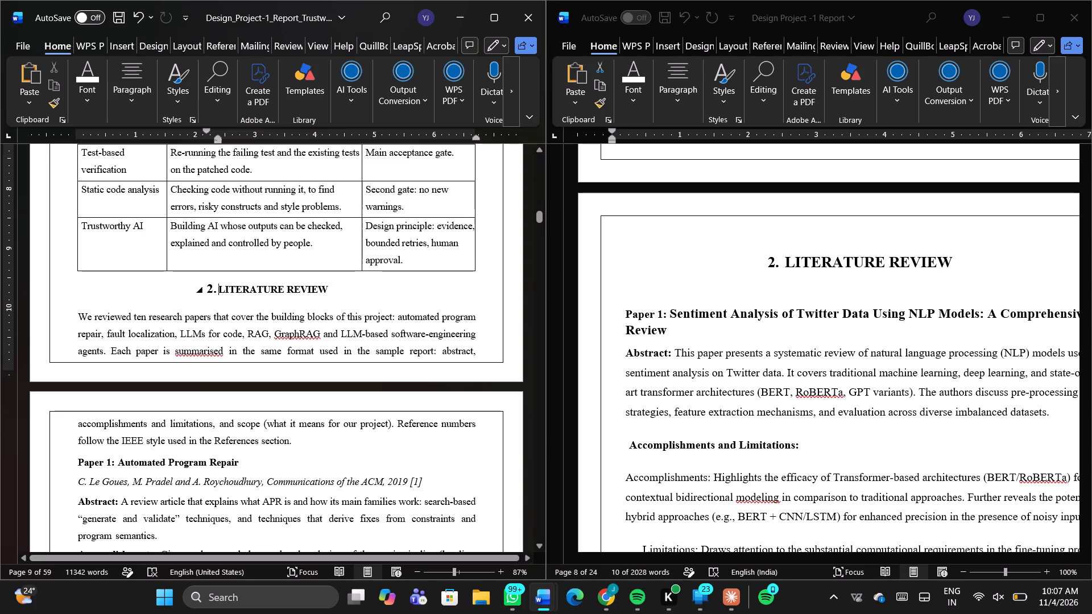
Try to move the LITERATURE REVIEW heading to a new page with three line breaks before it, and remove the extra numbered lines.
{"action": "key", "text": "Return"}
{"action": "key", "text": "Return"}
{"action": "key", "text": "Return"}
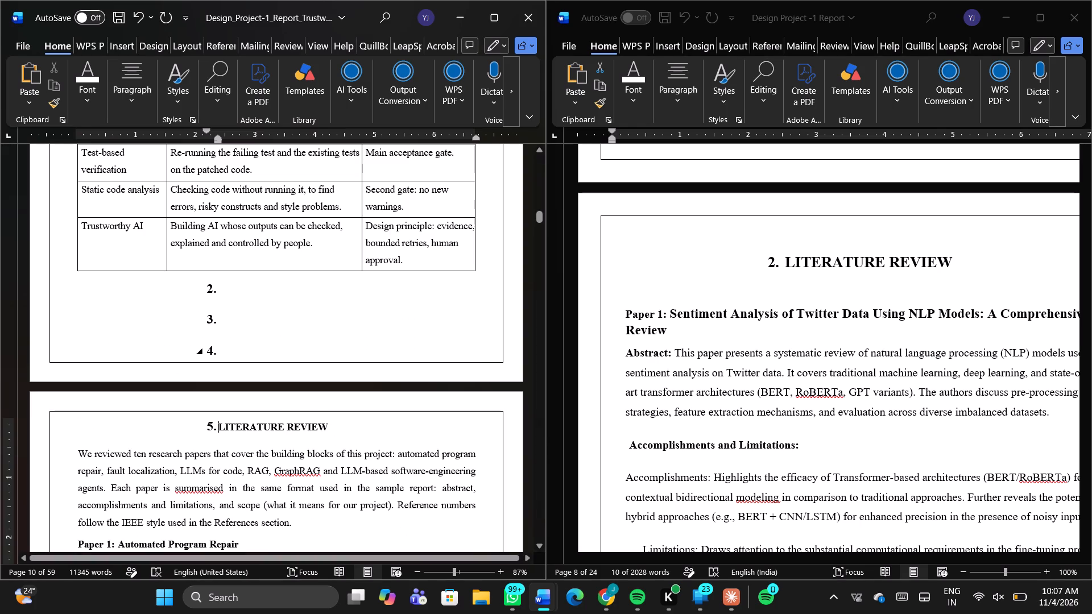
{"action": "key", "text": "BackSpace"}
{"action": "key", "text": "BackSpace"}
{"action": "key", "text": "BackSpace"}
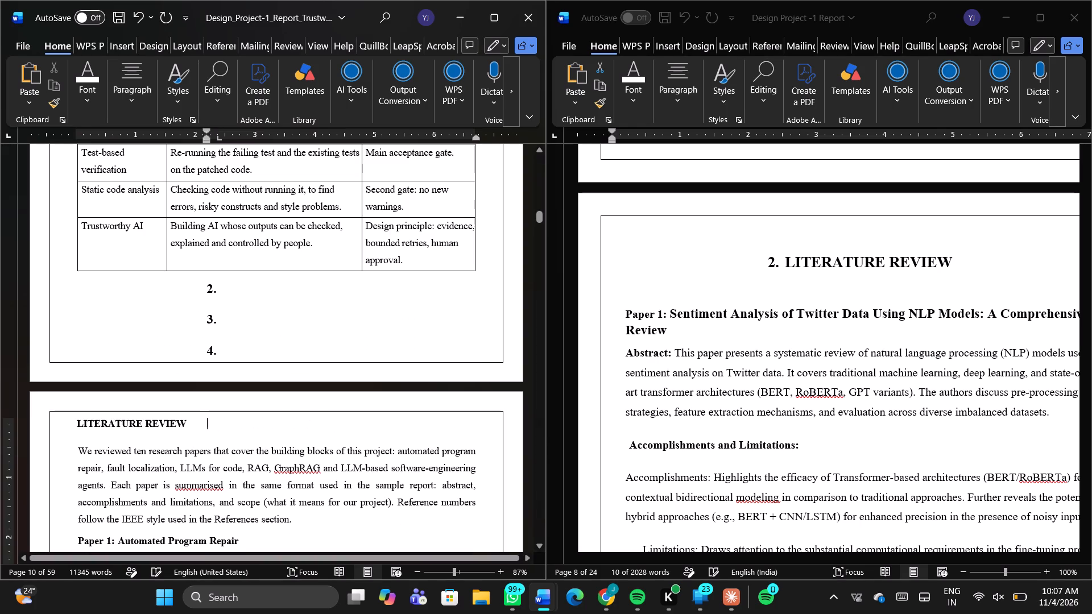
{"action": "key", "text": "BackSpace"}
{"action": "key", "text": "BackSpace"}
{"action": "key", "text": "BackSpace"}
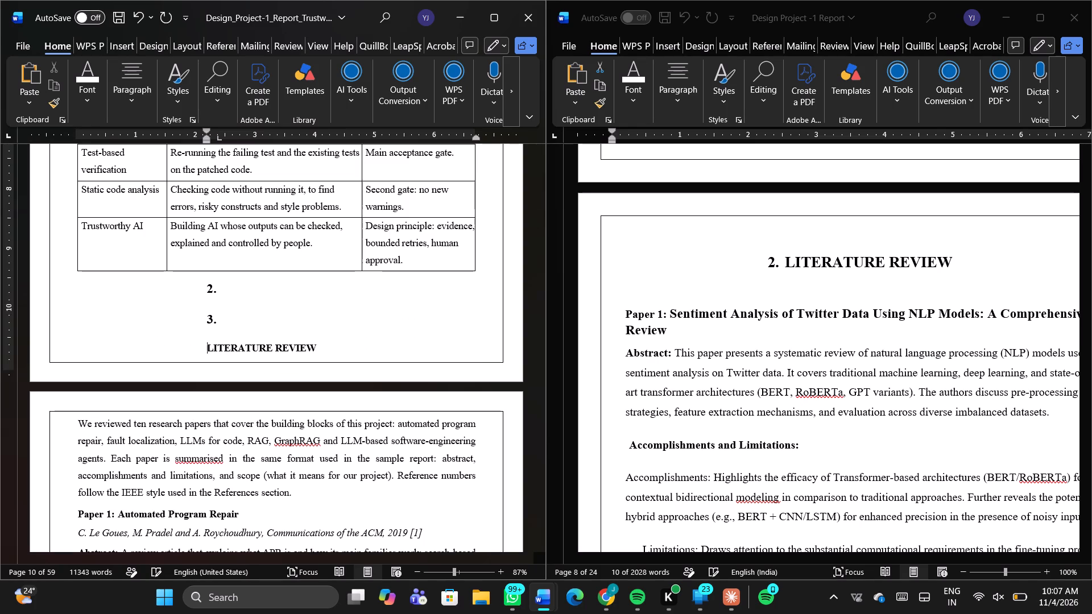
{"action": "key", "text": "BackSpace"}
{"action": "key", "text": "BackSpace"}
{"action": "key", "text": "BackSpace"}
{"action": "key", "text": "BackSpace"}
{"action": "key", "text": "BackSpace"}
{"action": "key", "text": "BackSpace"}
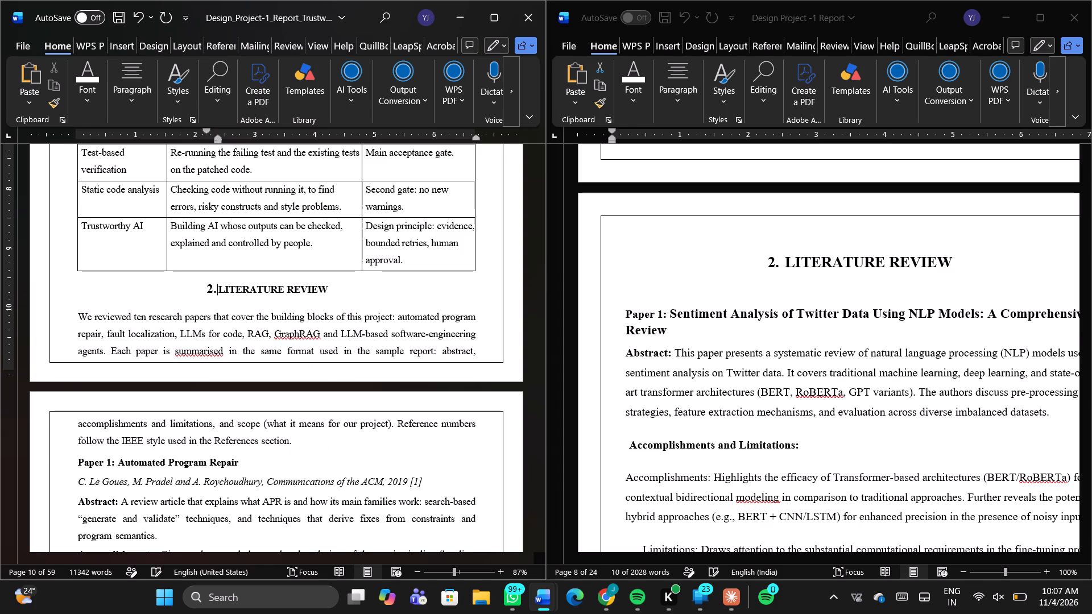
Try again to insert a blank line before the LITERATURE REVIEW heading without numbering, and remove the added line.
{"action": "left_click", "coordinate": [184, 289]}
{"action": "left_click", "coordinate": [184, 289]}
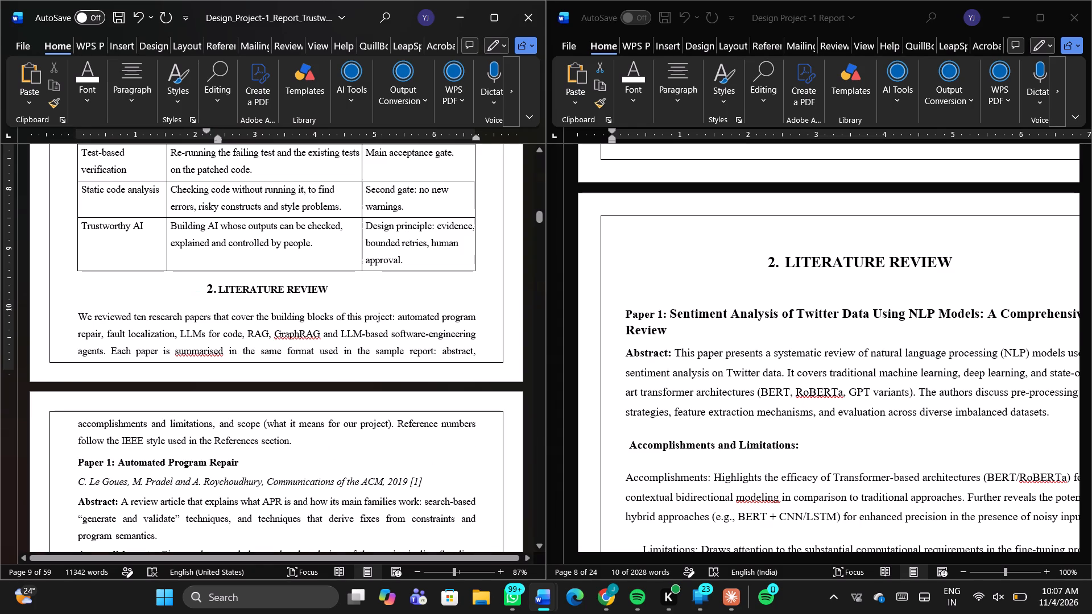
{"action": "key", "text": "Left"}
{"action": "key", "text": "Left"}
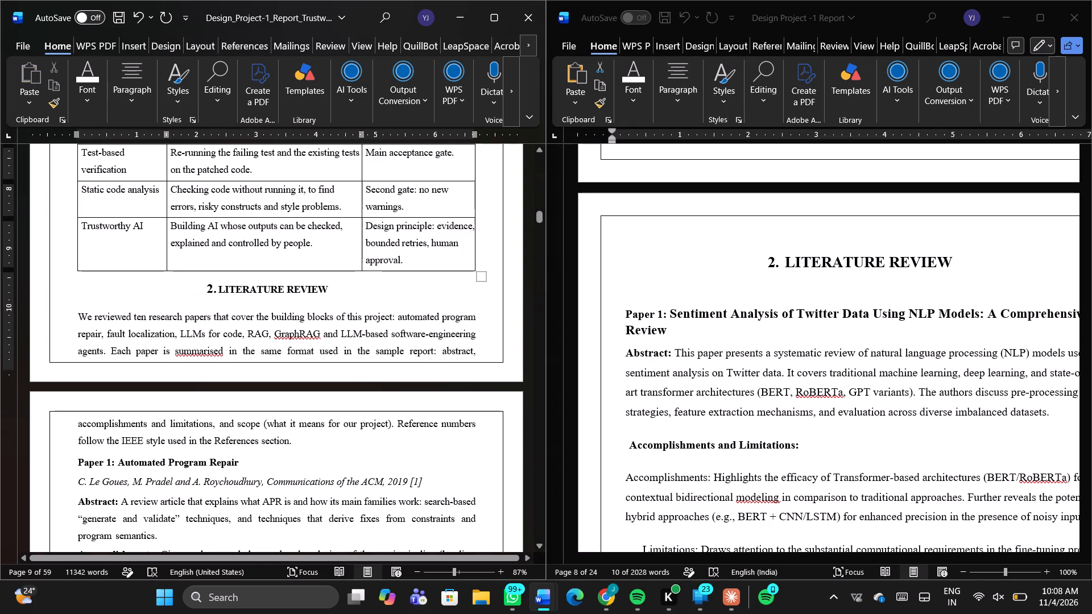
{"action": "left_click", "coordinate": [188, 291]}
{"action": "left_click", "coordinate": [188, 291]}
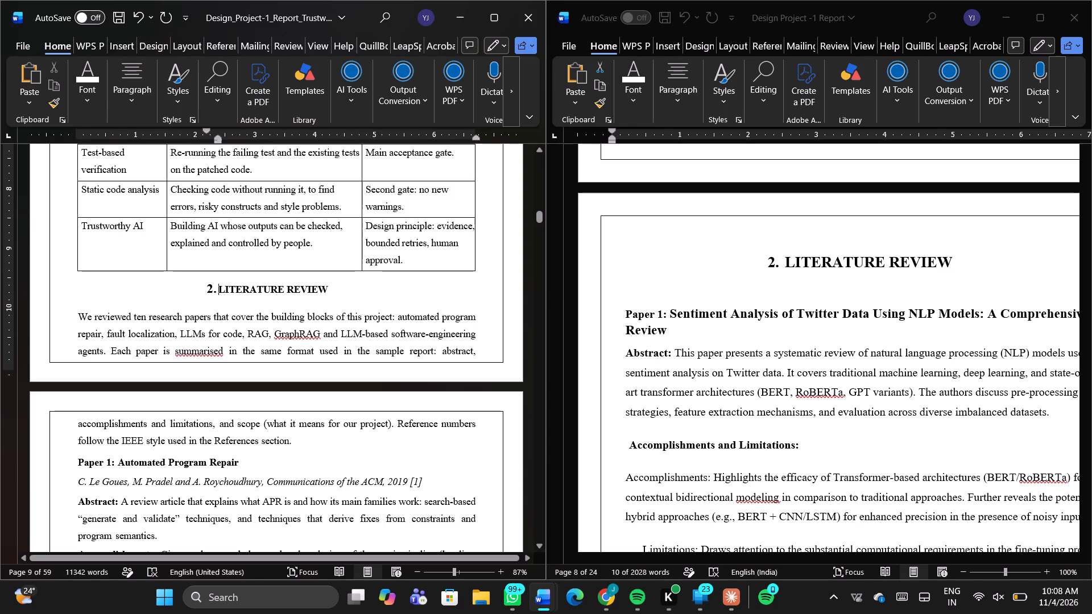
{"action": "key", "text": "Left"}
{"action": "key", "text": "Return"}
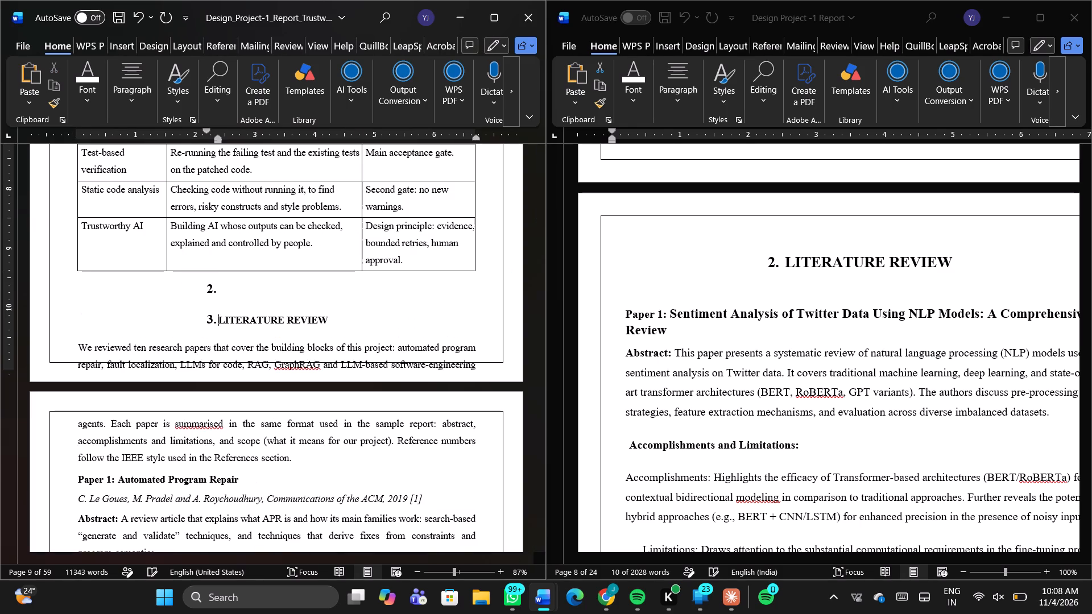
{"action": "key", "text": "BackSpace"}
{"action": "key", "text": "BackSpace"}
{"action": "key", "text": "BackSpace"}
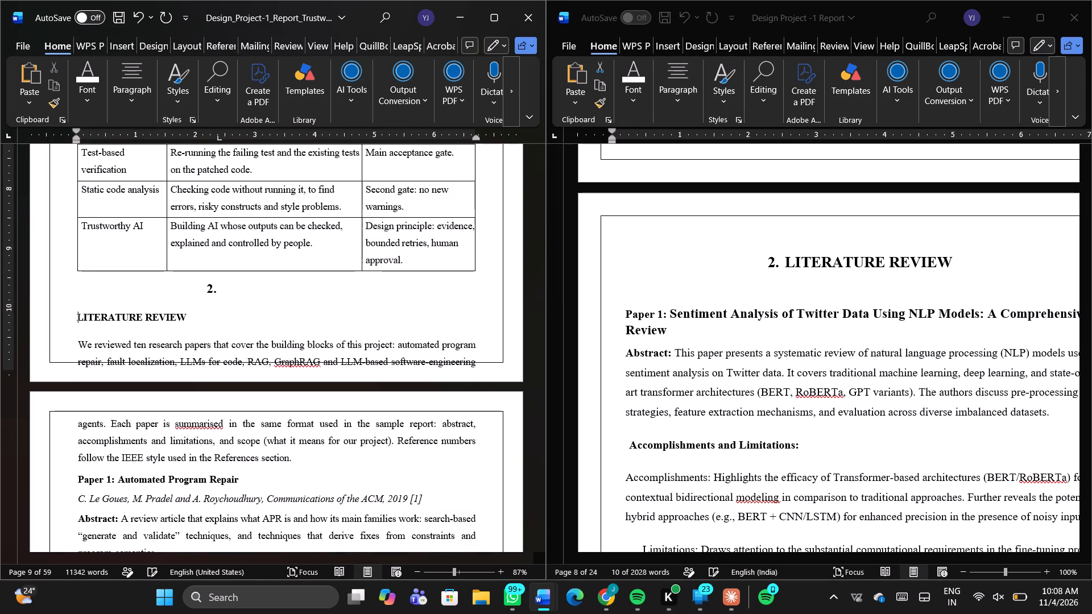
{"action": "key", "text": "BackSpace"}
Collapse the content under the LITERATURE REVIEW heading.
{"action": "left_click", "coordinate": [185, 281]}
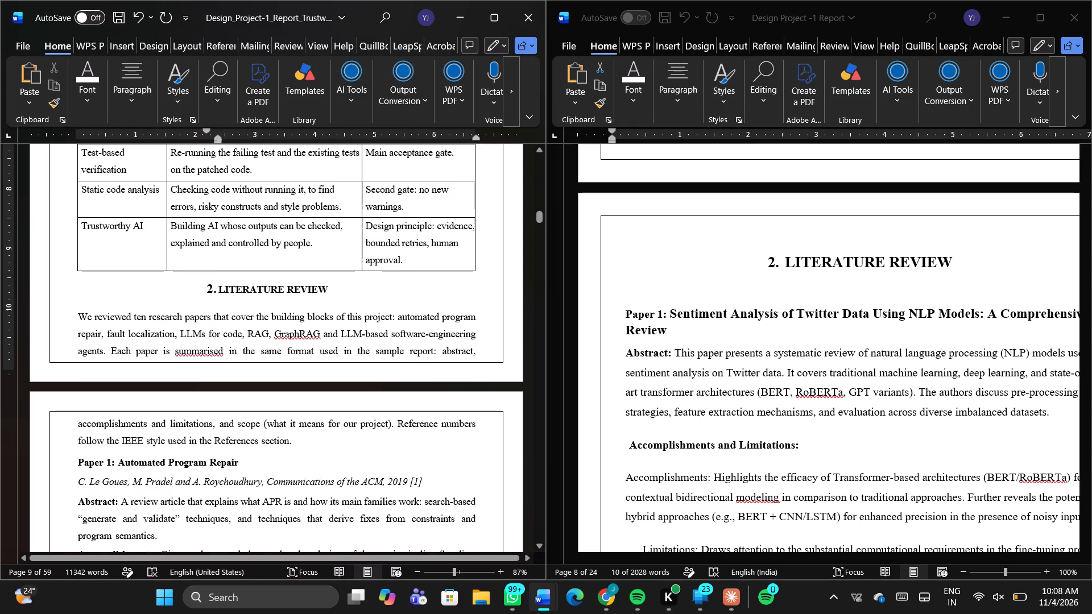
{"action": "left_click_drag", "start_coordinate": [185, 281], "coordinate": [299, 334]}
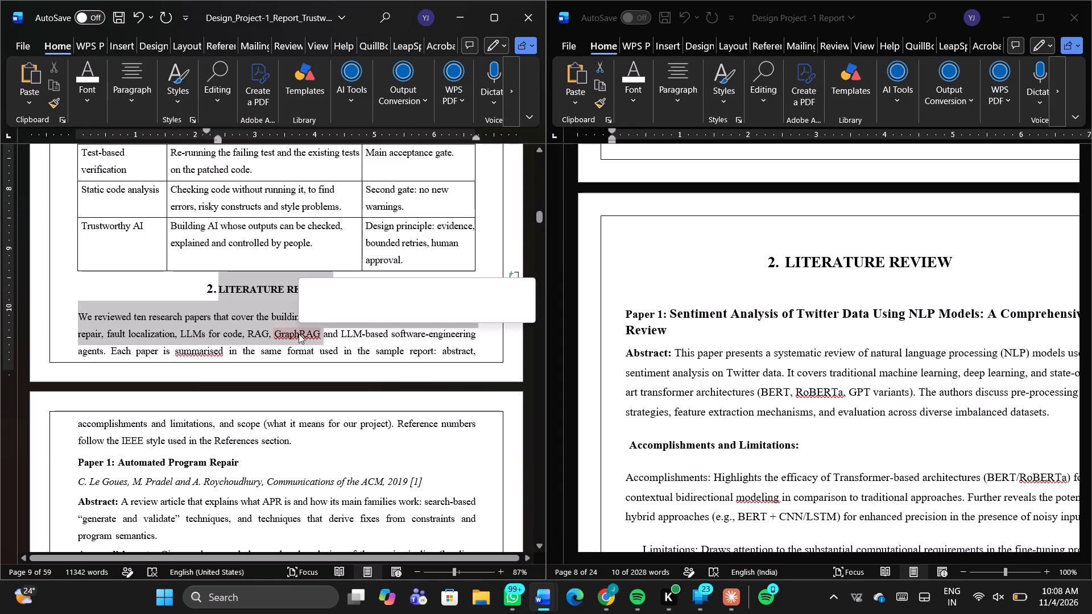
{"action": "left_click", "coordinate": [196, 287]}
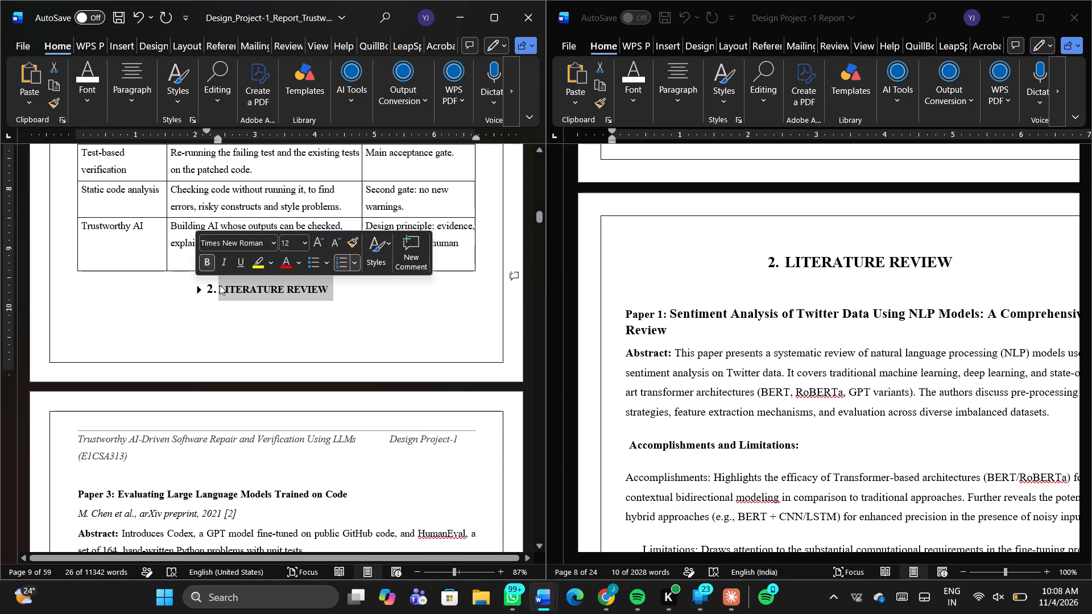
{"action": "left_click", "coordinate": [189, 286]}
{"action": "left_click", "coordinate": [189, 286]}
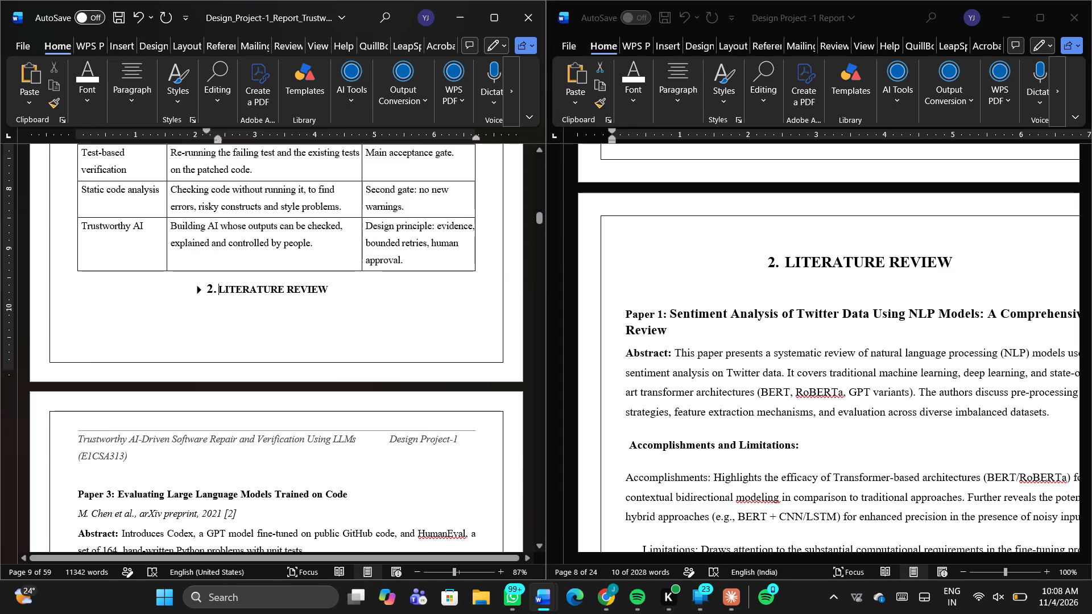
{"action": "left_click", "coordinate": [197, 289]}
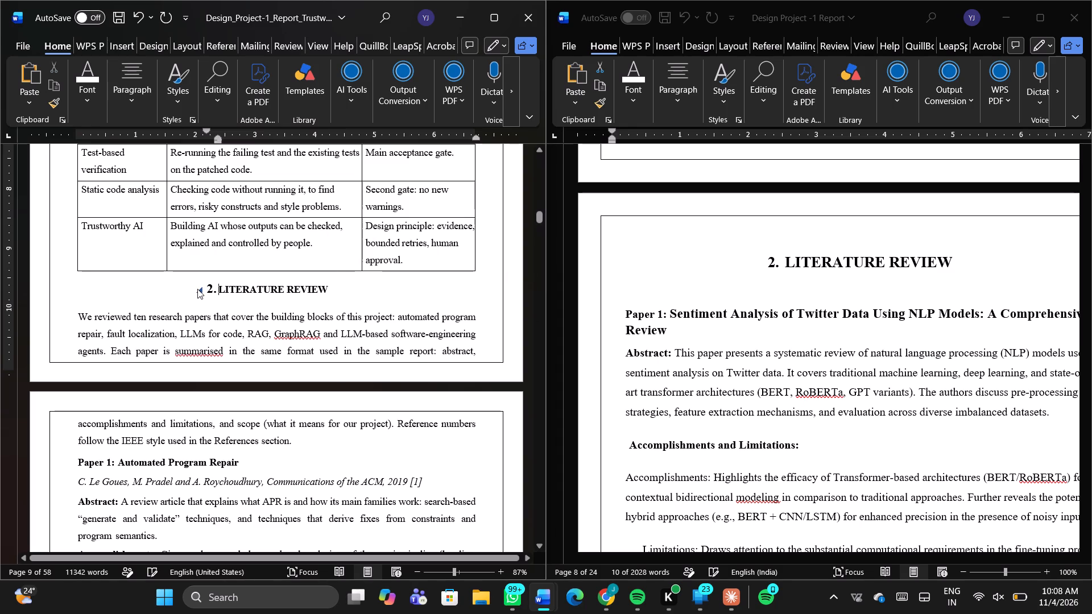
{"action": "left_click", "coordinate": [198, 289]}
{"action": "left_click", "coordinate": [198, 289]}
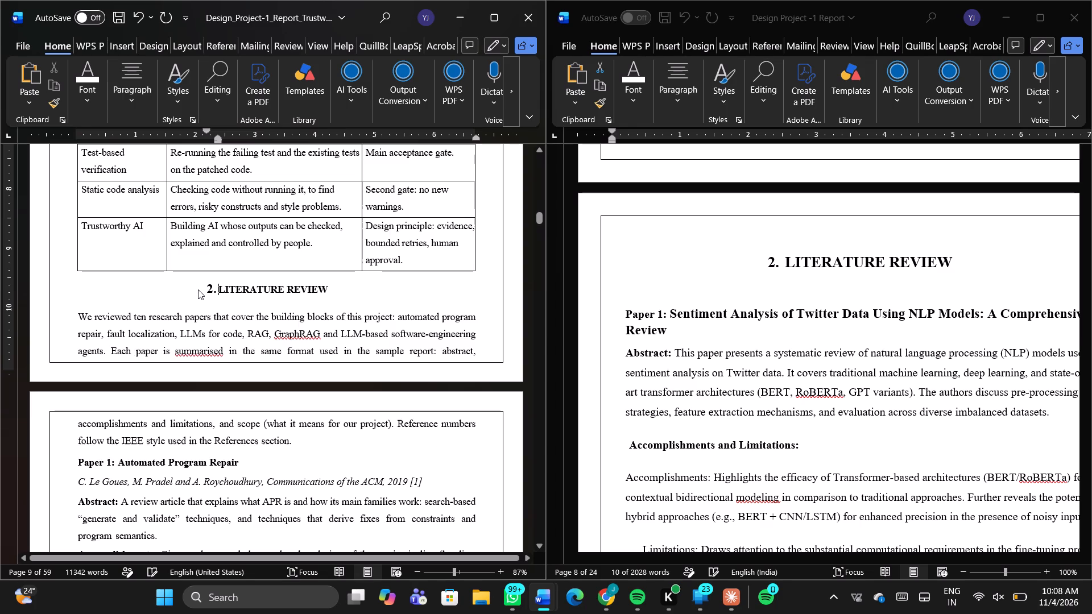
{"action": "left_click", "coordinate": [198, 289]}
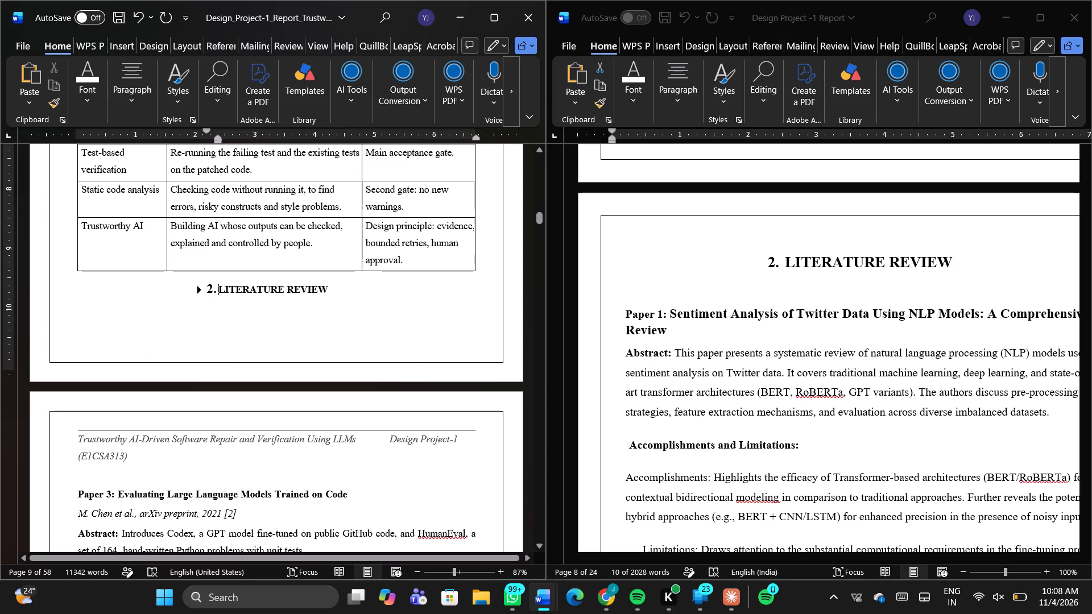
Delete the header text "Trustworthy AI-Driven Software Repair and Verification Using LLMs Design Project-1 (E1CSA313)" and its line above the Paper 3 heading.
{"action": "left_click_drag", "start_coordinate": [138, 460], "coordinate": [68, 422]}
{"action": "key", "text": "BackSpace"}
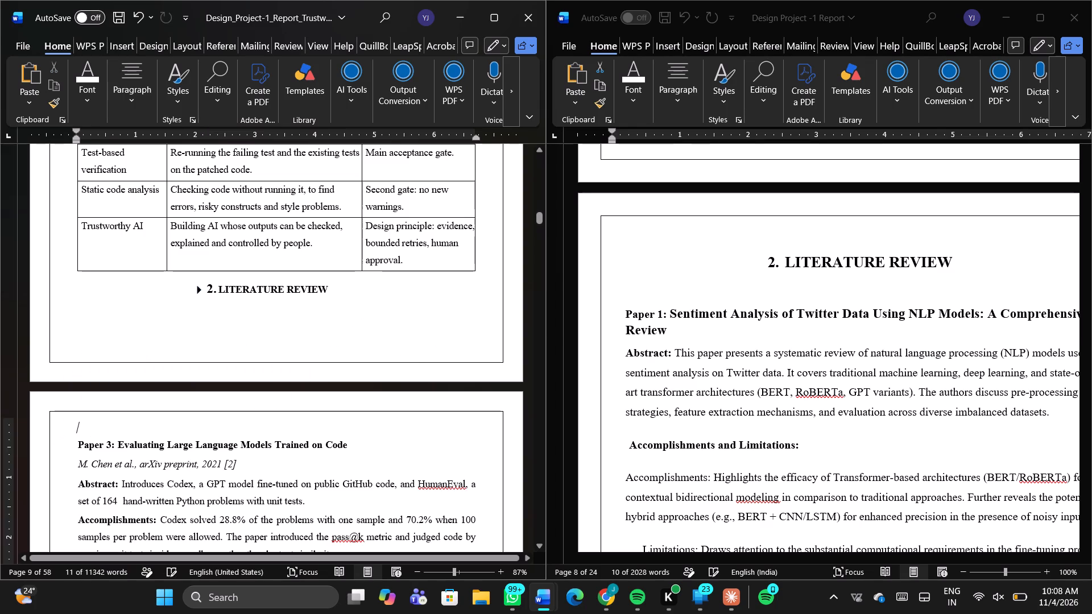
Move the collapsed LITERATURE REVIEW heading with its content from below the terms table to the top of the following page.
{"action": "left_click", "coordinate": [189, 292]}
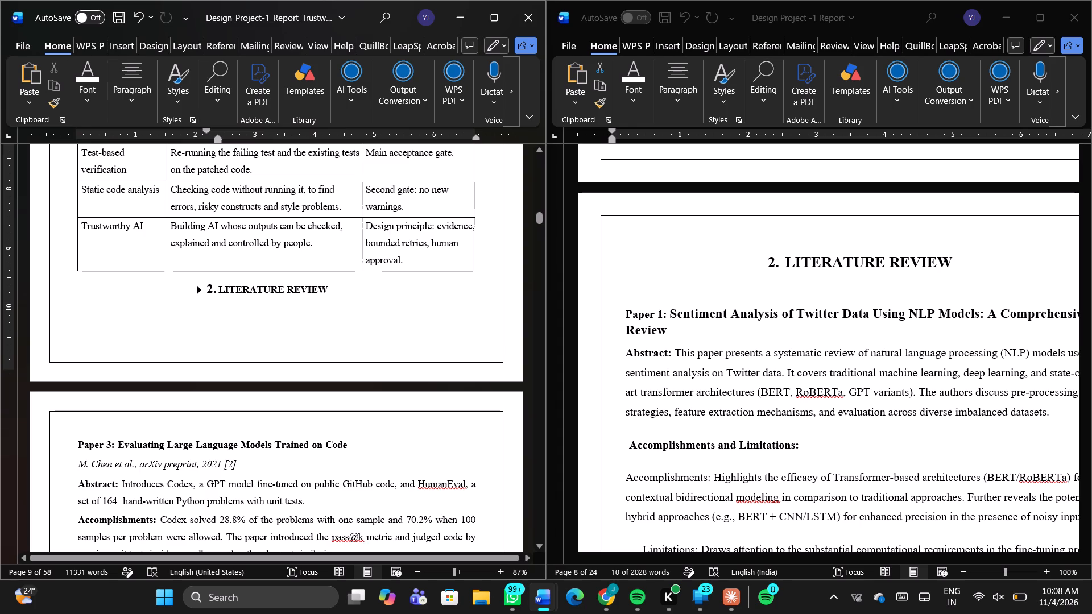
{"action": "left_click_drag", "start_coordinate": [337, 288], "coordinate": [220, 292]}
{"action": "key", "text": "ctrl+c"}
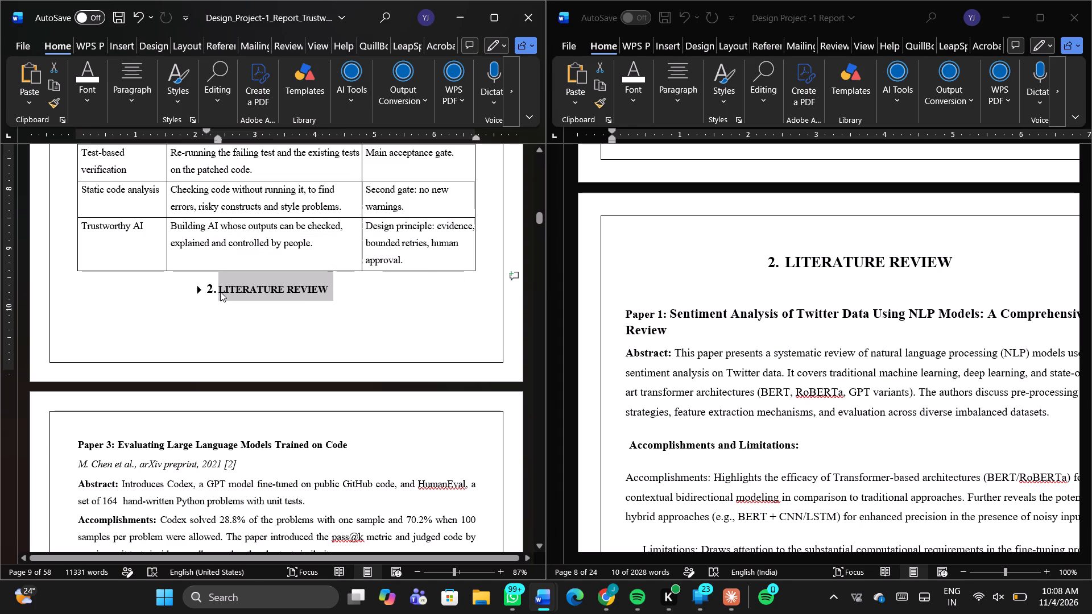
{"action": "key", "text": "BackSpace"}
{"action": "key", "text": "BackSpace"}
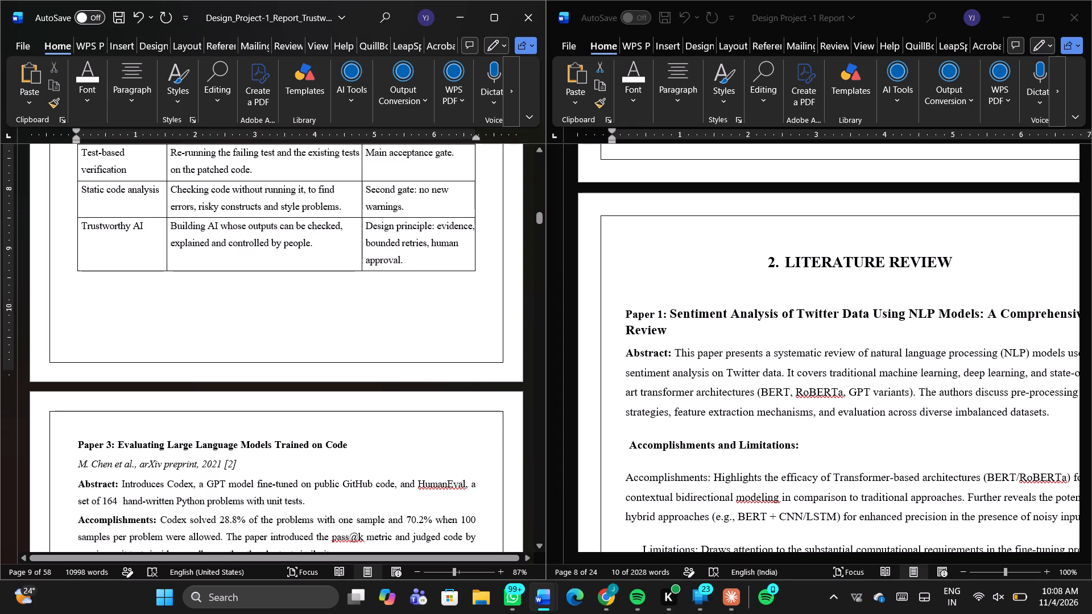
{"action": "left_click", "coordinate": [170, 437]}
{"action": "key", "text": "ctrl+v"}
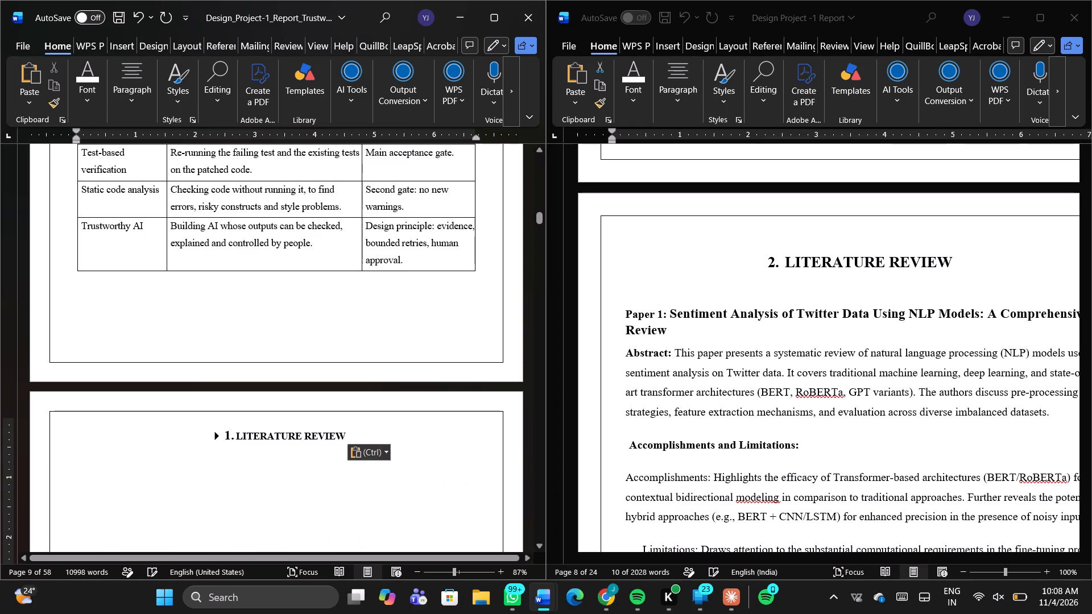
Delete the header text "Trustworthy AI-Driven Software Repair and Verification Using LLMs Design Project-1 (E1CSA313)" and its line above the Paper 7 heading.
{"action": "scroll", "coordinate": [170, 437], "scroll_direction": "down", "scroll_amount": 4}
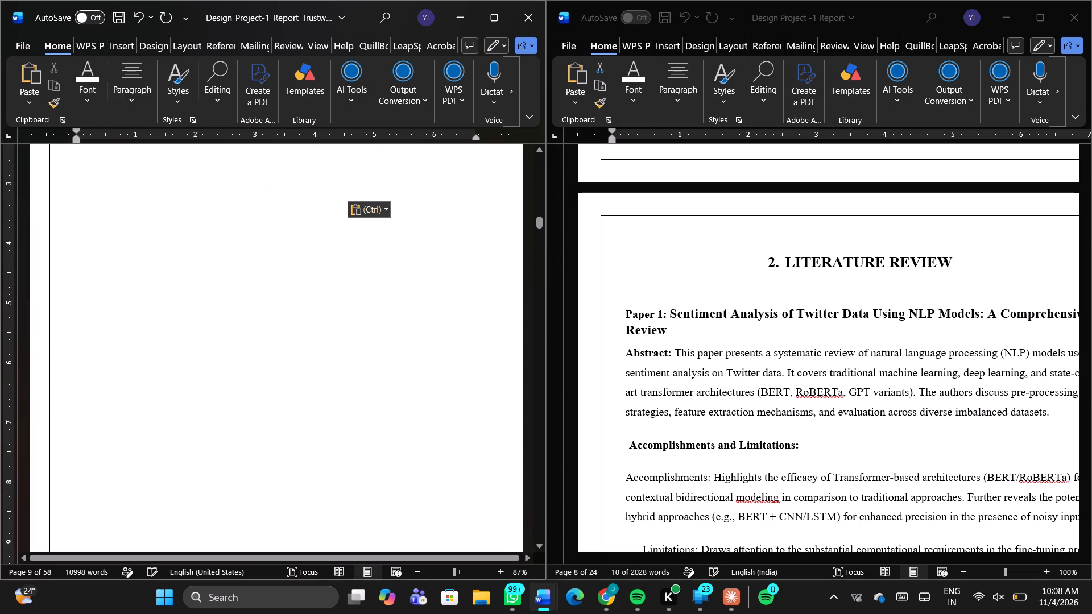
{"action": "scroll", "coordinate": [170, 437], "scroll_direction": "down", "scroll_amount": 2}
{"action": "scroll", "coordinate": [170, 437], "scroll_direction": "up", "scroll_amount": 3}
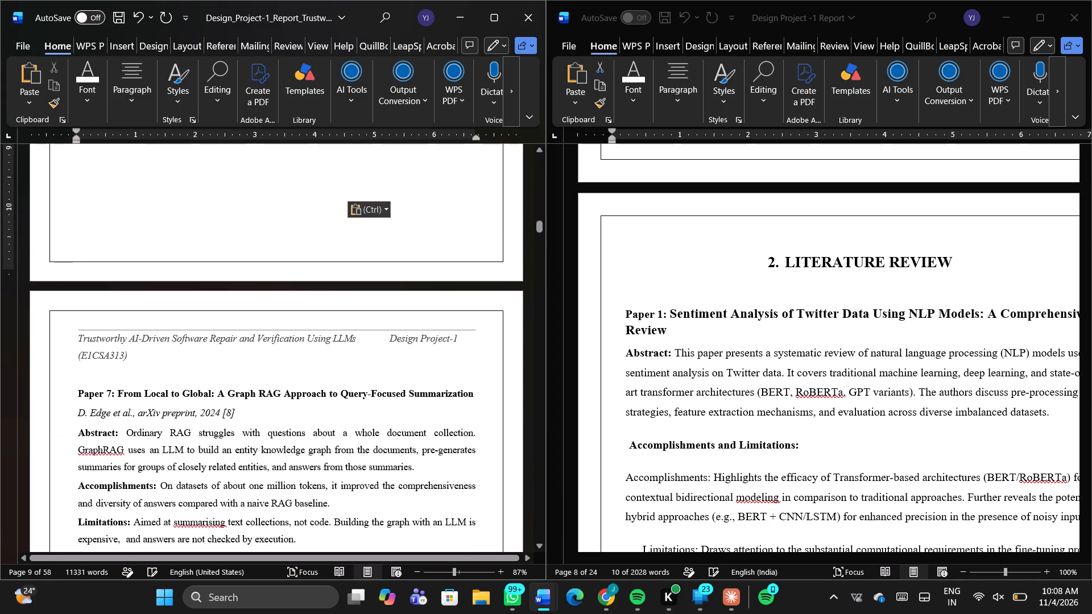
{"action": "left_click_drag", "start_coordinate": [142, 362], "coordinate": [96, 313]}
{"action": "key", "text": "BackSpace"}
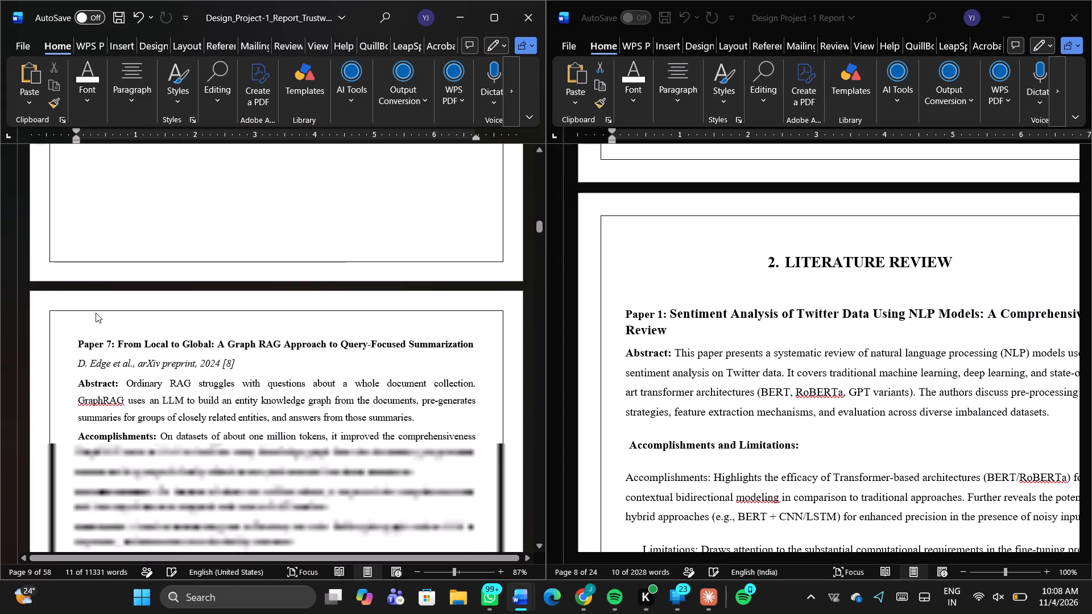
{"action": "key", "text": "BackSpace"}
Compare the moved Literature Review page with the reference report's Literature Review, and examine the layout of the reference's remaining chapters.
{"action": "scroll", "coordinate": [96, 313], "scroll_direction": "up", "scroll_amount": 7}
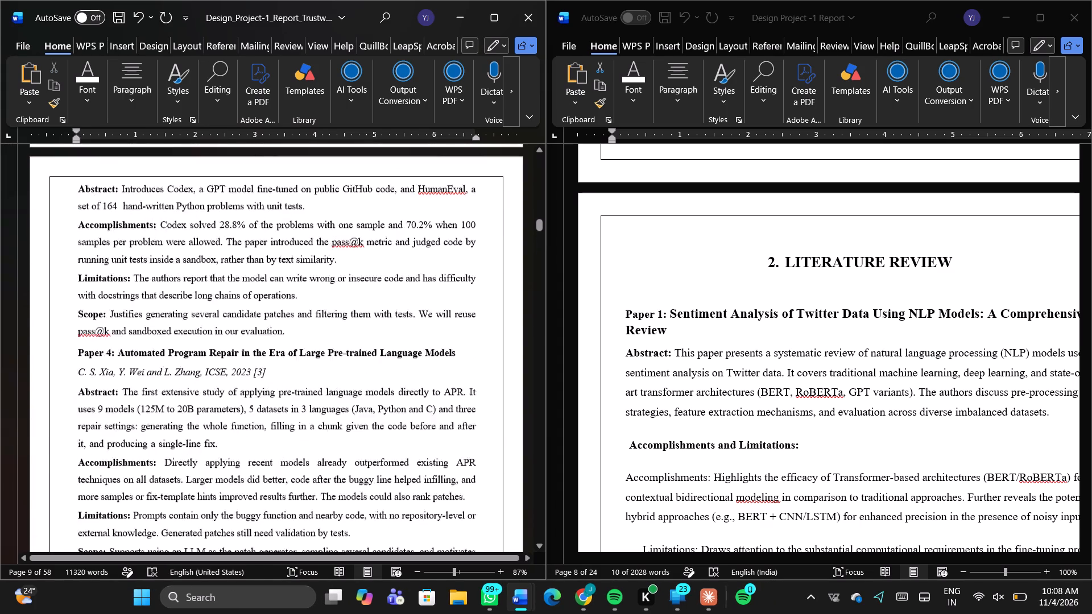
{"action": "scroll", "coordinate": [96, 313], "scroll_direction": "up", "scroll_amount": 7}
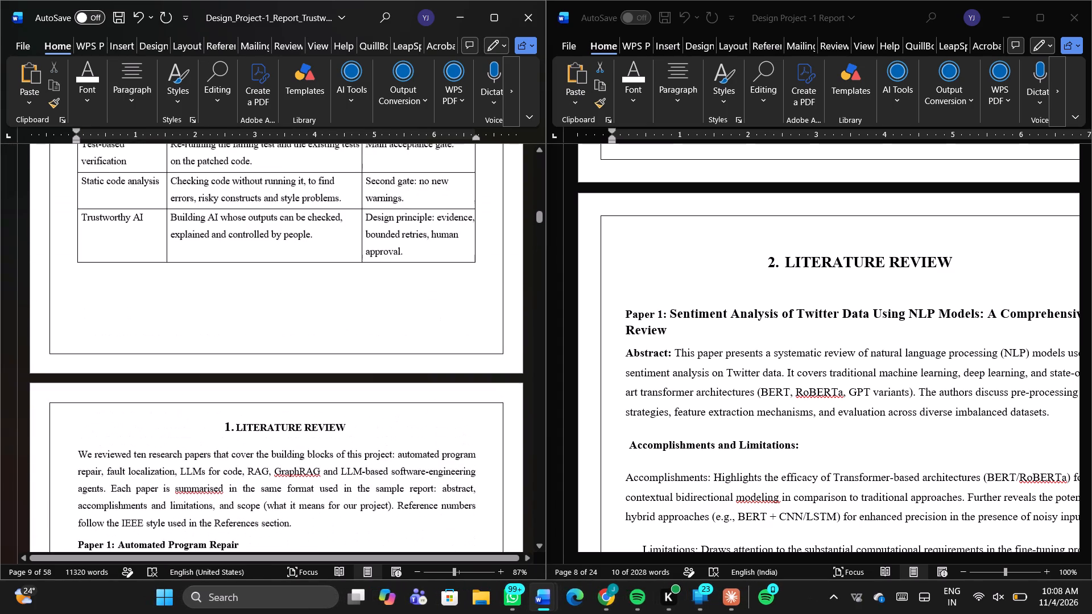
{"action": "scroll", "coordinate": [96, 313], "scroll_direction": "up", "scroll_amount": 1}
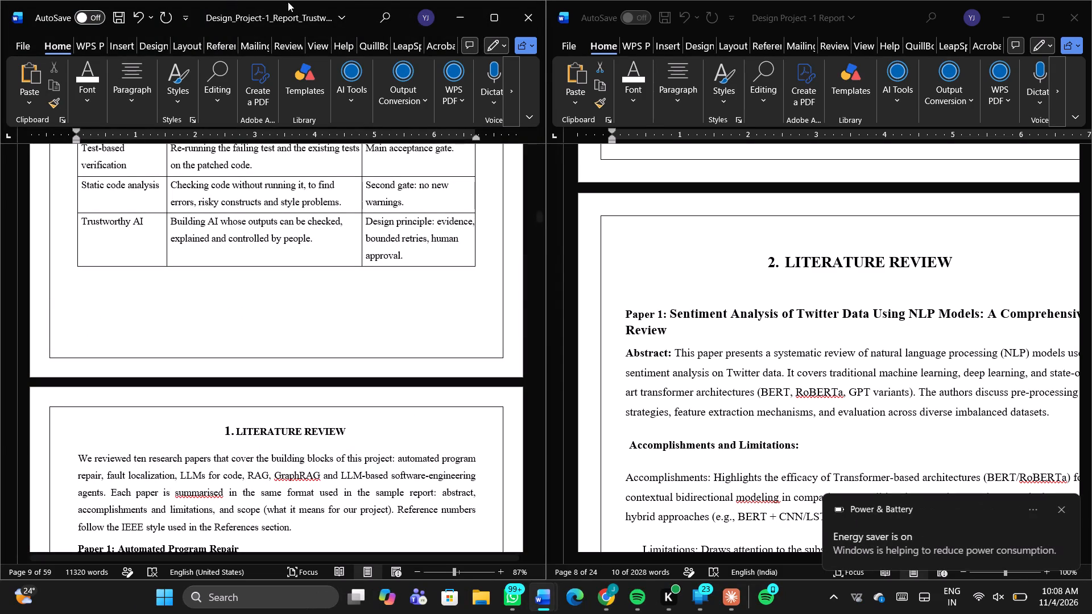
{"action": "scroll", "coordinate": [864, 345], "scroll_direction": "down", "scroll_amount": 2}
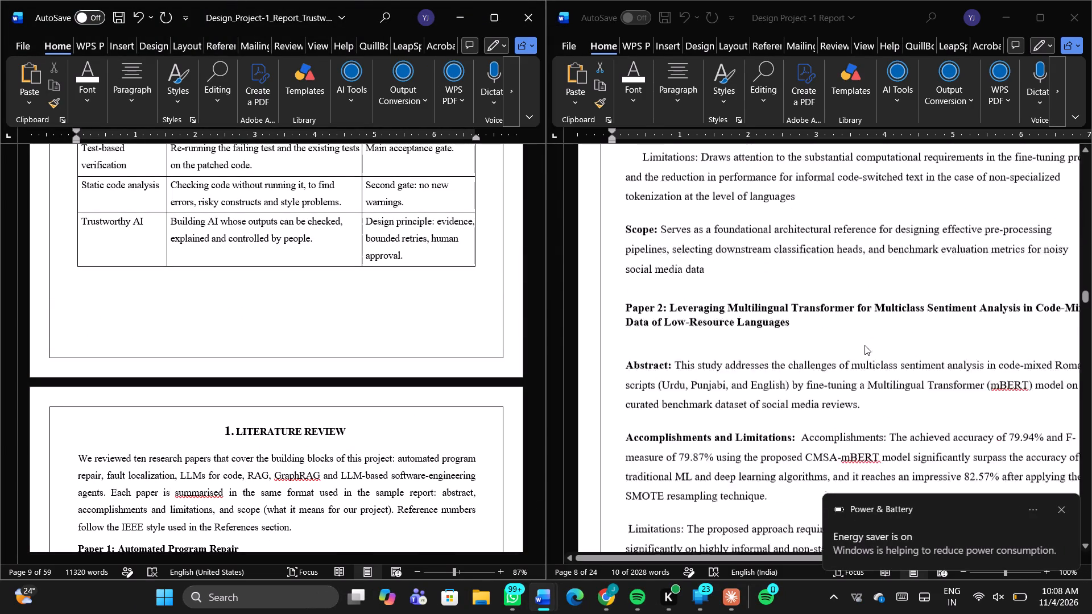
{"action": "scroll", "coordinate": [864, 345], "scroll_direction": "down", "scroll_amount": 9}
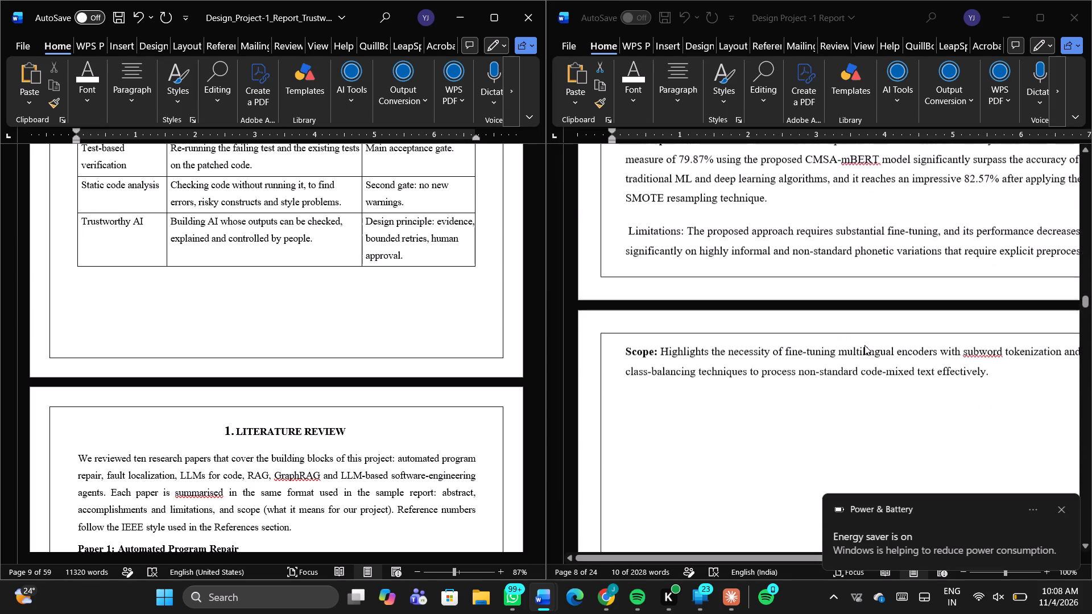
{"action": "scroll", "coordinate": [864, 345], "scroll_direction": "down", "scroll_amount": 5}
{"action": "scroll", "coordinate": [864, 345], "scroll_direction": "up", "scroll_amount": 3}
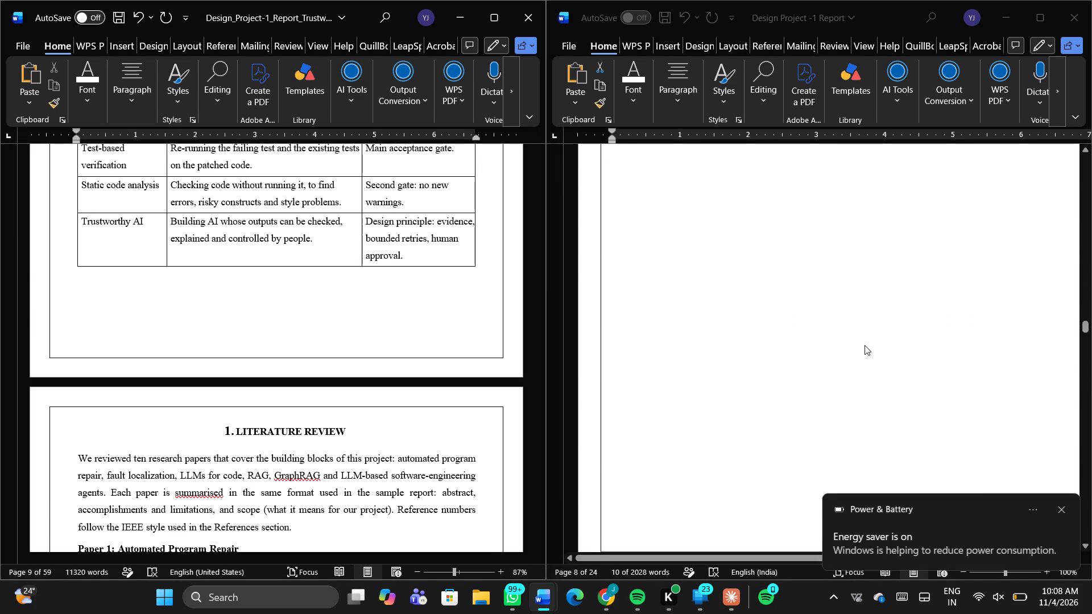
{"action": "scroll", "coordinate": [864, 345], "scroll_direction": "up", "scroll_amount": 1}
{"action": "scroll", "coordinate": [864, 345], "scroll_direction": "down", "scroll_amount": 1}
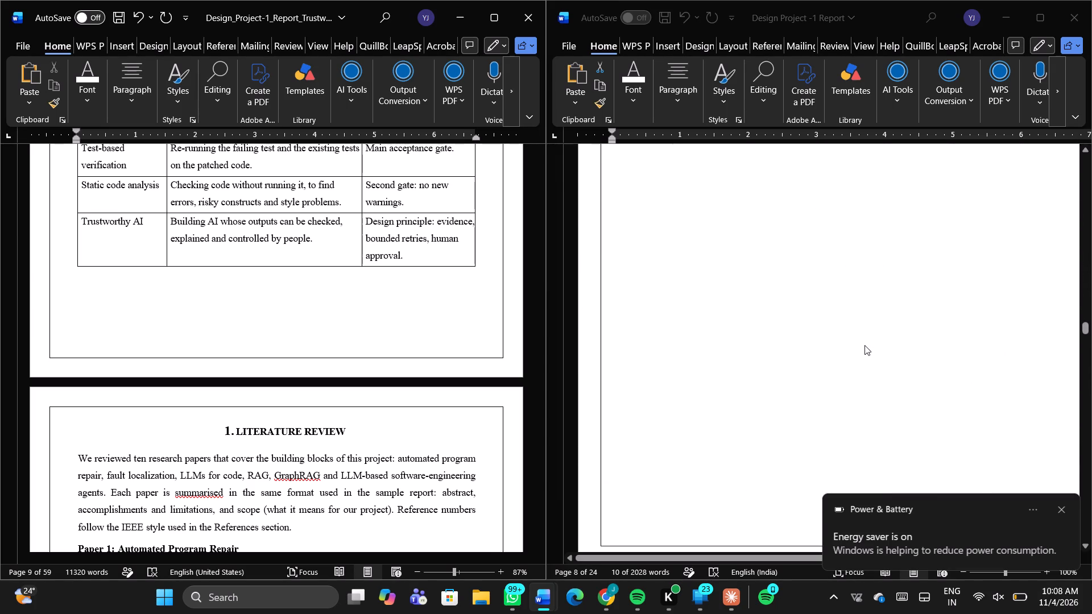
{"action": "scroll", "coordinate": [864, 345], "scroll_direction": "down", "scroll_amount": 1}
{"action": "scroll", "coordinate": [864, 345], "scroll_direction": "up", "scroll_amount": 2}
{"action": "scroll", "coordinate": [864, 345], "scroll_direction": "down", "scroll_amount": 4}
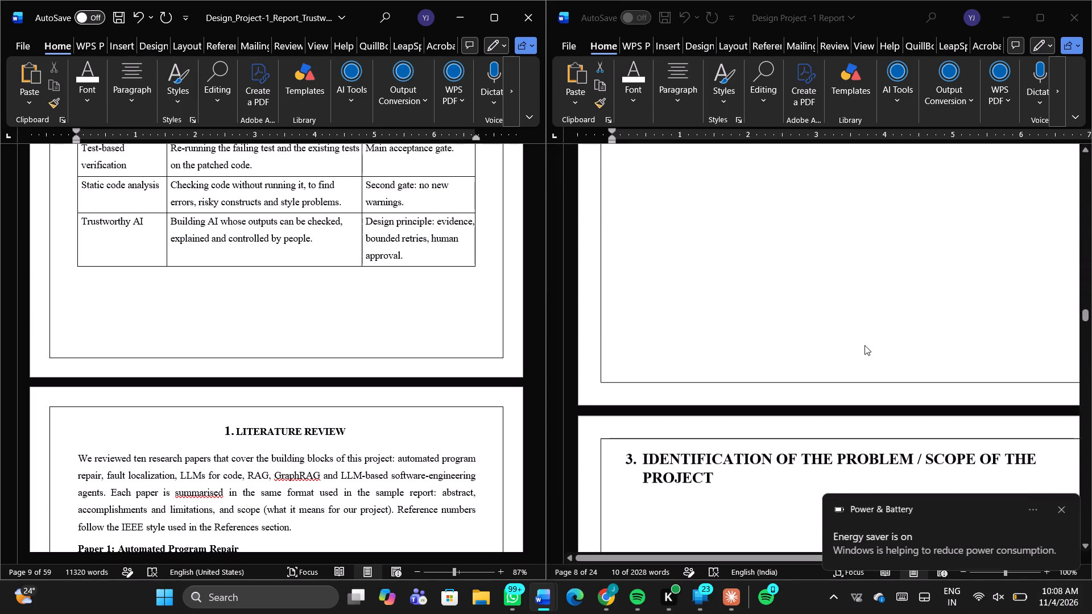
{"action": "scroll", "coordinate": [864, 345], "scroll_direction": "down", "scroll_amount": 10}
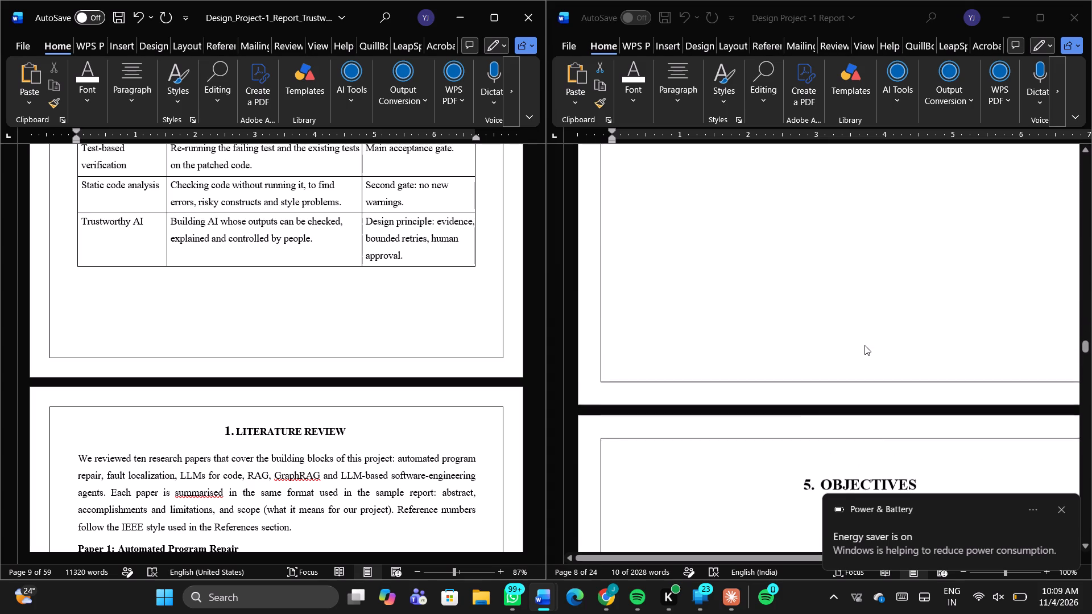
{"action": "scroll", "coordinate": [864, 345], "scroll_direction": "down", "scroll_amount": 9}
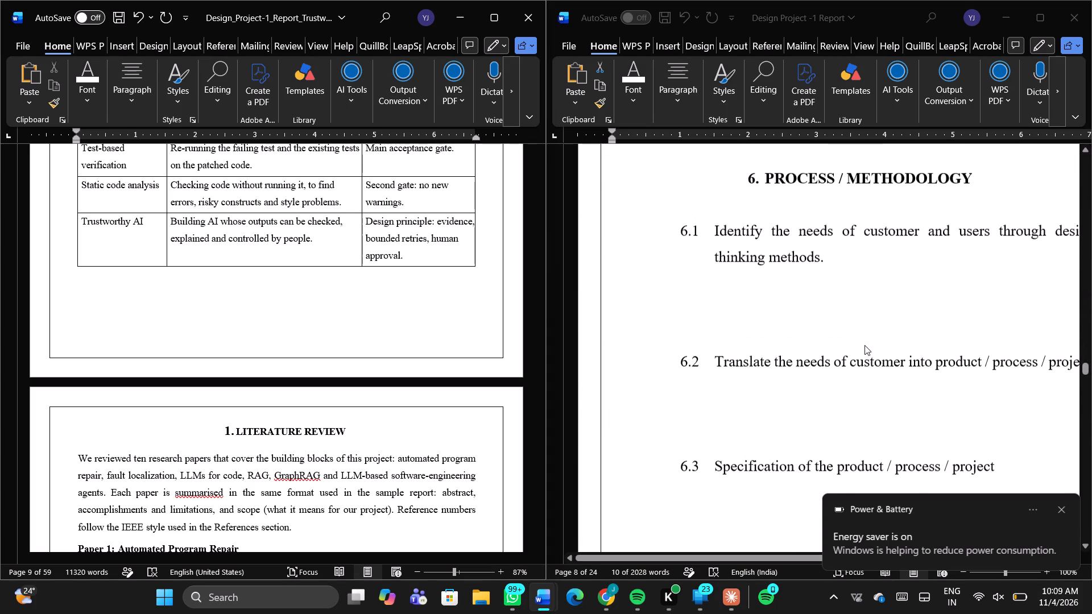
{"action": "scroll", "coordinate": [864, 345], "scroll_direction": "down", "scroll_amount": 9}
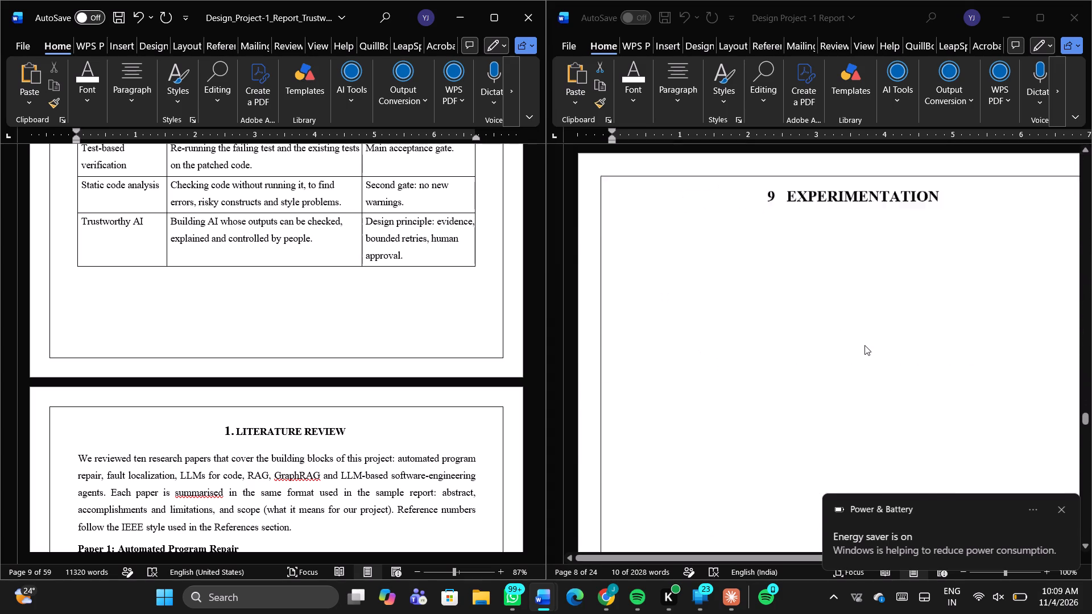
{"action": "scroll", "coordinate": [864, 345], "scroll_direction": "down", "scroll_amount": 16}
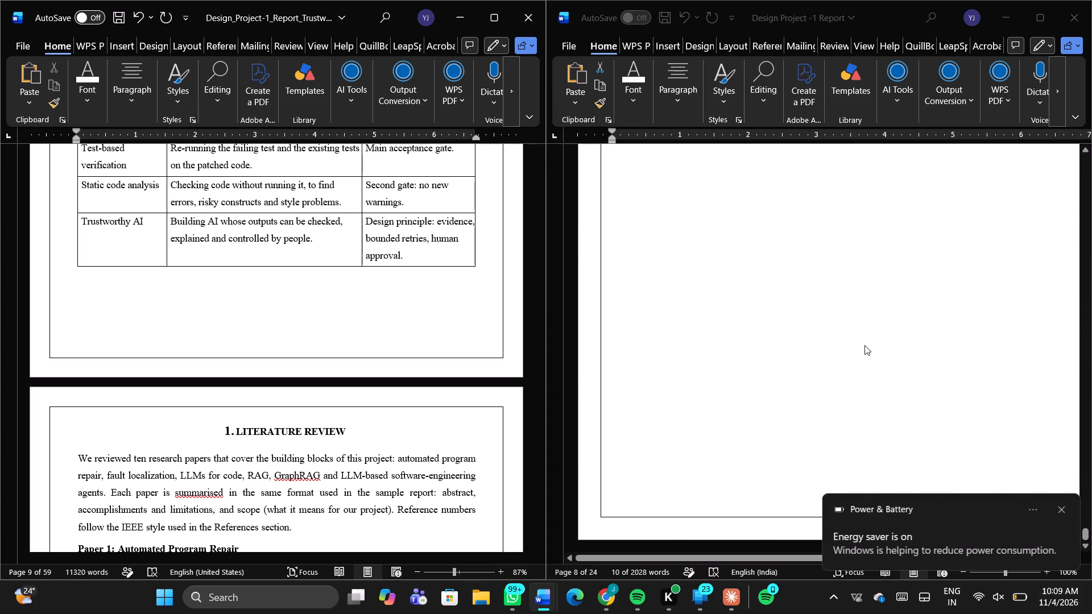
Maximize the software repair report's window and check its cover, certificate and declaration pages.
{"action": "left_click", "coordinate": [488, 11]}
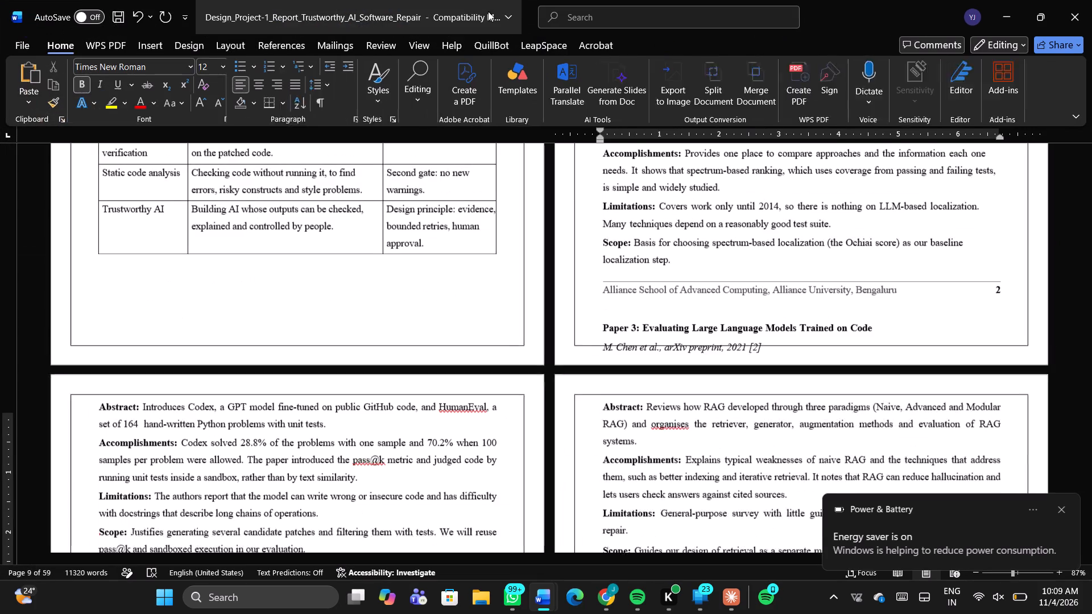
{"action": "scroll", "coordinate": [600, 286], "scroll_direction": "down", "scroll_amount": 3, "text": "ctrl"}
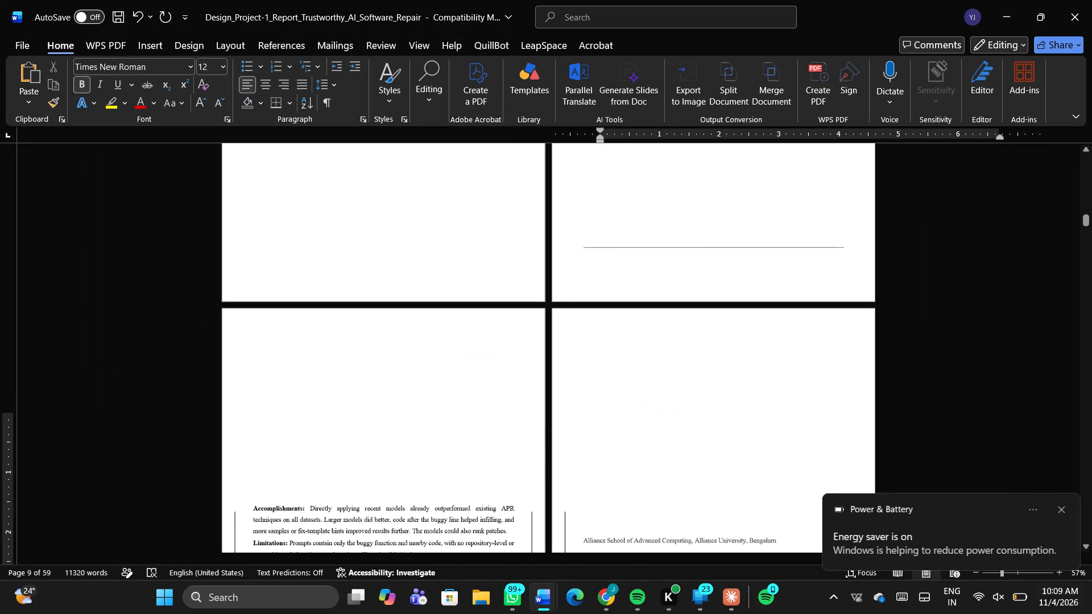
{"action": "scroll", "coordinate": [600, 286], "scroll_direction": "up", "scroll_amount": 8, "text": "ctrl"}
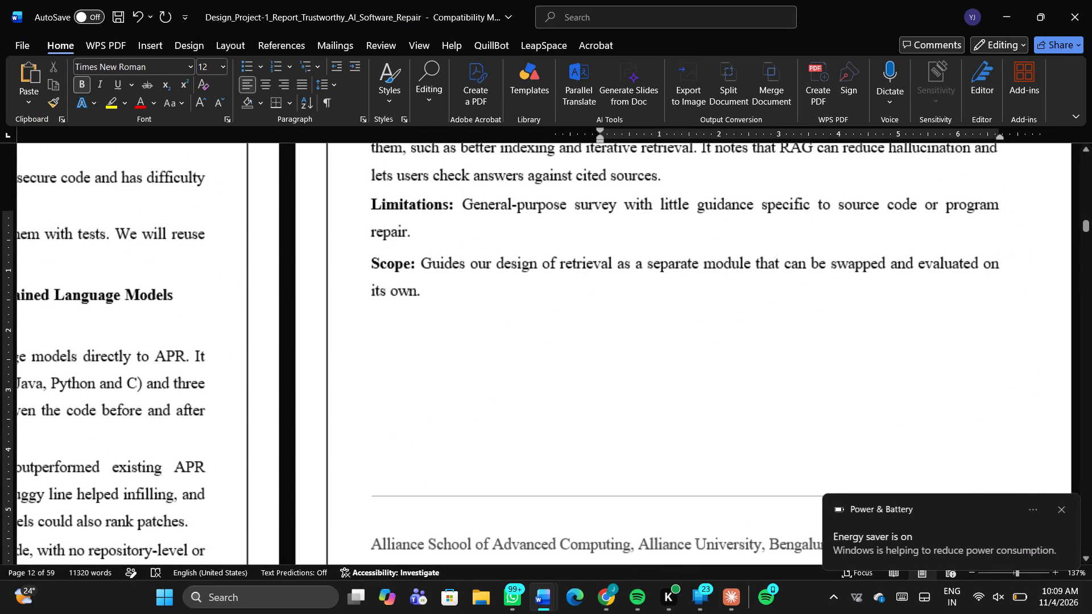
{"action": "scroll", "coordinate": [600, 286], "scroll_direction": "up", "scroll_amount": 8}
{"action": "scroll", "coordinate": [600, 286], "scroll_direction": "up", "scroll_amount": 20}
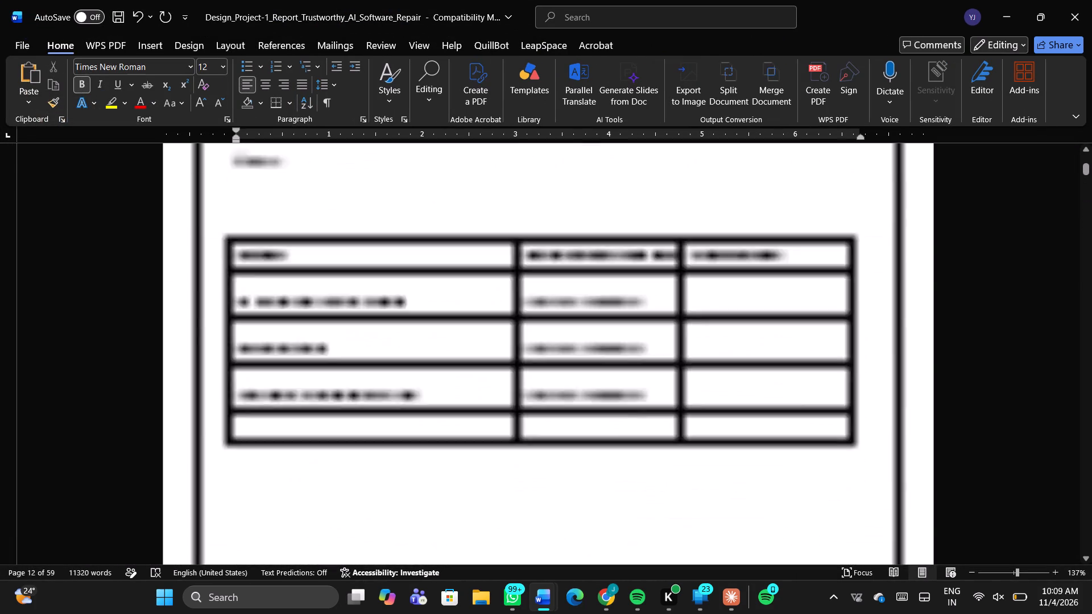
{"action": "scroll", "coordinate": [600, 286], "scroll_direction": "up", "scroll_amount": 12}
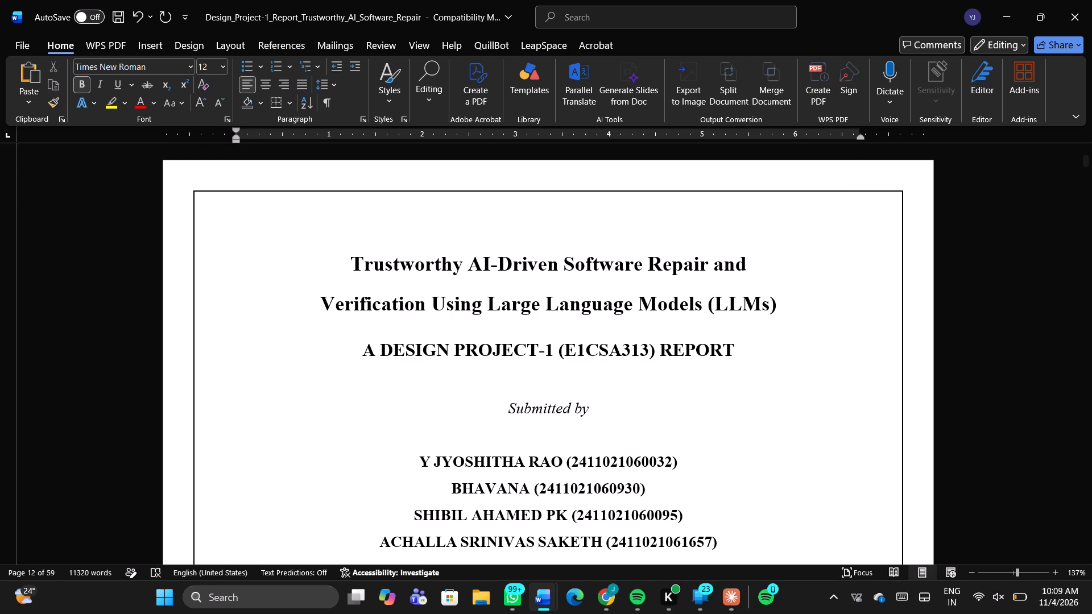
{"action": "scroll", "coordinate": [600, 286], "scroll_direction": "down", "scroll_amount": 3}
{"action": "scroll", "coordinate": [600, 286], "scroll_direction": "up", "scroll_amount": 1, "text": "ctrl"}
{"action": "scroll", "coordinate": [600, 286], "scroll_direction": "down", "scroll_amount": 1, "text": "ctrl"}
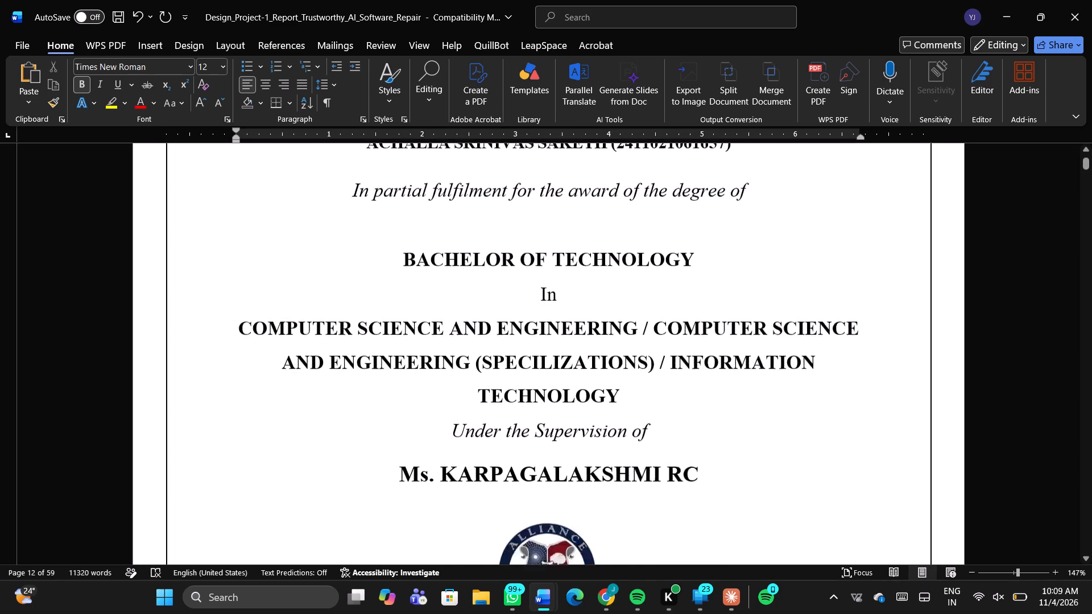
{"action": "scroll", "coordinate": [600, 286], "scroll_direction": "down", "scroll_amount": 2, "text": "ctrl"}
{"action": "scroll", "coordinate": [600, 286], "scroll_direction": "down", "scroll_amount": 3}
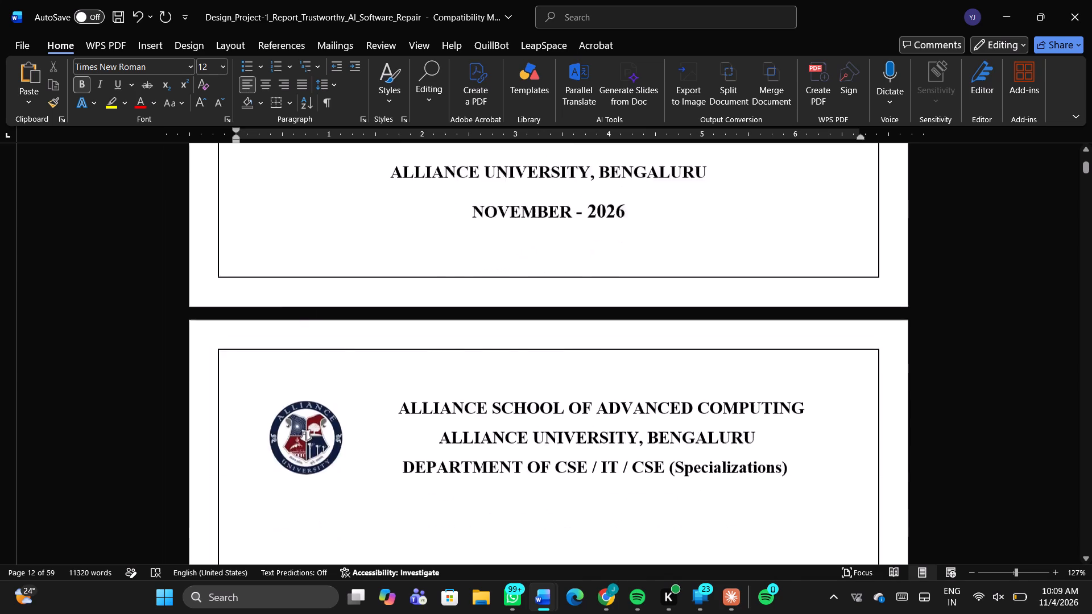
{"action": "scroll", "coordinate": [600, 286], "scroll_direction": "down", "scroll_amount": 1}
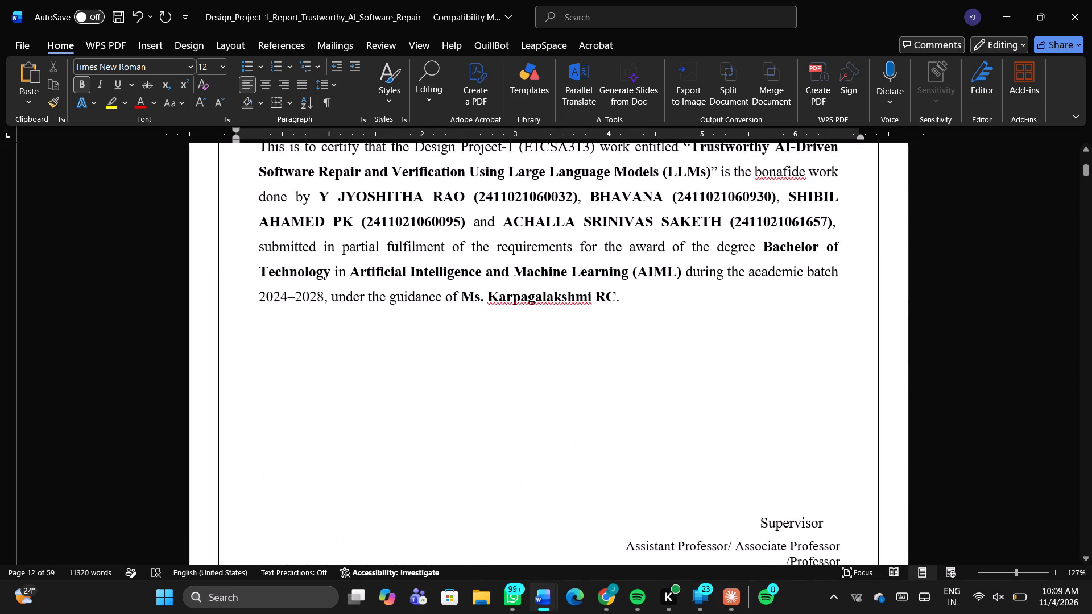
{"action": "scroll", "coordinate": [600, 286], "scroll_direction": "down", "scroll_amount": 3}
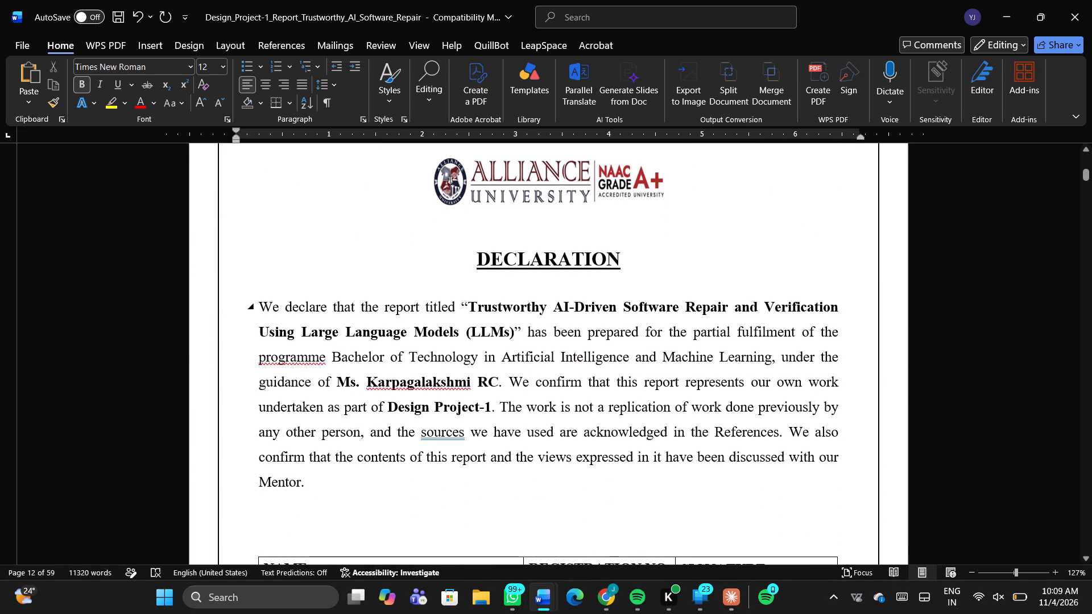
{"action": "scroll", "coordinate": [600, 286], "scroll_direction": "down", "scroll_amount": 2}
{"action": "scroll", "coordinate": [600, 286], "scroll_direction": "up", "scroll_amount": 6}
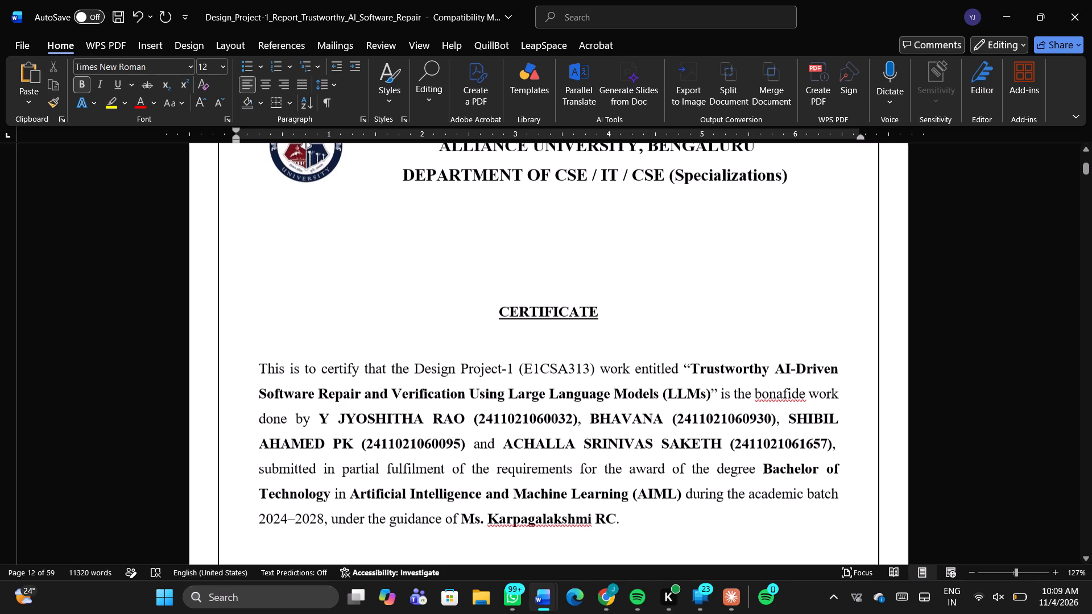
{"action": "scroll", "coordinate": [600, 286], "scroll_direction": "down", "scroll_amount": 3}
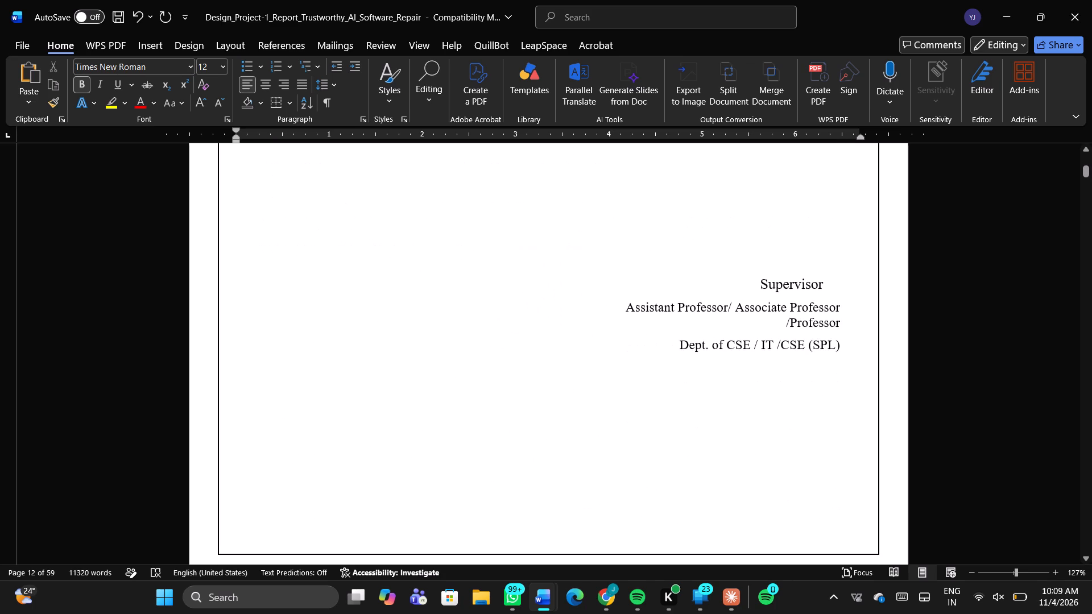
Delete "/ Associate Professor /Professor" from the supervisor's title on the certificate page, leaving only "Assistant Professor".
{"action": "left_click", "coordinate": [729, 303]}
{"action": "scroll", "coordinate": [698, 410], "scroll_direction": "down", "scroll_amount": 1}
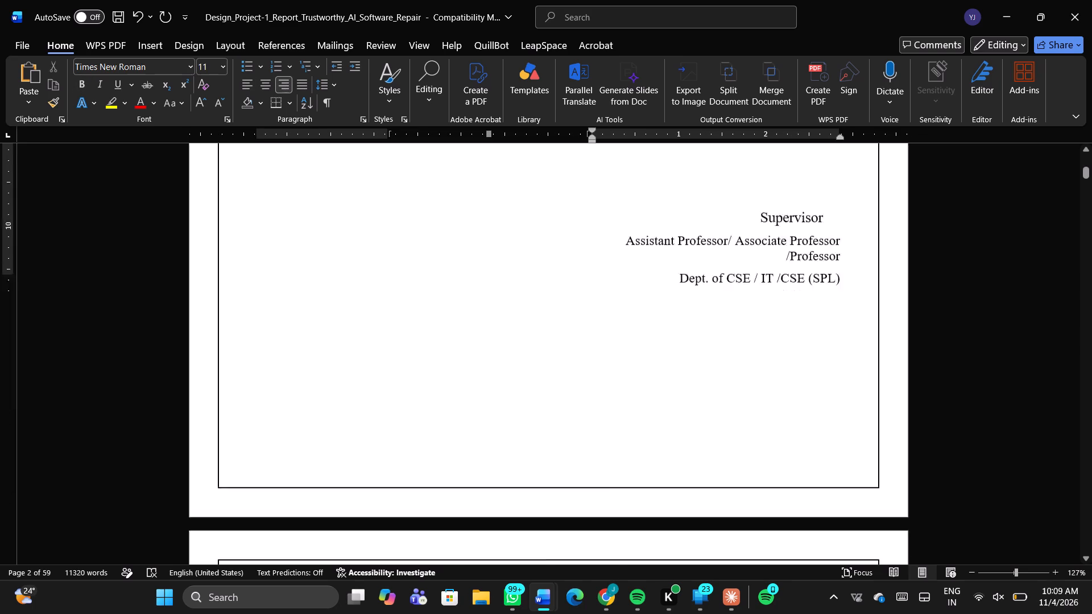
{"action": "scroll", "coordinate": [698, 410], "scroll_direction": "down", "scroll_amount": 1}
{"action": "scroll", "coordinate": [698, 410], "scroll_direction": "up", "scroll_amount": 3}
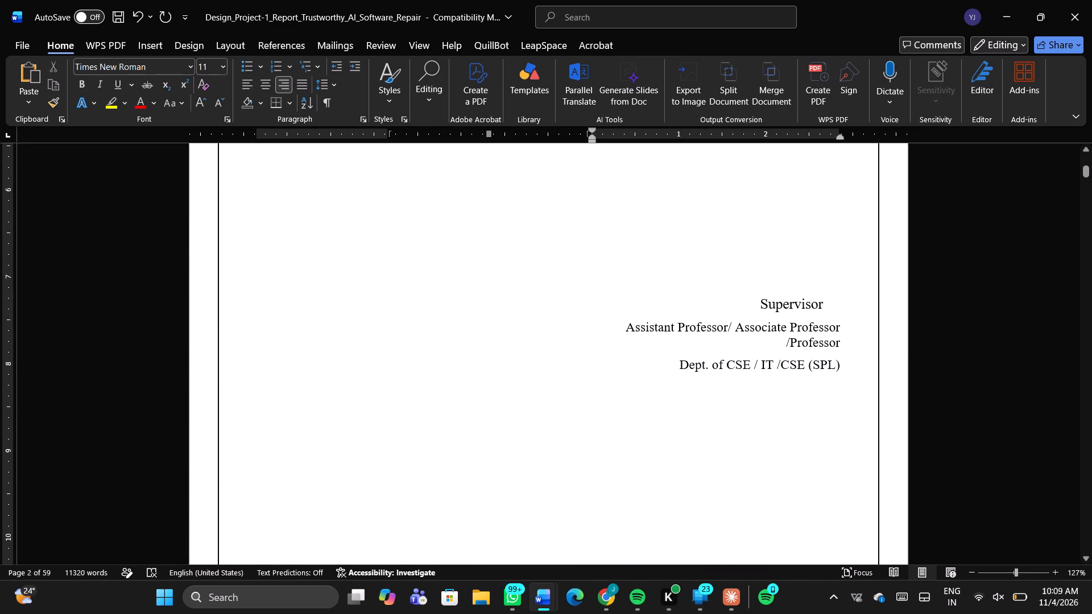
{"action": "left_click_drag", "start_coordinate": [729, 321], "coordinate": [757, 333]}
{"action": "left_click_drag", "start_coordinate": [757, 333], "coordinate": [837, 343]}
{"action": "key", "text": "BackSpace"}
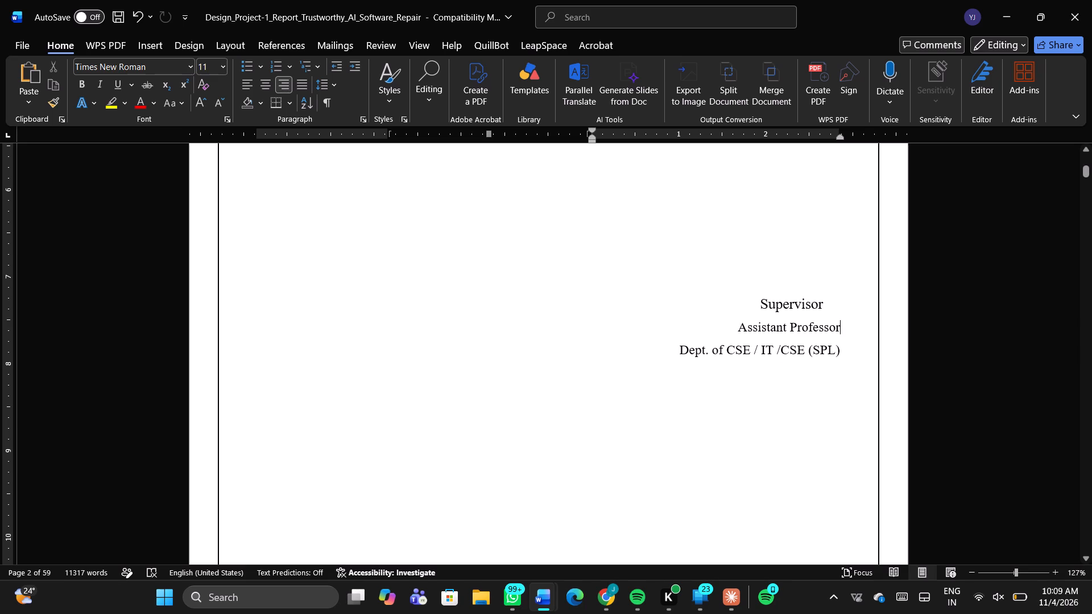
{"action": "scroll", "coordinate": [808, 356], "scroll_direction": "up", "scroll_amount": 4}
{"action": "scroll", "coordinate": [808, 356], "scroll_direction": "down", "scroll_amount": 4}
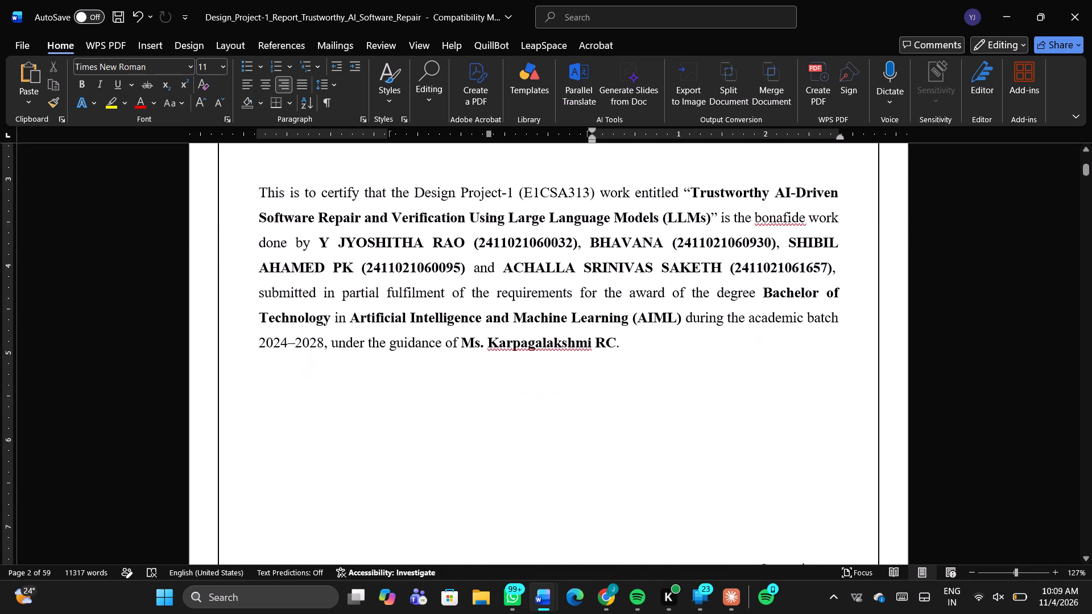
Check the certificate, acknowledgement and abbreviations pages and the opening of the Literature Review for leftover layout problems.
{"action": "scroll", "coordinate": [808, 356], "scroll_direction": "down", "scroll_amount": 2}
{"action": "scroll", "coordinate": [808, 356], "scroll_direction": "up", "scroll_amount": 1}
{"action": "scroll", "coordinate": [808, 356], "scroll_direction": "down", "scroll_amount": 2}
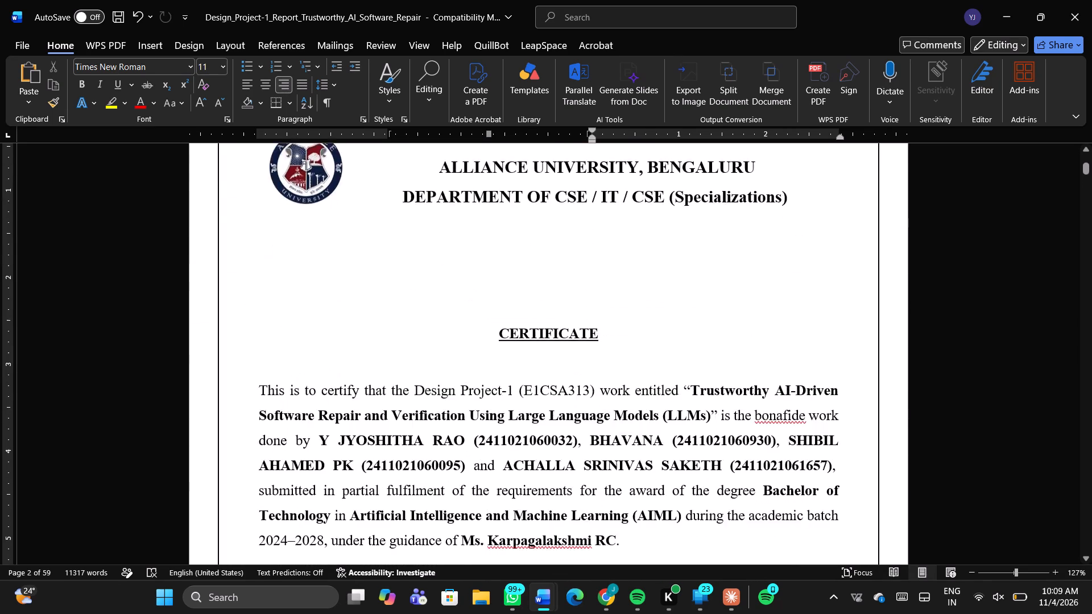
{"action": "scroll", "coordinate": [808, 356], "scroll_direction": "down", "scroll_amount": 8}
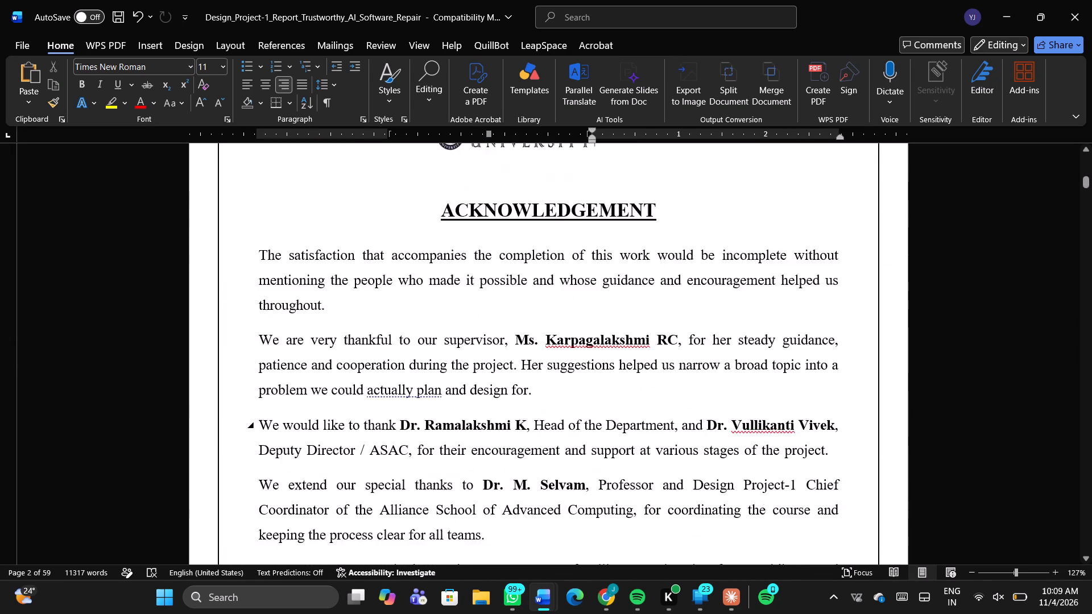
{"action": "scroll", "coordinate": [808, 356], "scroll_direction": "down", "scroll_amount": 3}
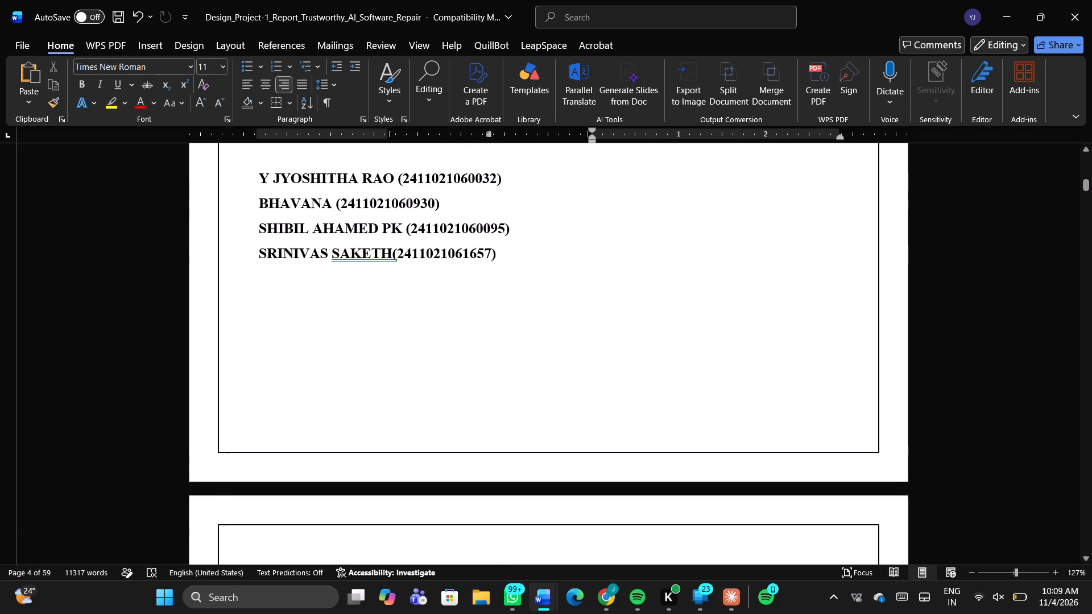
{"action": "scroll", "coordinate": [612, 447], "scroll_direction": "down", "scroll_amount": 8}
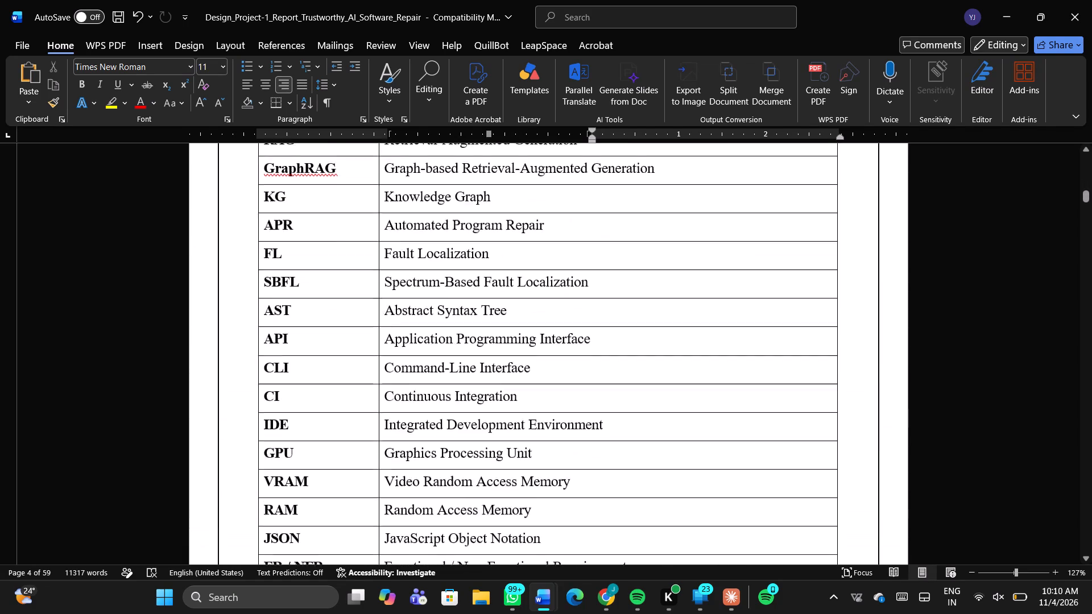
{"action": "scroll", "coordinate": [612, 447], "scroll_direction": "down", "scroll_amount": 11}
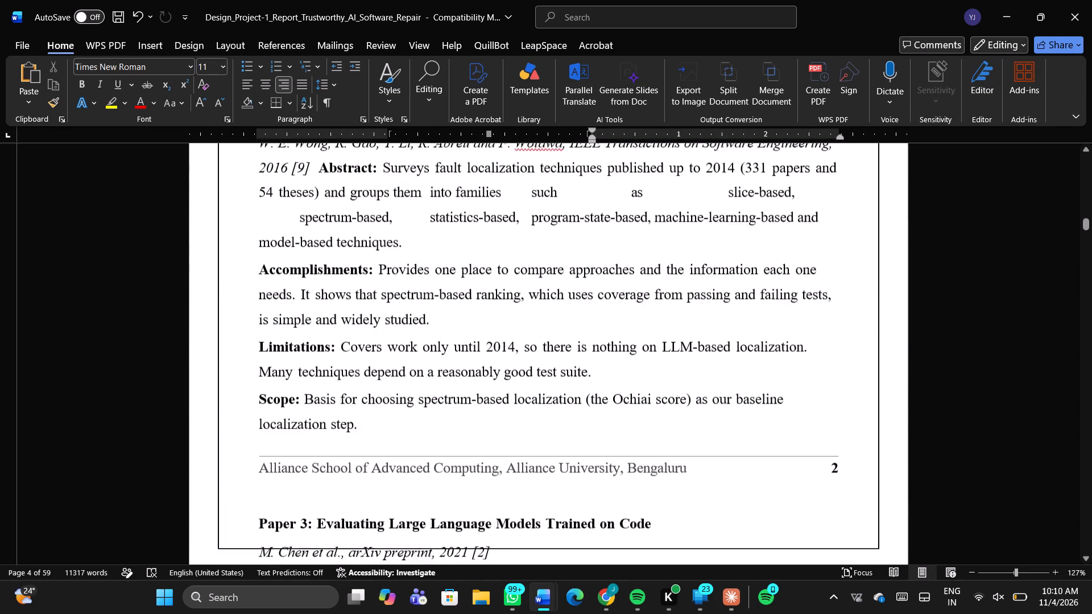
{"action": "scroll", "coordinate": [596, 411], "scroll_direction": "down", "scroll_amount": 2}
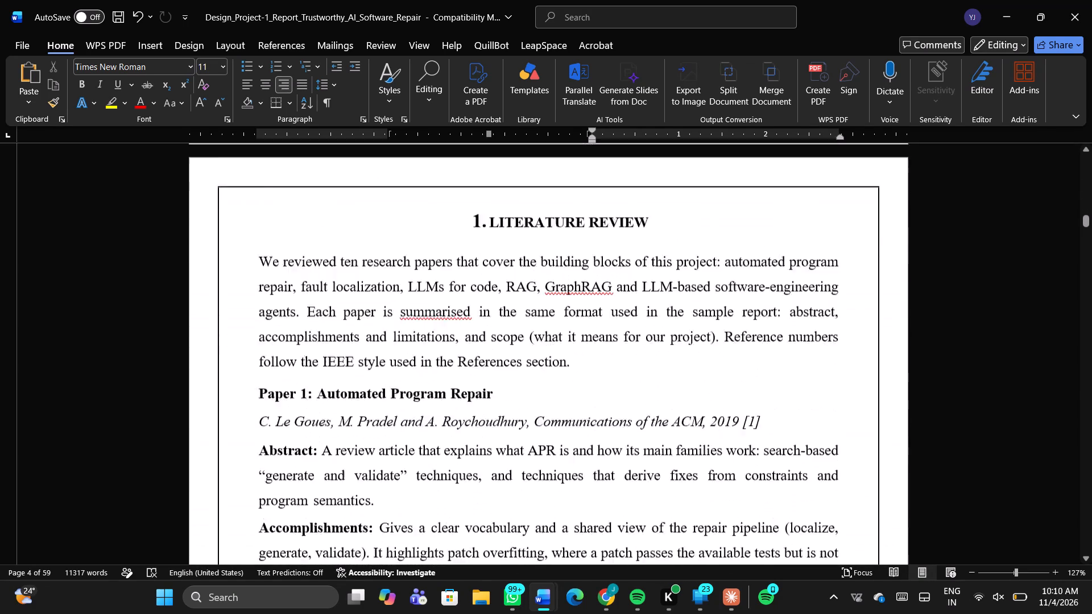
Delete the stray footer text "Alliance School of Advanced Computing, Alliance University, Bengaluru" above the Paper 3 heading.
{"action": "scroll", "coordinate": [596, 411], "scroll_direction": "down", "scroll_amount": 4}
{"action": "scroll", "coordinate": [596, 411], "scroll_direction": "up", "scroll_amount": 1}
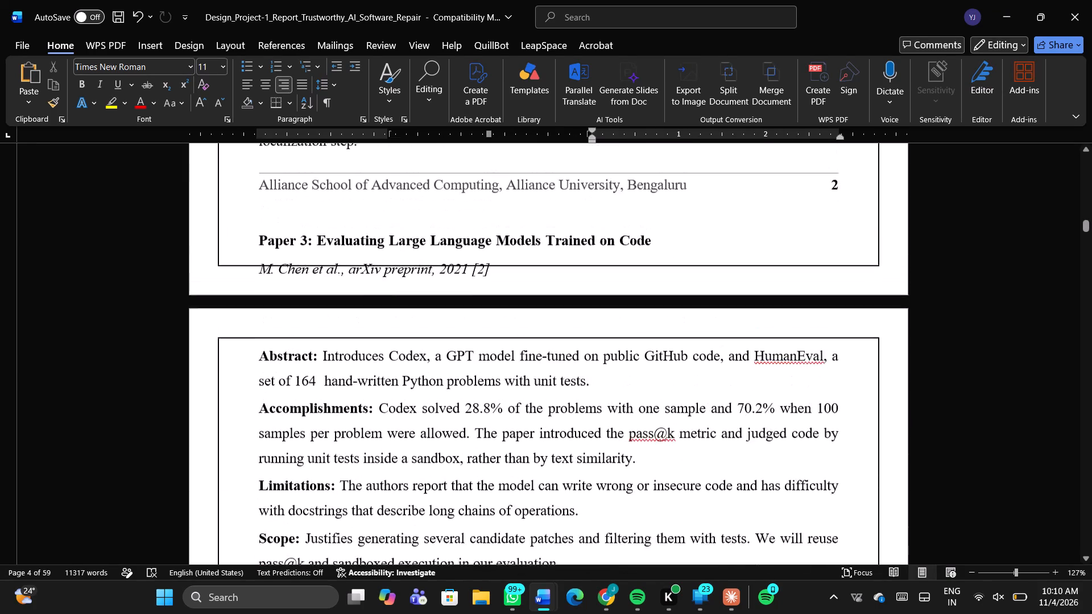
{"action": "scroll", "coordinate": [596, 411], "scroll_direction": "up", "scroll_amount": 1}
{"action": "left_click", "coordinate": [605, 256]}
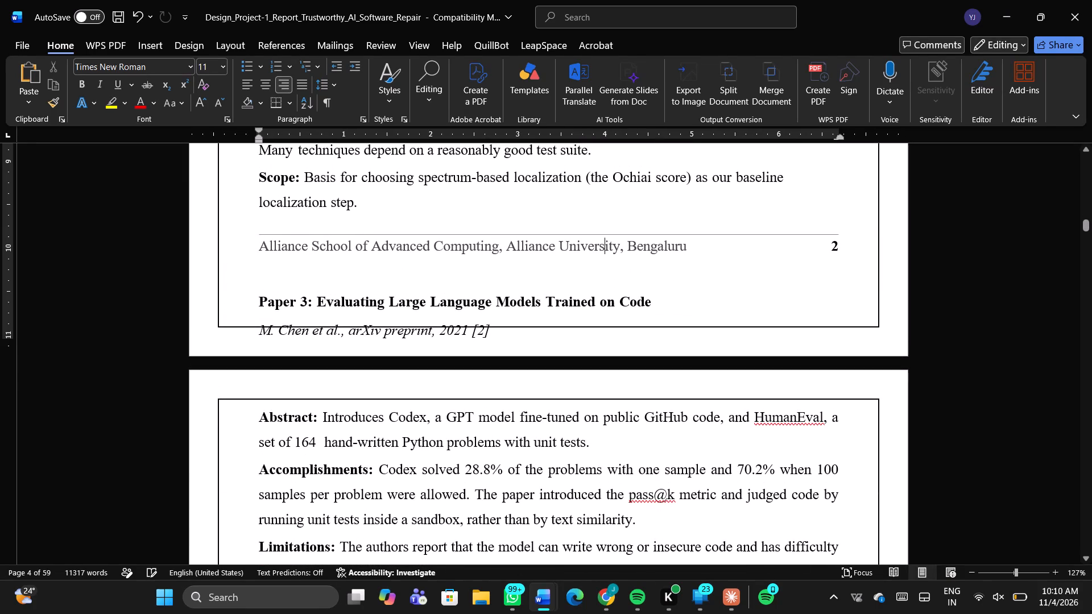
{"action": "left_click_drag", "start_coordinate": [697, 247], "coordinate": [634, 252]}
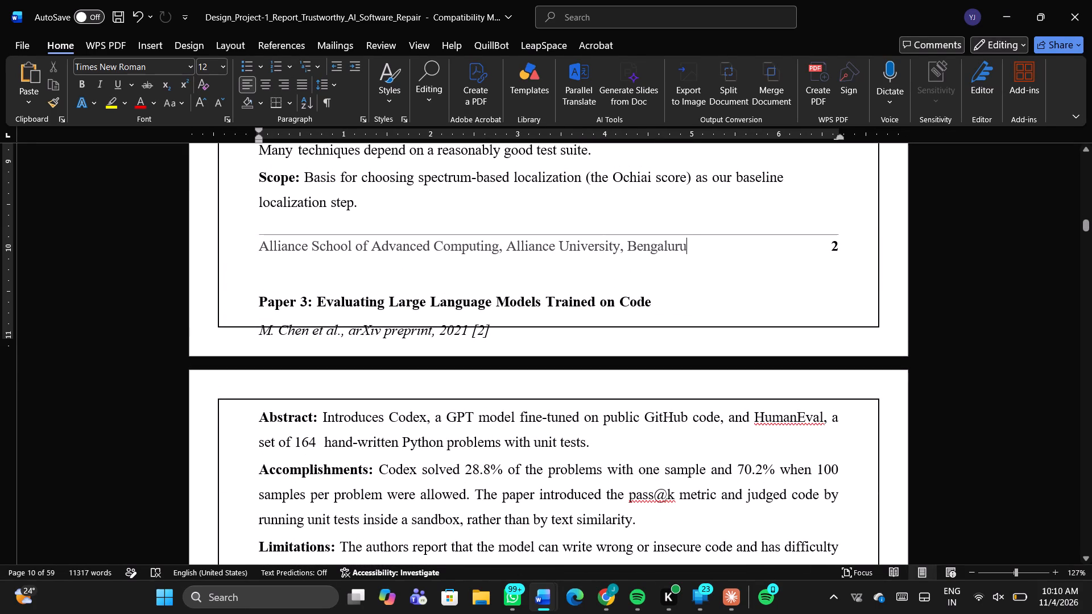
{"action": "left_click_drag", "start_coordinate": [634, 252], "coordinate": [278, 238]}
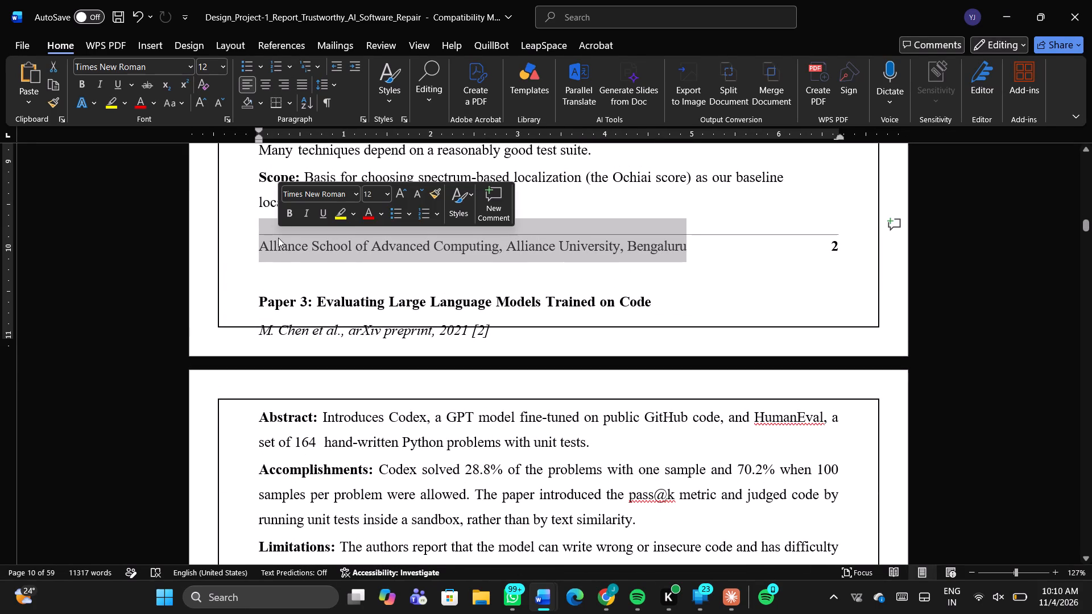
{"action": "key", "text": "BackSpace"}
{"action": "key", "text": "BackSpace"}
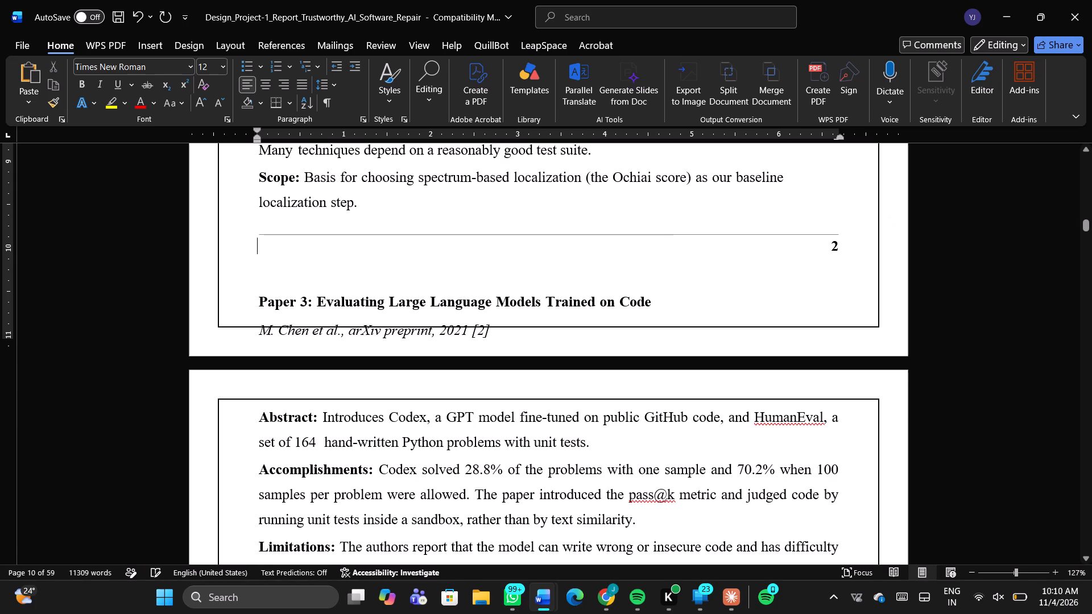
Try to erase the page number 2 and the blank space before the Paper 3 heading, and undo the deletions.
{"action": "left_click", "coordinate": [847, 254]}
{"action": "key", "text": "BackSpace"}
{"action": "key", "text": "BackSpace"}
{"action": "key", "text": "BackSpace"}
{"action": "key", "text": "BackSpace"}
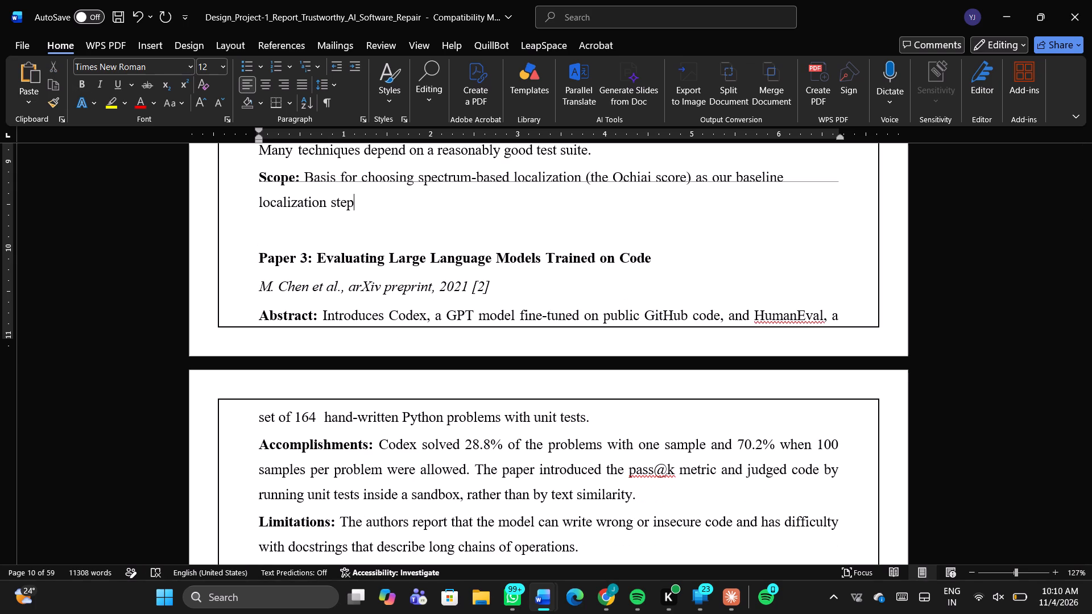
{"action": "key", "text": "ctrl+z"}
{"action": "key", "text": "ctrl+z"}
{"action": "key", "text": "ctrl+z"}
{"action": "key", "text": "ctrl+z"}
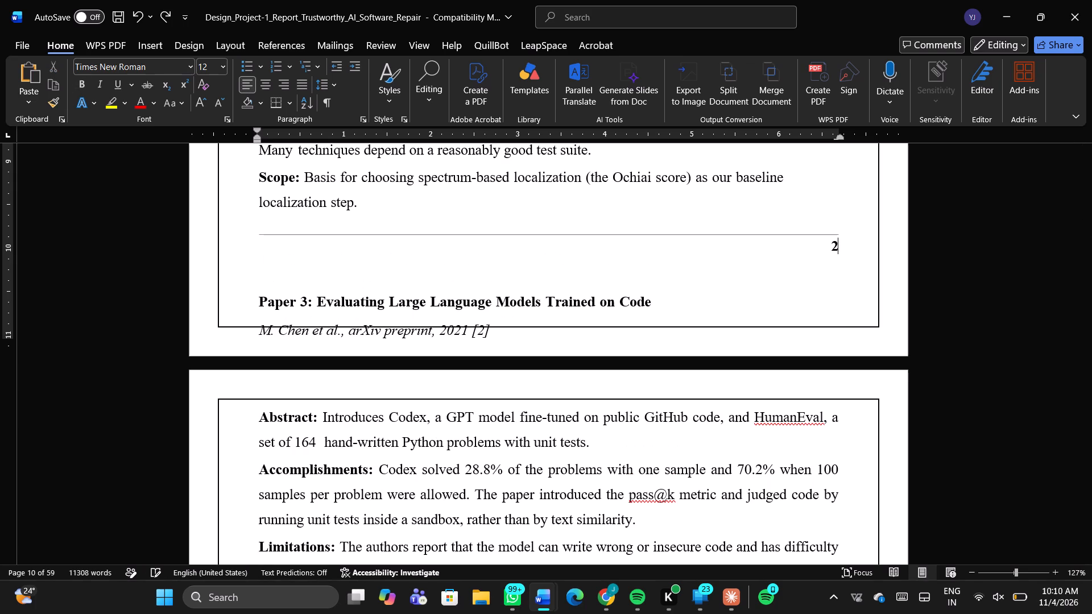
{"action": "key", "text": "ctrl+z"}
Delete the leftover footer line and the page number 2 above the Paper 3 heading.
{"action": "left_click_drag", "start_coordinate": [847, 254], "coordinate": [666, 217]}
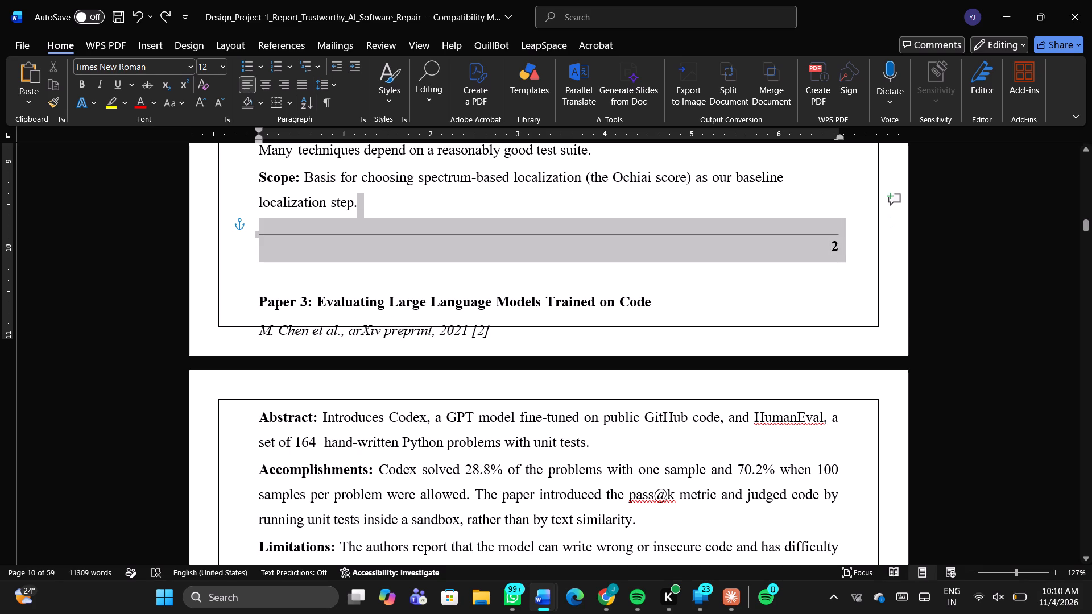
{"action": "left_click_drag", "start_coordinate": [666, 217], "coordinate": [630, 212]}
{"action": "key", "text": "BackSpace"}
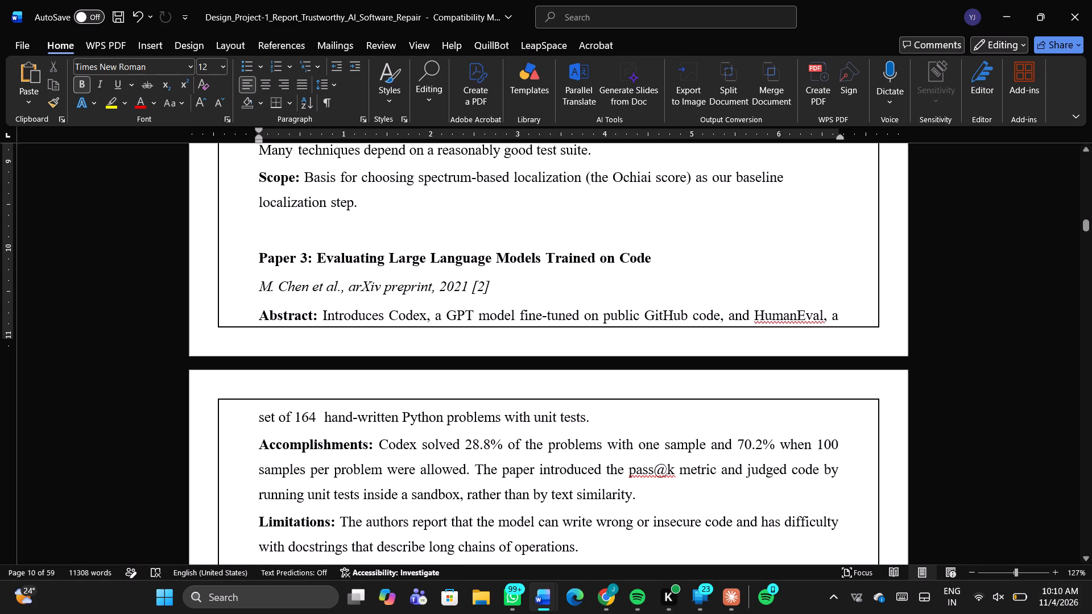
Delete the footer line, the text "Alliance School of Advanced Computing, Alliance University, Bengaluru" and its number 3 on page 12.
{"action": "scroll", "coordinate": [679, 405], "scroll_direction": "down", "scroll_amount": 6}
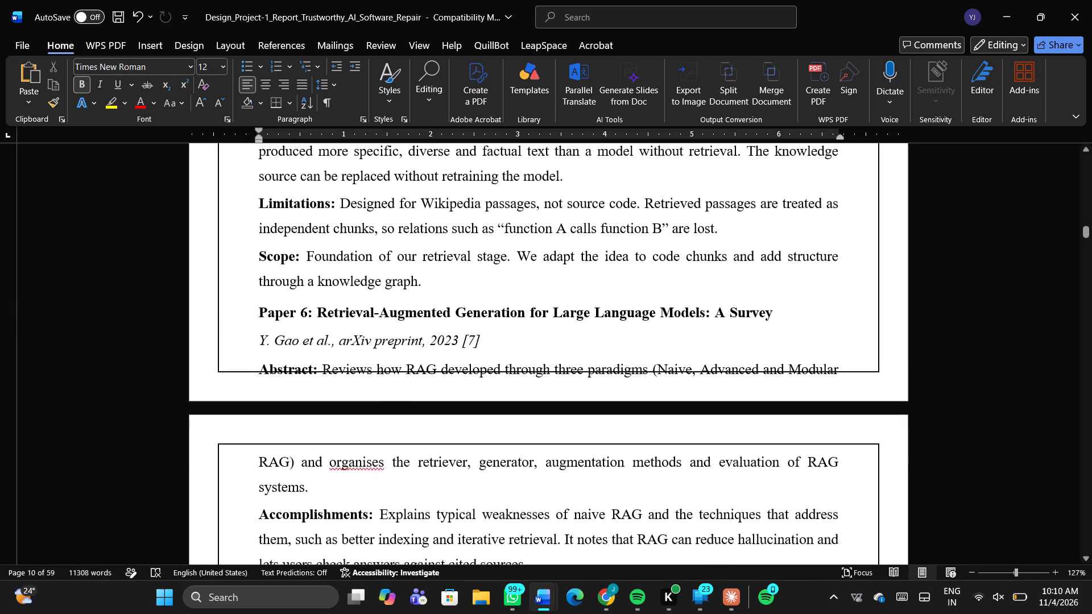
{"action": "scroll", "coordinate": [679, 405], "scroll_direction": "down", "scroll_amount": 5}
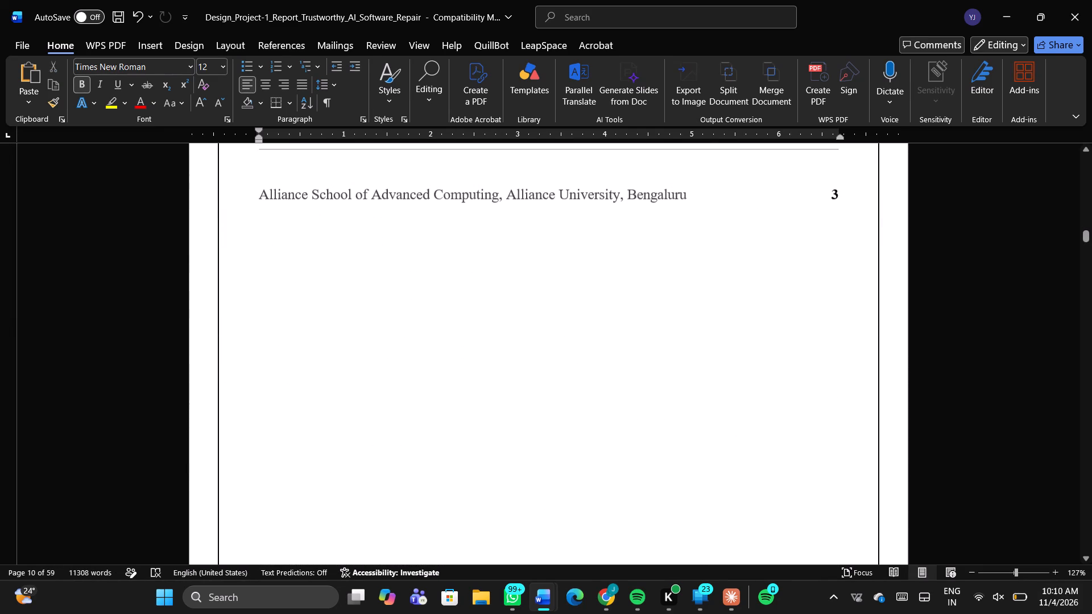
{"action": "scroll", "coordinate": [710, 272], "scroll_direction": "up", "scroll_amount": 1}
{"action": "left_click_drag", "start_coordinate": [254, 332], "coordinate": [606, 354]}
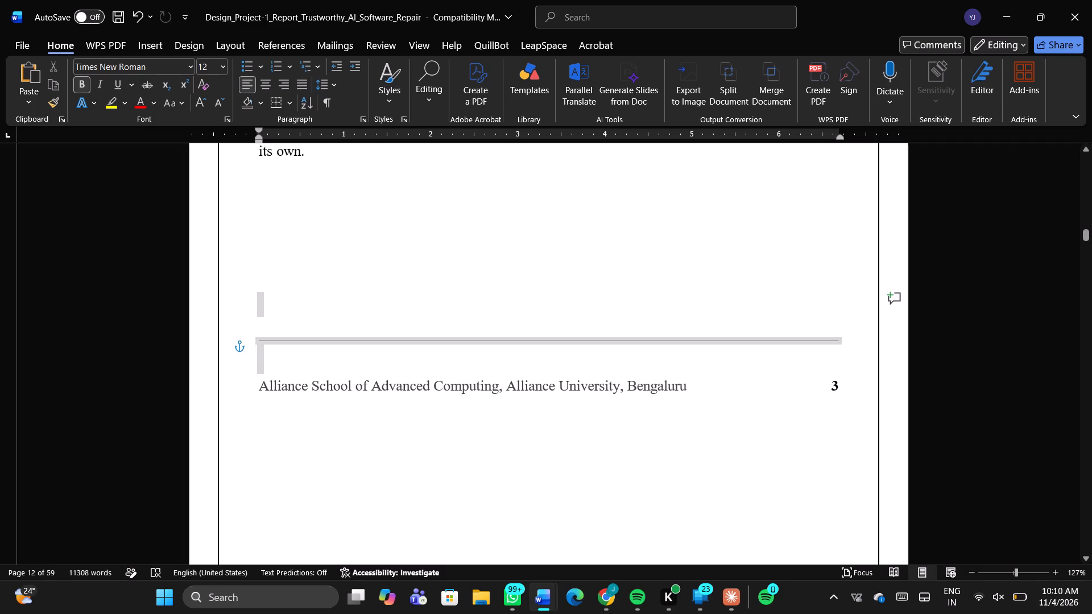
{"action": "left_click_drag", "start_coordinate": [606, 354], "coordinate": [887, 404]}
{"action": "key", "text": "BackSpace"}
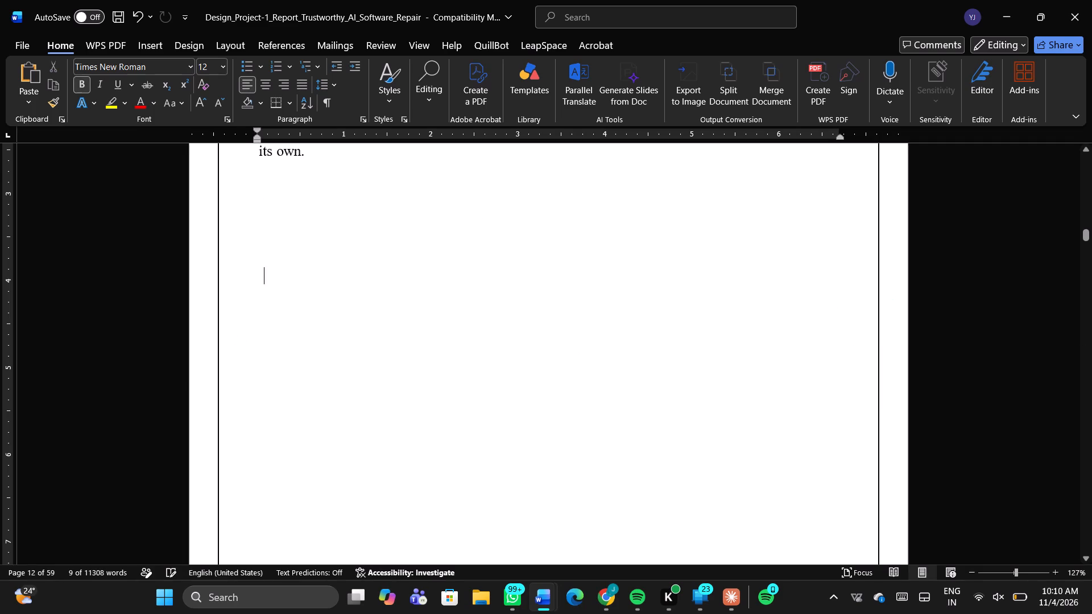
Look over Papers 7 and 8, examine the reference Design Project-1 report's pages, and return to the software repair report.
{"action": "scroll", "coordinate": [887, 404], "scroll_direction": "down", "scroll_amount": 1}
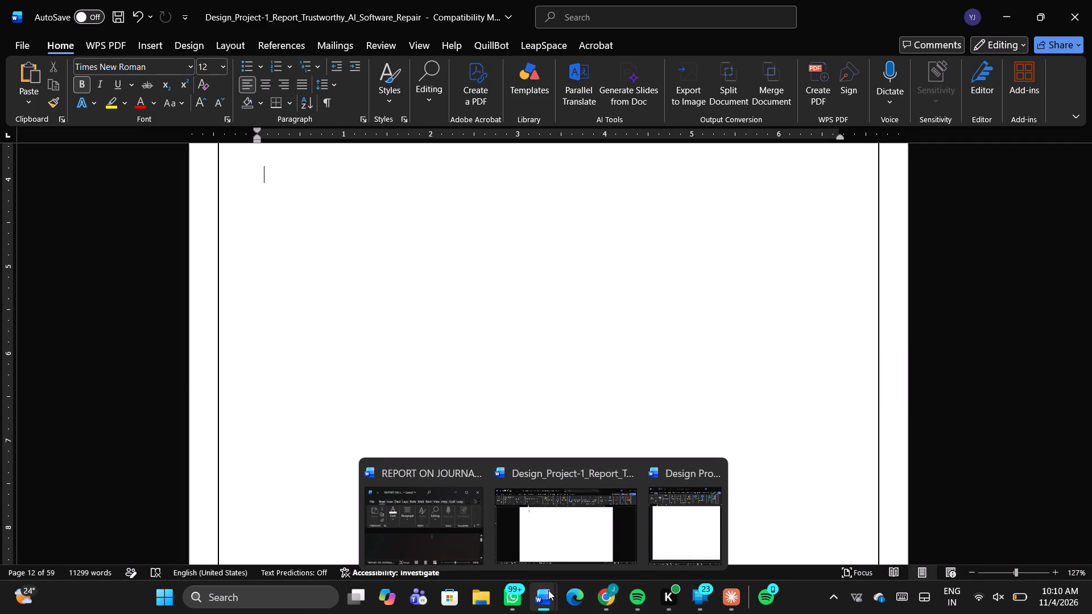
{"action": "left_click", "coordinate": [610, 504]}
{"action": "scroll", "coordinate": [610, 504], "scroll_direction": "down", "scroll_amount": 3}
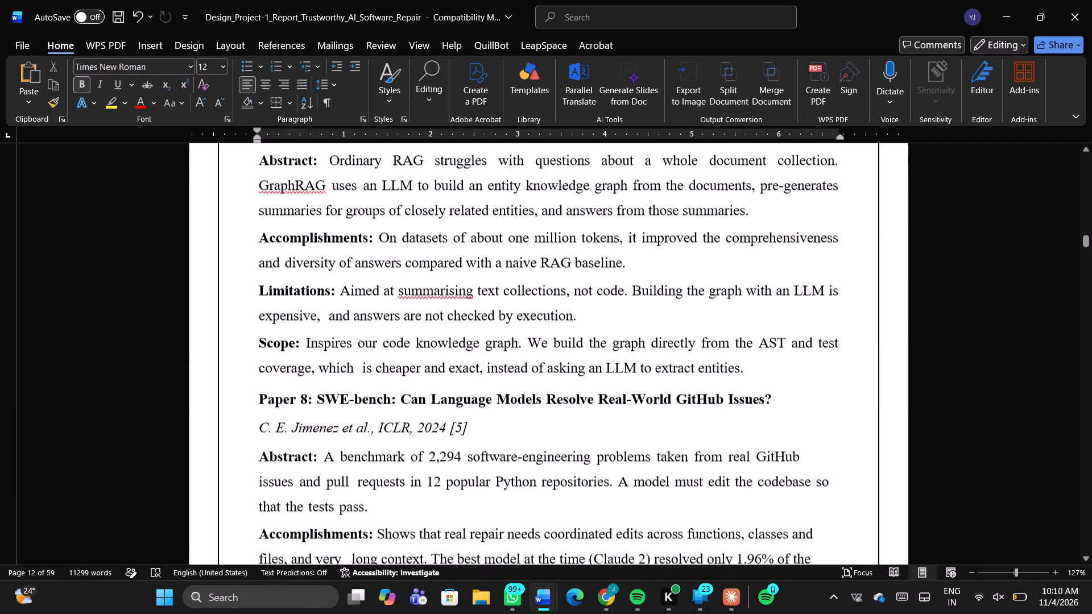
{"action": "scroll", "coordinate": [610, 504], "scroll_direction": "down", "scroll_amount": 2}
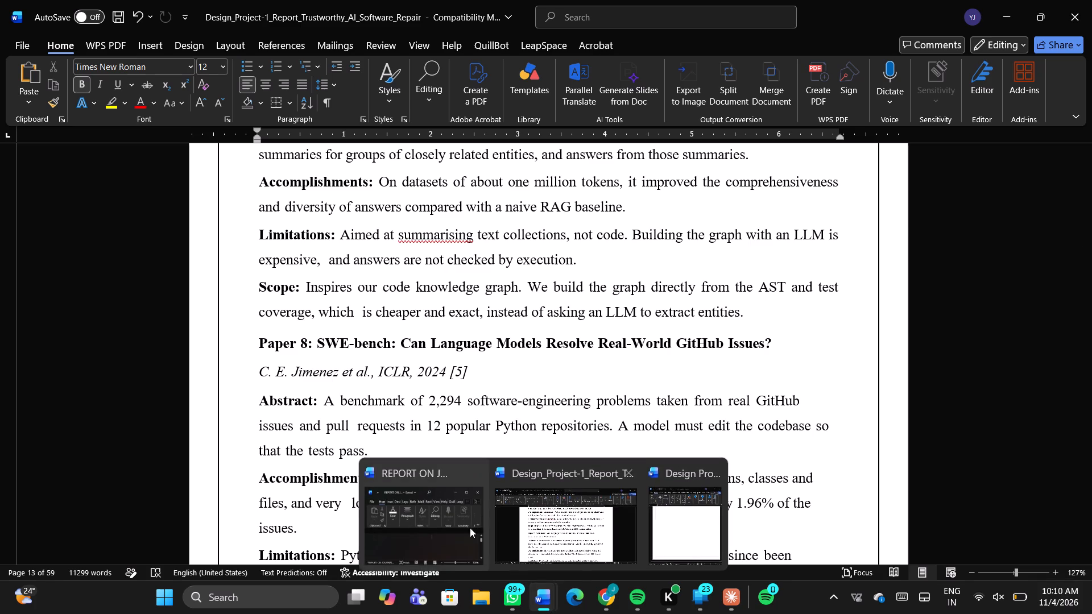
{"action": "left_click", "coordinate": [458, 524]}
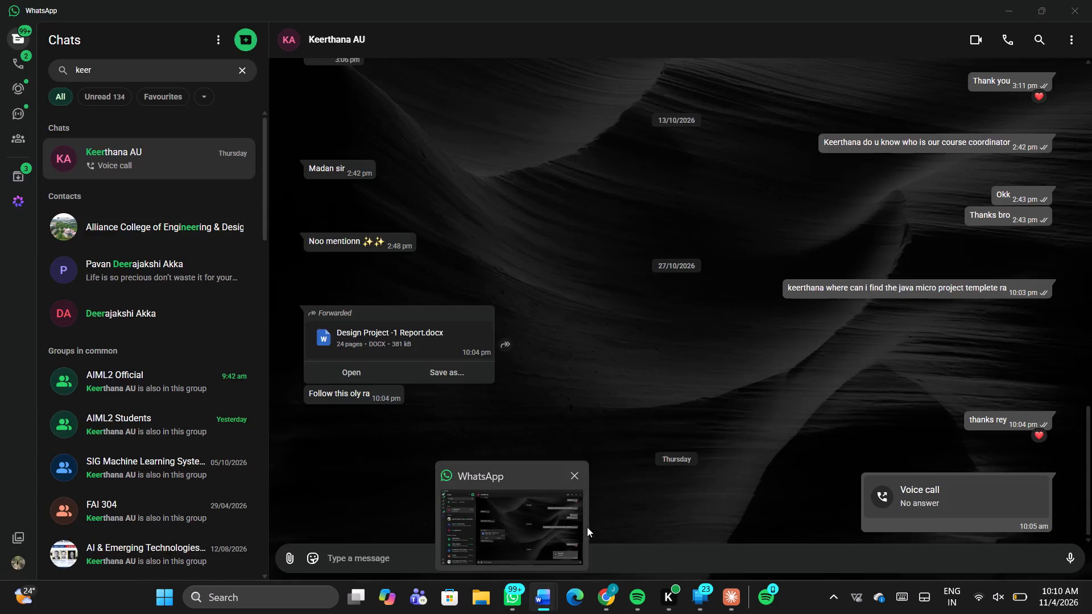
{"action": "left_click", "coordinate": [681, 529]}
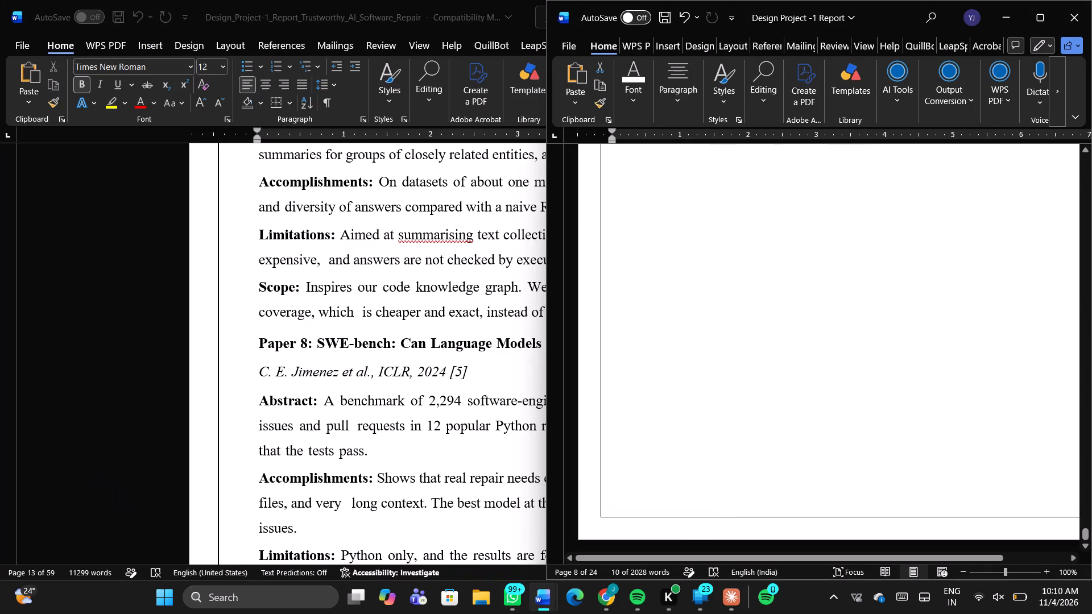
{"action": "scroll", "coordinate": [735, 434], "scroll_direction": "down", "scroll_amount": 16}
{"action": "scroll", "coordinate": [735, 434], "scroll_direction": "up", "scroll_amount": 7}
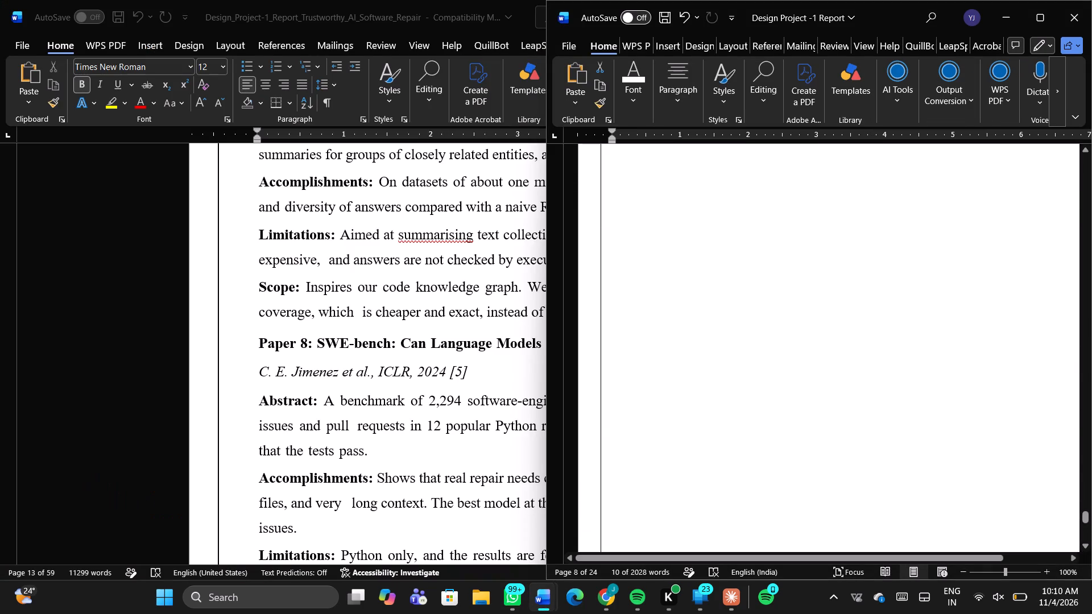
{"action": "scroll", "coordinate": [735, 434], "scroll_direction": "up", "scroll_amount": 1}
{"action": "left_click", "coordinate": [363, 154]}
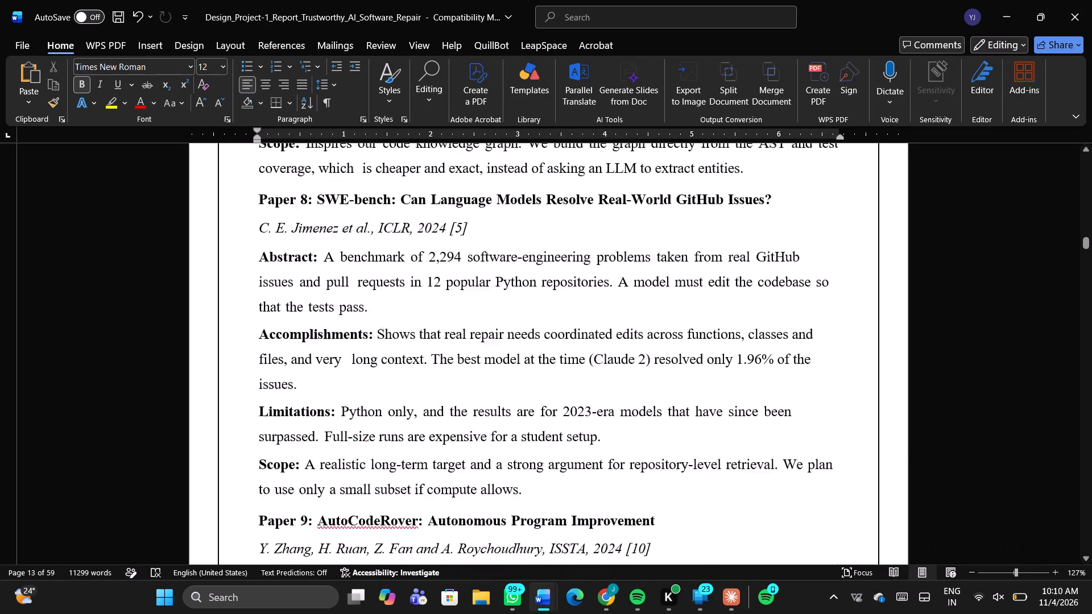
Delete the stray footer block on page 14, before the page with Table 2.
{"action": "scroll", "coordinate": [405, 306], "scroll_direction": "down", "scroll_amount": 1}
{"action": "left_click_drag", "start_coordinate": [254, 362], "coordinate": [857, 429]}
{"action": "key", "text": "BackSpace"}
Delete the header line and text "Trustworthy AI-Driven Software Repair and Verification Using LLMs Design Project-1 (E1CSA313)" above the Table 2 caption.
{"action": "scroll", "coordinate": [857, 429], "scroll_direction": "down", "scroll_amount": 2}
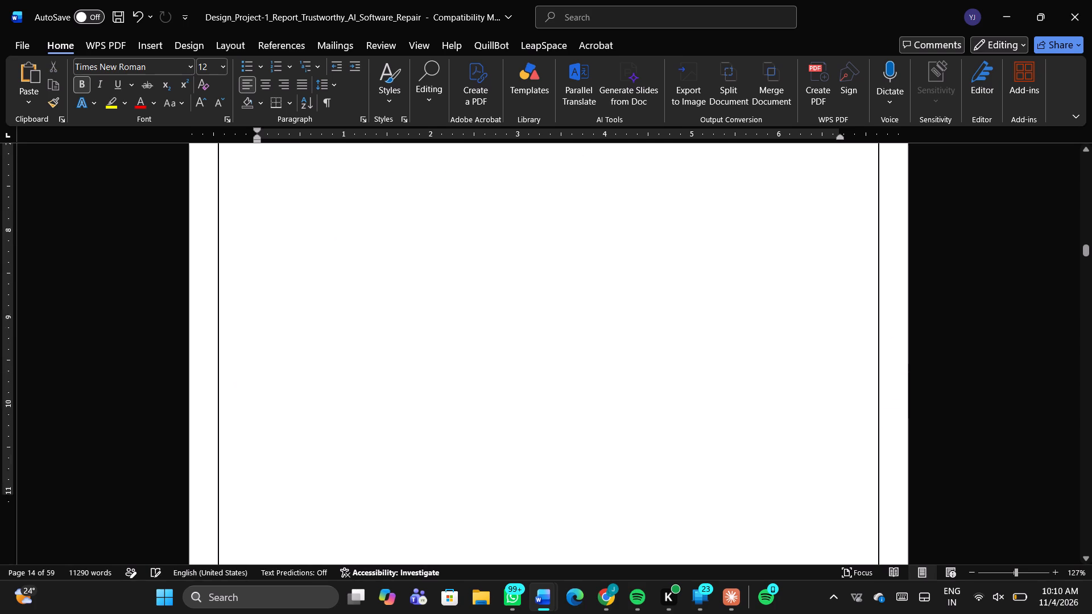
{"action": "scroll", "coordinate": [857, 429], "scroll_direction": "down", "scroll_amount": 3}
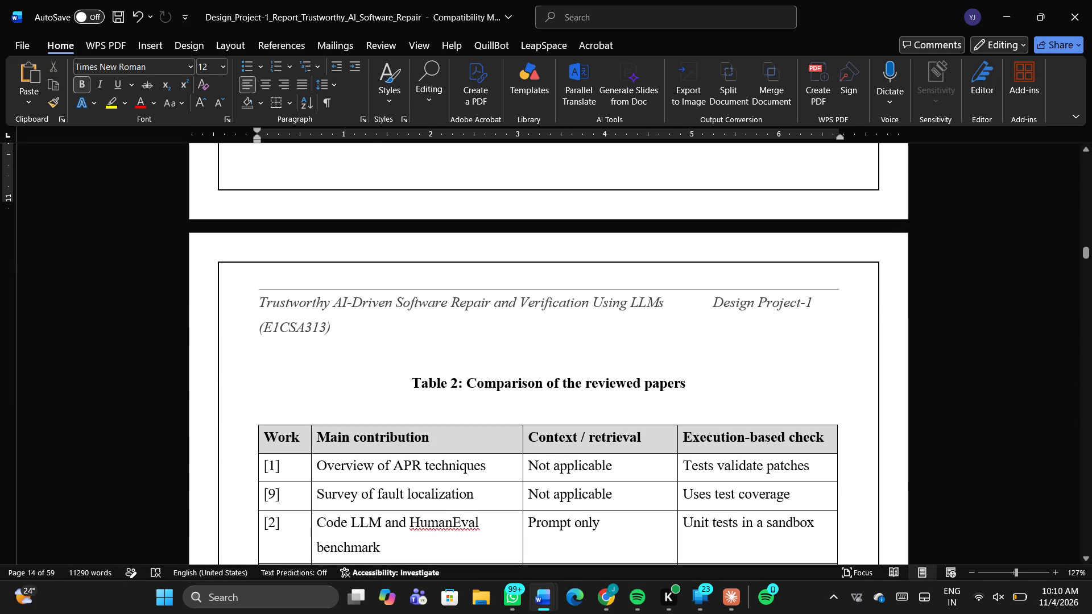
{"action": "left_click_drag", "start_coordinate": [254, 283], "coordinate": [828, 331]}
{"action": "key", "text": "BackSpace"}
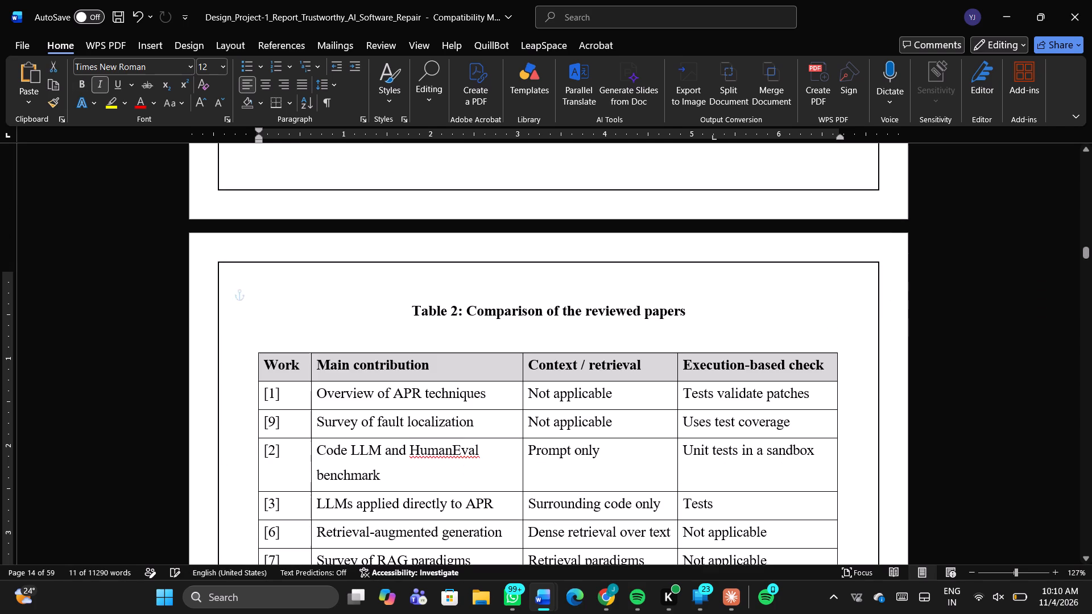
Delete the footer line, the text "Alliance School of Advanced Computing, Alliance University, Bengaluru" and its number 5 on page 16.
{"action": "scroll", "coordinate": [828, 331], "scroll_direction": "down", "scroll_amount": 5}
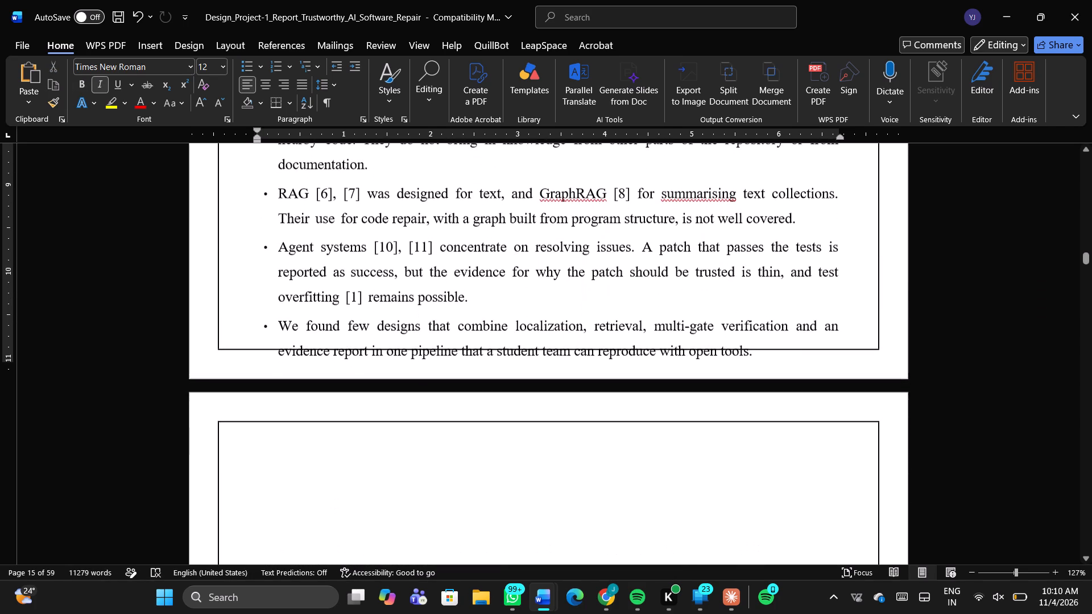
{"action": "scroll", "coordinate": [828, 331], "scroll_direction": "down", "scroll_amount": 4}
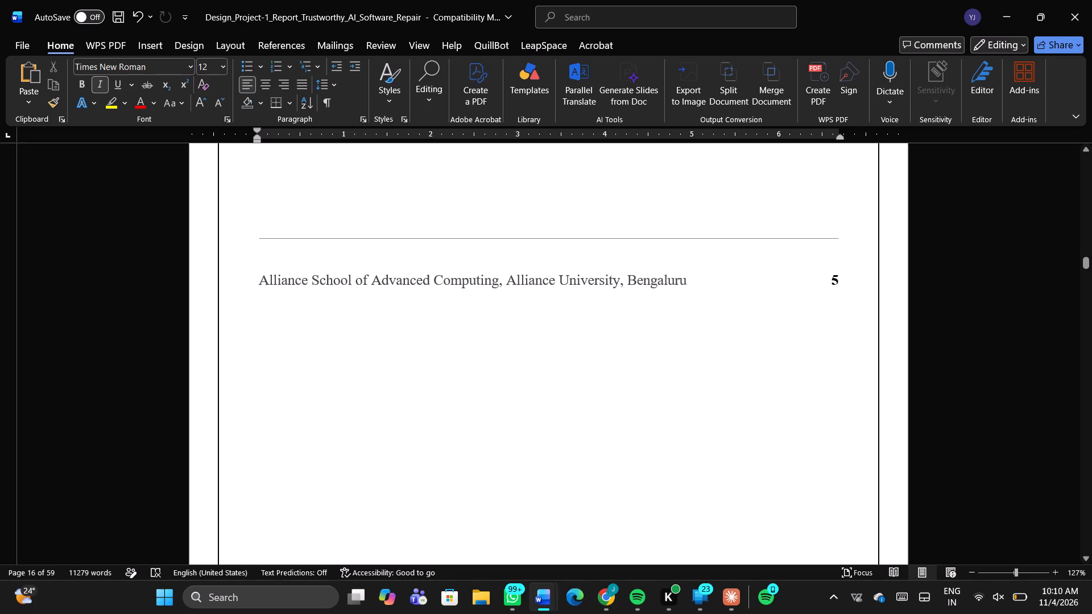
{"action": "left_click_drag", "start_coordinate": [274, 201], "coordinate": [863, 291]}
{"action": "key", "text": "BackSpace"}
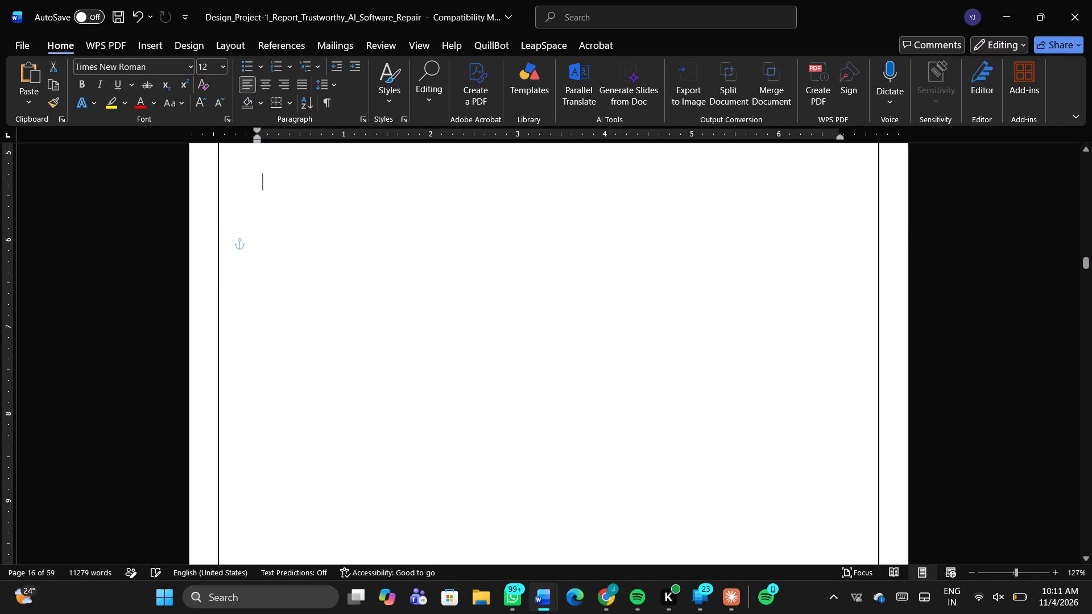
Remove the remaining empty lines on page 16 so the blank page before section 2 disappears.
{"action": "key", "text": "BackSpace"}
{"action": "key", "text": "BackSpace"}
{"action": "key", "text": "BackSpace"}
{"action": "key", "text": "BackSpace"}
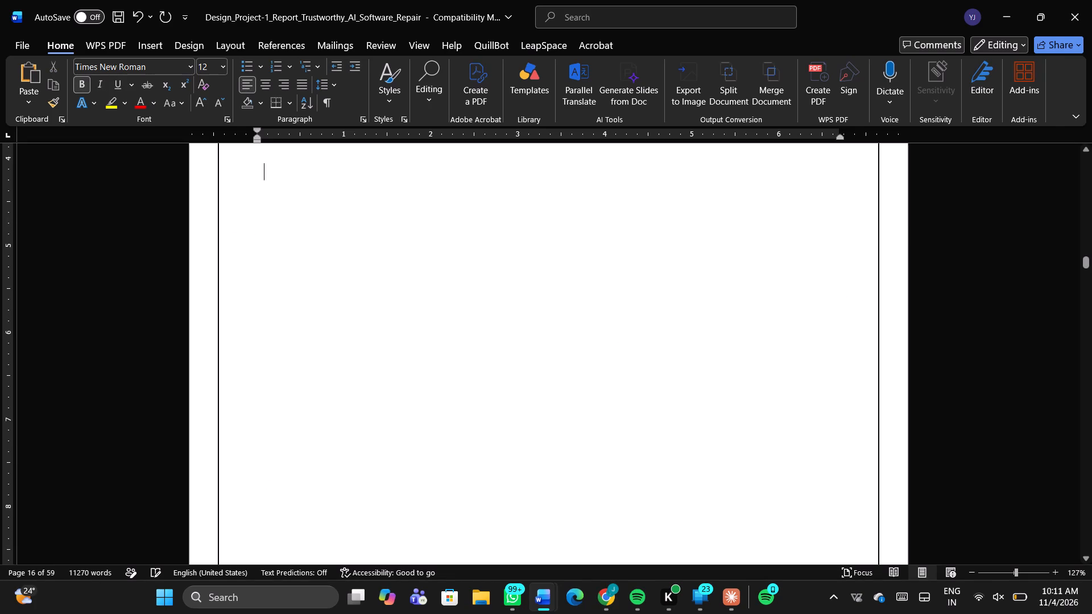
{"action": "key", "text": "BackSpace"}
{"action": "key", "text": "BackSpace"}
{"action": "key", "text": "BackSpace"}
{"action": "key", "text": "BackSpace"}
{"action": "key", "text": "BackSpace"}
{"action": "key", "text": "BackSpace"}
{"action": "key", "text": "BackSpace"}
{"action": "key", "text": "BackSpace"}
{"action": "key", "text": "BackSpace"}
{"action": "key", "text": "BackSpace"}
{"action": "key", "text": "BackSpace"}
{"action": "key", "text": "BackSpace"}
{"action": "key", "text": "BackSpace"}
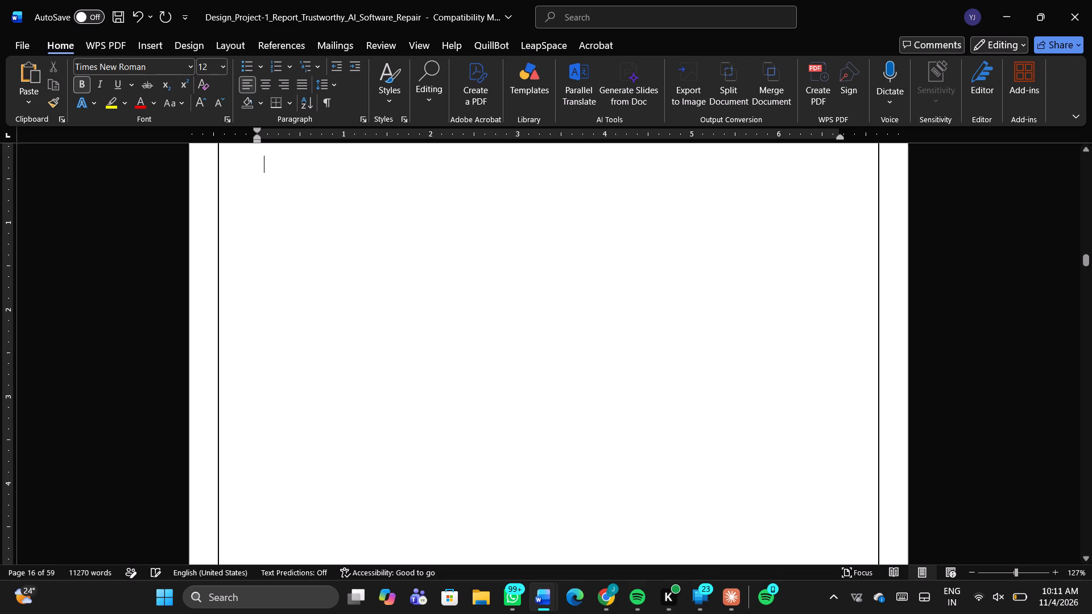
{"action": "key", "text": "BackSpace"}
{"action": "key", "text": "BackSpace"}
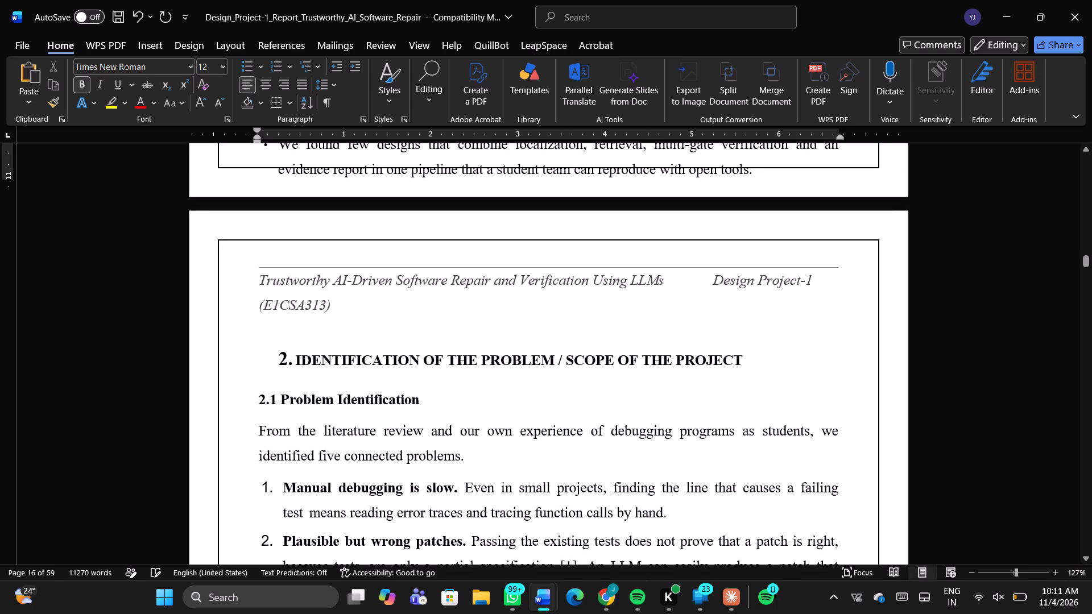
Delete the header line and text "Trustworthy AI-Driven Software Repair and Verification Using LLMs Design Project-1 (E1CSA313)" above the section 2 heading.
{"action": "left_click_drag", "start_coordinate": [340, 314], "coordinate": [260, 275]}
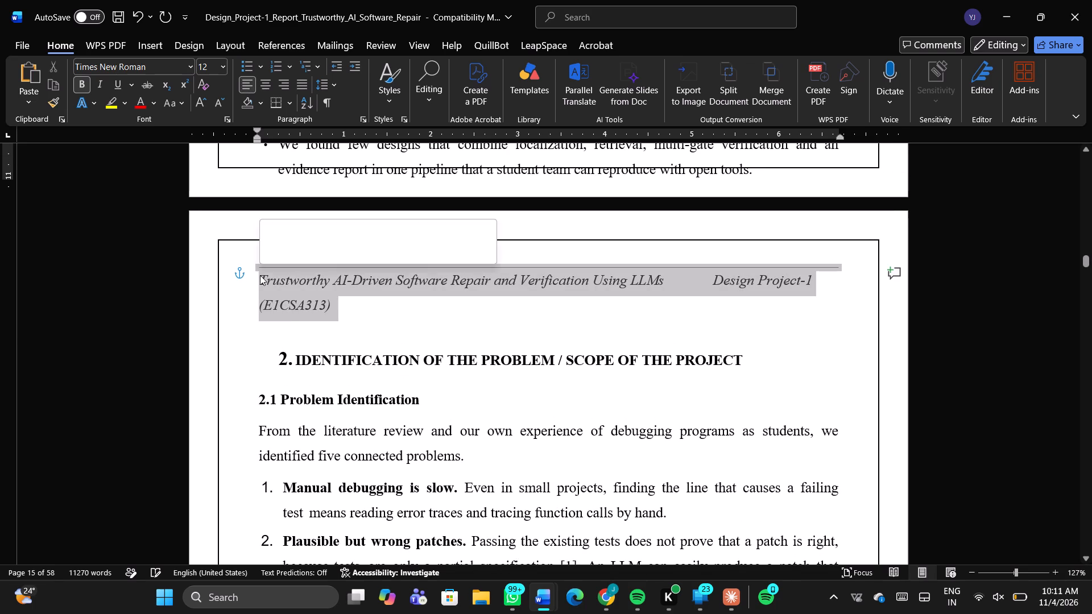
{"action": "key", "text": "BackSpace"}
Delete the footer line, the text "Alliance School of Advanced Computing, Alliance University, Bengaluru" and its number 6 on page 17.
{"action": "scroll", "coordinate": [332, 352], "scroll_direction": "down", "scroll_amount": 4}
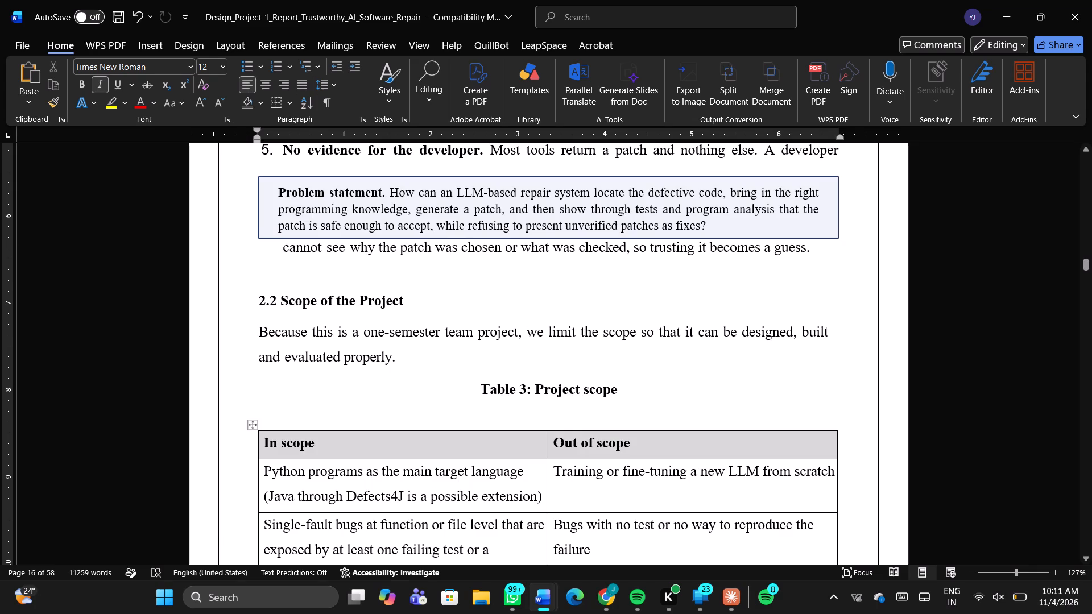
{"action": "scroll", "coordinate": [345, 398], "scroll_direction": "down", "scroll_amount": 5}
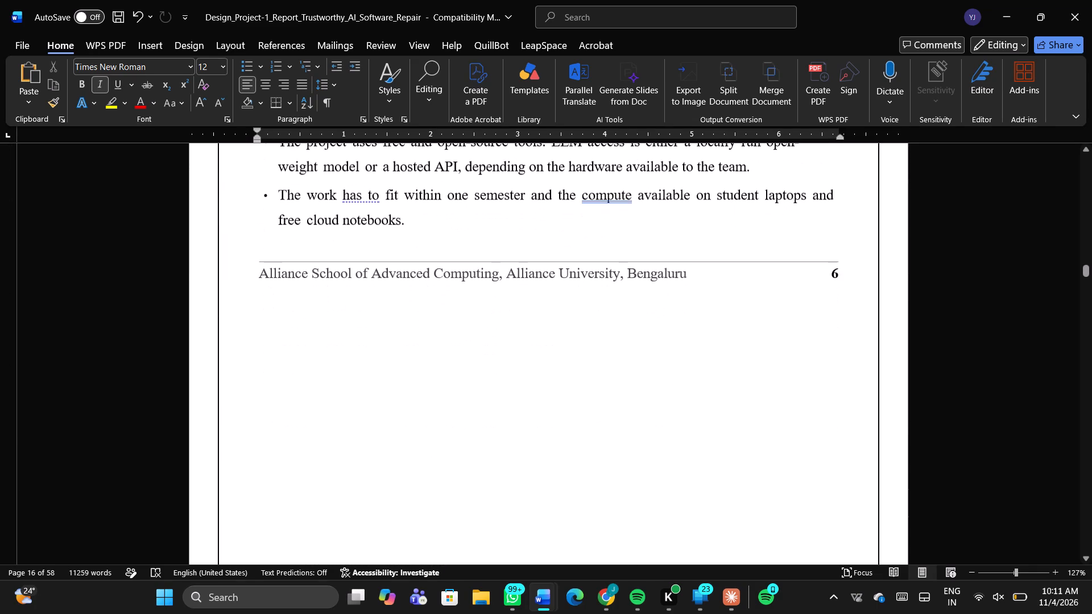
{"action": "scroll", "coordinate": [345, 398], "scroll_direction": "down", "scroll_amount": 1}
{"action": "left_click_drag", "start_coordinate": [258, 230], "coordinate": [432, 305]}
{"action": "left_click", "coordinate": [431, 338]}
{"action": "left_click", "coordinate": [247, 240]}
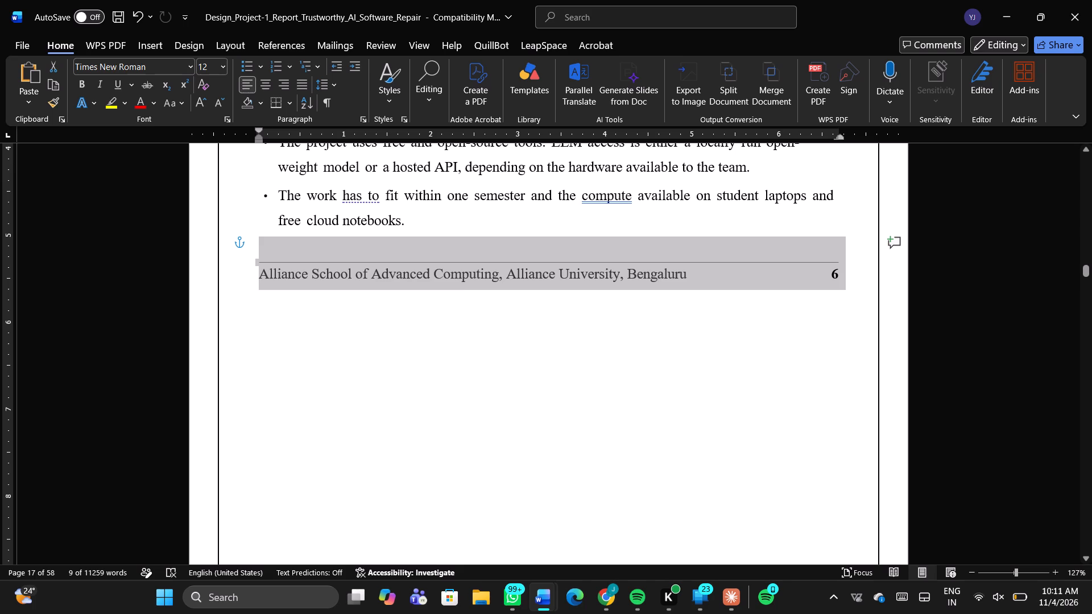
{"action": "key", "text": "Delete"}
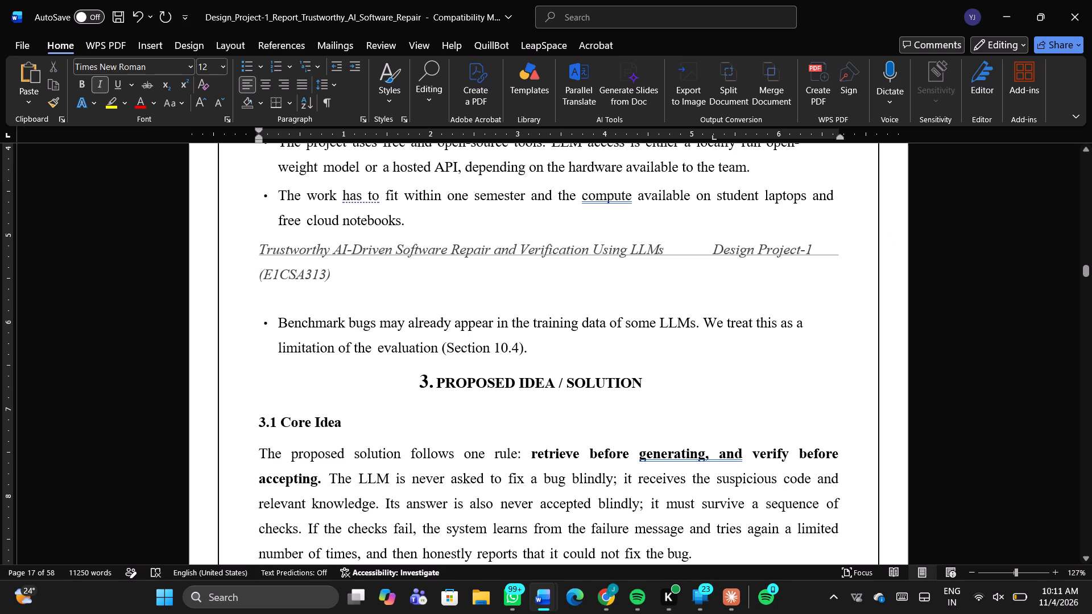
Delete the stray project title header and "(E1CSA313)" above the "Benchmark bugs" bullet on page 17.
{"action": "left_click_drag", "start_coordinate": [340, 280], "coordinate": [260, 254]}
{"action": "key", "text": "Delete"}
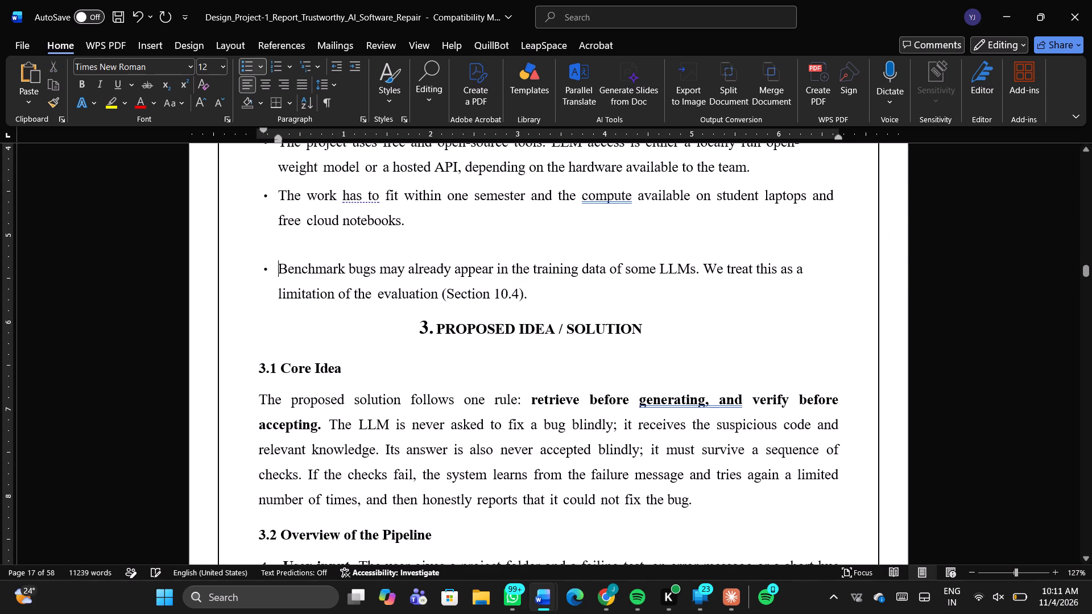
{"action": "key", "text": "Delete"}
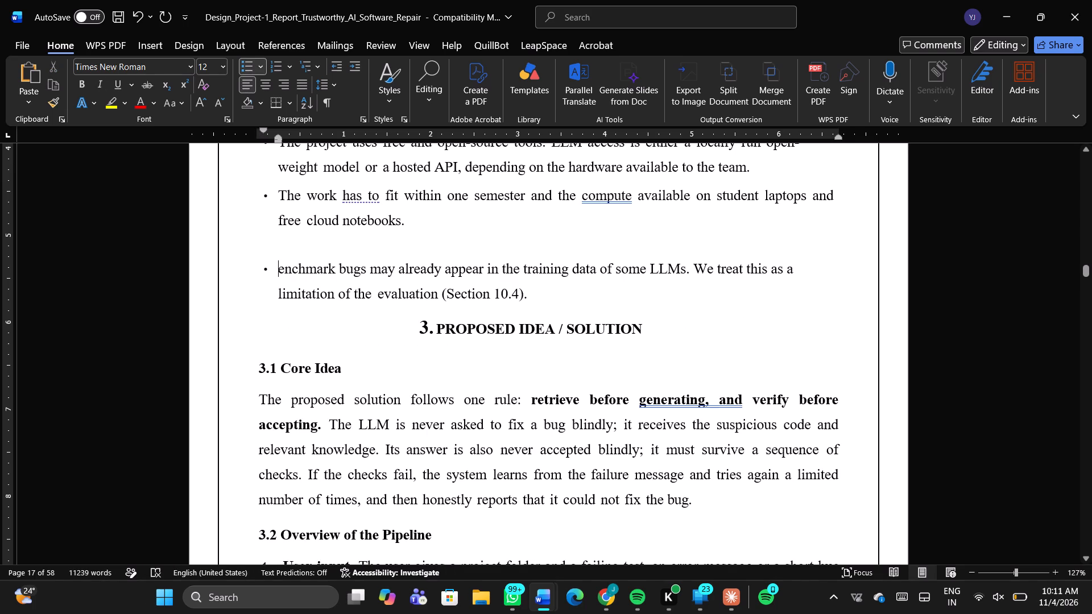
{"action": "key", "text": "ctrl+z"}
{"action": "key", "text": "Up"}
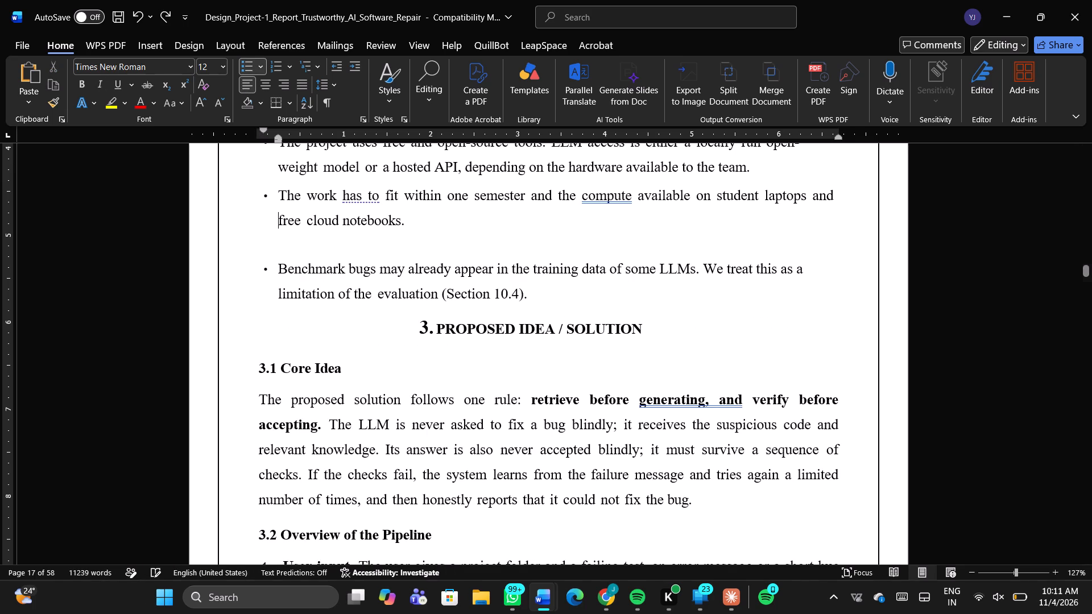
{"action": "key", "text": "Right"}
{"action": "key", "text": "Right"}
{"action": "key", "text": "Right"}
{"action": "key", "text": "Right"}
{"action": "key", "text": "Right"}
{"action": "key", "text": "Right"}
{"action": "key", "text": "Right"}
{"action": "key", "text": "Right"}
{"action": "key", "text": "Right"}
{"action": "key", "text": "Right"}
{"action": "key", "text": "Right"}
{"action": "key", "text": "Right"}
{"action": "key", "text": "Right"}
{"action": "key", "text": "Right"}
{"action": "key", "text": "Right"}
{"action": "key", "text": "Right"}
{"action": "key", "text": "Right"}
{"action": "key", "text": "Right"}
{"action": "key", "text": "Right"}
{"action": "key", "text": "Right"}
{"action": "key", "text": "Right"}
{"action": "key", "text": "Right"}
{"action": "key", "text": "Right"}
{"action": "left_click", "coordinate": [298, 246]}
Remove the space before paragraph for the bullets above the "3. PROPOSED IDEA / SOLUTION" heading, closing the gap before "Benchmark bugs".
{"action": "left_click_drag", "start_coordinate": [530, 296], "coordinate": [334, 202]}
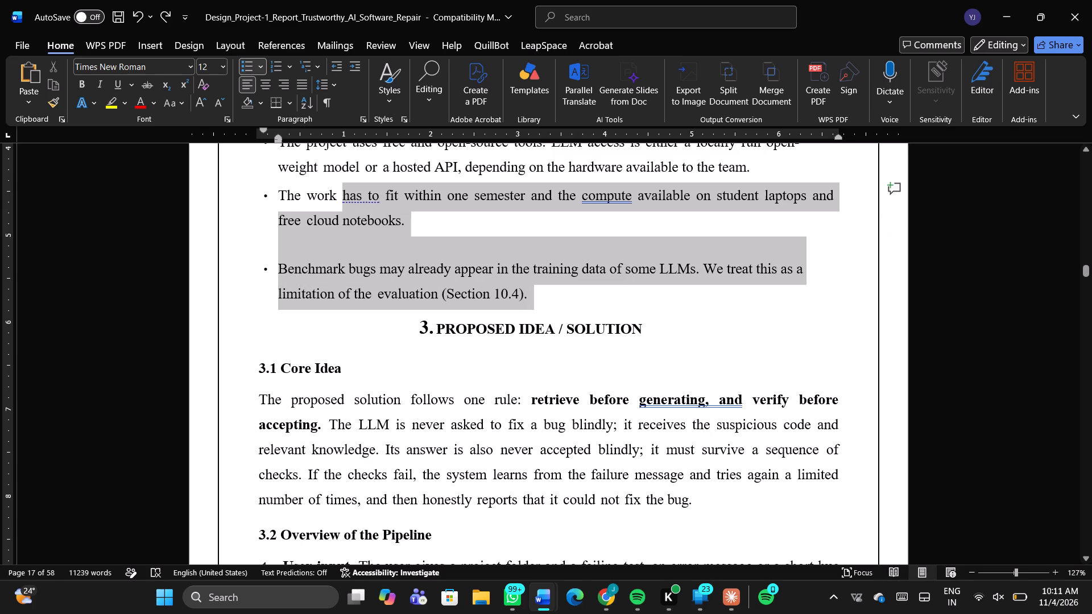
{"action": "left_click_drag", "start_coordinate": [334, 202], "coordinate": [282, 163]}
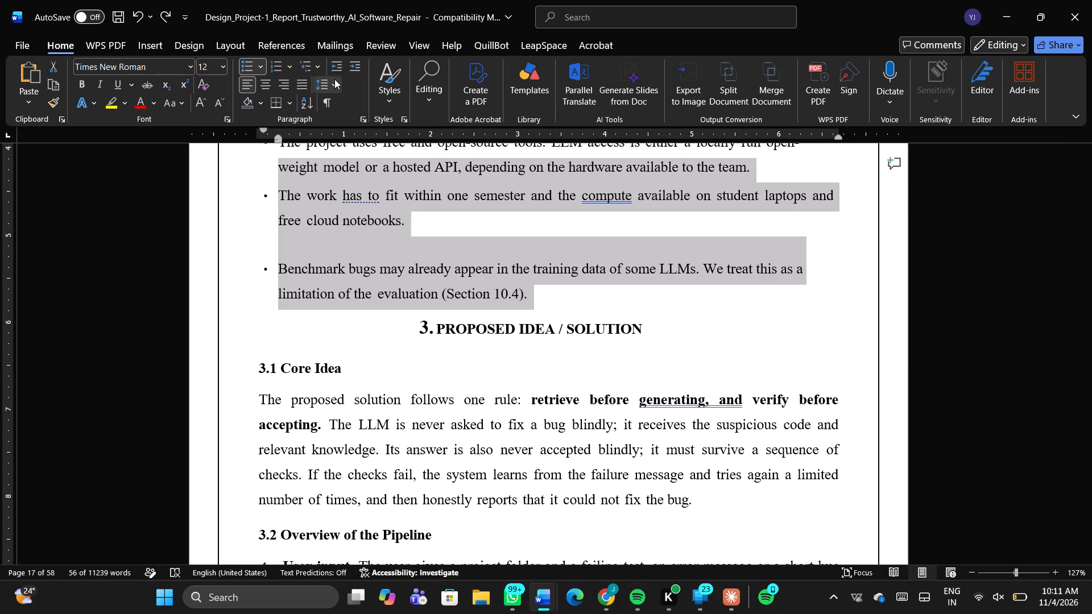
{"action": "left_click", "coordinate": [334, 79]}
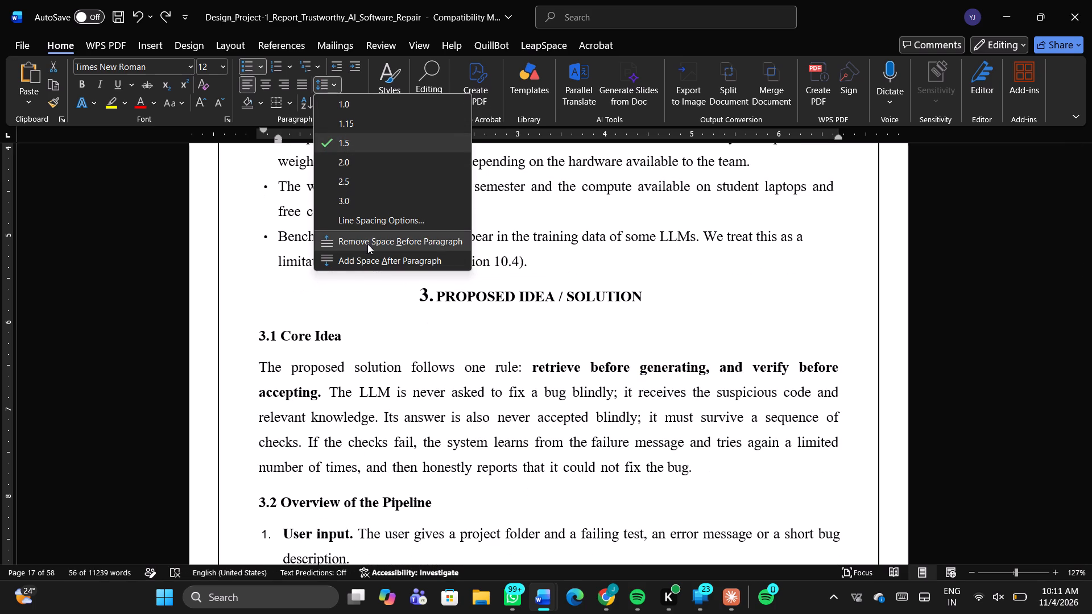
{"action": "left_click", "coordinate": [367, 244]}
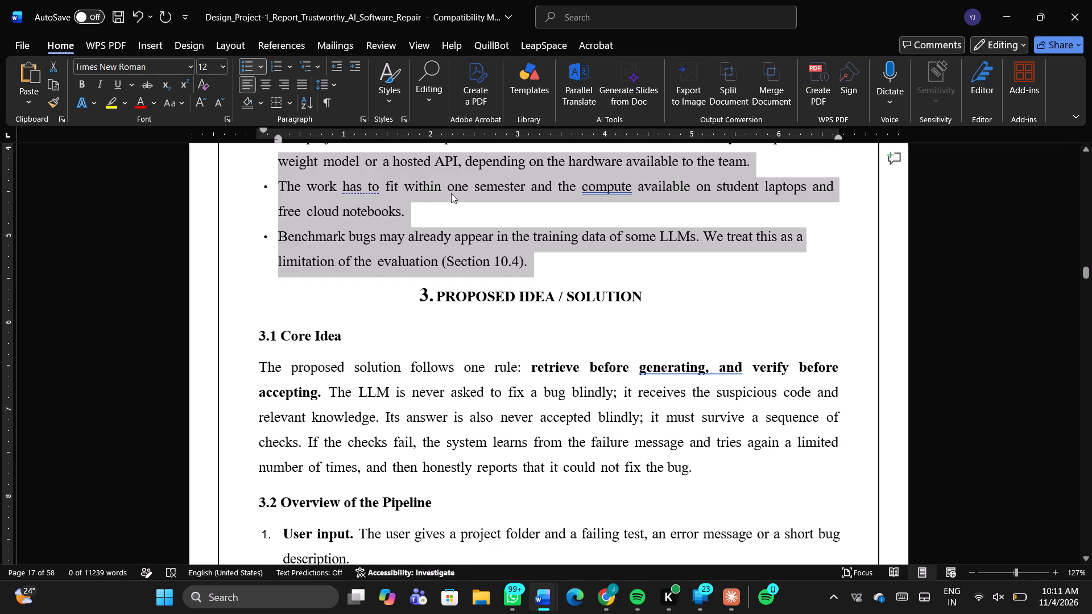
{"action": "left_click", "coordinate": [445, 207]}
Delete the footer block numbered 7 on page 18 together with the project title header at the top of the following page.
{"action": "scroll", "coordinate": [445, 207], "scroll_direction": "up", "scroll_amount": 1}
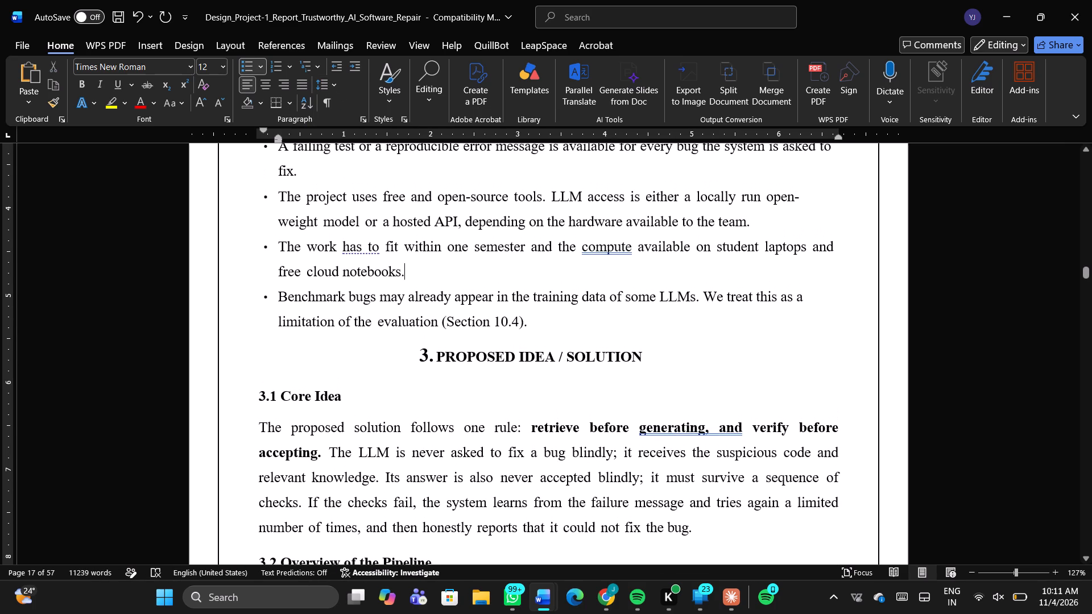
{"action": "scroll", "coordinate": [420, 304], "scroll_direction": "down", "scroll_amount": 3}
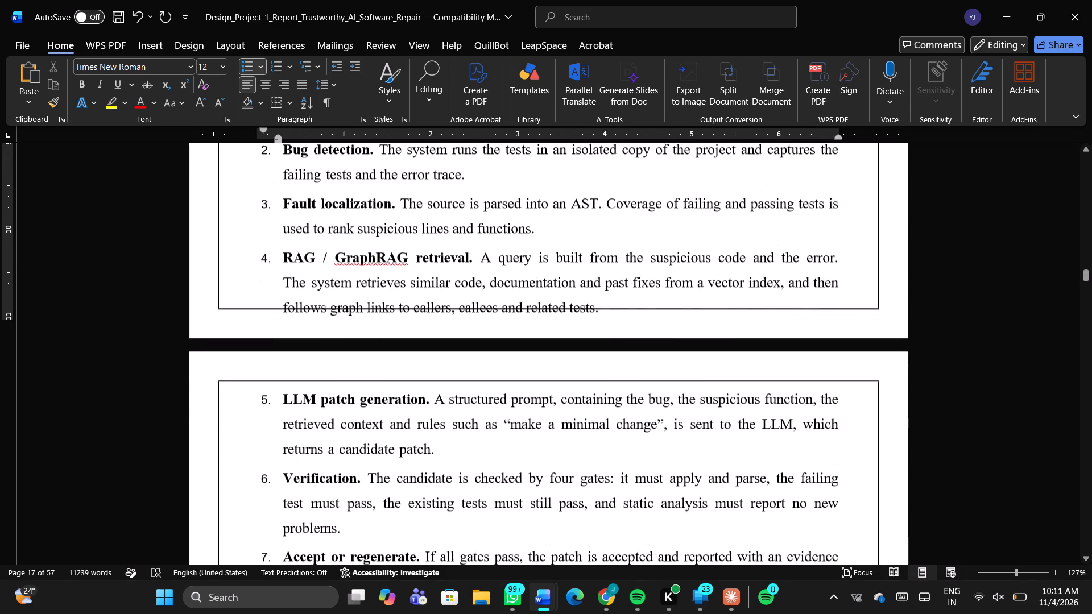
{"action": "scroll", "coordinate": [420, 304], "scroll_direction": "down", "scroll_amount": 3}
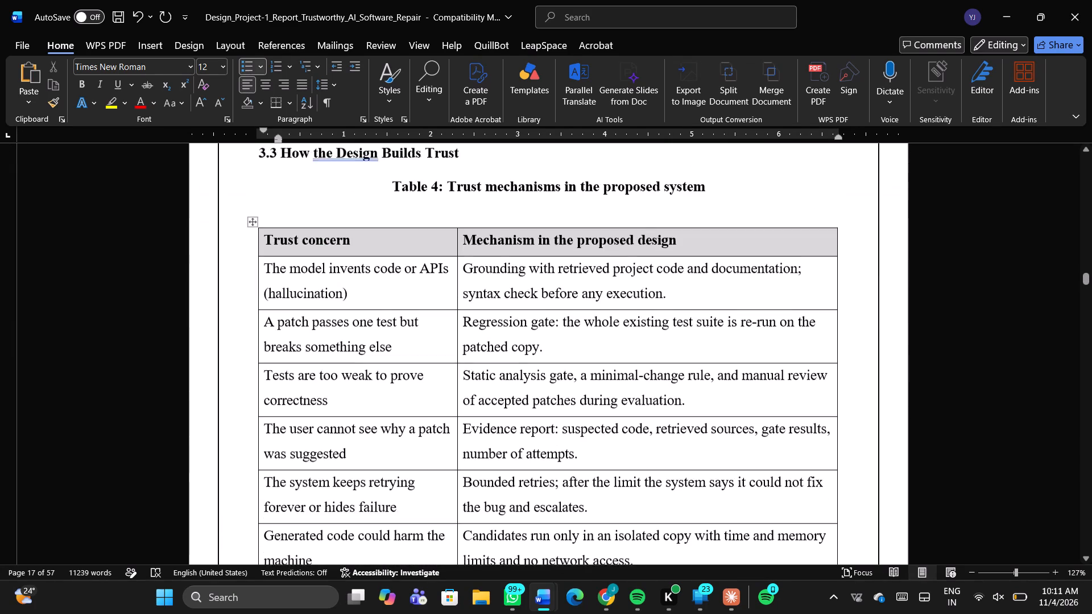
{"action": "scroll", "coordinate": [420, 304], "scroll_direction": "down", "scroll_amount": 4}
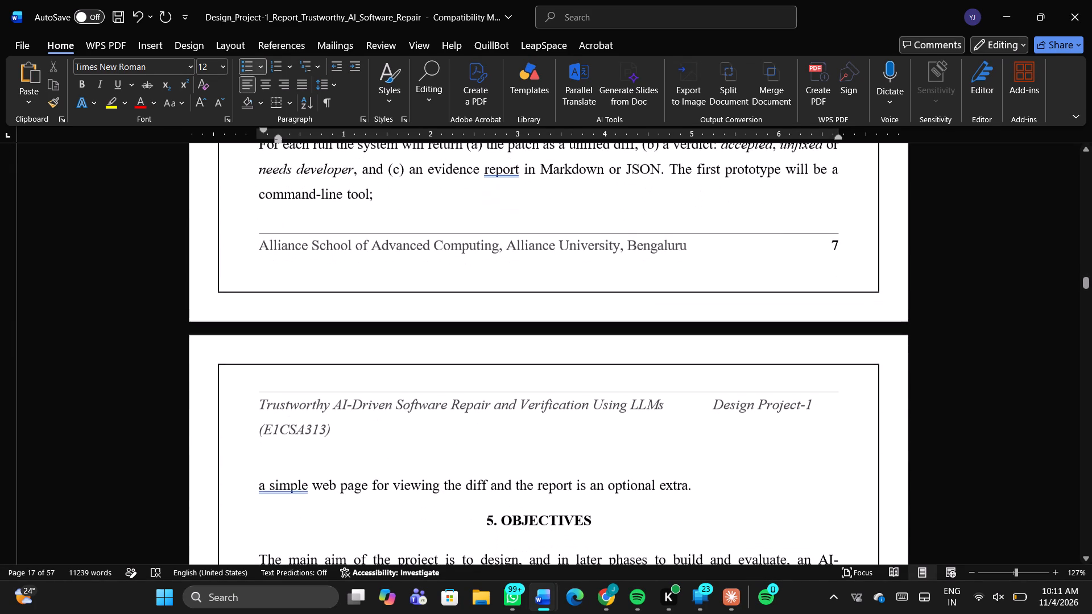
{"action": "left_click_drag", "start_coordinate": [257, 223], "coordinate": [469, 434]}
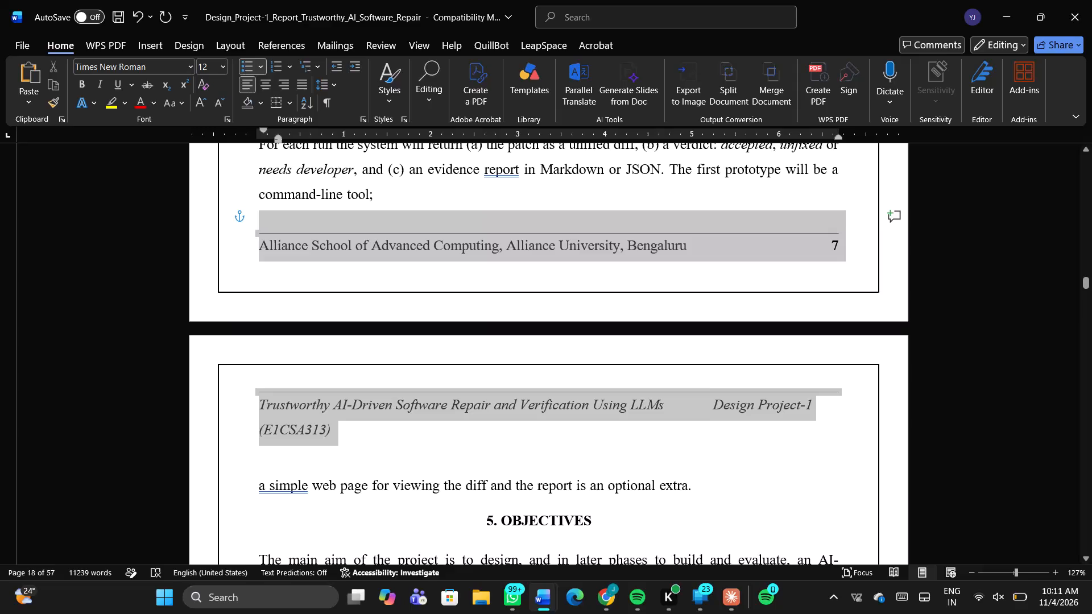
{"action": "left_click_drag", "start_coordinate": [469, 434], "coordinate": [469, 434]}
{"action": "key", "text": "Delete"}
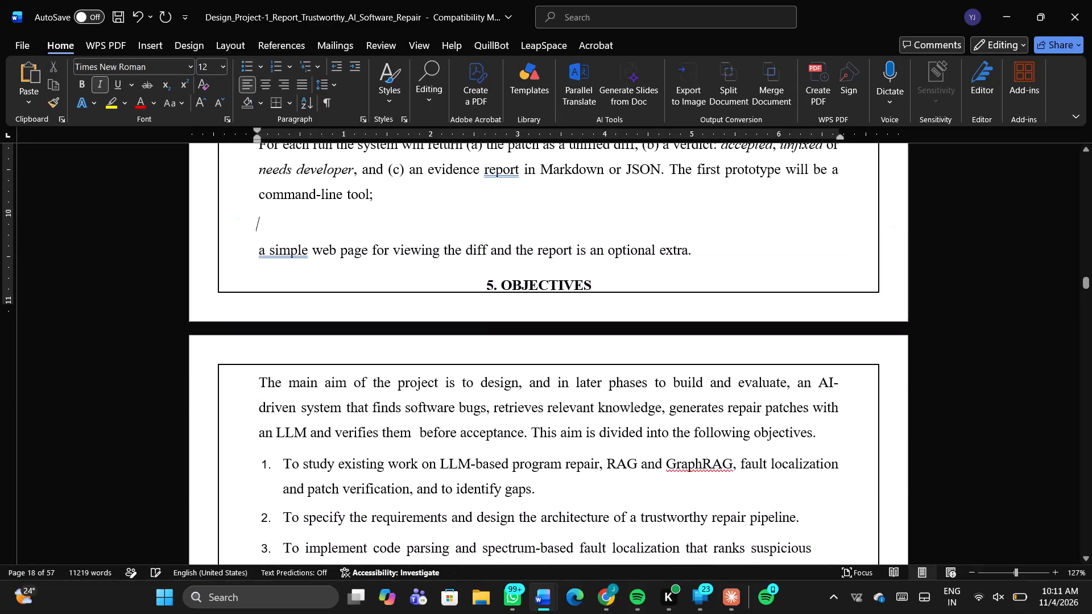
Insert an empty line after "an optional extra." to push the "5. OBJECTIVES" heading to the next page.
{"action": "left_click", "coordinate": [718, 255]}
{"action": "key", "text": "Return"}
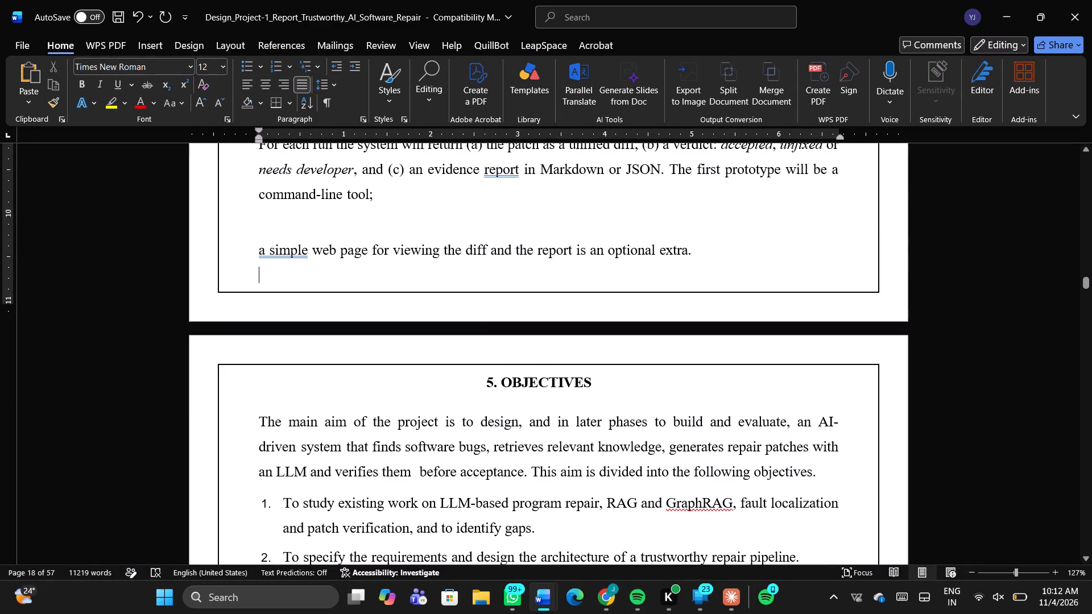
Join "a simple web page for viewing the diff" onto the line ending "command-line tool;", separated by two spaces.
{"action": "left_click", "coordinate": [704, 251]}
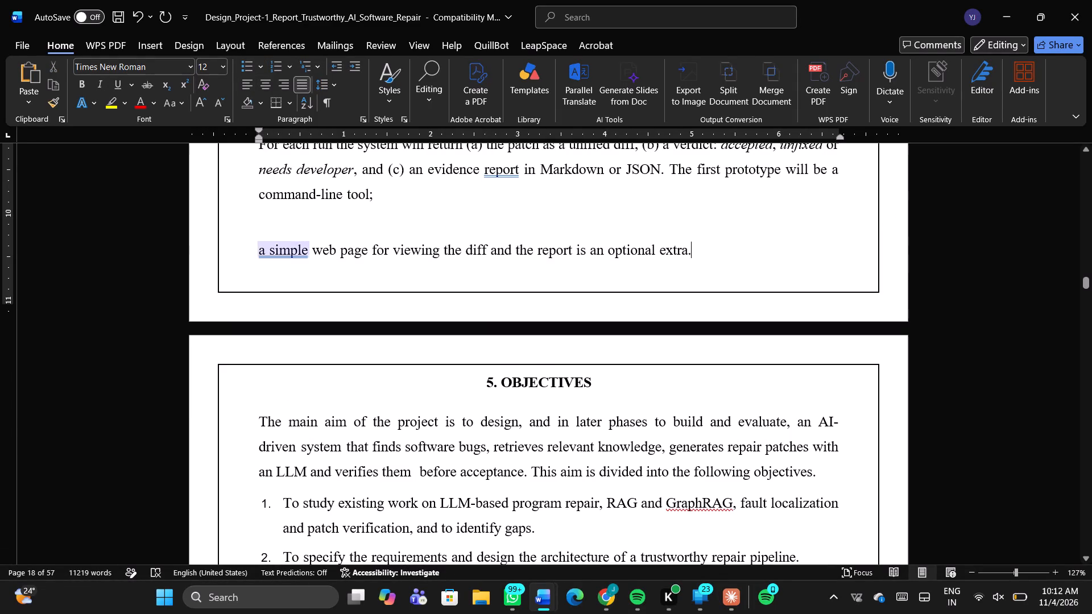
{"action": "left_click", "coordinate": [259, 250]}
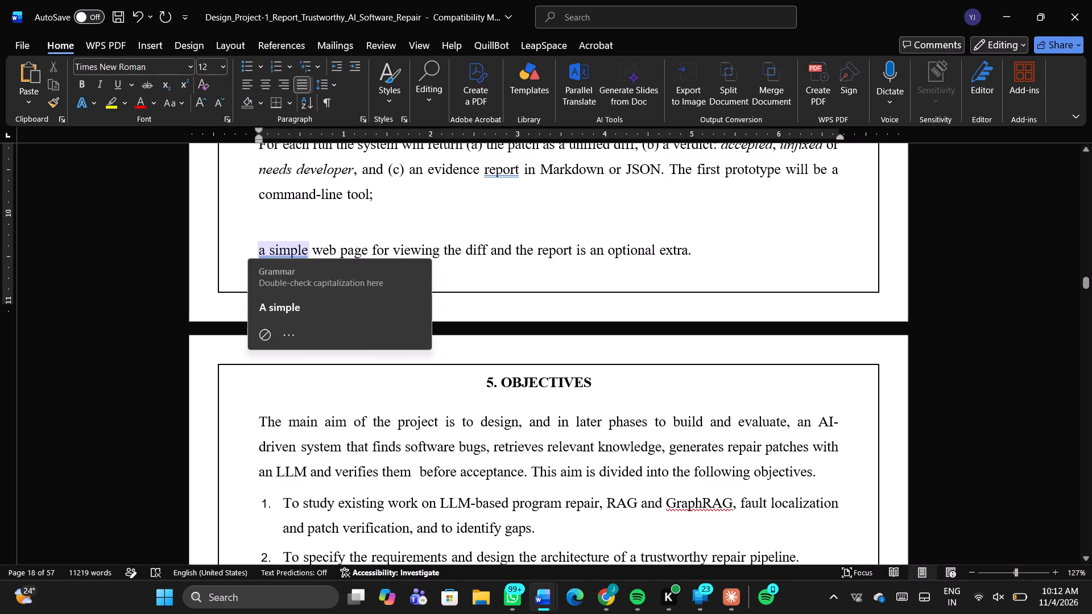
{"action": "key", "text": "BackSpace"}
{"action": "key", "text": "BackSpace"}
{"action": "key", "text": "BackSpace"}
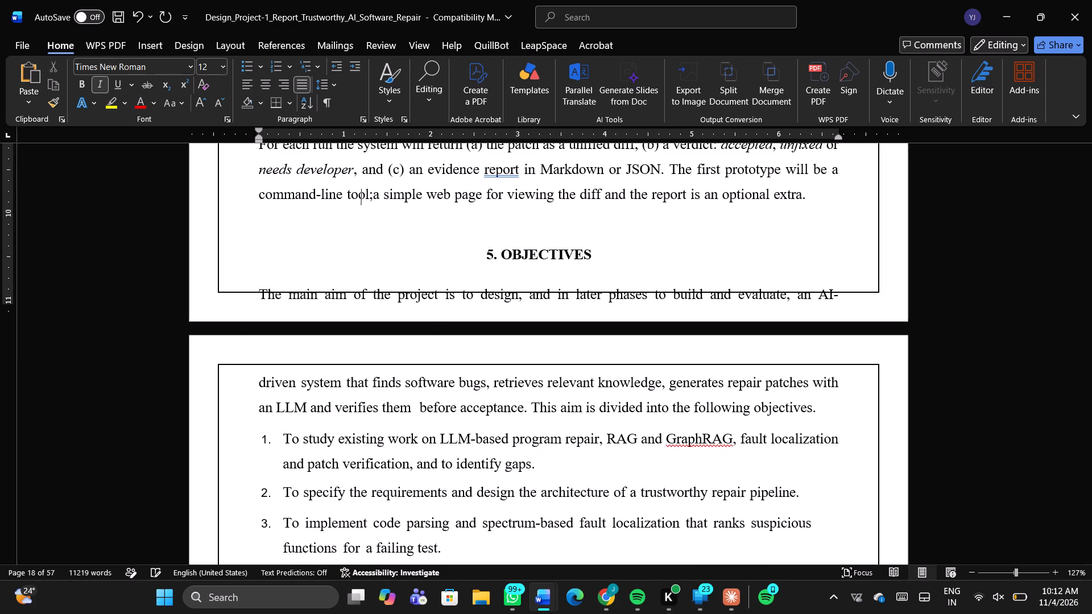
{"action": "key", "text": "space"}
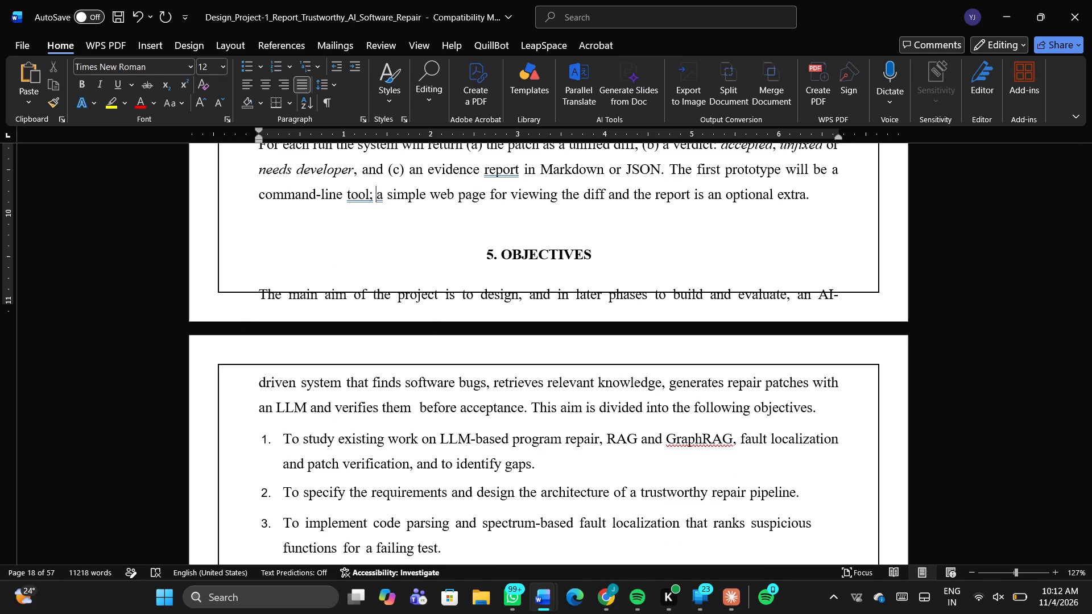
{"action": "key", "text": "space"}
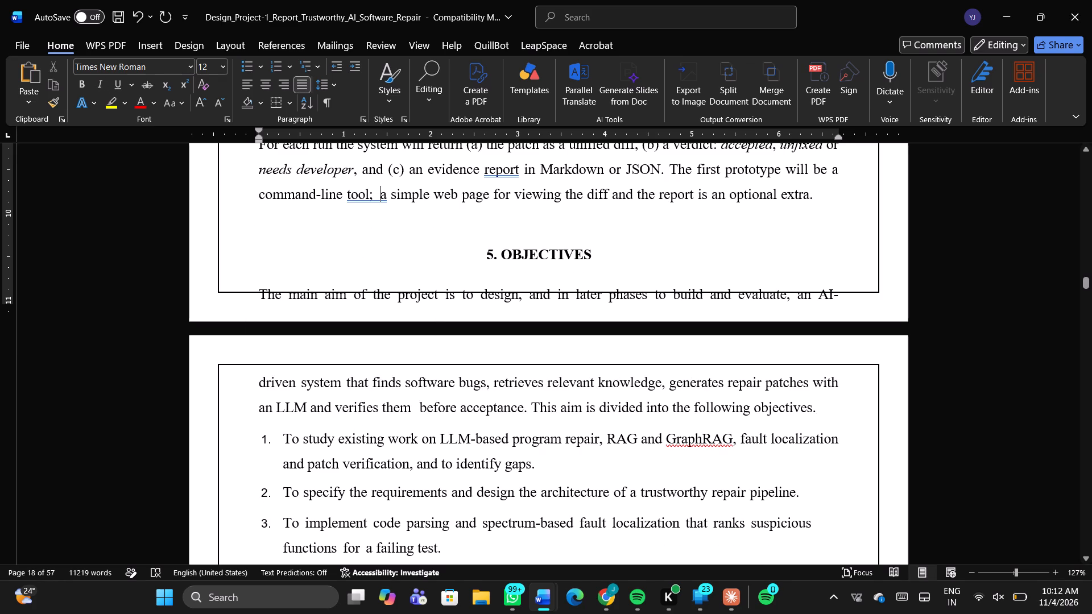
Add empty lines below that paragraph so the "5. OBJECTIVES" heading starts on a new page.
{"action": "left_click", "coordinate": [493, 225]}
{"action": "key", "text": "Return"}
{"action": "key", "text": "Return"}
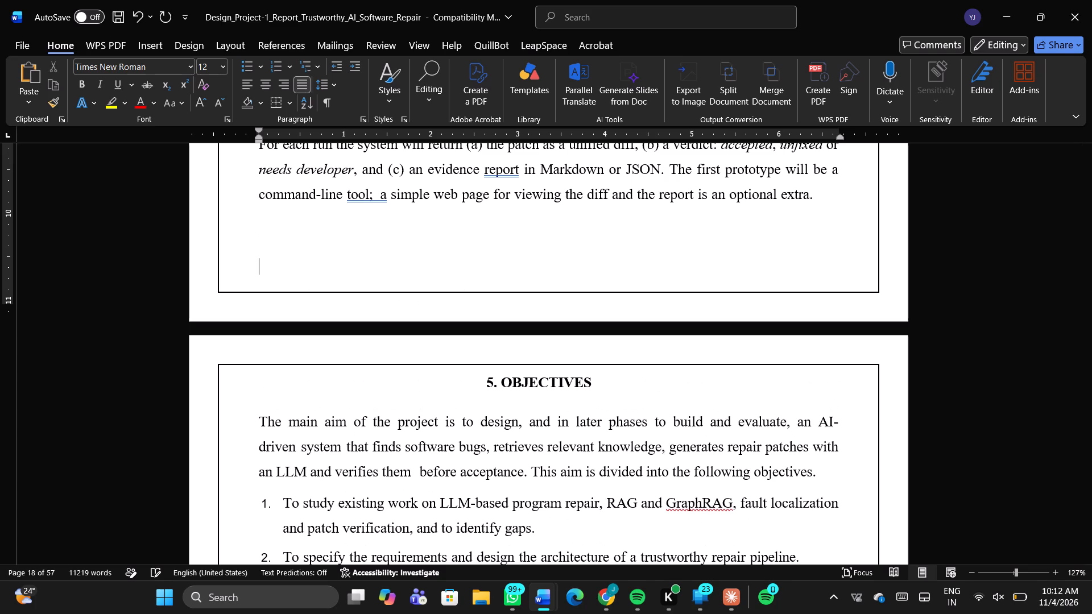
{"action": "key", "text": "Return"}
{"action": "key", "text": "Return"}
{"action": "key", "text": "Return"}
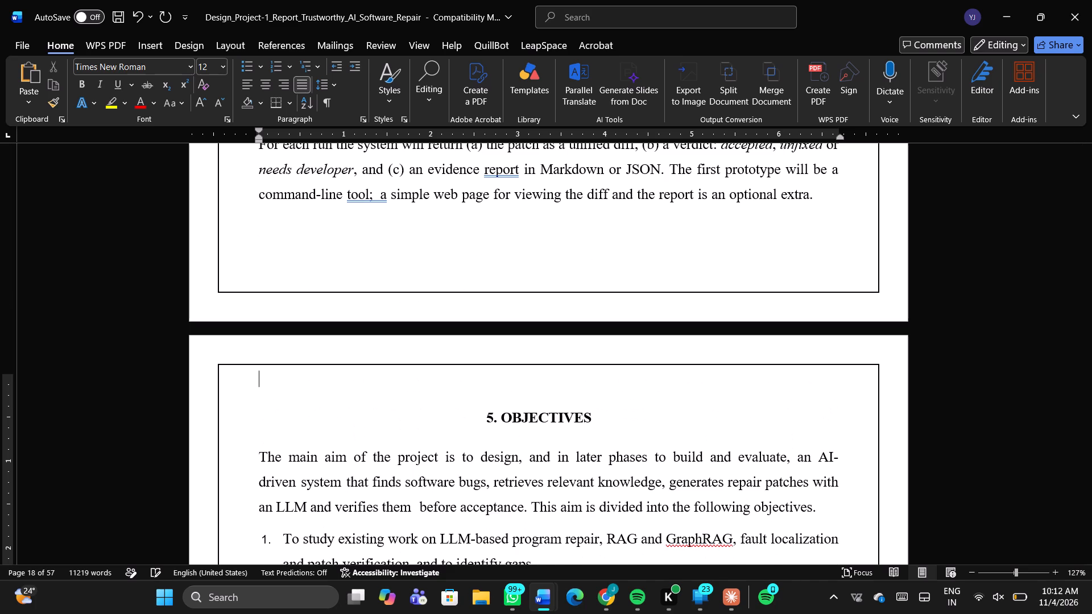
{"action": "key", "text": "BackSpace"}
Delete the "Alliance School of Advanced Computing" footer block numbered 8, including its divider line, on page 20.
{"action": "scroll", "coordinate": [493, 225], "scroll_direction": "down", "scroll_amount": 1}
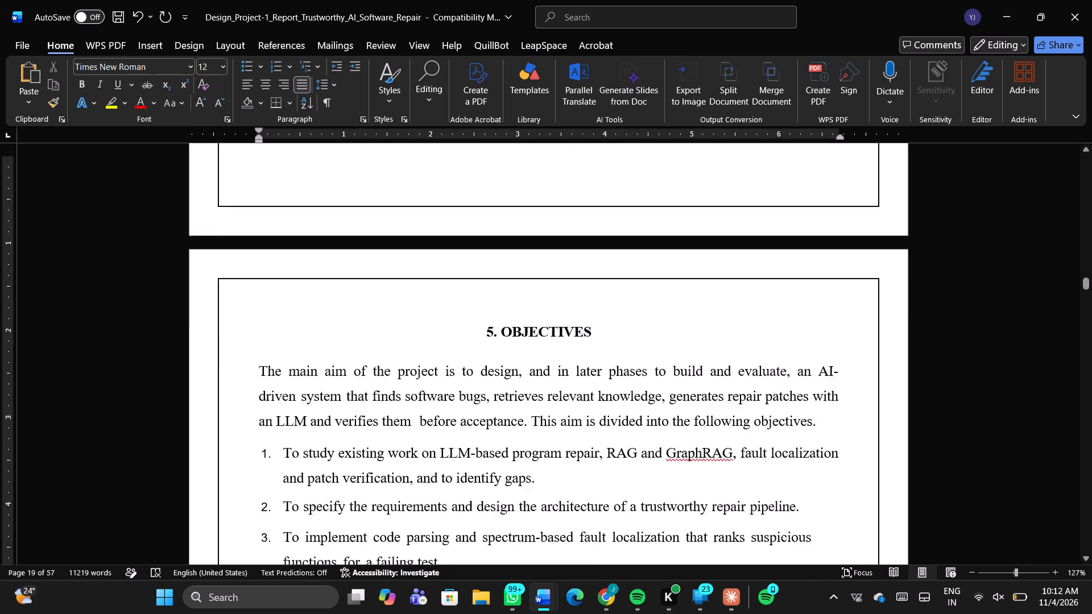
{"action": "scroll", "coordinate": [493, 225], "scroll_direction": "down", "scroll_amount": 4}
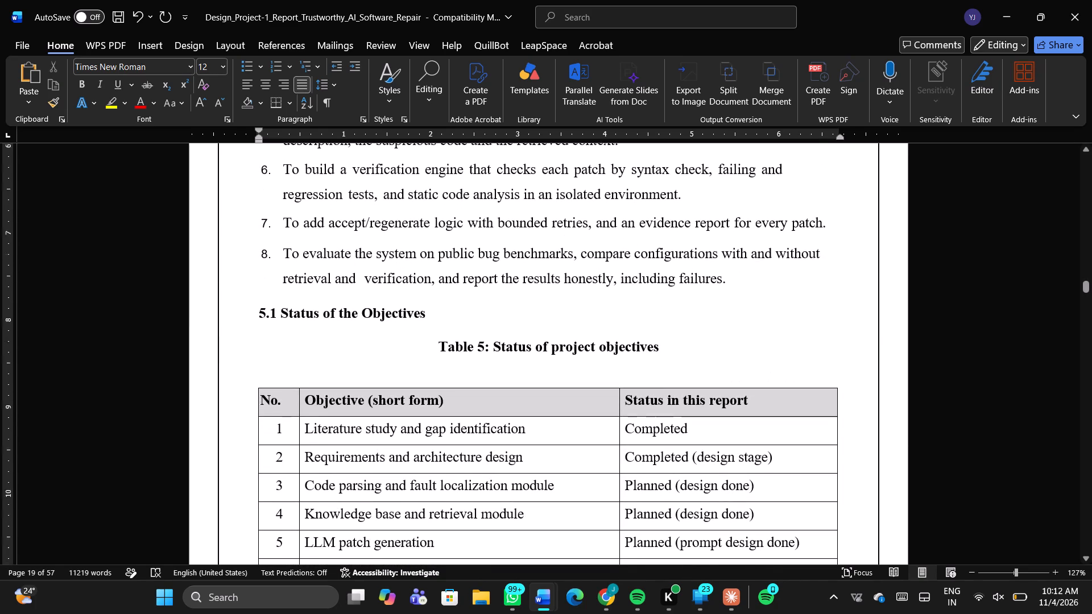
{"action": "scroll", "coordinate": [493, 225], "scroll_direction": "down", "scroll_amount": 7}
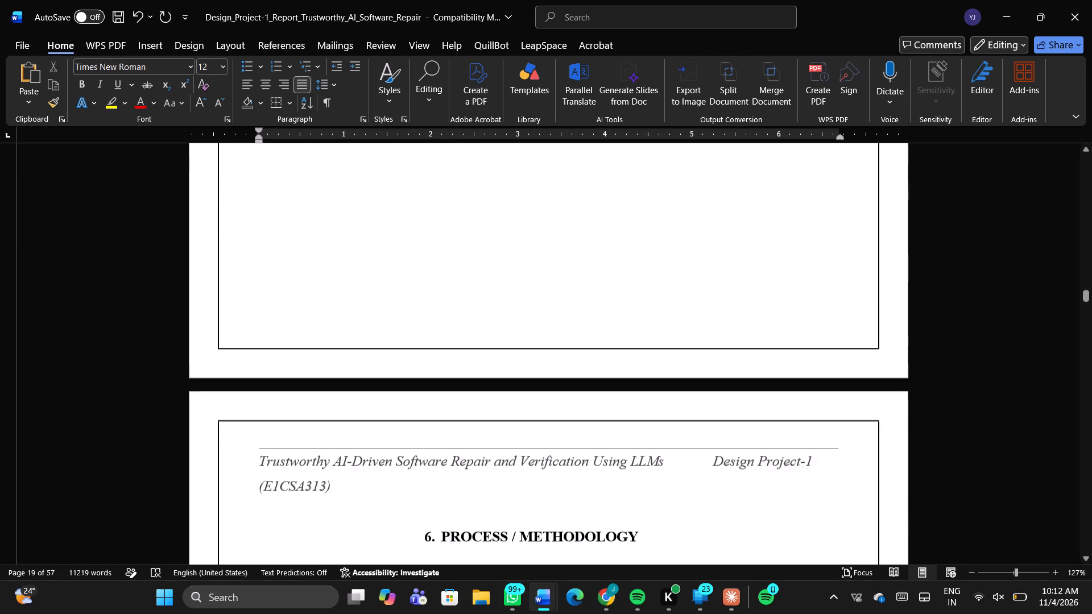
{"action": "scroll", "coordinate": [493, 225], "scroll_direction": "up", "scroll_amount": 2}
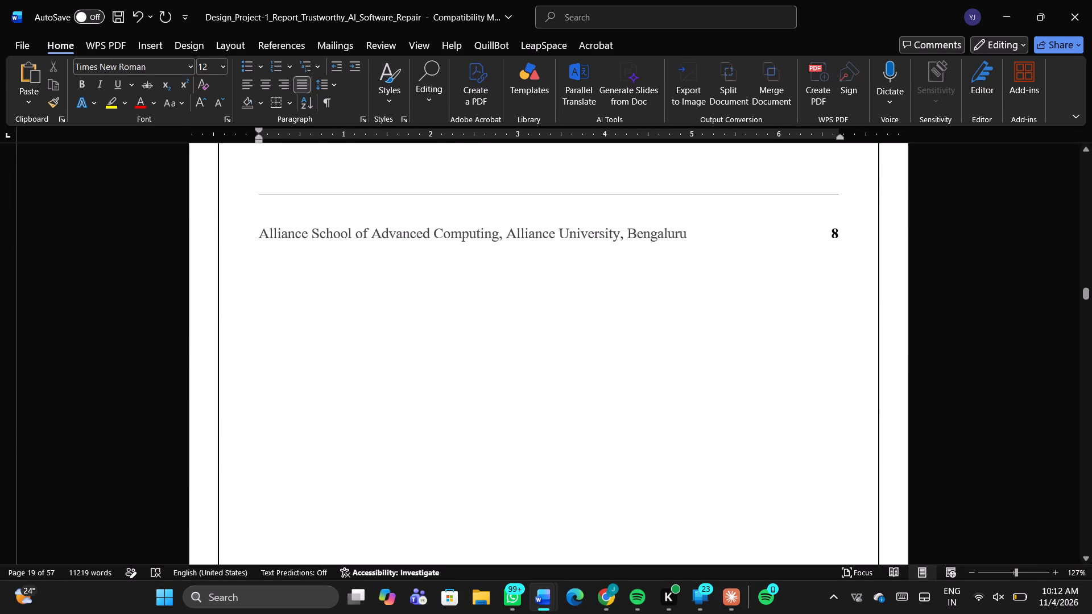
{"action": "left_click_drag", "start_coordinate": [258, 179], "coordinate": [880, 251]}
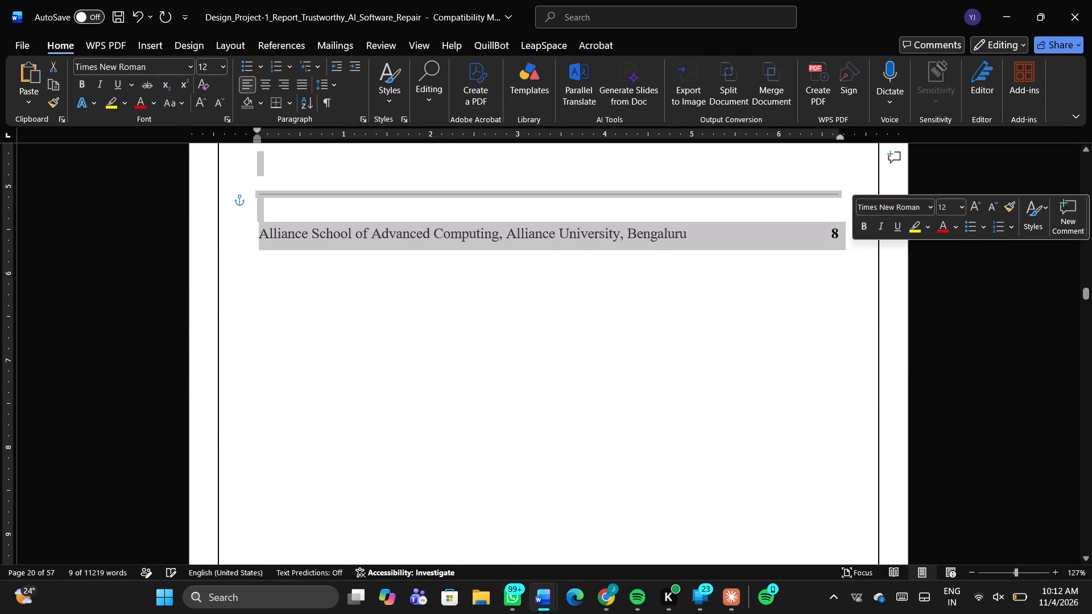
{"action": "key", "text": "Delete"}
Delete the italic project title header and its line above the "6. PROCESS / METHODOLOGY" heading.
{"action": "scroll", "coordinate": [883, 248], "scroll_direction": "down", "scroll_amount": 2}
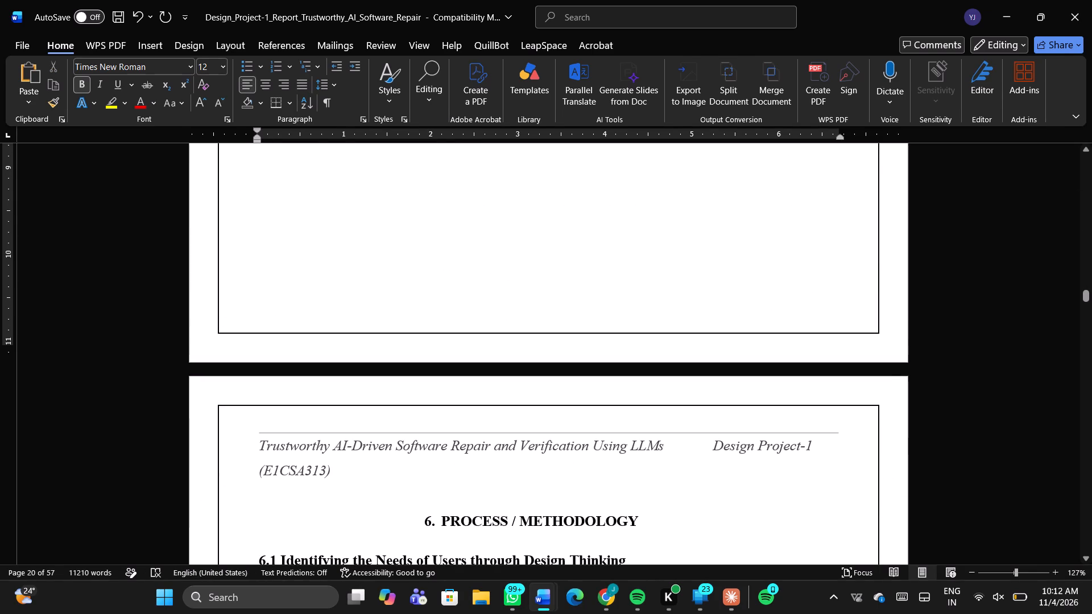
{"action": "left_click_drag", "start_coordinate": [340, 493], "coordinate": [242, 435]}
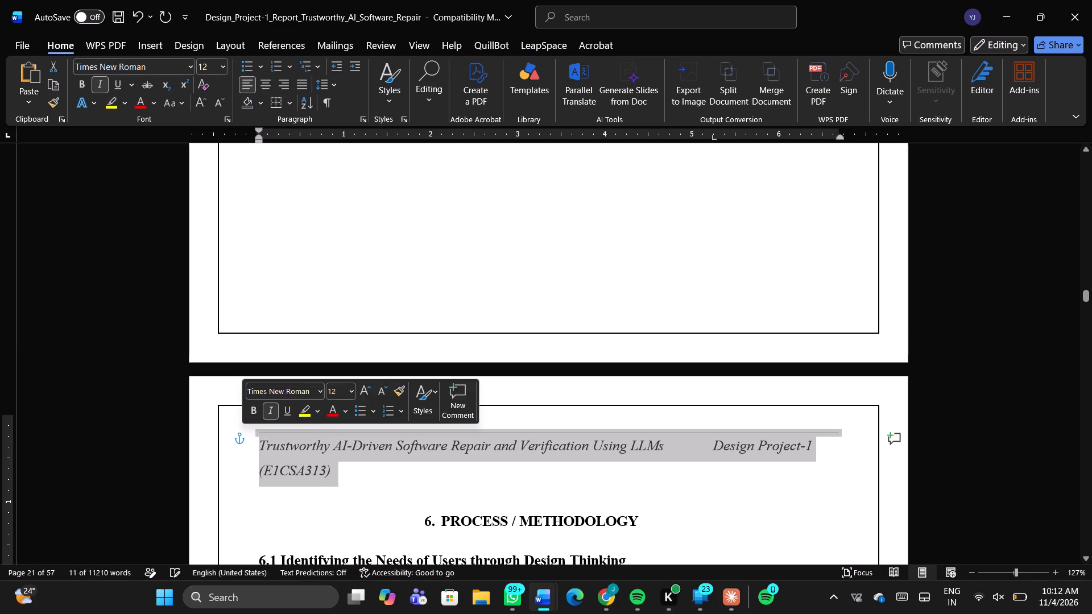
{"action": "key", "text": "BackSpace"}
Clear the grey header-row shading from Table 6, "User groups, needs and pain points".
{"action": "scroll", "coordinate": [242, 435], "scroll_direction": "down", "scroll_amount": 3}
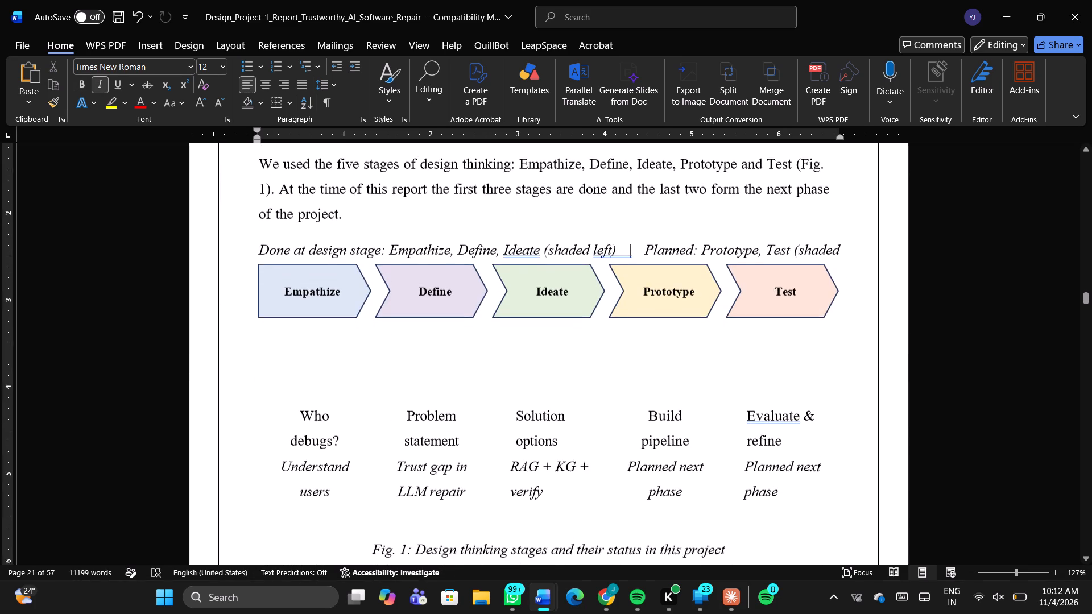
{"action": "scroll", "coordinate": [242, 435], "scroll_direction": "down", "scroll_amount": 1}
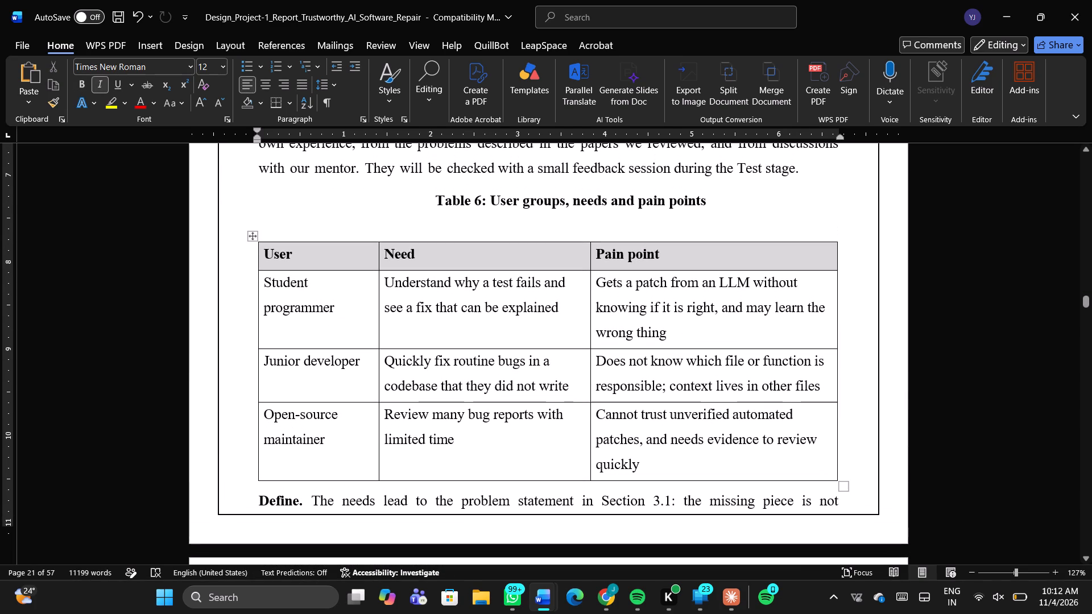
{"action": "left_click", "coordinate": [253, 239]}
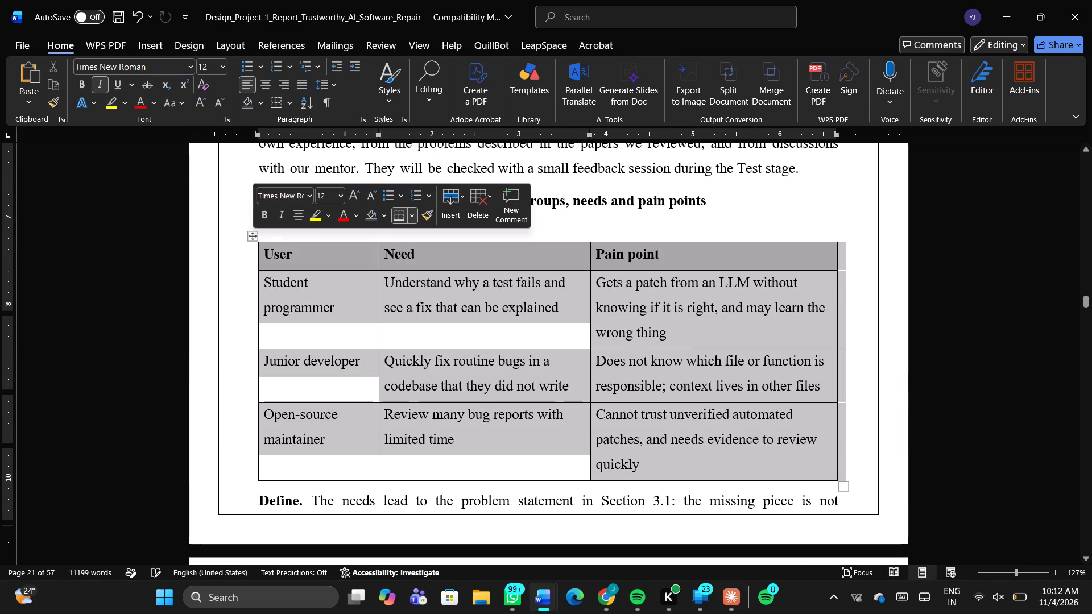
{"action": "left_click", "coordinate": [374, 213]}
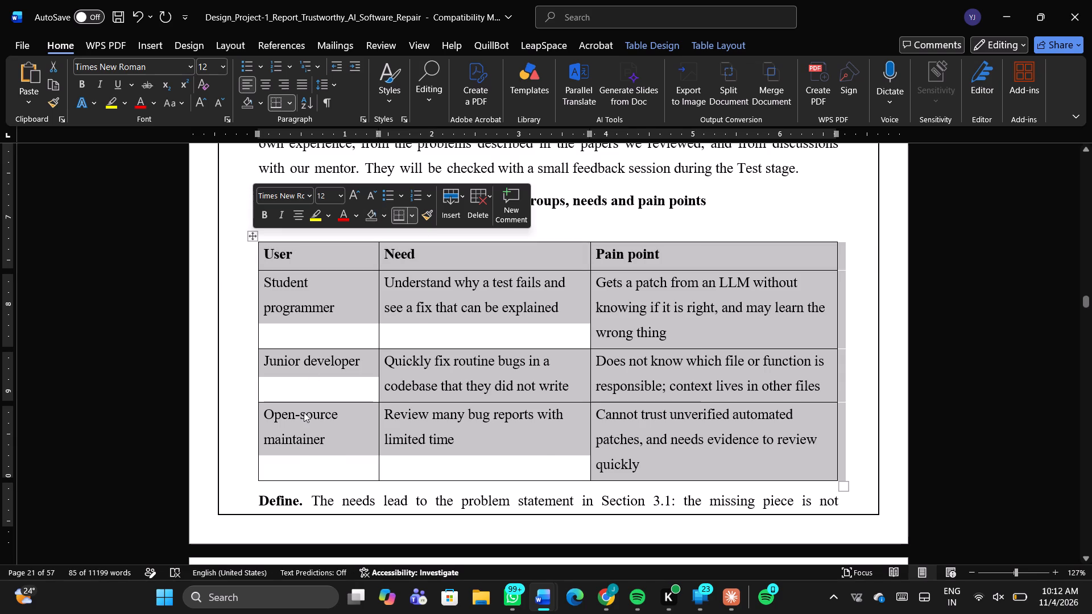
{"action": "left_click", "coordinate": [304, 412]}
Delete the footer block numbered 9, including its divider line, below the "6.2 Translating User Needs into the Project" heading.
{"action": "scroll", "coordinate": [304, 412], "scroll_direction": "down", "scroll_amount": 2}
{"action": "scroll", "coordinate": [304, 412], "scroll_direction": "up", "scroll_amount": 1}
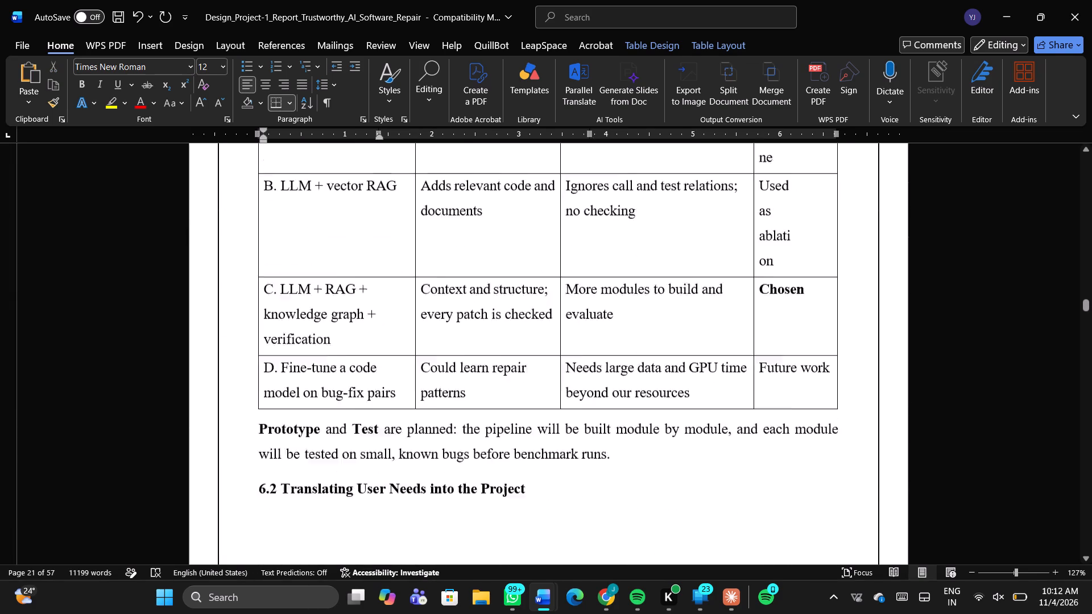
{"action": "scroll", "coordinate": [304, 412], "scroll_direction": "up", "scroll_amount": 1}
{"action": "scroll", "coordinate": [304, 412], "scroll_direction": "down", "scroll_amount": 3}
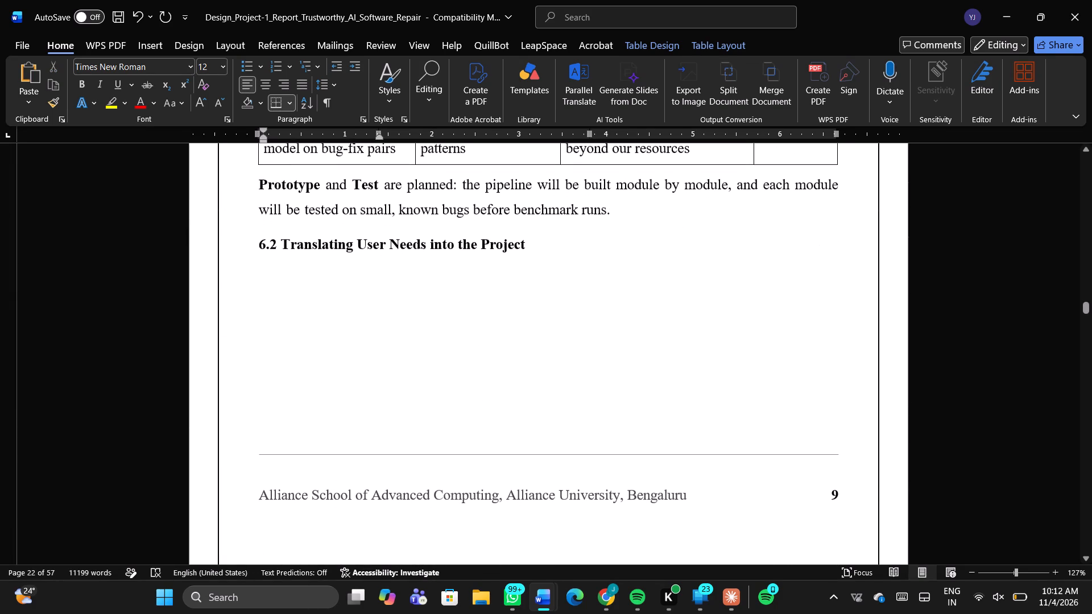
{"action": "left_click_drag", "start_coordinate": [272, 432], "coordinate": [793, 494]}
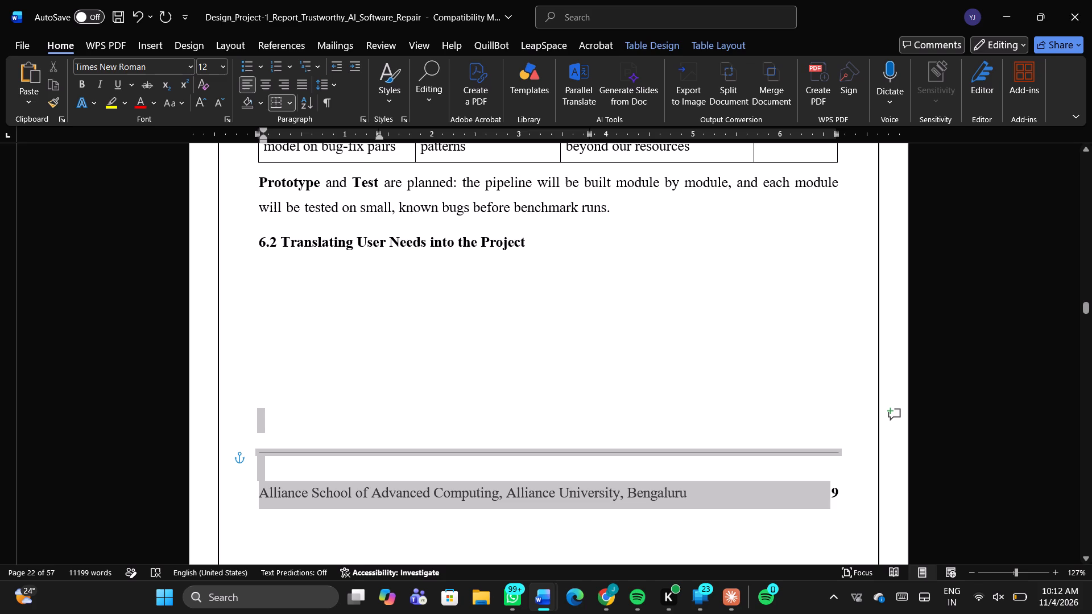
{"action": "left_click_drag", "start_coordinate": [793, 494], "coordinate": [852, 494]}
{"action": "key", "text": "BackSpace"}
Delete the project title header and its line above the Table 8 caption on the following page.
{"action": "scroll", "coordinate": [852, 494], "scroll_direction": "down", "scroll_amount": 1}
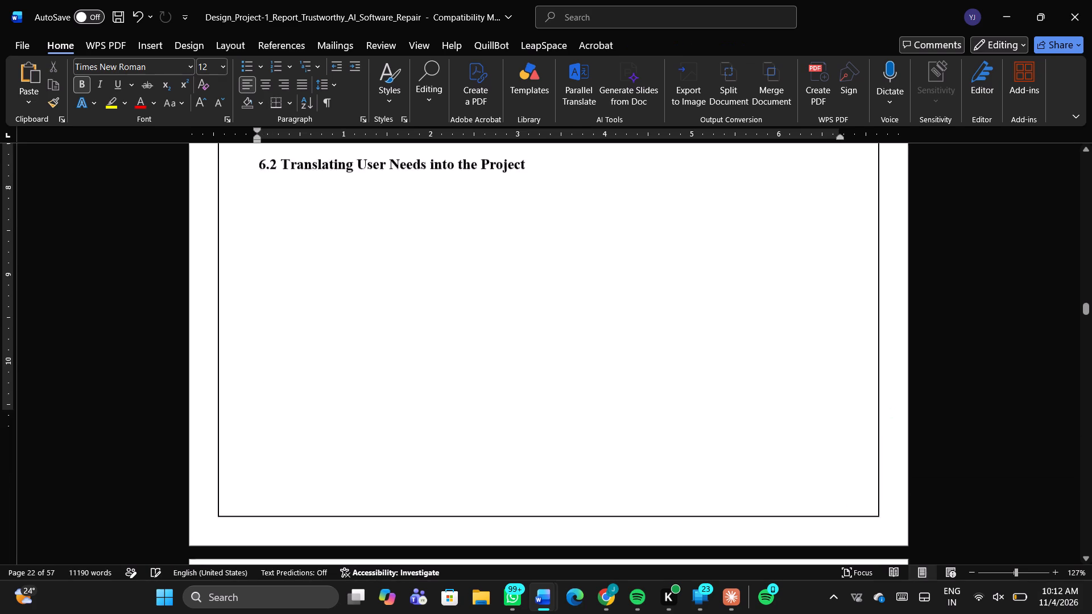
{"action": "scroll", "coordinate": [852, 494], "scroll_direction": "down", "scroll_amount": 1}
{"action": "left_click_drag", "start_coordinate": [349, 393], "coordinate": [245, 350]}
{"action": "key", "text": "BackSpace"}
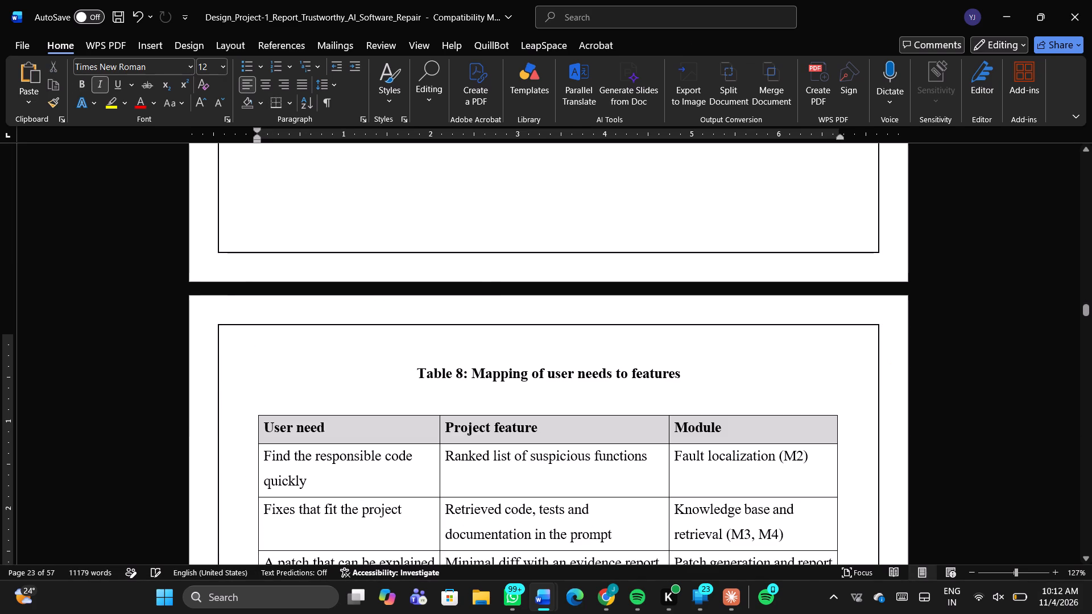
Remove the empty lines between the "6.2 Translating User Needs into the Project" heading and the Table 8 caption, undoing the last deletion.
{"action": "key", "text": "BackSpace"}
{"action": "key", "text": "BackSpace"}
{"action": "key", "text": "BackSpace"}
{"action": "key", "text": "BackSpace"}
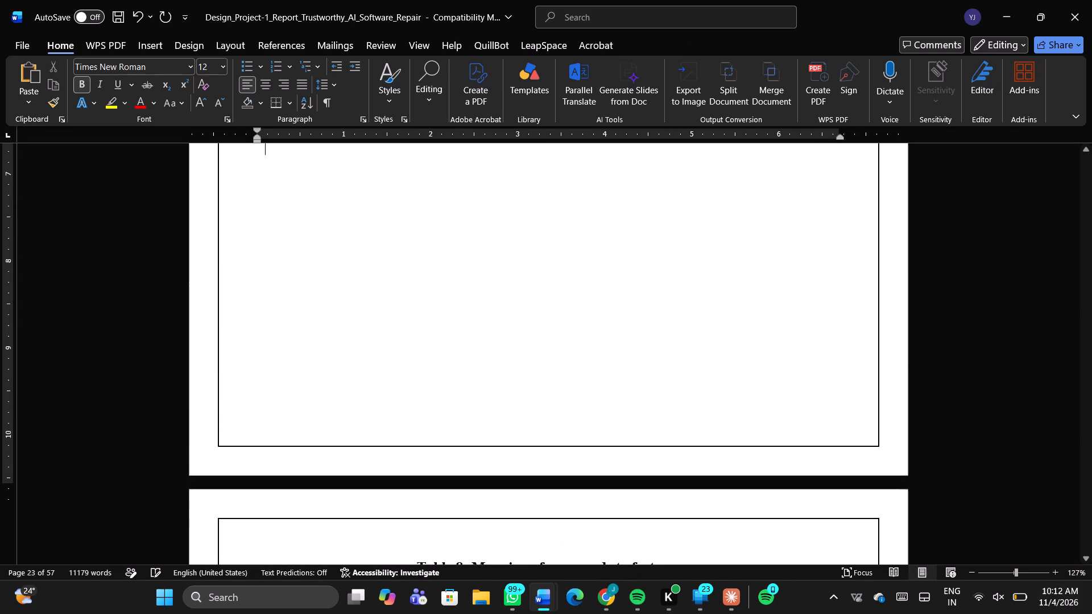
{"action": "key", "text": "BackSpace"}
{"action": "scroll", "coordinate": [331, 447], "scroll_direction": "down", "scroll_amount": 1}
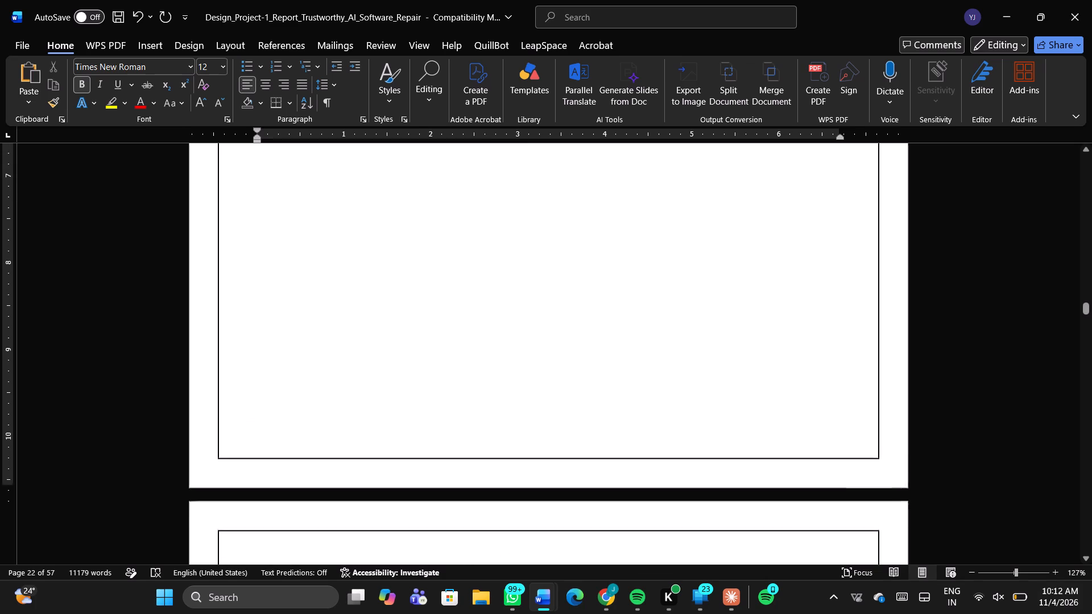
{"action": "scroll", "coordinate": [331, 447], "scroll_direction": "down", "scroll_amount": 1}
{"action": "left_click", "coordinate": [398, 537]}
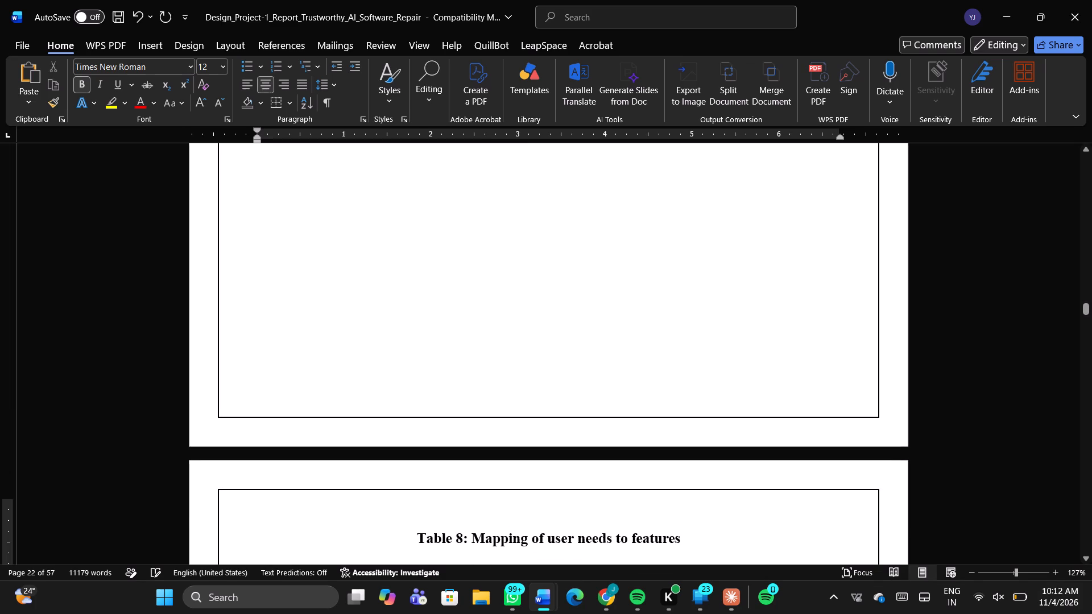
{"action": "key", "text": "BackSpace"}
{"action": "key", "text": "BackSpace"}
{"action": "key", "text": "BackSpace"}
{"action": "key", "text": "BackSpace"}
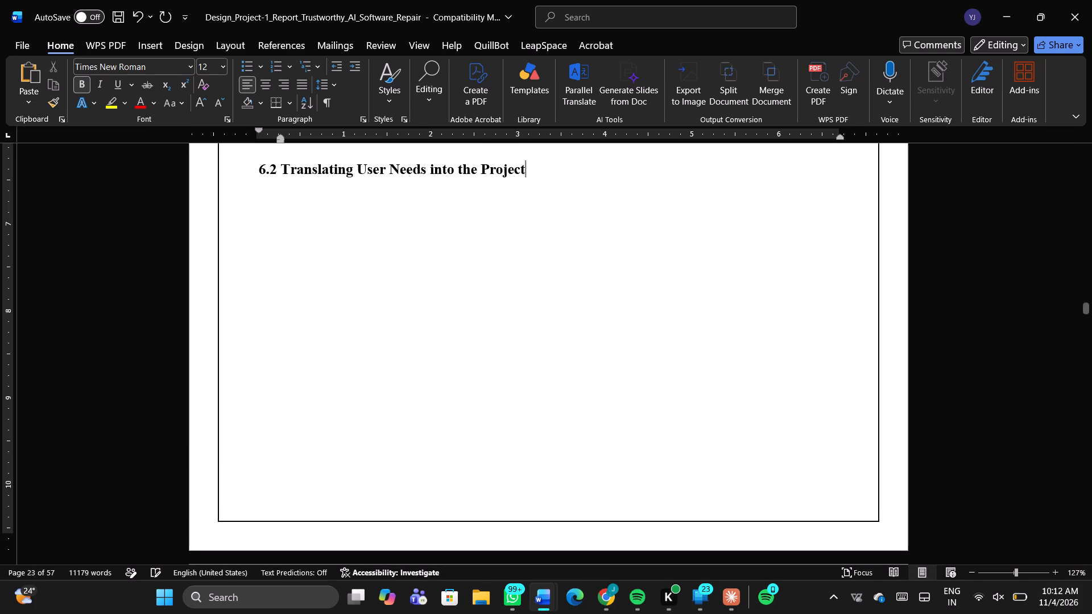
{"action": "key", "text": "ctrl+z"}
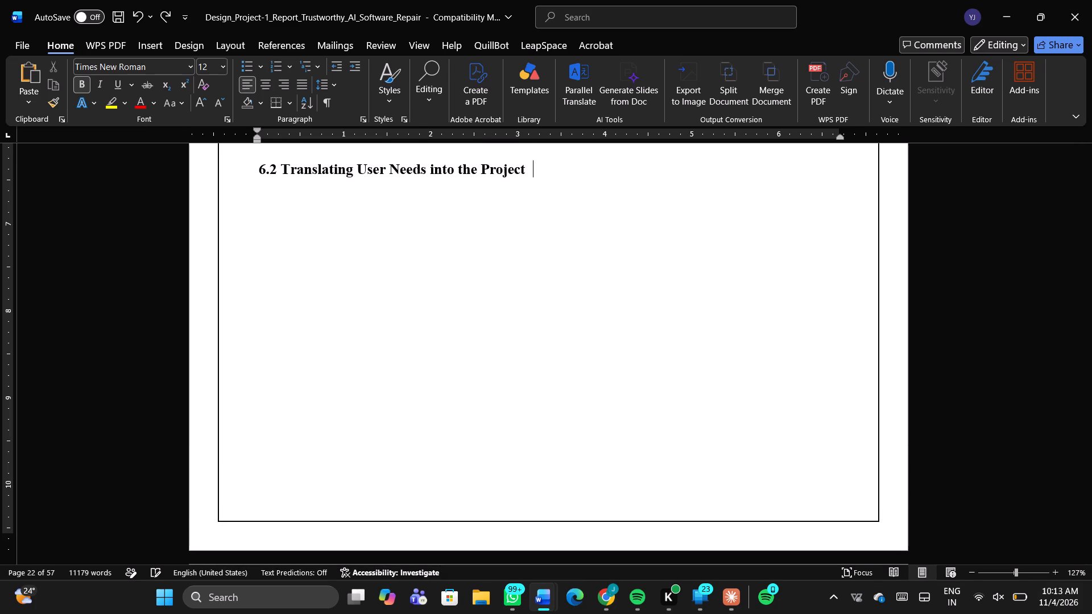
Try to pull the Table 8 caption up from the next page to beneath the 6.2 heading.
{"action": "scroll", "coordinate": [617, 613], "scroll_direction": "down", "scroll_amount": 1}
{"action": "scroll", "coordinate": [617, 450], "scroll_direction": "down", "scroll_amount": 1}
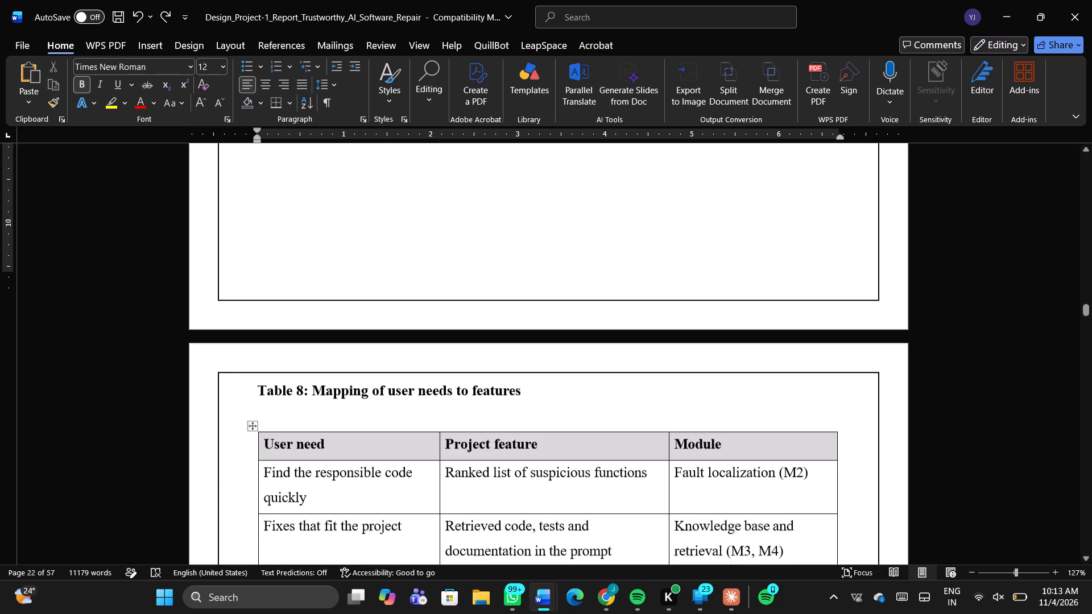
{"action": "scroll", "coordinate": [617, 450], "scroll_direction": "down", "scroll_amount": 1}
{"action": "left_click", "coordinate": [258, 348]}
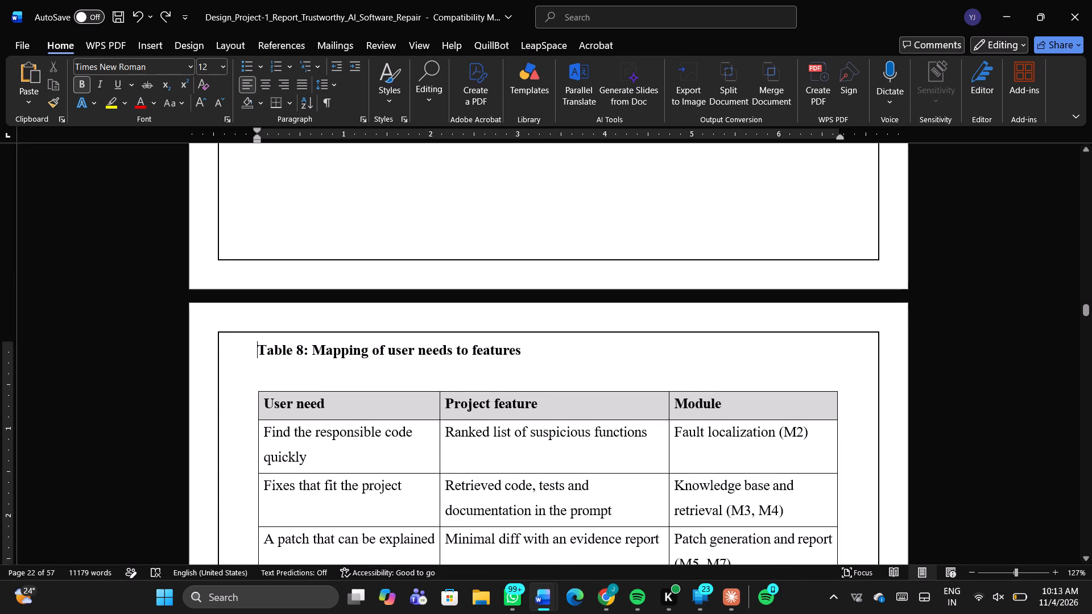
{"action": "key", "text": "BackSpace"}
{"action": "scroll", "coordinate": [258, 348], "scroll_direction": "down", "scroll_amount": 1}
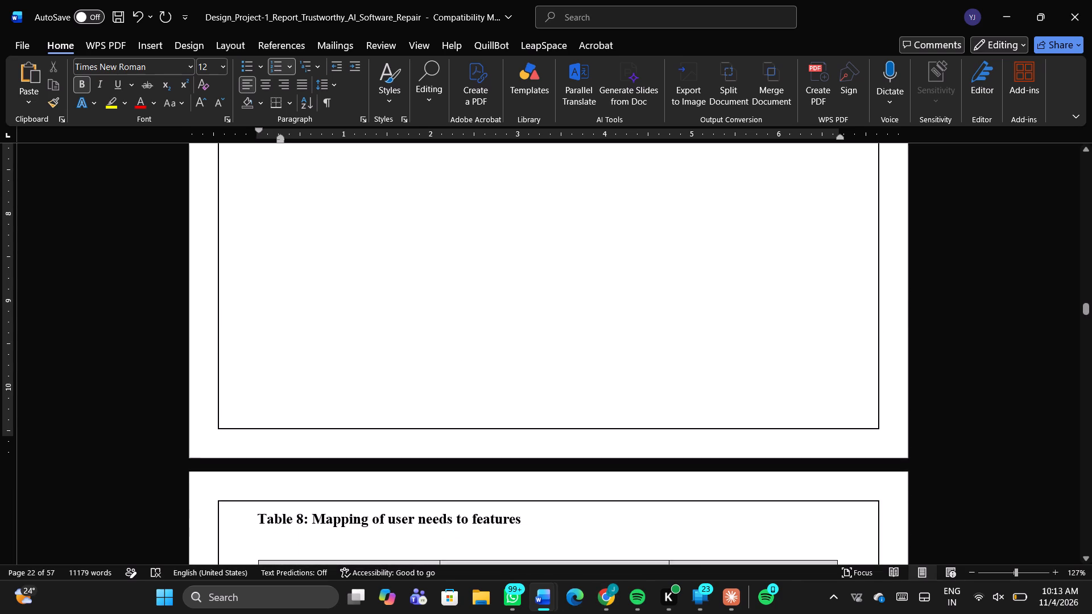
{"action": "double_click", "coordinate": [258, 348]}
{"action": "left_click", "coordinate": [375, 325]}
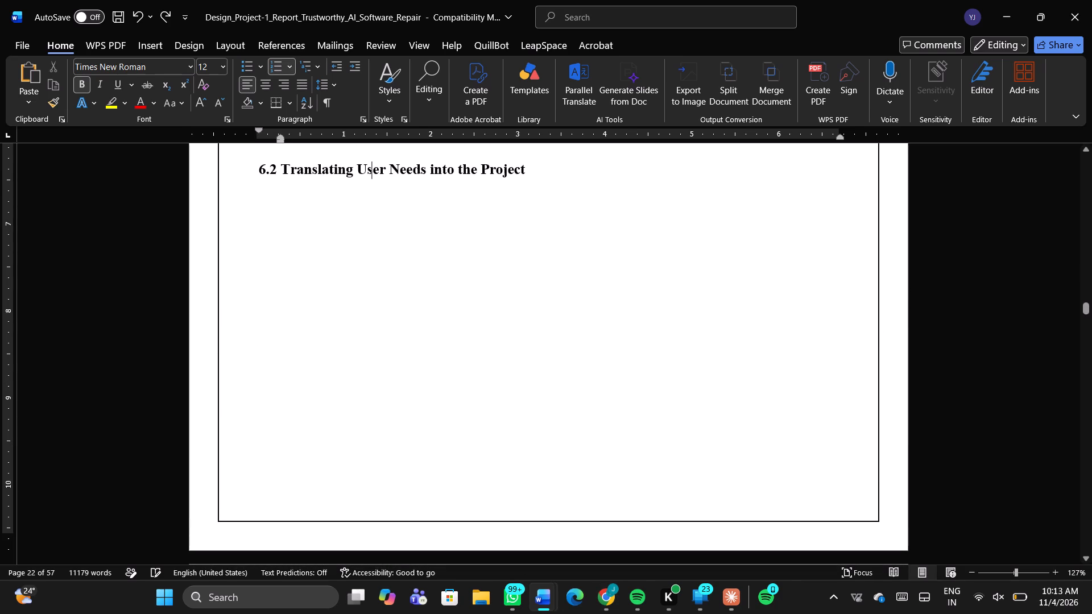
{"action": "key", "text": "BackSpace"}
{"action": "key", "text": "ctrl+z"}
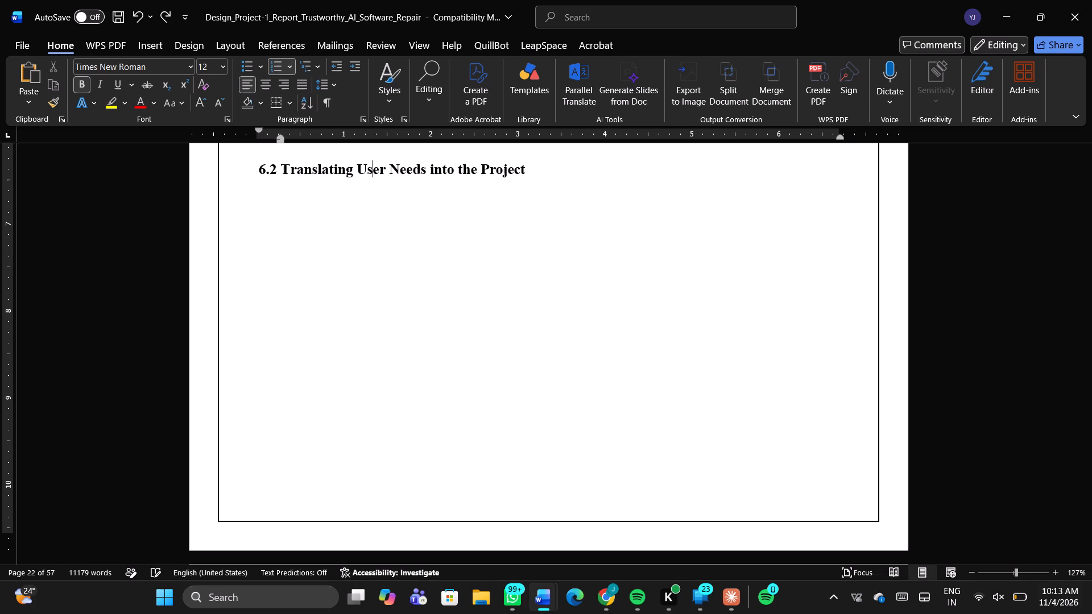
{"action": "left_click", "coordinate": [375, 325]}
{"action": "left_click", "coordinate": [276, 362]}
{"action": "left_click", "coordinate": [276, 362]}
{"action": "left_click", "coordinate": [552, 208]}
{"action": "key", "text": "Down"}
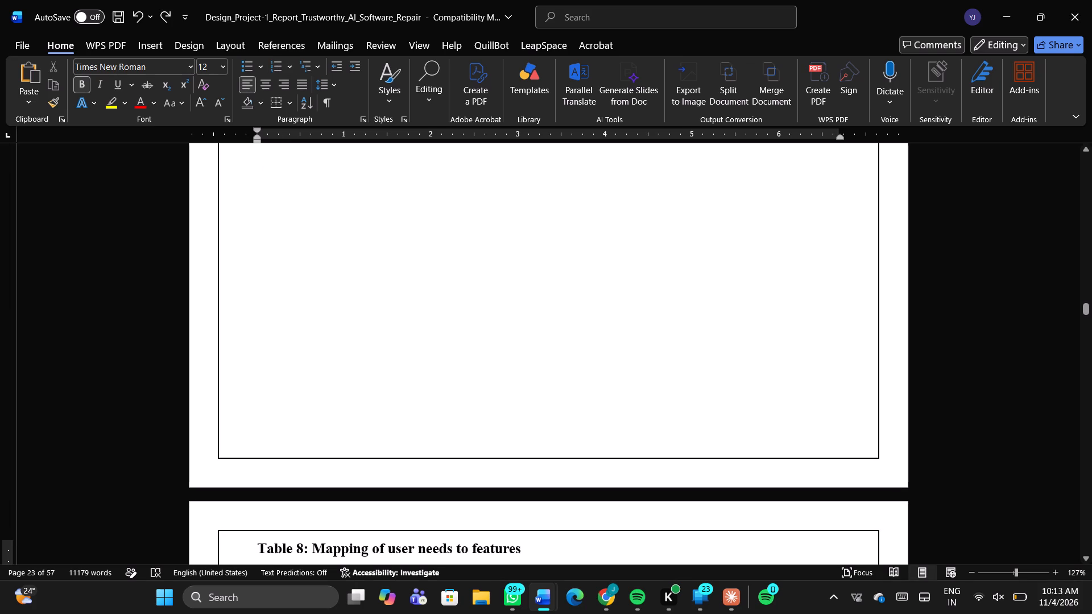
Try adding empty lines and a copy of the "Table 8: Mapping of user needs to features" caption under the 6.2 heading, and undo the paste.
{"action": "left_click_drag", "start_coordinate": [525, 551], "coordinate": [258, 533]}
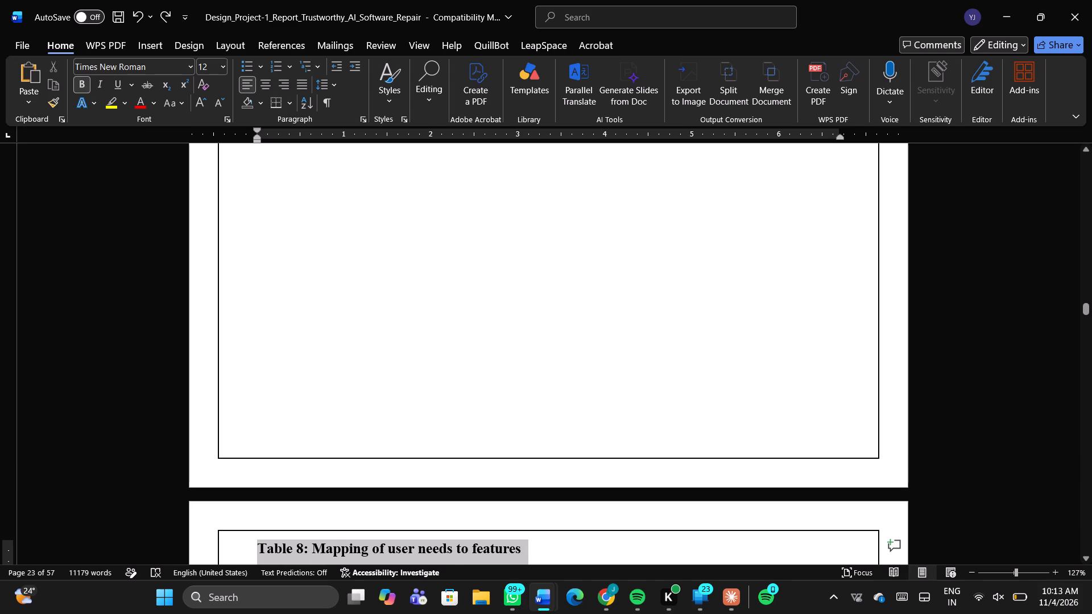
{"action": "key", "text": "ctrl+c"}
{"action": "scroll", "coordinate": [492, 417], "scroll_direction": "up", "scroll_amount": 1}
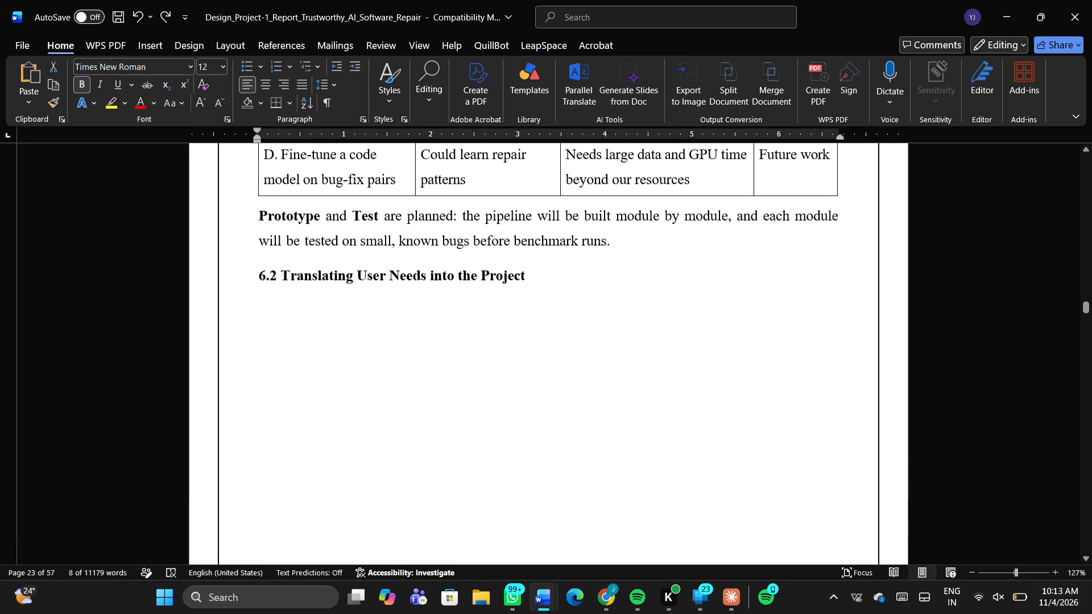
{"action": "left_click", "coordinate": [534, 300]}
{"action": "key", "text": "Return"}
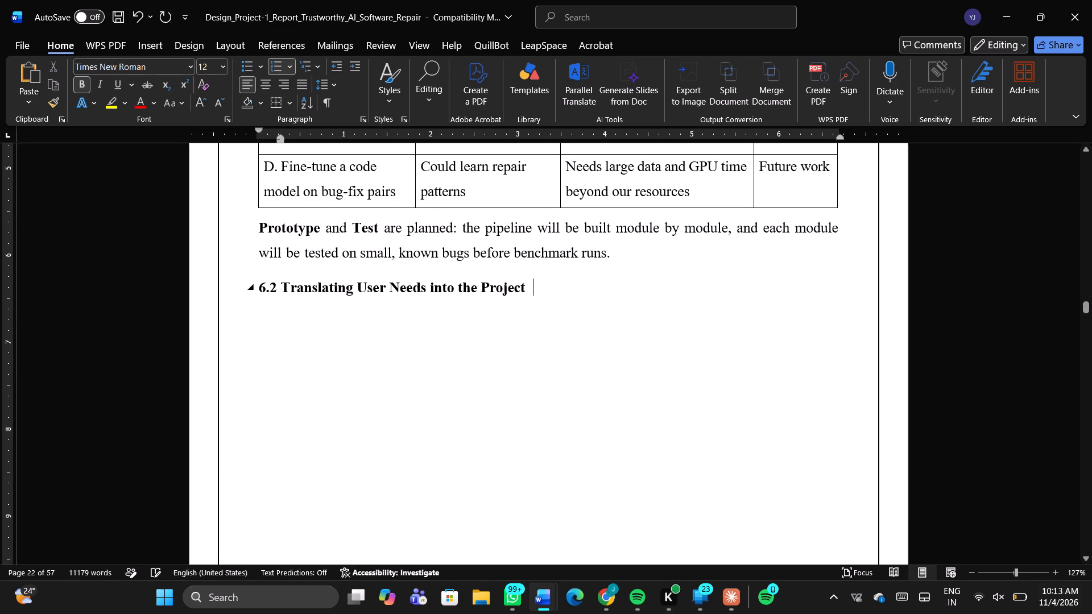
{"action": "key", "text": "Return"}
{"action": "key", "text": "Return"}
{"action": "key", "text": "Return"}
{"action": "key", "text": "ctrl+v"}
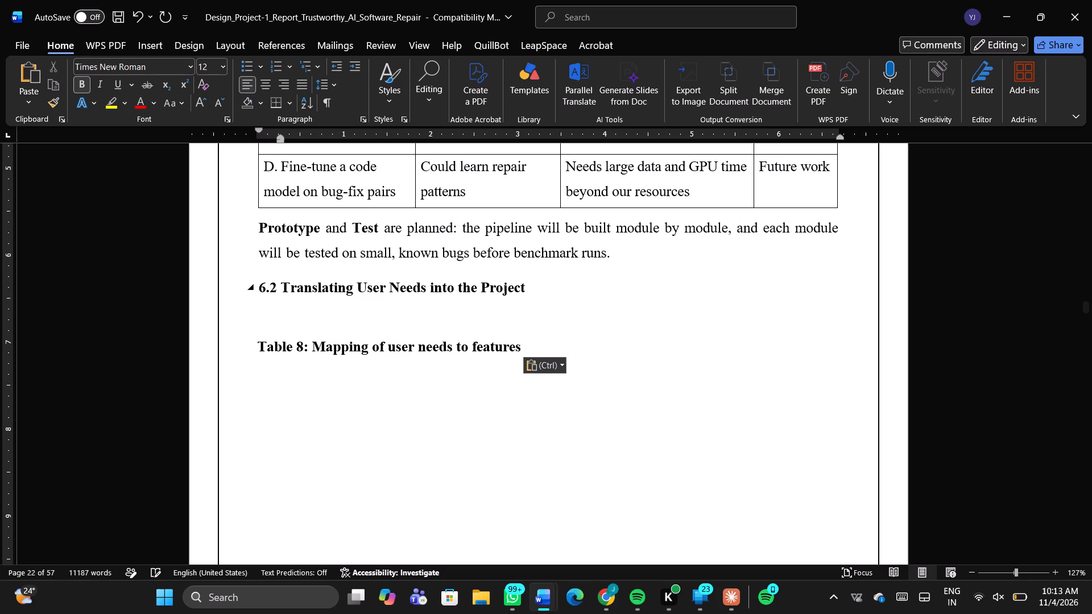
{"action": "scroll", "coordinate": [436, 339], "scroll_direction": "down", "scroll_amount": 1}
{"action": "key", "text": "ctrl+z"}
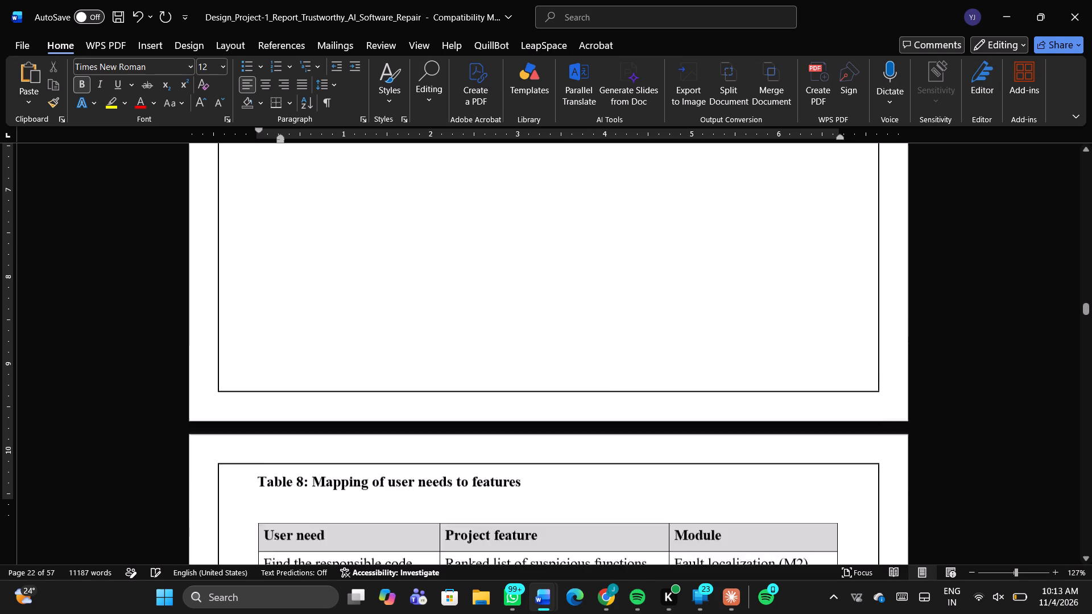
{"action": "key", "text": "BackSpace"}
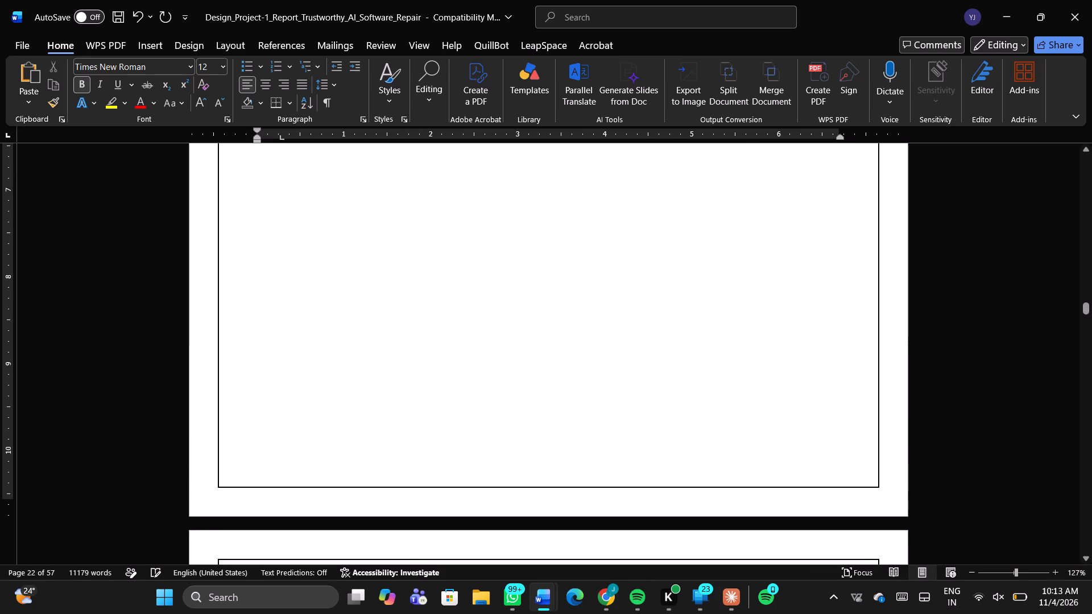
Try to close the gap between the 6.2 heading and the Table 8 caption by deleting forward from the line above the caption.
{"action": "key", "text": "Down"}
{"action": "key", "text": "Down"}
{"action": "key", "text": "Up"}
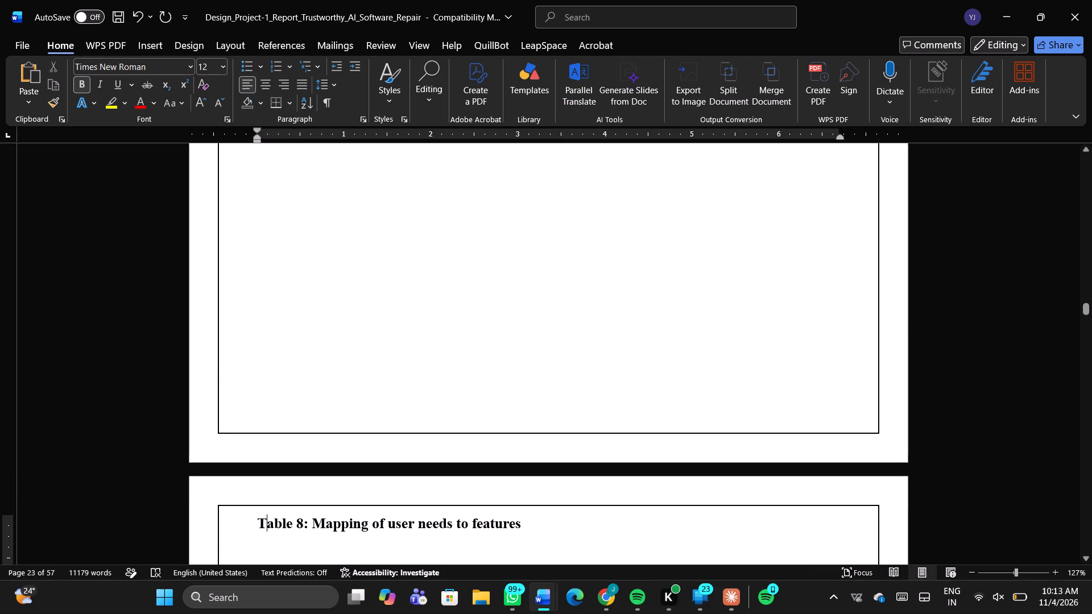
{"action": "key", "text": "Up"}
{"action": "key", "text": "Delete"}
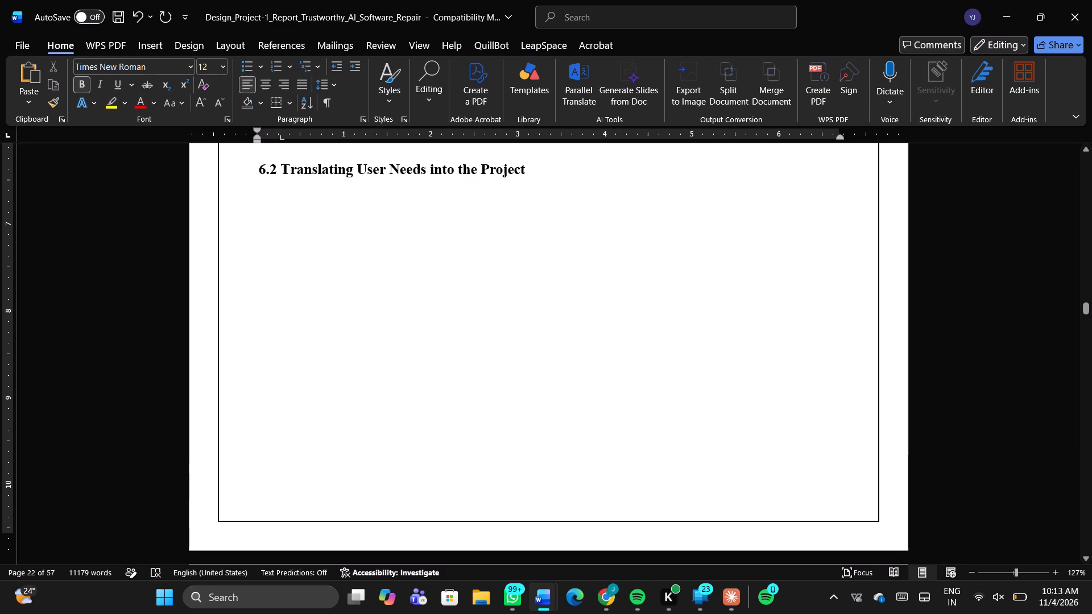
Add ten empty lines beneath the "6.2 Translating User Needs into the Project" heading and remove five of them.
{"action": "key", "text": "Return"}
{"action": "key", "text": "Return"}
{"action": "key", "text": "Return"}
{"action": "key", "text": "Return"}
{"action": "key", "text": "Return"}
{"action": "key", "text": "Return"}
{"action": "key", "text": "Return"}
{"action": "key", "text": "Return"}
{"action": "key", "text": "Return"}
{"action": "key", "text": "Return"}
{"action": "key", "text": "BackSpace"}
{"action": "key", "text": "BackSpace"}
{"action": "key", "text": "BackSpace"}
{"action": "key", "text": "BackSpace"}
{"action": "key", "text": "BackSpace"}
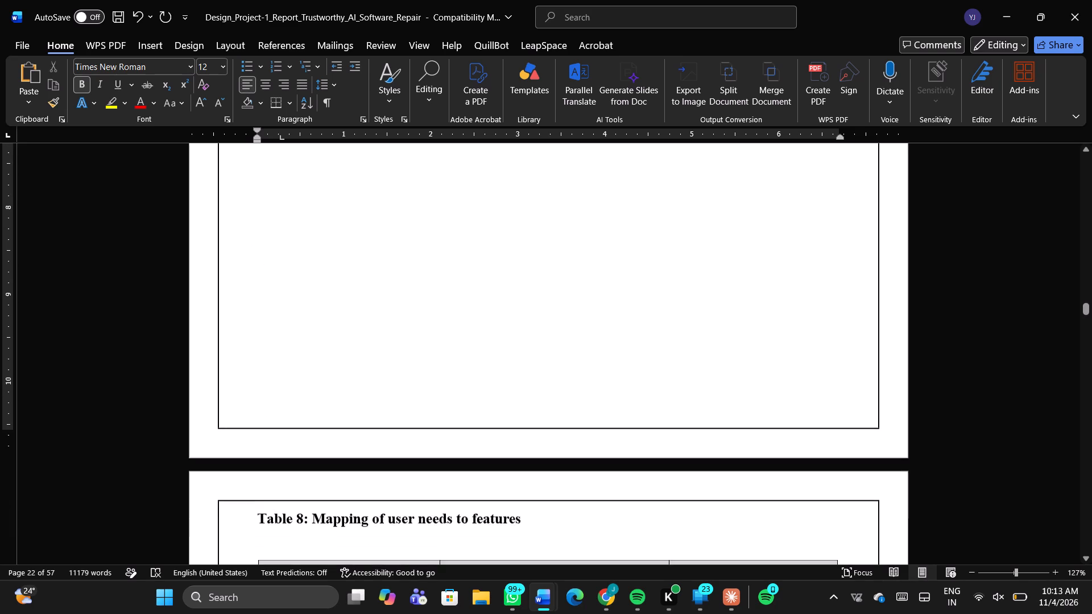
Try to delete the small collapse marker on the empty line beneath the 6.2 heading.
{"action": "left_click", "coordinate": [250, 239]}
{"action": "left_click", "coordinate": [250, 239]}
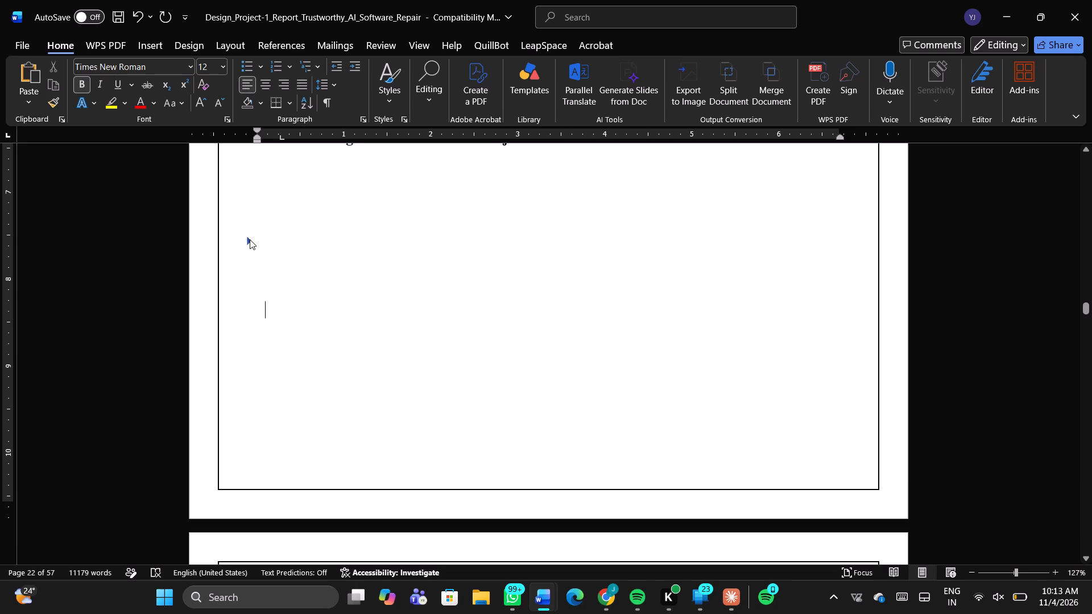
{"action": "right_click", "coordinate": [250, 239]}
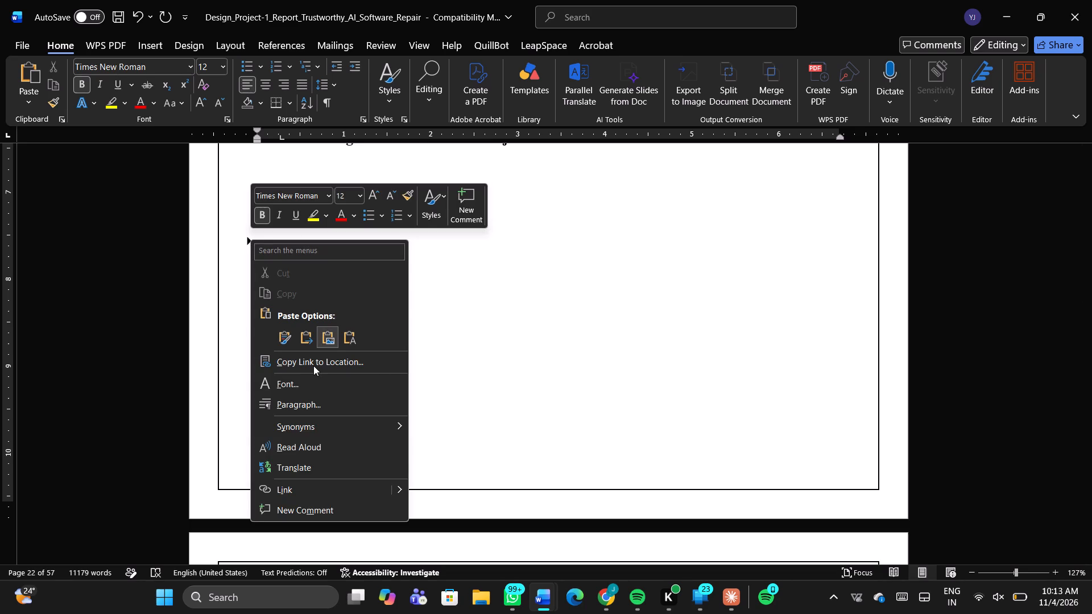
{"action": "key", "text": "Delete"}
{"action": "key", "text": "Delete"}
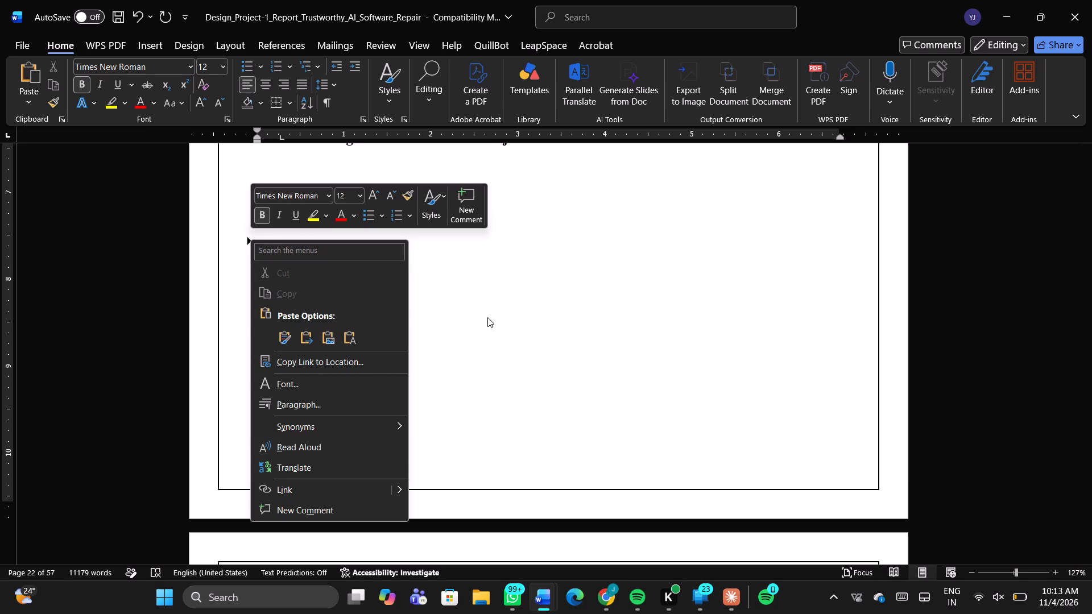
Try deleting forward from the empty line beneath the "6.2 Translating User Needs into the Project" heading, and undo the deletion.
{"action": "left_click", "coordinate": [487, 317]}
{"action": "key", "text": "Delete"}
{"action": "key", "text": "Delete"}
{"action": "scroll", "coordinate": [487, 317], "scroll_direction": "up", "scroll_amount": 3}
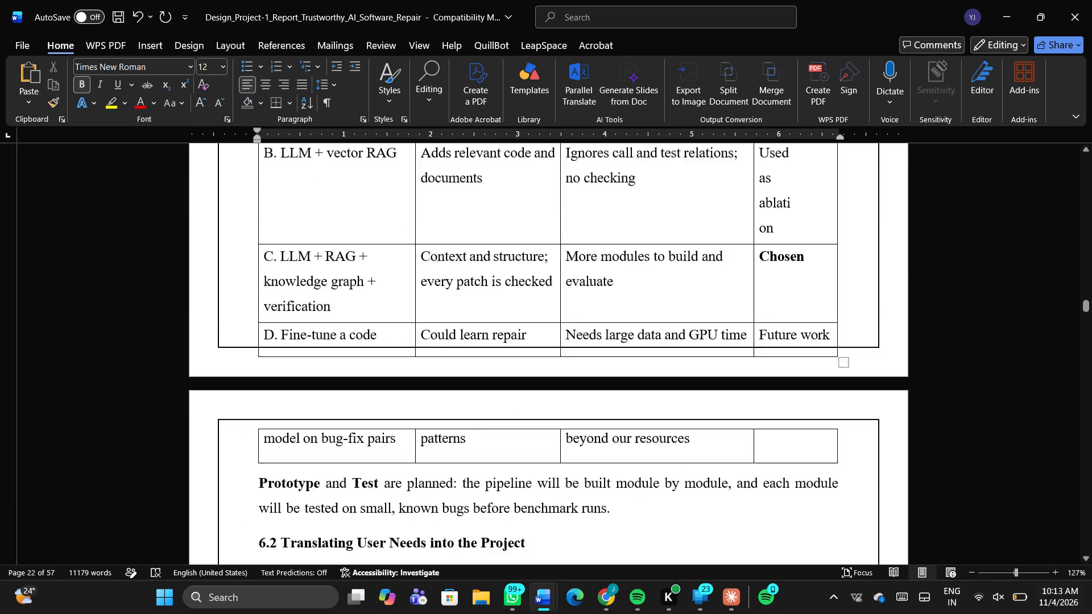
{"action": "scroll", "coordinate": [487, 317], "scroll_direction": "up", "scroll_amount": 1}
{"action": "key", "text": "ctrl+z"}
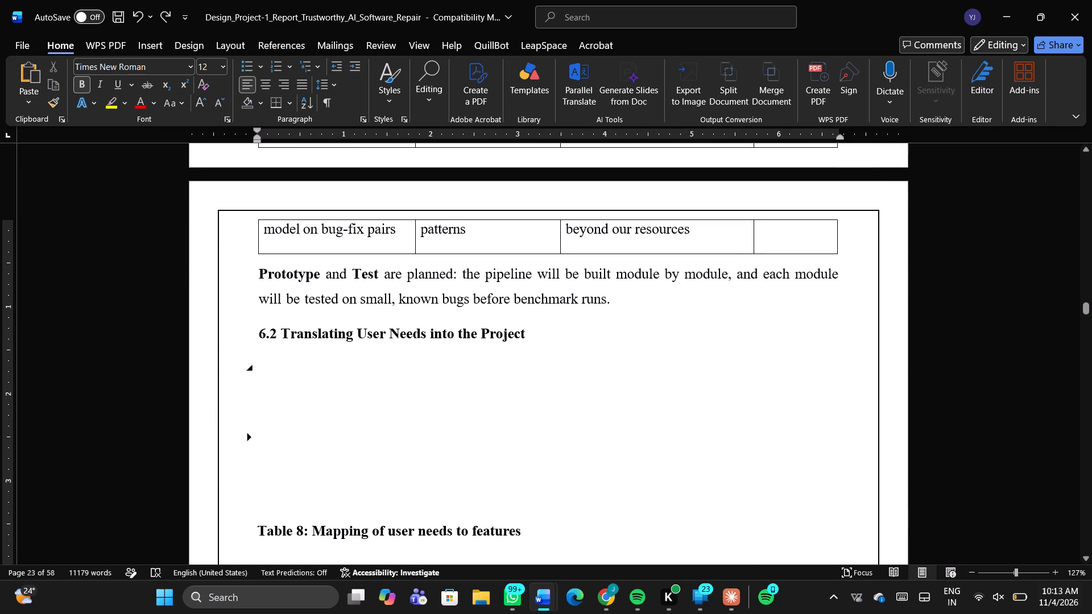
Remove all the empty lines between the "6.2 Translating User Needs into the Project" heading and the Table 8 caption.
{"action": "left_click", "coordinate": [251, 439]}
{"action": "key", "text": "BackSpace"}
{"action": "key", "text": "BackSpace"}
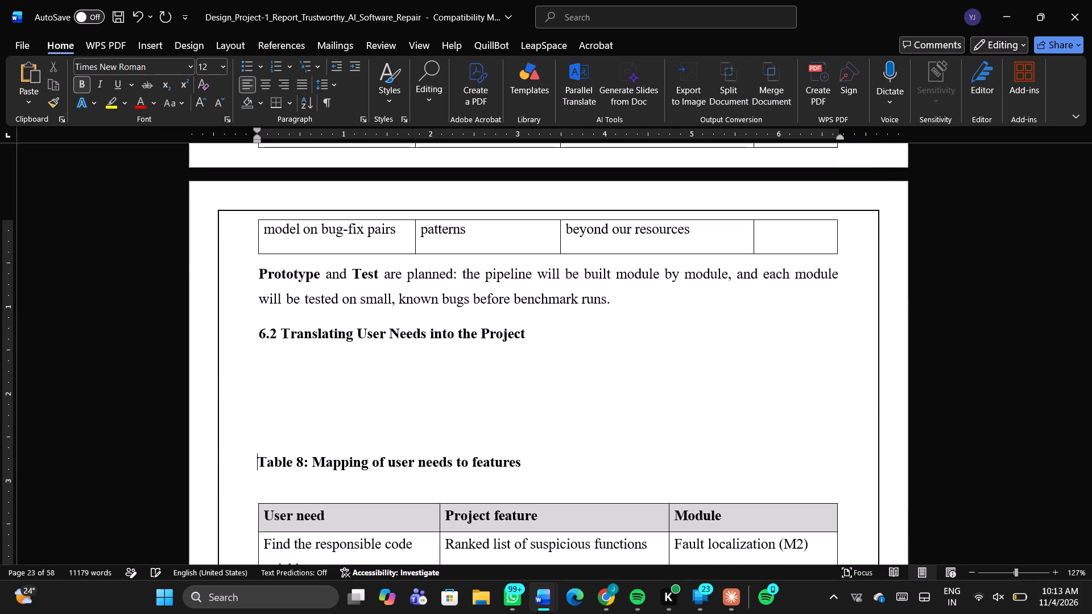
{"action": "key", "text": "BackSpace"}
{"action": "key", "text": "BackSpace"}
{"action": "key", "text": "BackSpace"}
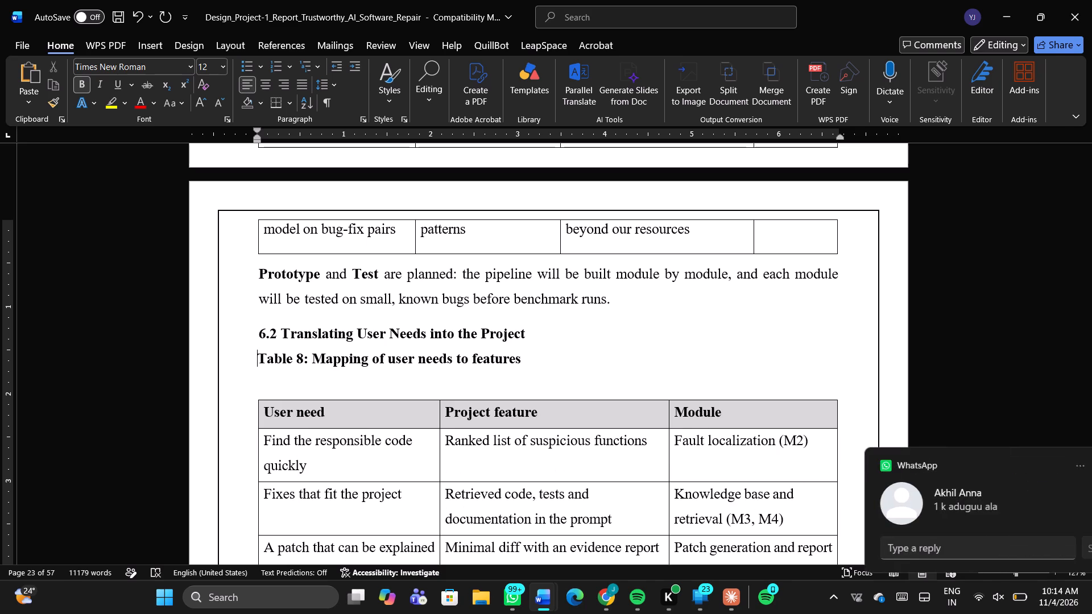
Shift the "Table 8: Mapping of user needs to features" caption with leading spaces until it sits roughly centred above its table.
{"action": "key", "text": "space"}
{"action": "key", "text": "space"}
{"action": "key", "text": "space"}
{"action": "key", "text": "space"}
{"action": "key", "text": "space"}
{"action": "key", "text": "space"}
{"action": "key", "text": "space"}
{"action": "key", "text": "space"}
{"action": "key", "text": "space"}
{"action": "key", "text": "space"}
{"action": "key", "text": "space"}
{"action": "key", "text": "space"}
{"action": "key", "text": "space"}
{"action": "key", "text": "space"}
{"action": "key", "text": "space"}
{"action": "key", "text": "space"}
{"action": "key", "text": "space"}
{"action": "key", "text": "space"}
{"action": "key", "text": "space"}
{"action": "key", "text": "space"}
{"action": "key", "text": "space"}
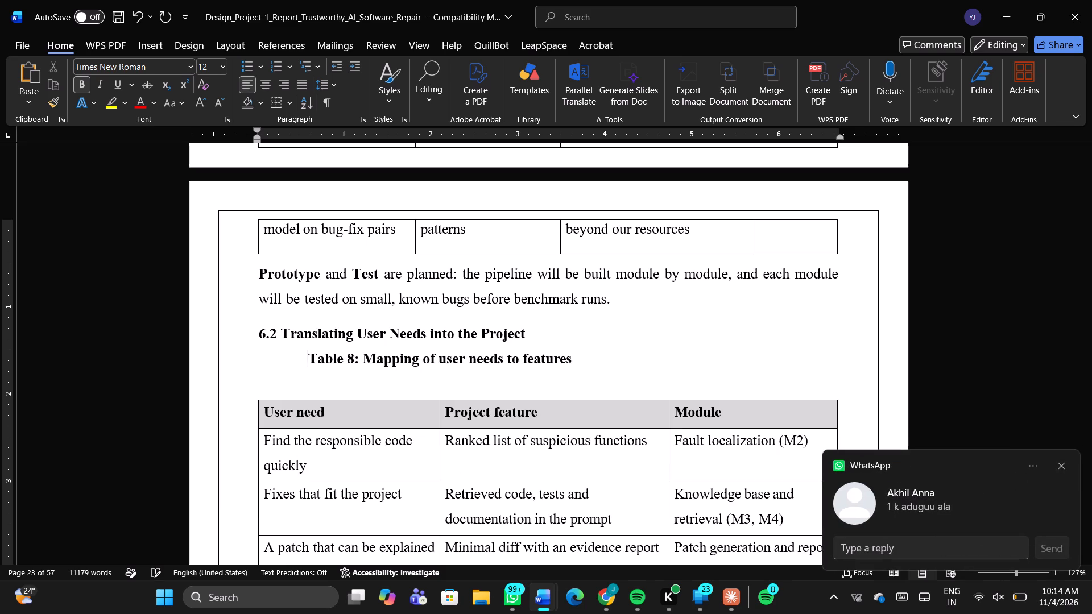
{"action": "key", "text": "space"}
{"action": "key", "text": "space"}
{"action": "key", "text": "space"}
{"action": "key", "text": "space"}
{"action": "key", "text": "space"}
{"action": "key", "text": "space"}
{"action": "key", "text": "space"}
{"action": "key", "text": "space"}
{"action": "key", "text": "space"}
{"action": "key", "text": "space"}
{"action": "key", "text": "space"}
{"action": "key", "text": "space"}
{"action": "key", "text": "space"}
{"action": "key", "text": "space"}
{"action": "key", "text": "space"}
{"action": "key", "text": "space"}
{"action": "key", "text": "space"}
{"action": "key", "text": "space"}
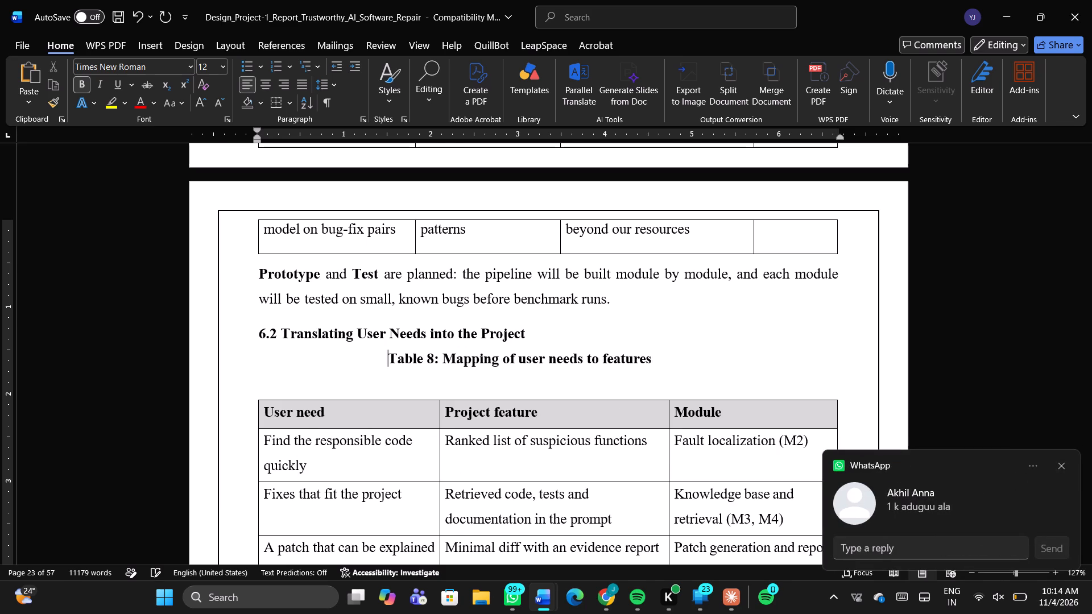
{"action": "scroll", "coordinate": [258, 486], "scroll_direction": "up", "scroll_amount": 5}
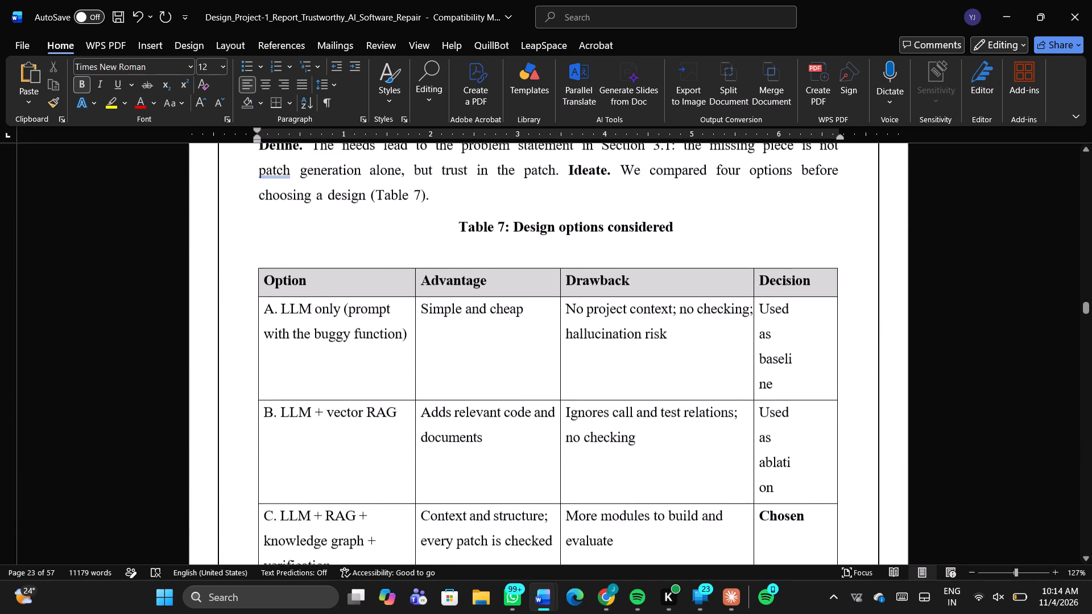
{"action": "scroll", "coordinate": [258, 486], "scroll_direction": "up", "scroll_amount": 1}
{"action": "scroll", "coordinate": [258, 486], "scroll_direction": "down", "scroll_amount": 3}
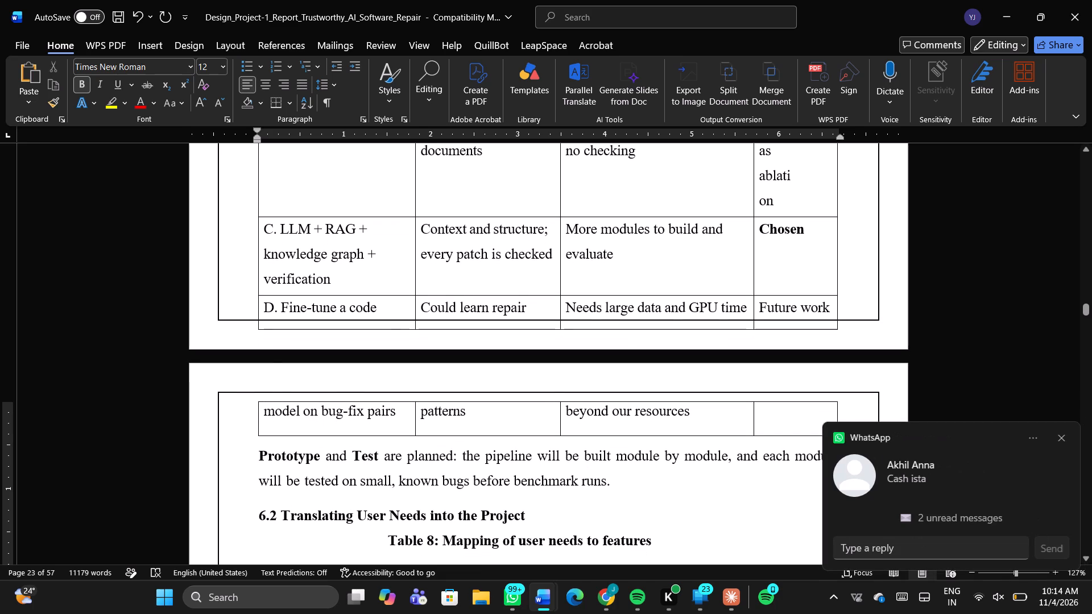
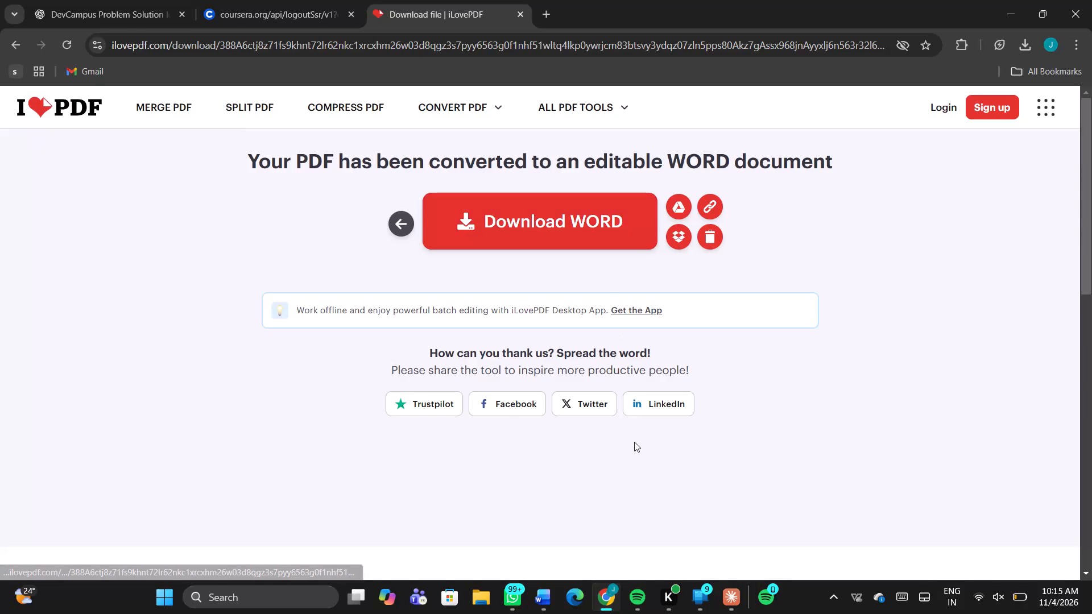
Switch from the browser to Word to bring up the open Design_Project-1 report.
{"action": "left_click", "coordinate": [546, 600]}
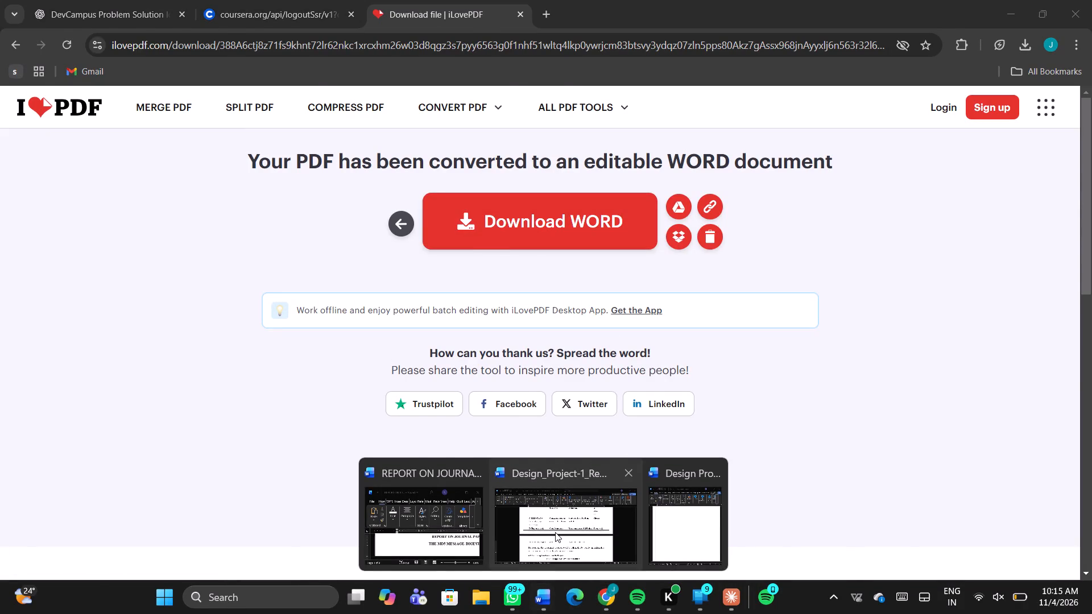
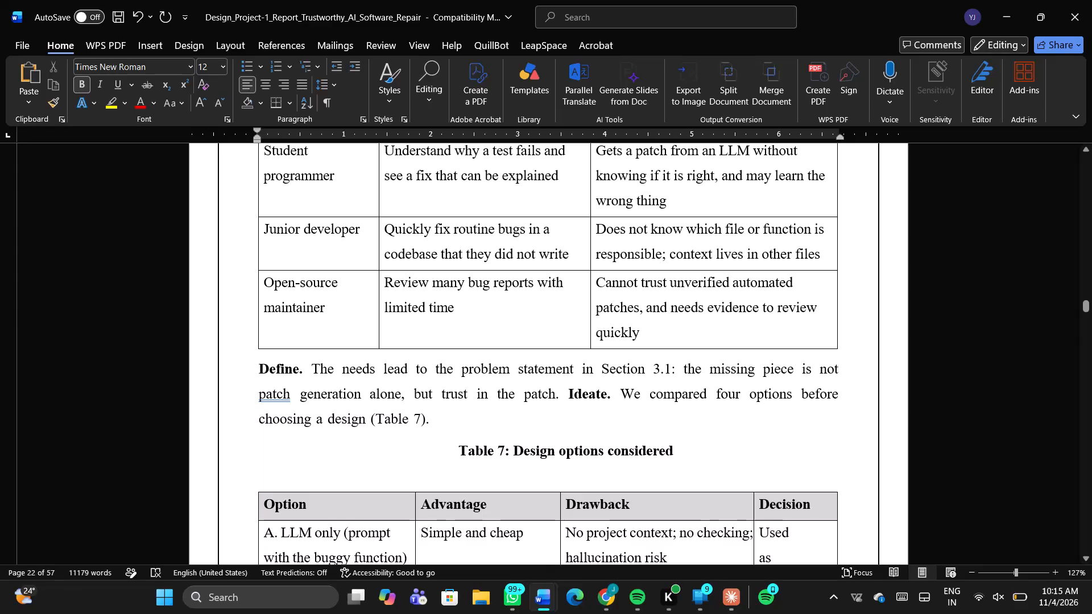
Delete the "Define. The needs lead to the problem statement… Ideate…" paragraph above the Table 7 caption.
{"action": "scroll", "coordinate": [551, 411], "scroll_direction": "up", "scroll_amount": 2}
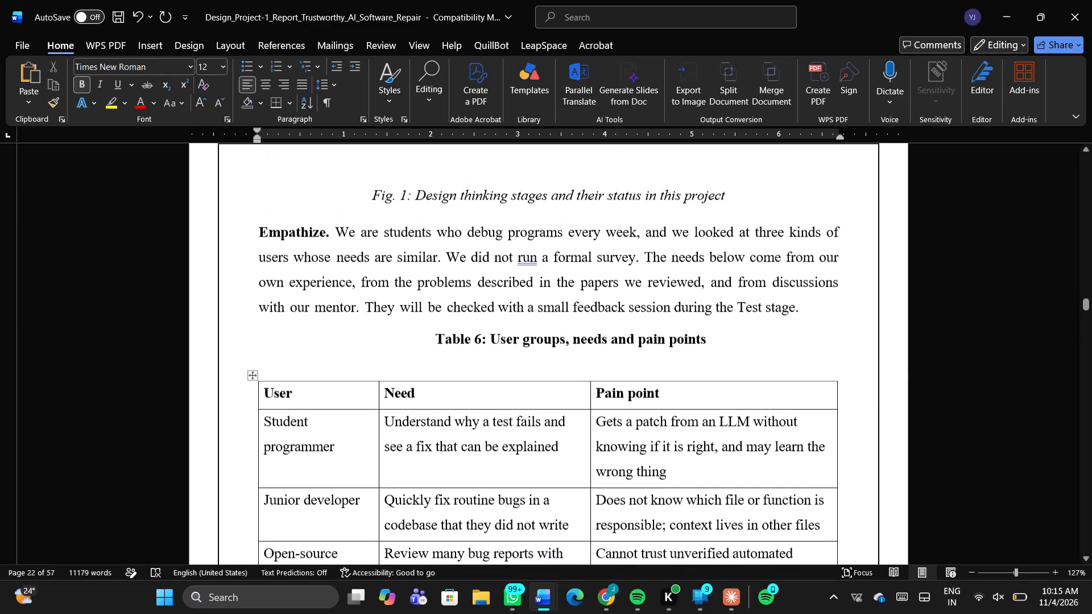
{"action": "scroll", "coordinate": [551, 411], "scroll_direction": "down", "scroll_amount": 2}
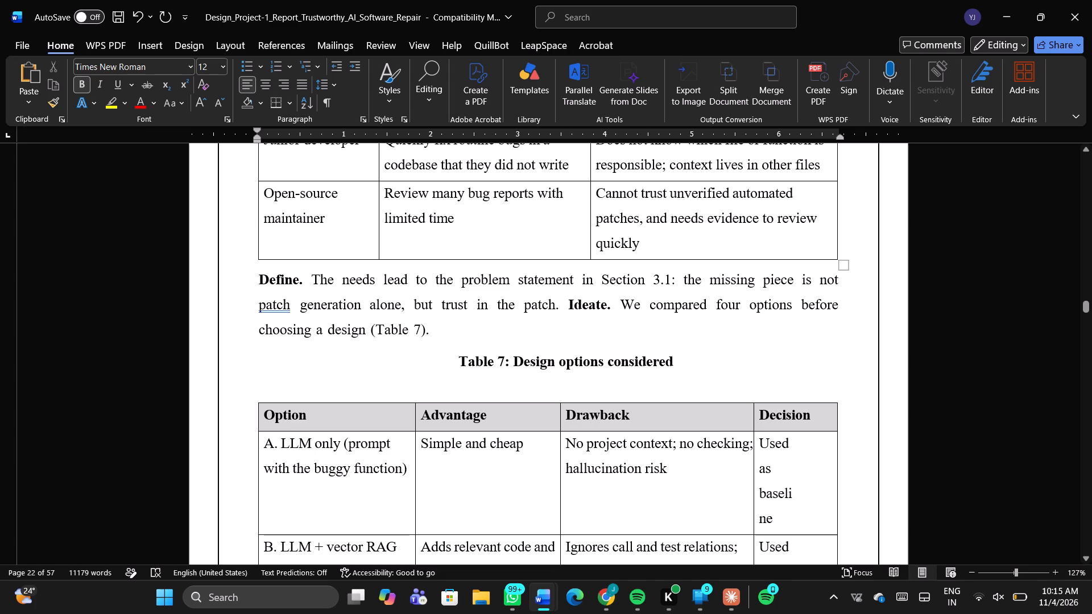
{"action": "left_click_drag", "start_coordinate": [433, 331], "coordinate": [272, 278]}
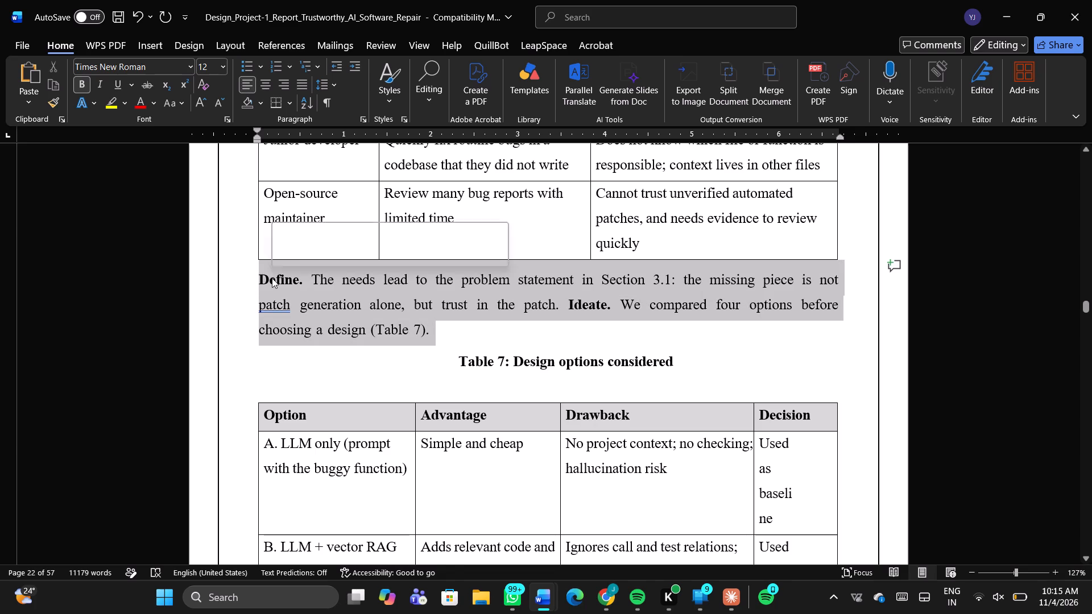
{"action": "key", "text": "BackSpace"}
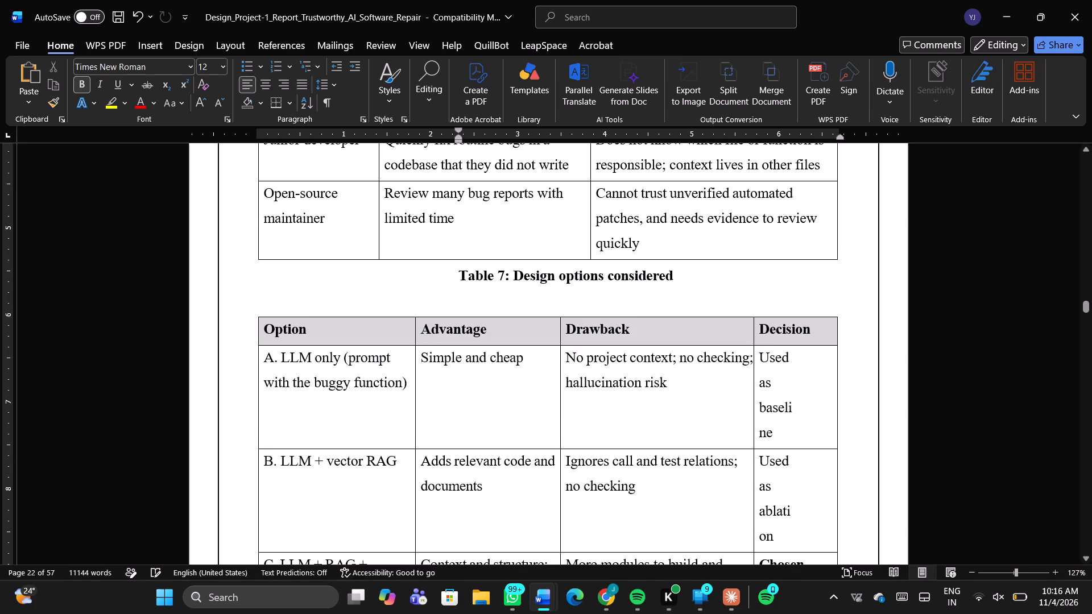
Remove the empty line between the "Table 7: Design options considered" caption and its table.
{"action": "left_click", "coordinate": [489, 301]}
{"action": "key", "text": "BackSpace"}
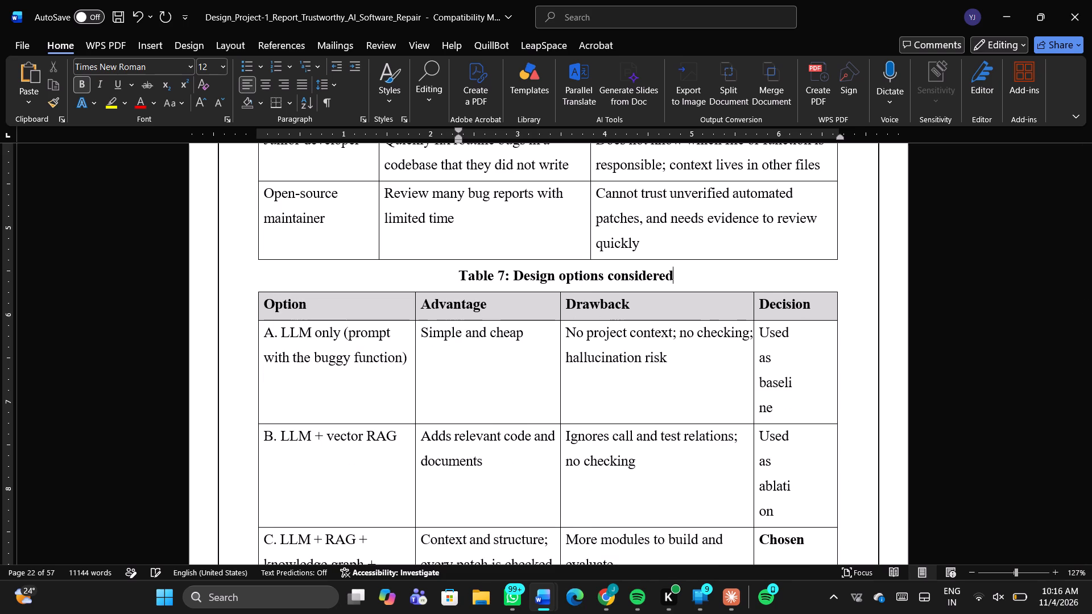
Delete the "Prototype and Test are planned" paragraph between Table 7 and the 6.2 heading.
{"action": "scroll", "coordinate": [489, 301], "scroll_direction": "down", "scroll_amount": 1}
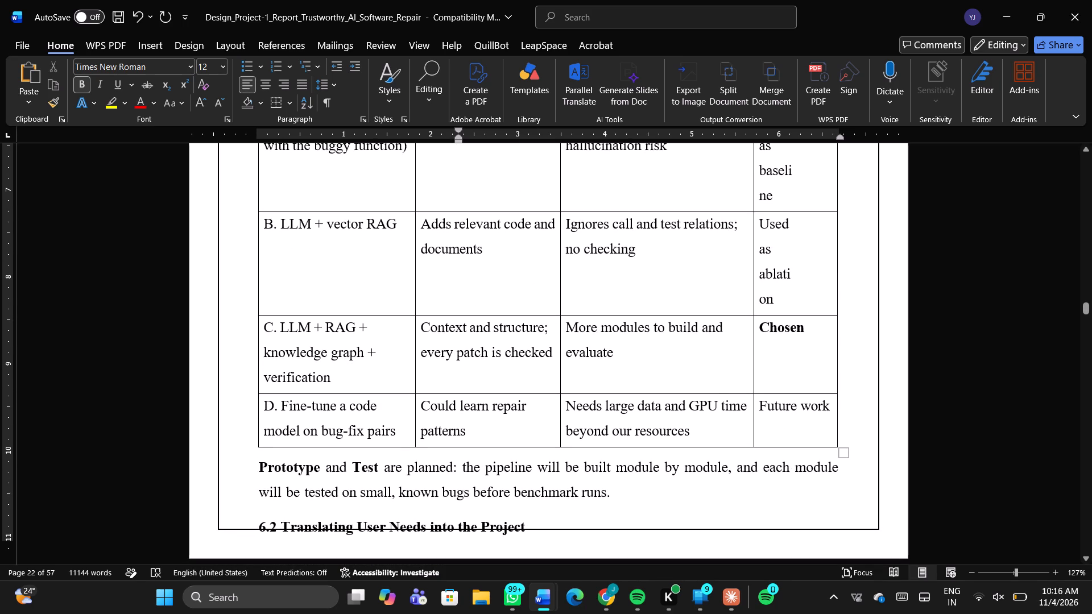
{"action": "left_click_drag", "start_coordinate": [615, 497], "coordinate": [603, 496]}
{"action": "left_click_drag", "start_coordinate": [603, 496], "coordinate": [250, 456]}
{"action": "key", "text": "BackSpace"}
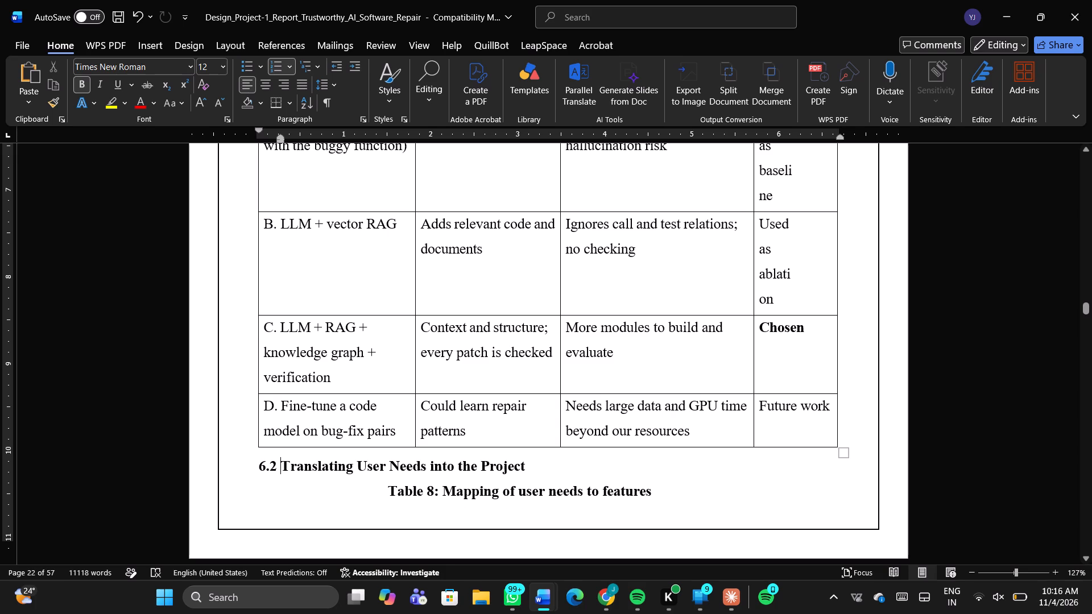
Apply 1.5 line spacing to the text in Table 7.
{"action": "scroll", "coordinate": [478, 275], "scroll_direction": "up", "scroll_amount": 2}
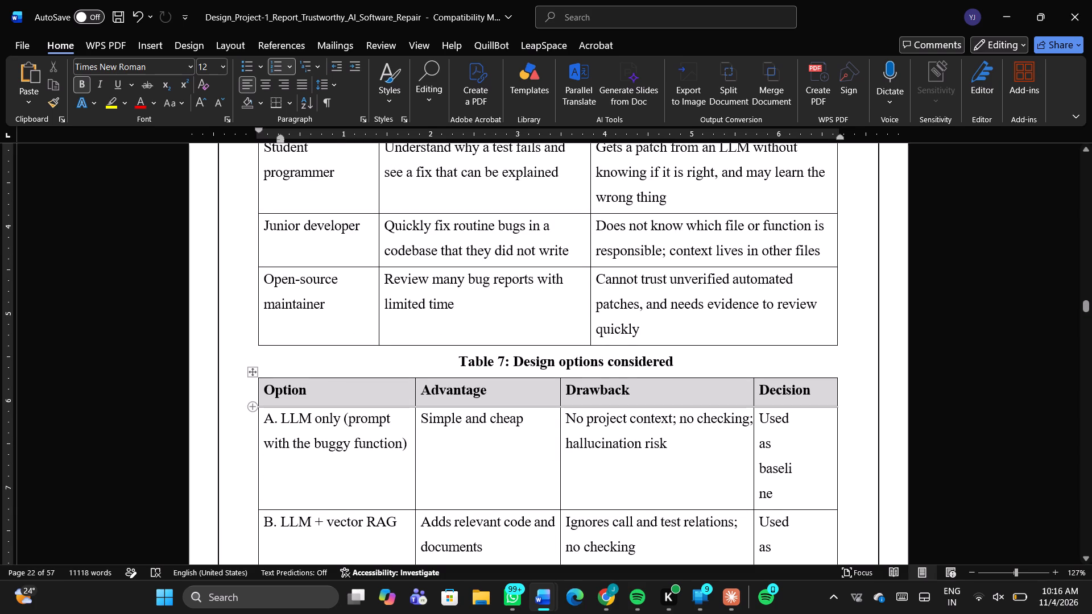
{"action": "left_click_drag", "start_coordinate": [263, 388], "coordinate": [699, 565]}
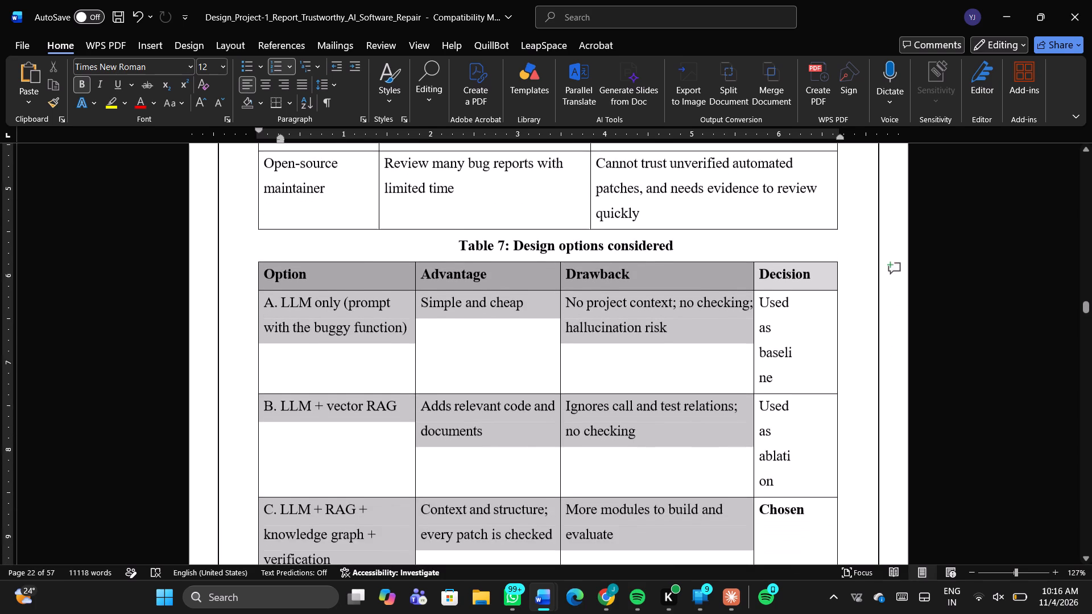
{"action": "left_click_drag", "start_coordinate": [699, 565], "coordinate": [712, 436]}
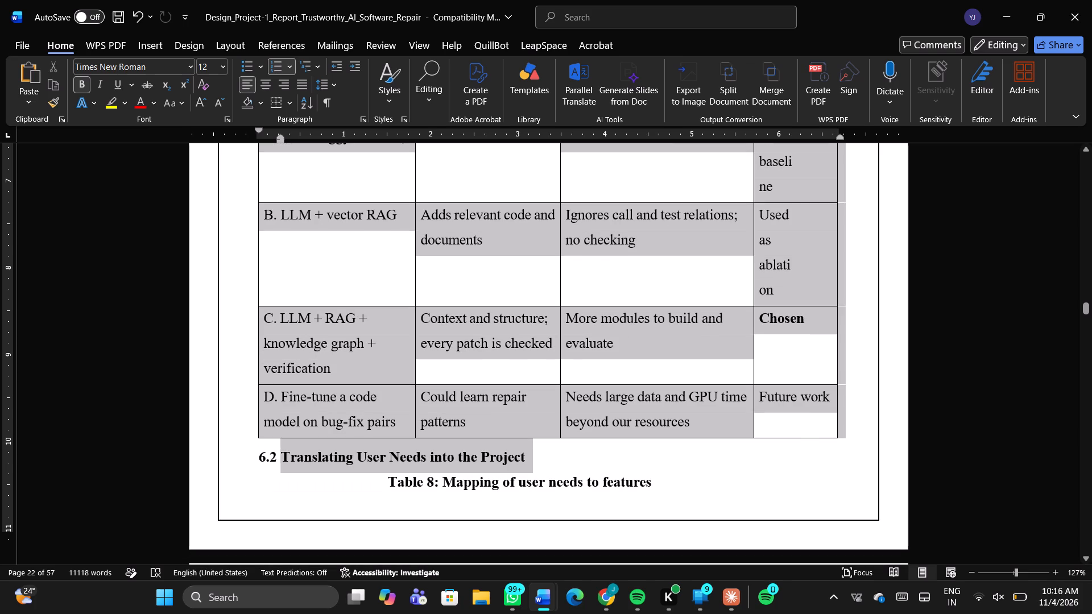
{"action": "left_click_drag", "start_coordinate": [712, 436], "coordinate": [714, 432]}
{"action": "left_click", "coordinate": [331, 82]}
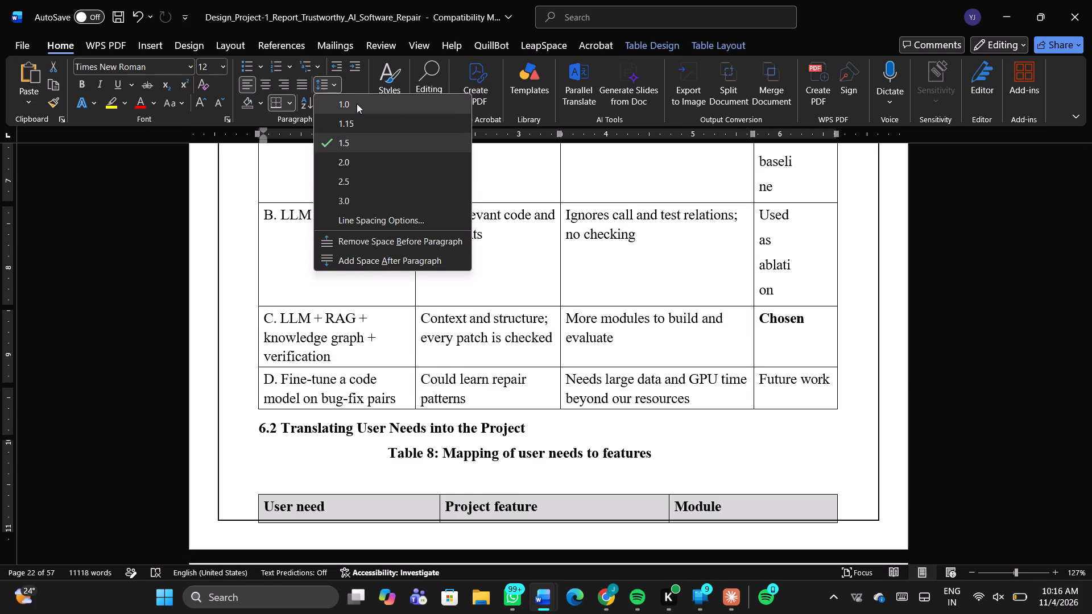
{"action": "left_click", "coordinate": [357, 143]}
{"action": "left_click", "coordinate": [478, 270]}
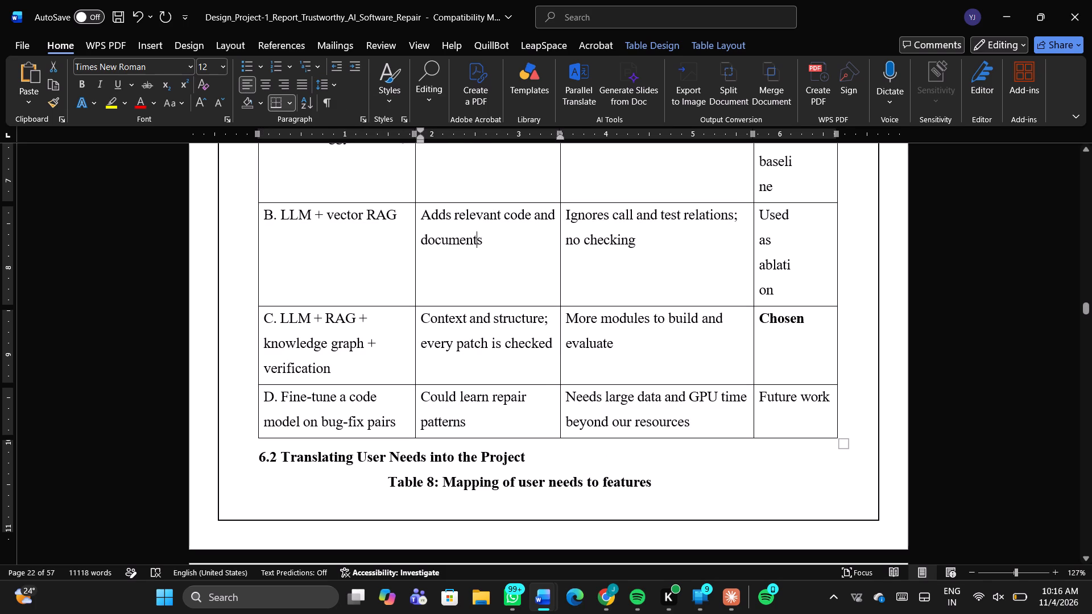
Widen Table 7 almost to the page border on both sides and shift its column boundaries so the Decision entries fit on one line.
{"action": "scroll", "coordinate": [622, 245], "scroll_direction": "up", "scroll_amount": 1}
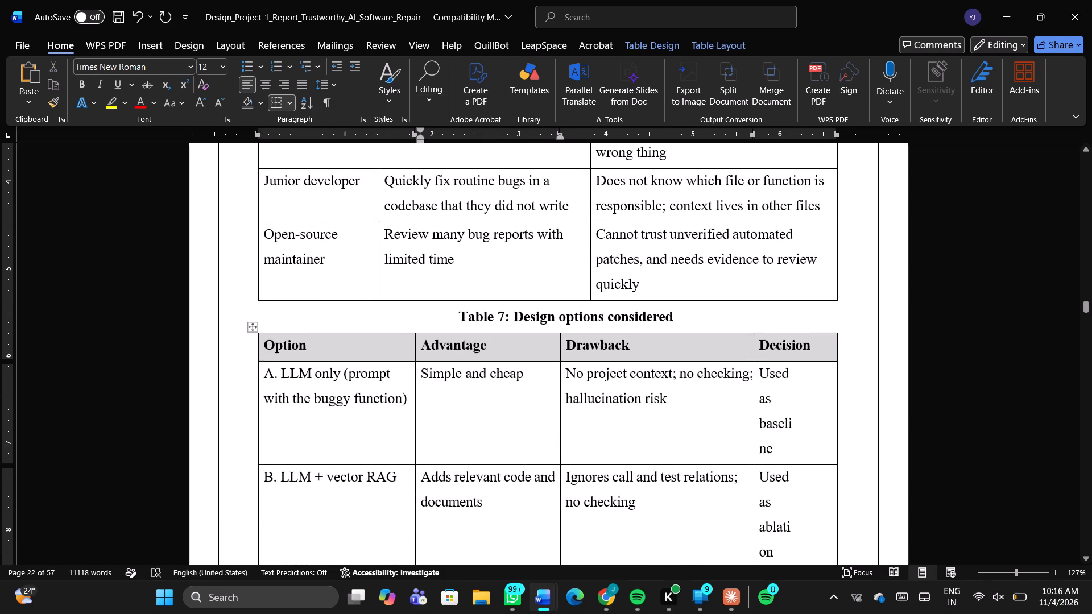
{"action": "scroll", "coordinate": [622, 245], "scroll_direction": "down", "scroll_amount": 1}
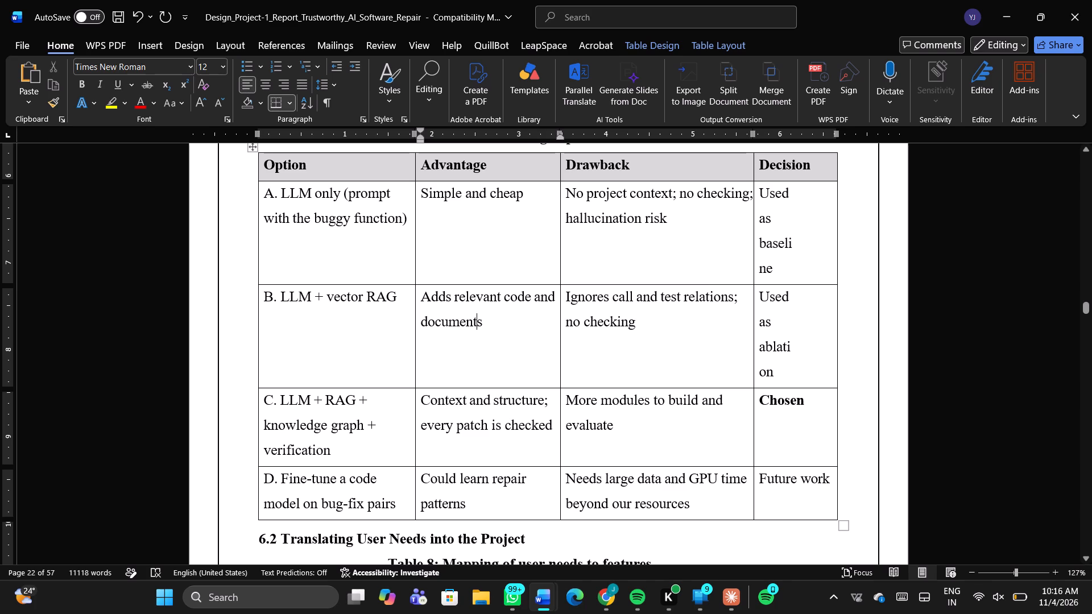
{"action": "left_click_drag", "start_coordinate": [258, 163], "coordinate": [237, 166]}
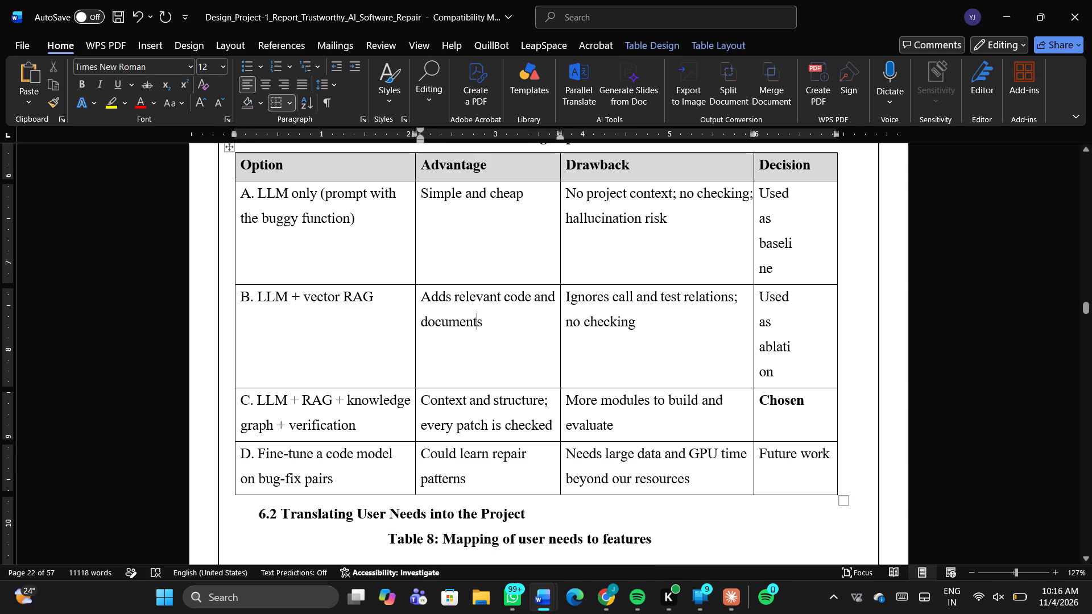
{"action": "left_click_drag", "start_coordinate": [415, 206], "coordinate": [400, 208]}
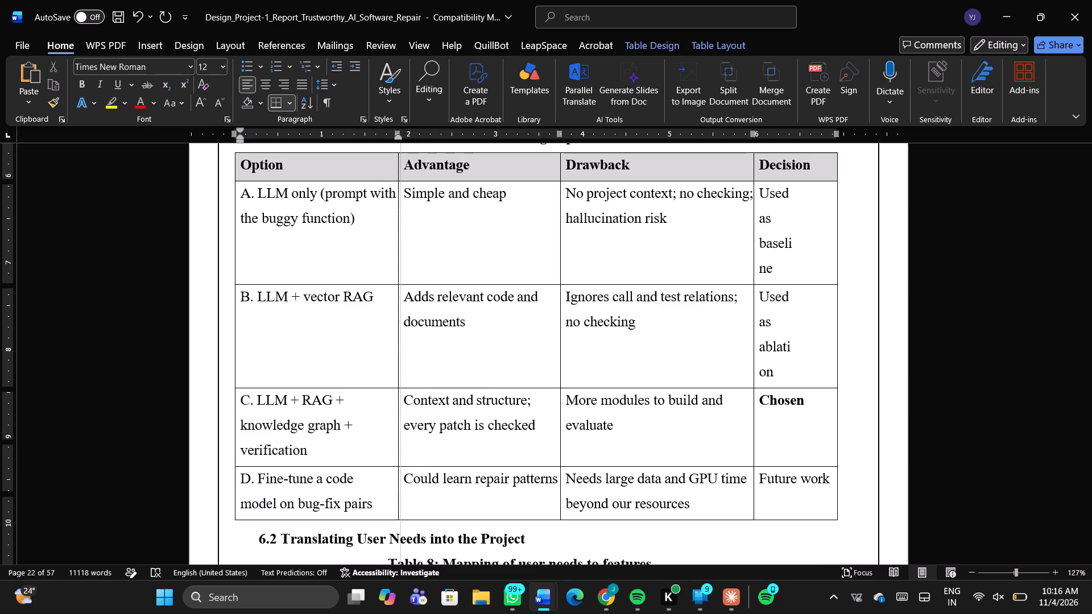
{"action": "left_click_drag", "start_coordinate": [400, 208], "coordinate": [400, 208]}
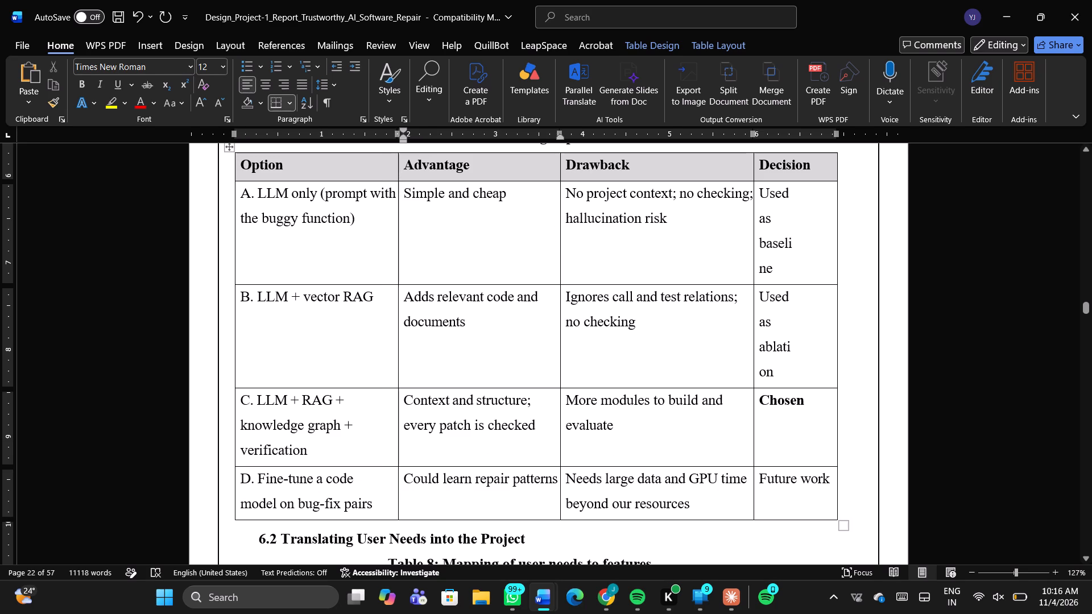
{"action": "left_click_drag", "start_coordinate": [560, 235], "coordinate": [542, 235]}
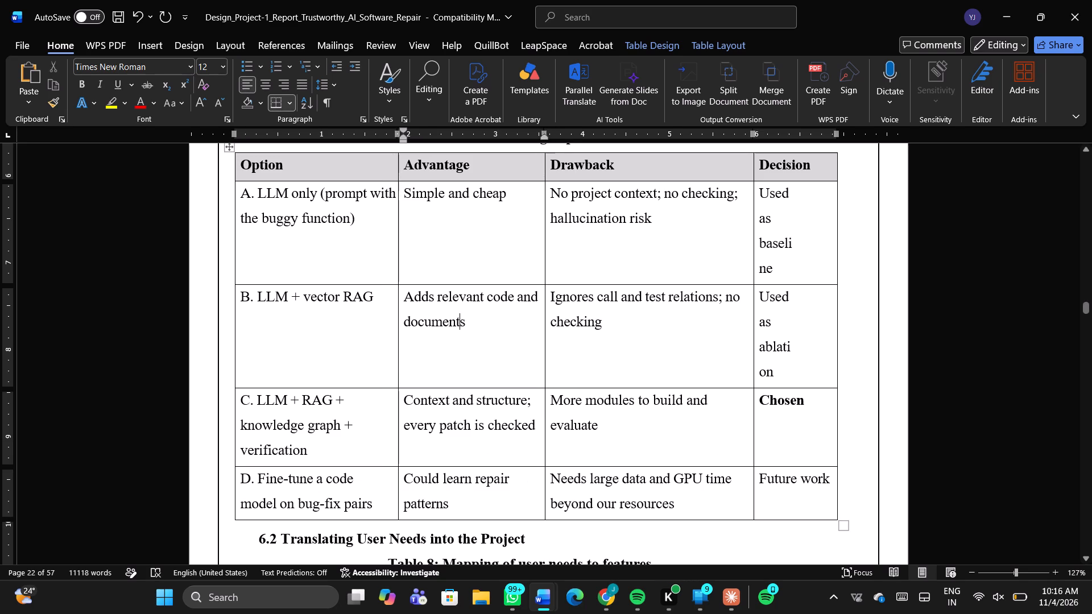
{"action": "left_click_drag", "start_coordinate": [754, 236], "coordinate": [734, 237]}
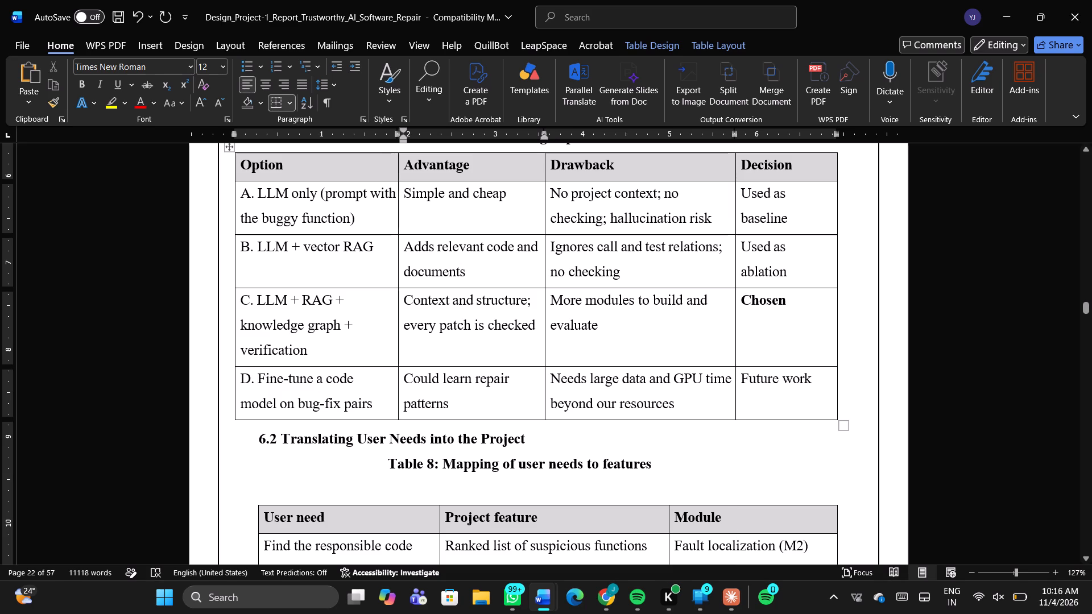
{"action": "left_click_drag", "start_coordinate": [836, 271], "coordinate": [891, 283]}
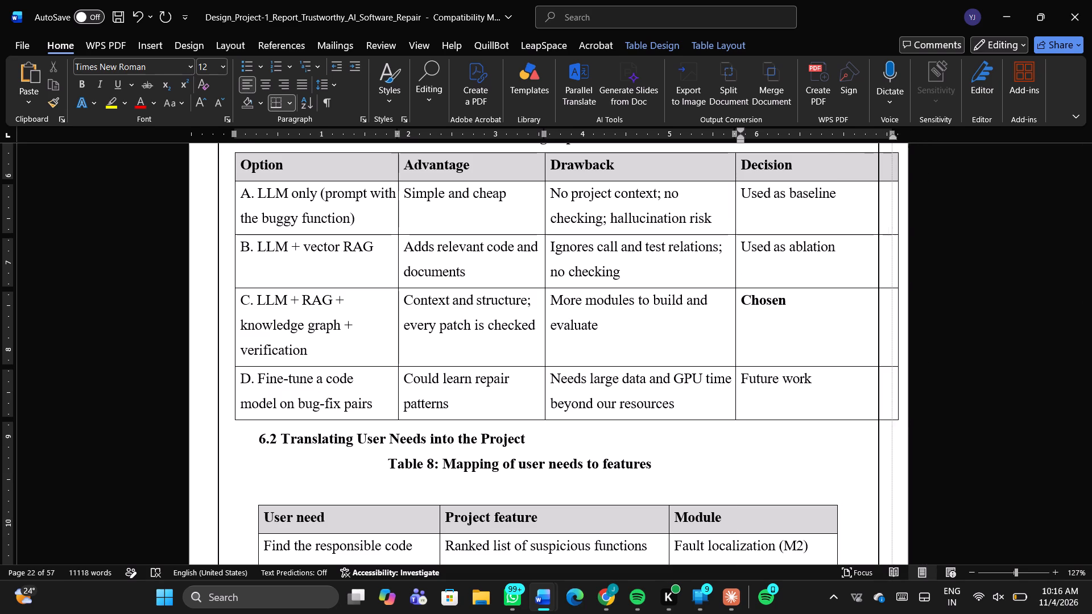
{"action": "left_click_drag", "start_coordinate": [891, 283], "coordinate": [875, 283]}
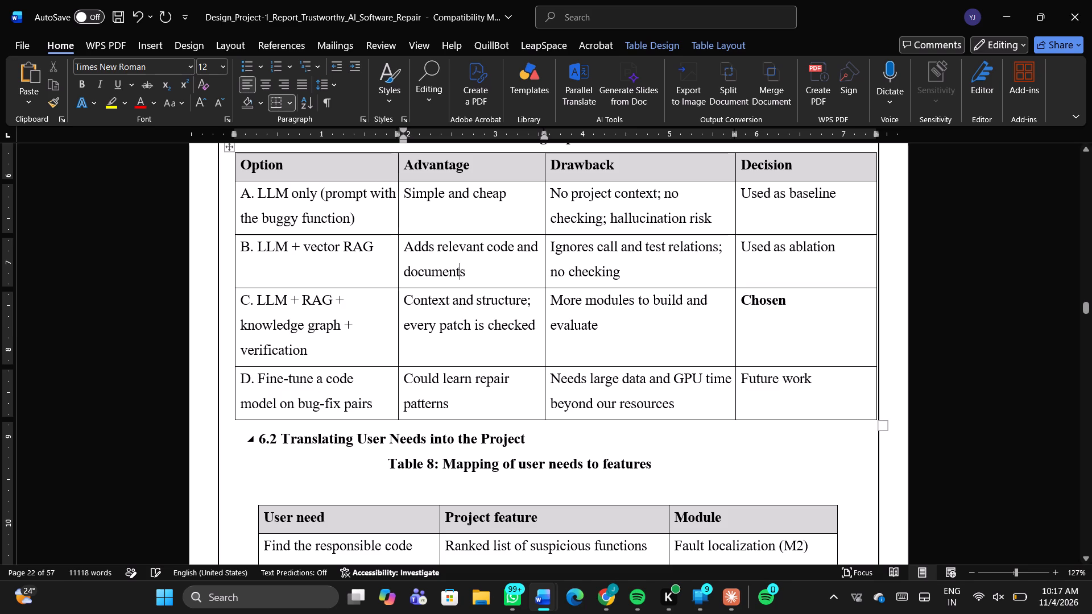
{"action": "left_click", "coordinate": [727, 434]}
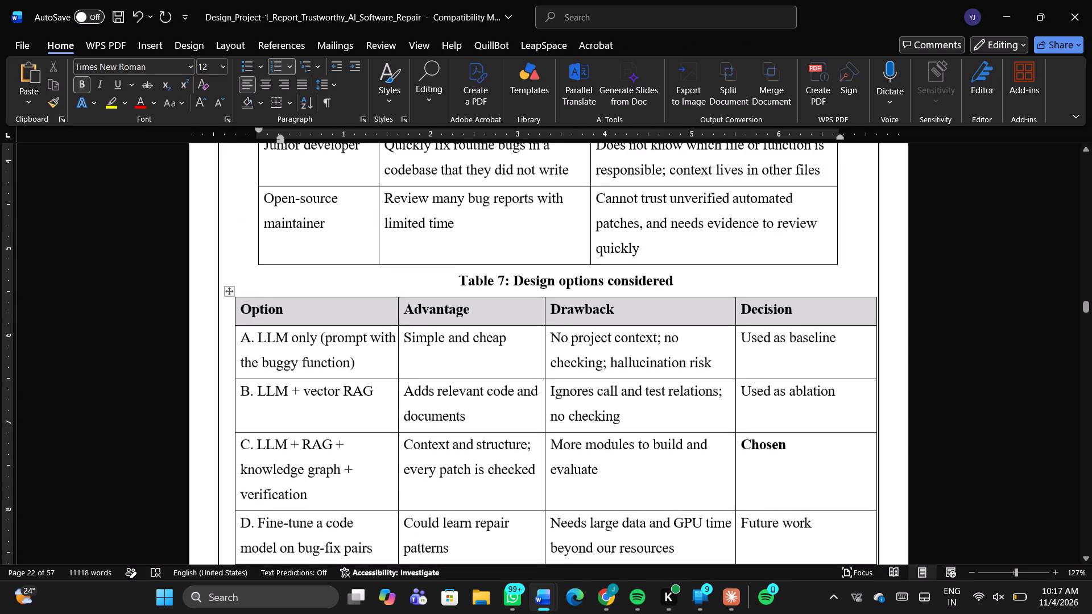
Delete the stray "Alliance School of Advanced Computing, Alliance University, Bengaluru 10" footer text and its horizontal rule near Table 10.
{"action": "scroll", "coordinate": [727, 434], "scroll_direction": "down", "scroll_amount": 2}
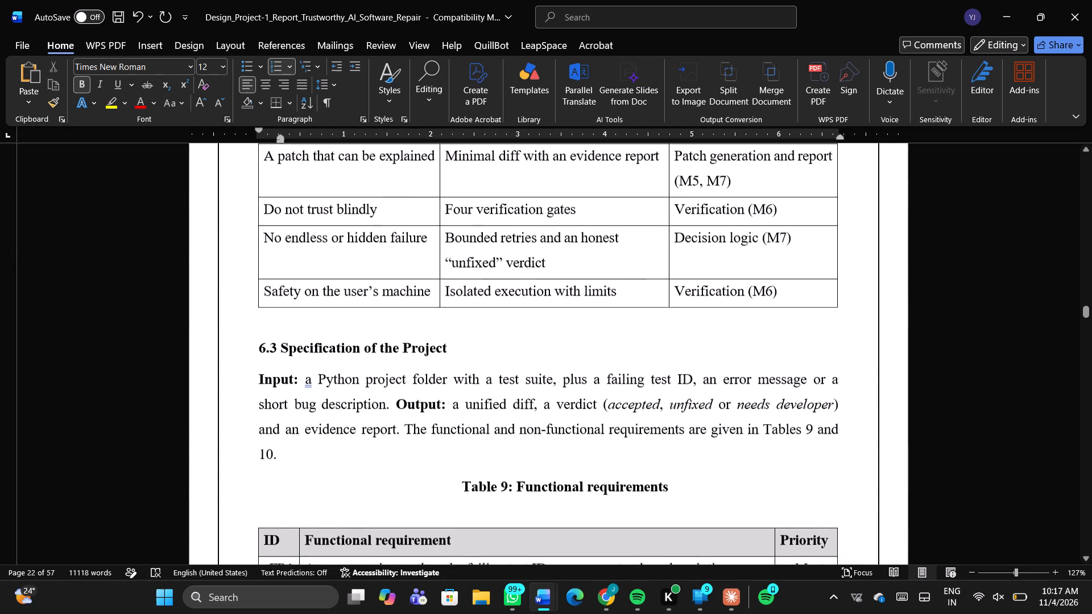
{"action": "scroll", "coordinate": [727, 434], "scroll_direction": "down", "scroll_amount": 2}
{"action": "scroll", "coordinate": [414, 391], "scroll_direction": "down", "scroll_amount": 1}
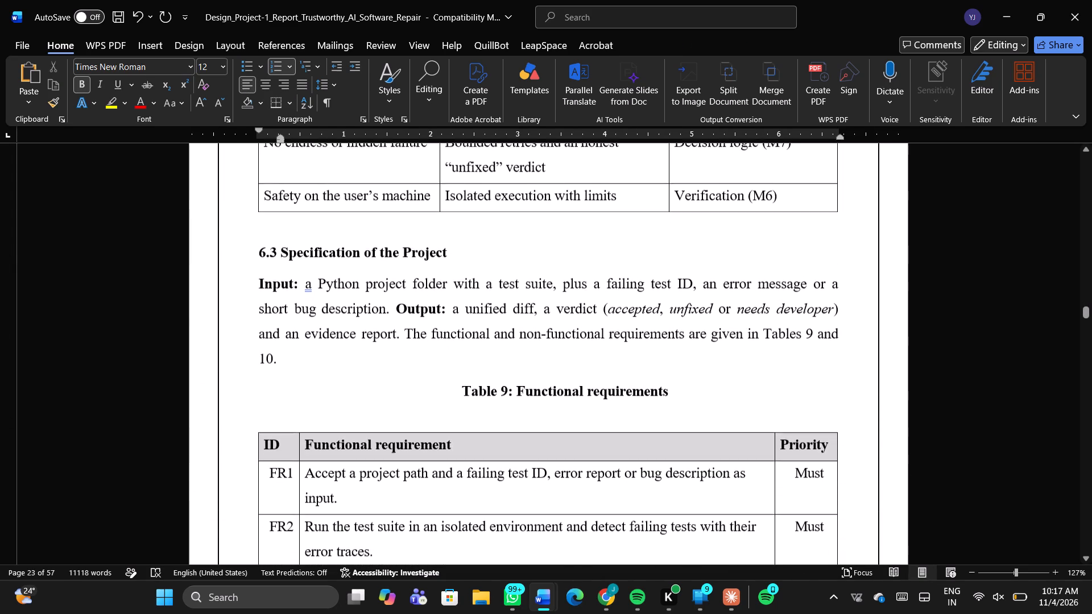
{"action": "scroll", "coordinate": [414, 391], "scroll_direction": "down", "scroll_amount": 6}
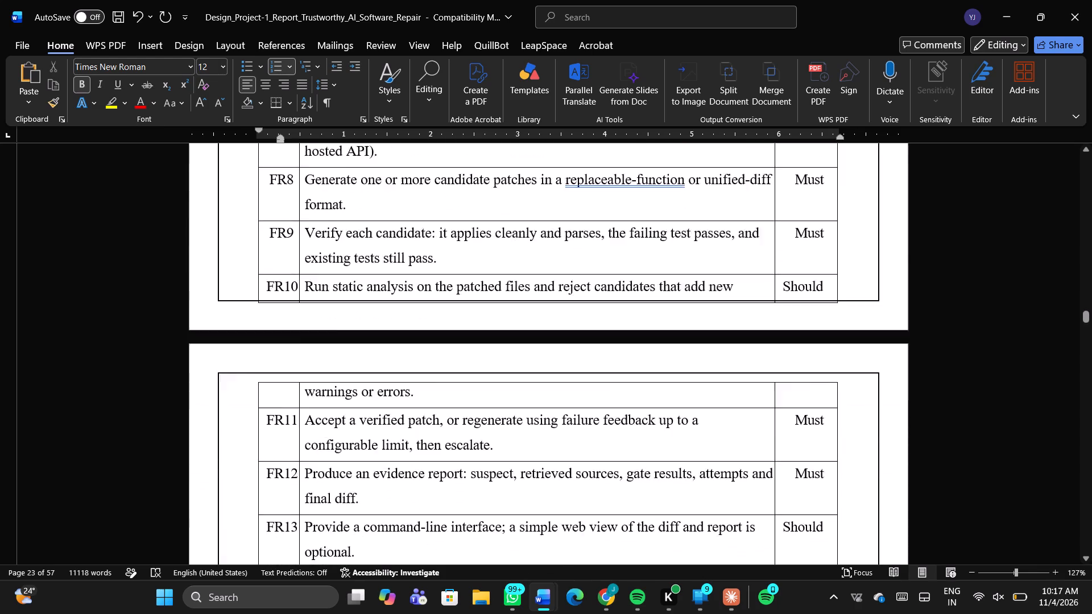
{"action": "scroll", "coordinate": [414, 391], "scroll_direction": "down", "scroll_amount": 4}
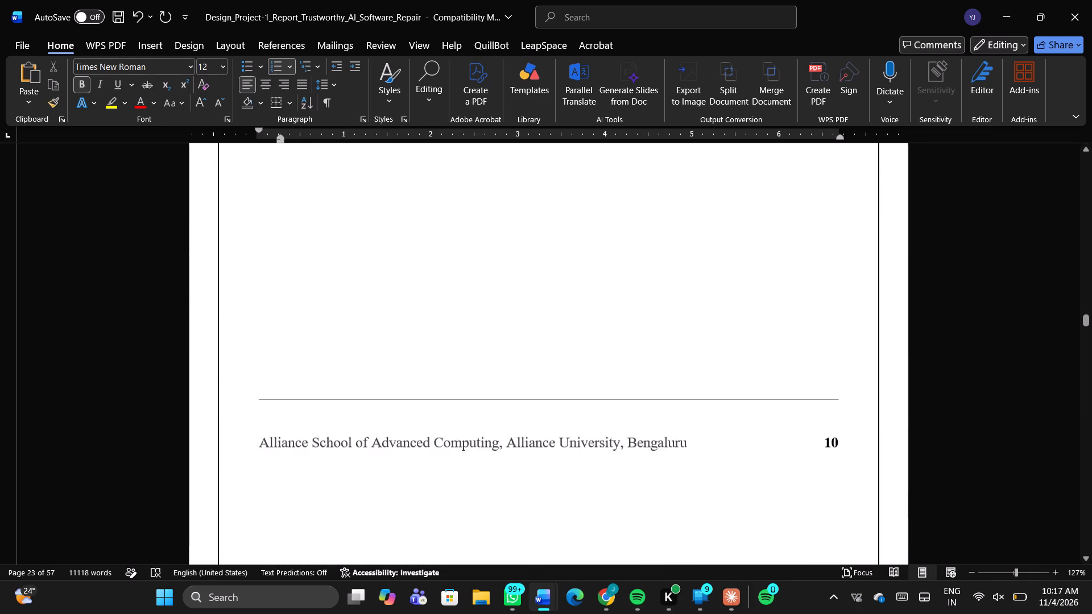
{"action": "scroll", "coordinate": [414, 391], "scroll_direction": "down", "scroll_amount": 1}
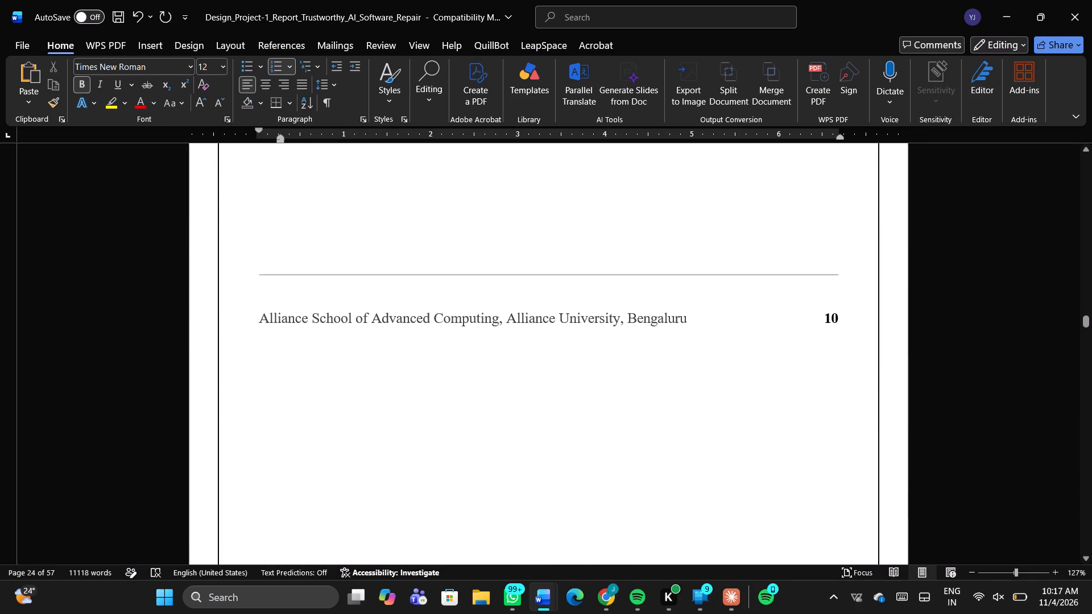
{"action": "left_click_drag", "start_coordinate": [245, 264], "coordinate": [466, 357]}
{"action": "key", "text": "BackSpace"}
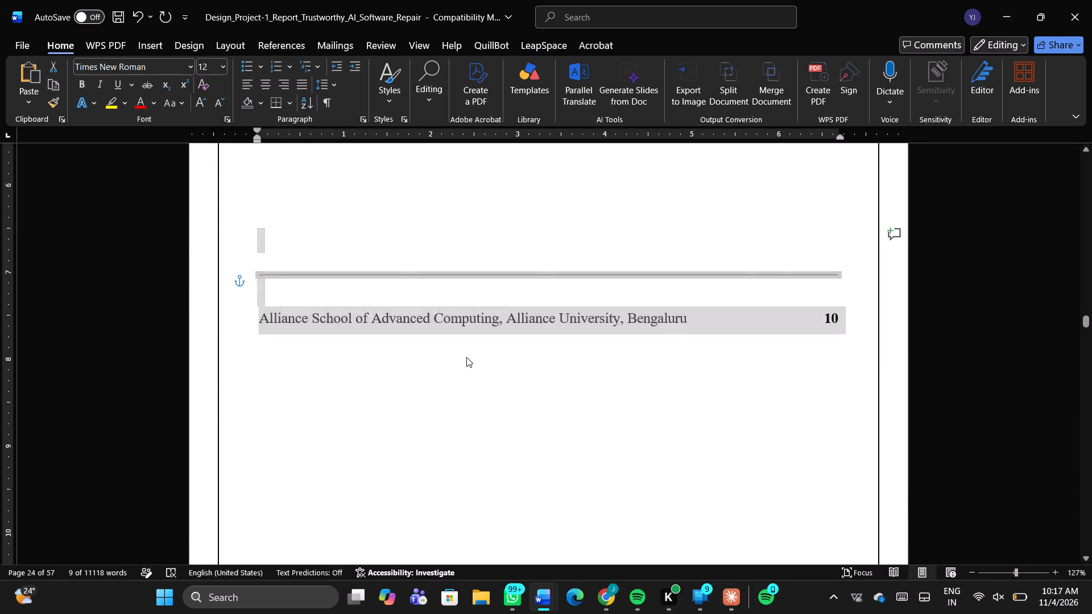
{"action": "left_click_drag", "start_coordinate": [340, 287], "coordinate": [293, 231]}
{"action": "key", "text": "BackSpace"}
Remove the surplus empty lines between the functional requirements table and the "Table 10: Non-functional requirements" caption, leaving one.
{"action": "key", "text": "BackSpace"}
{"action": "key", "text": "BackSpace"}
{"action": "key", "text": "BackSpace"}
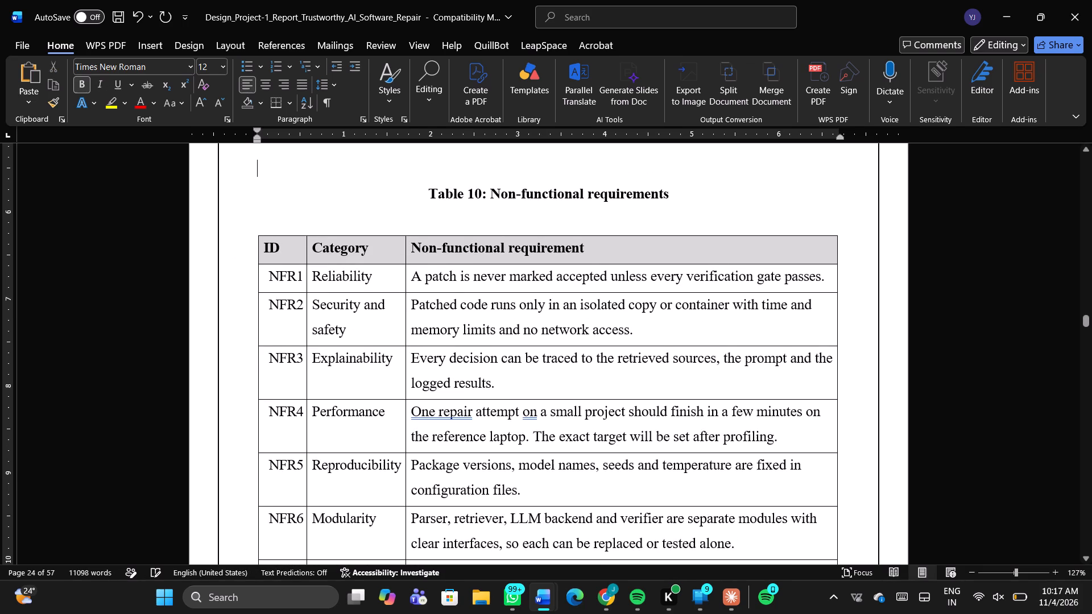
{"action": "scroll", "coordinate": [293, 231], "scroll_direction": "up", "scroll_amount": 4}
{"action": "key", "text": "BackSpace"}
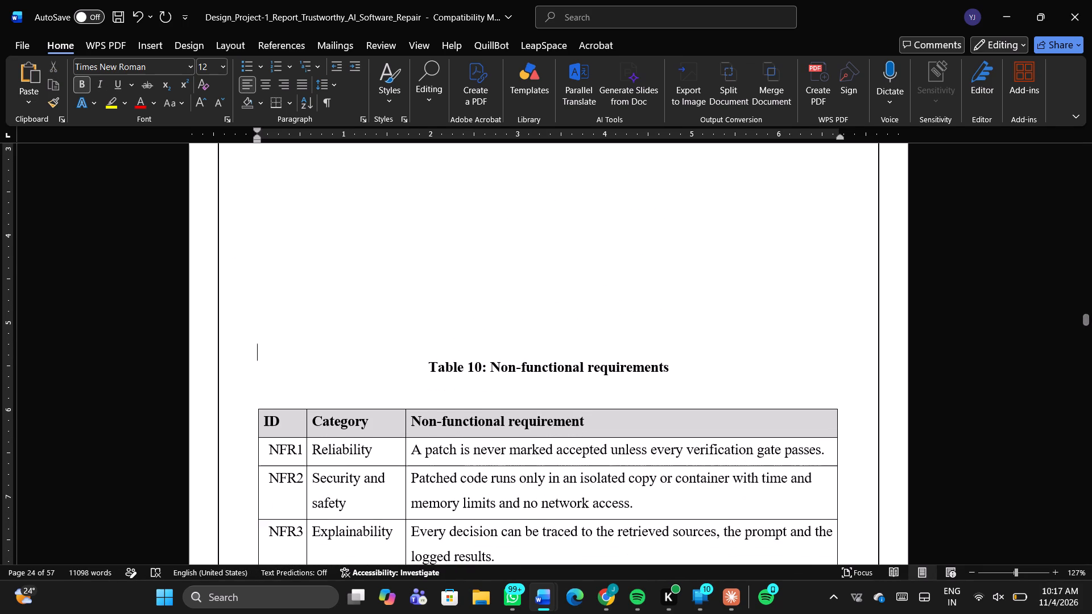
{"action": "key", "text": "BackSpace"}
{"action": "key", "text": "BackSpace"}
{"action": "key", "text": "BackSpace"}
{"action": "key", "text": "BackSpace"}
{"action": "key", "text": "BackSpace"}
{"action": "key", "text": "BackSpace"}
{"action": "key", "text": "BackSpace"}
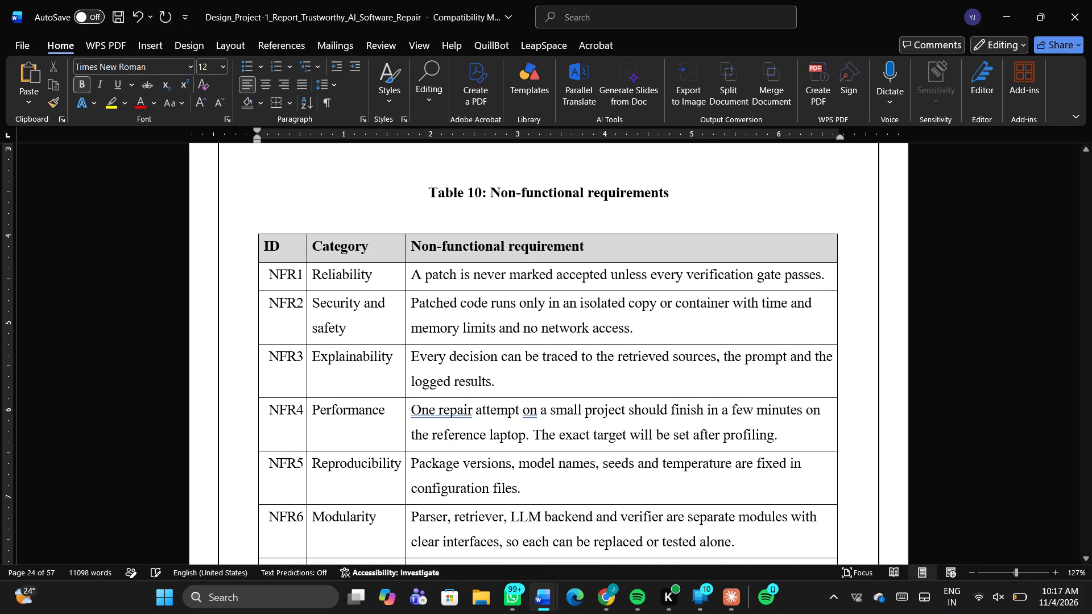
{"action": "scroll", "coordinate": [293, 233], "scroll_direction": "up", "scroll_amount": 2}
{"action": "key", "text": "BackSpace"}
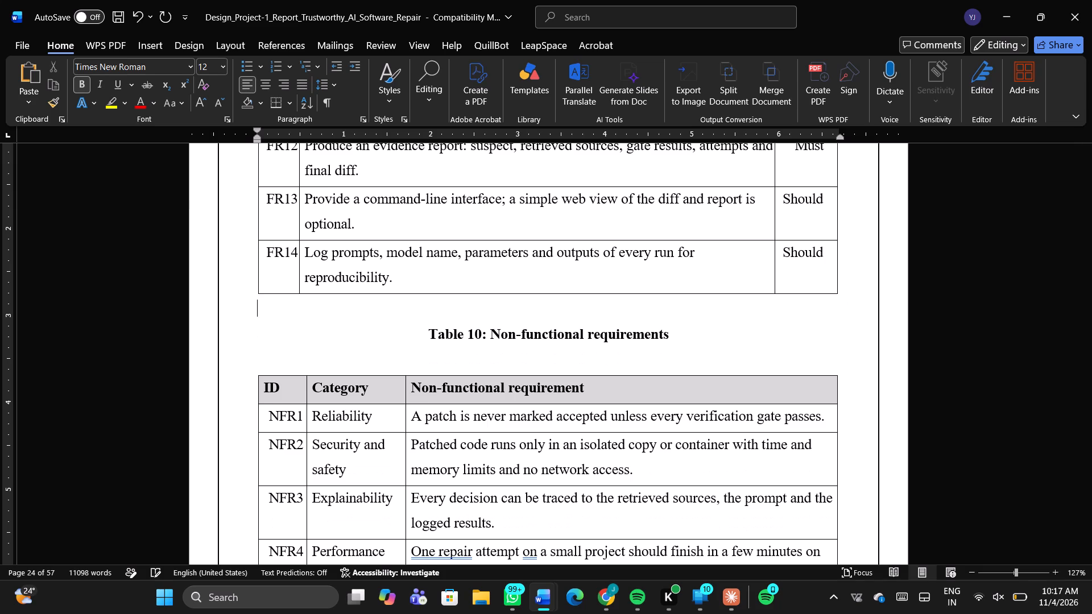
Insert three empty lines above the "6.4 Designing the Solution" heading, below the non-functional requirements table.
{"action": "scroll", "coordinate": [388, 335], "scroll_direction": "down", "scroll_amount": 4}
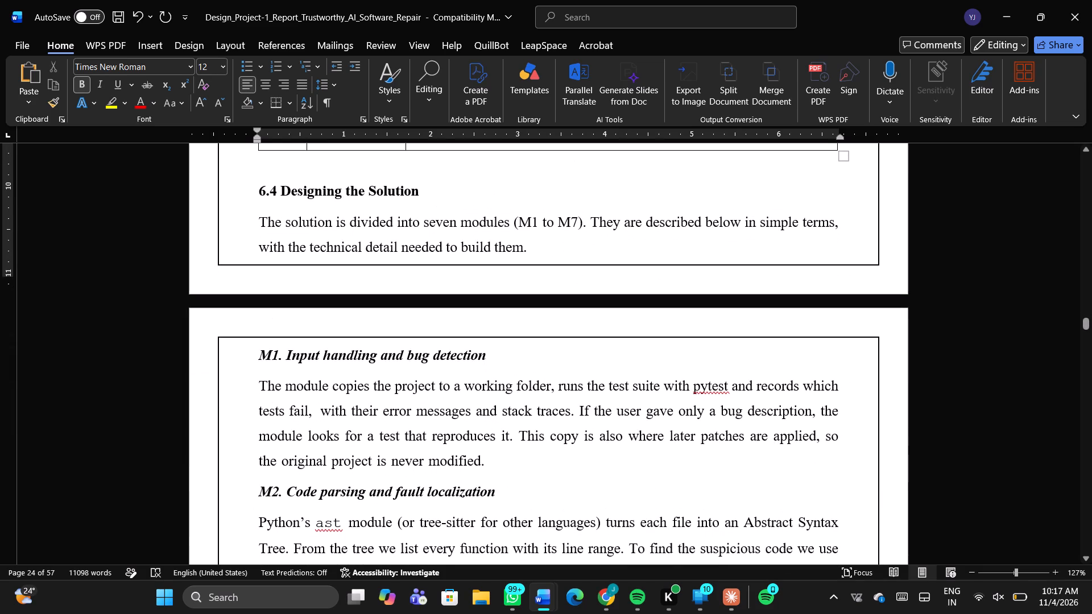
{"action": "left_click", "coordinate": [326, 167]}
{"action": "key", "text": "Return"}
{"action": "key", "text": "Return"}
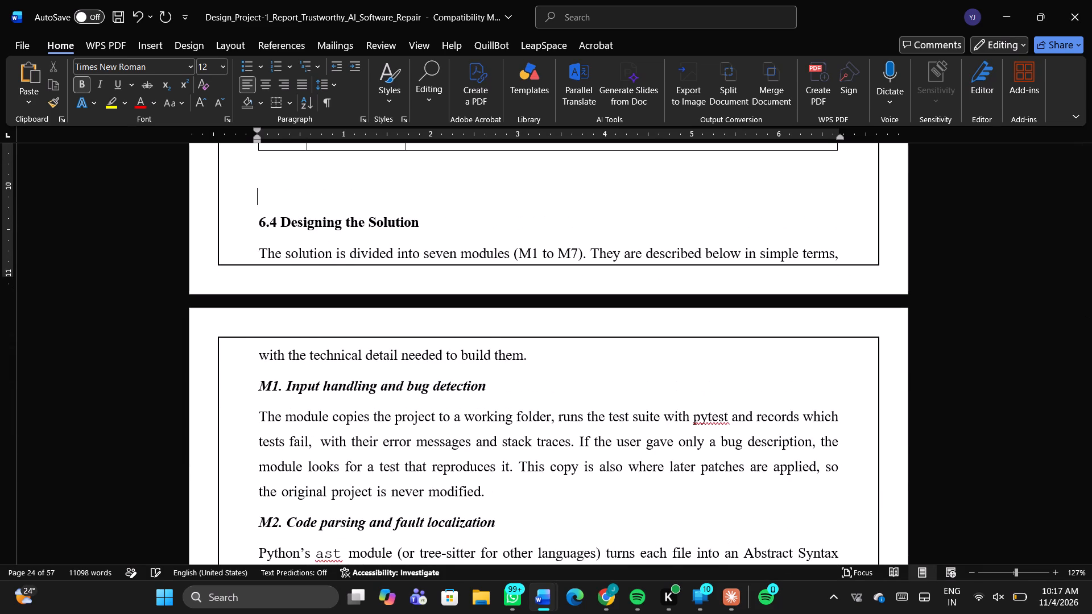
{"action": "key", "text": "Return"}
Delete the detached letters "f f p" from the line beneath the Ochiai formula in section M2.
{"action": "scroll", "coordinate": [326, 167], "scroll_direction": "down", "scroll_amount": 3}
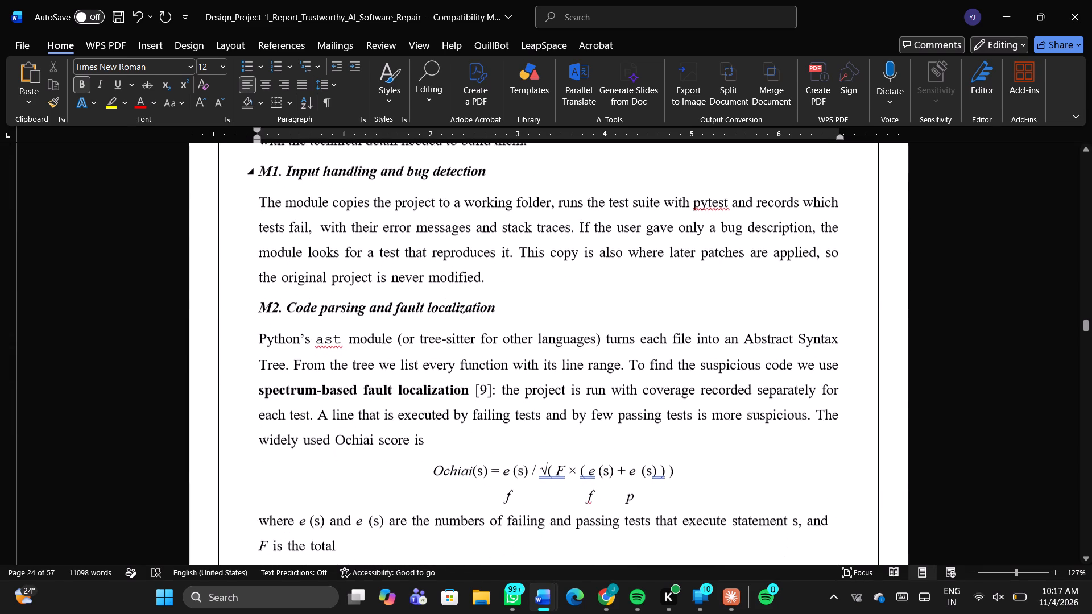
{"action": "scroll", "coordinate": [326, 167], "scroll_direction": "down", "scroll_amount": 2}
{"action": "scroll", "coordinate": [326, 167], "scroll_direction": "up", "scroll_amount": 2}
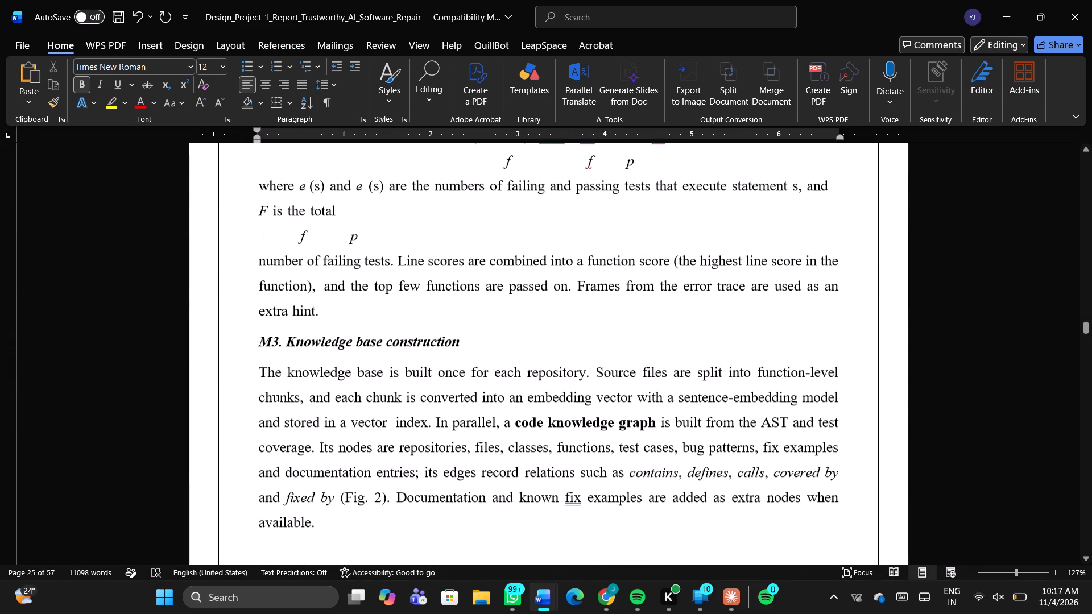
{"action": "scroll", "coordinate": [326, 167], "scroll_direction": "up", "scroll_amount": 1}
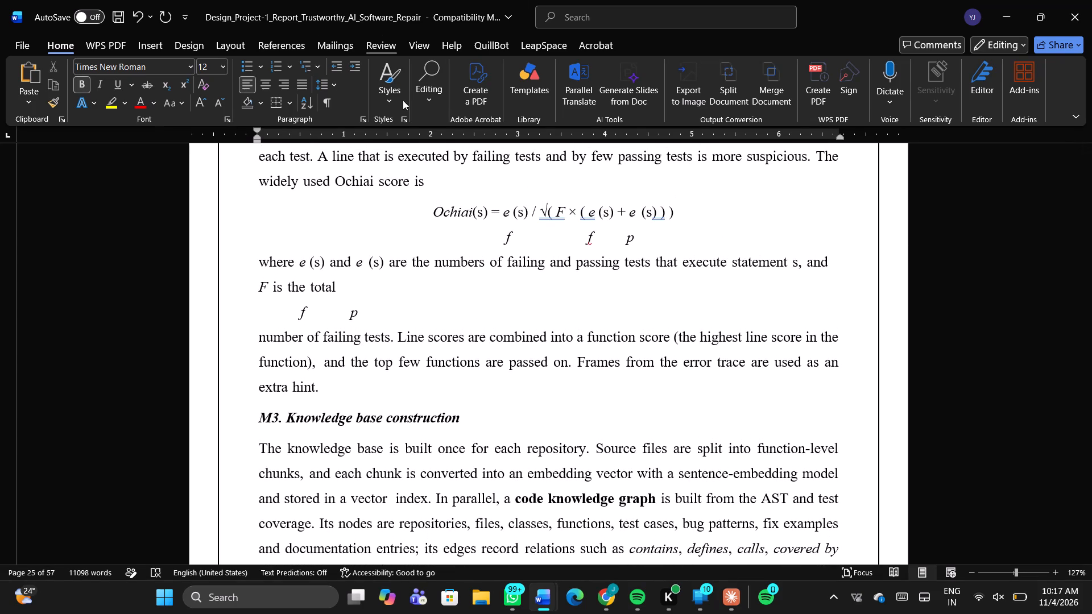
{"action": "left_click", "coordinate": [482, 188]}
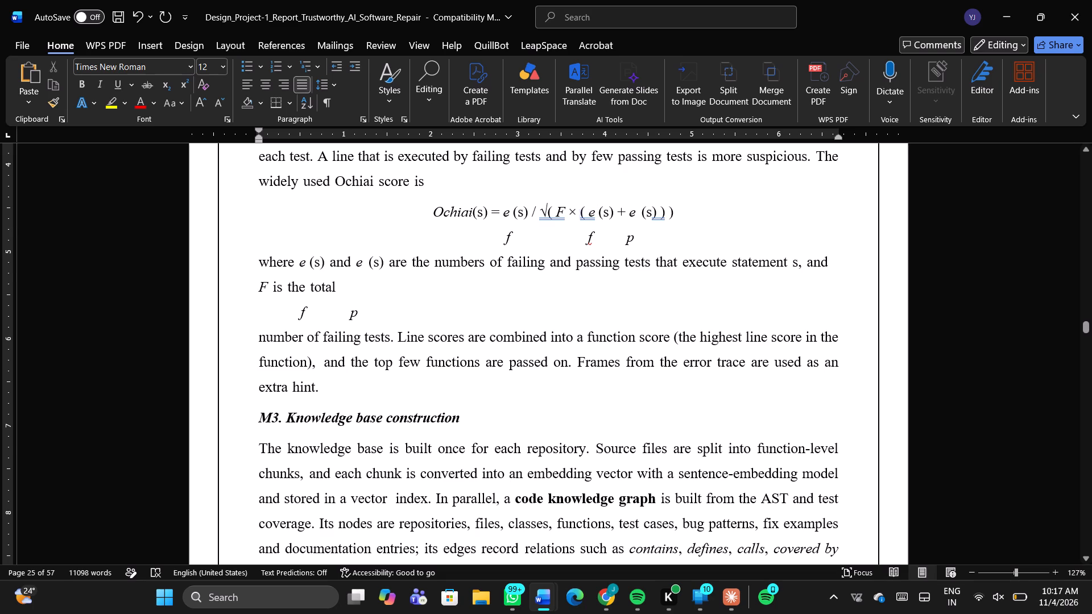
{"action": "scroll", "coordinate": [409, 182], "scroll_direction": "up", "scroll_amount": 1}
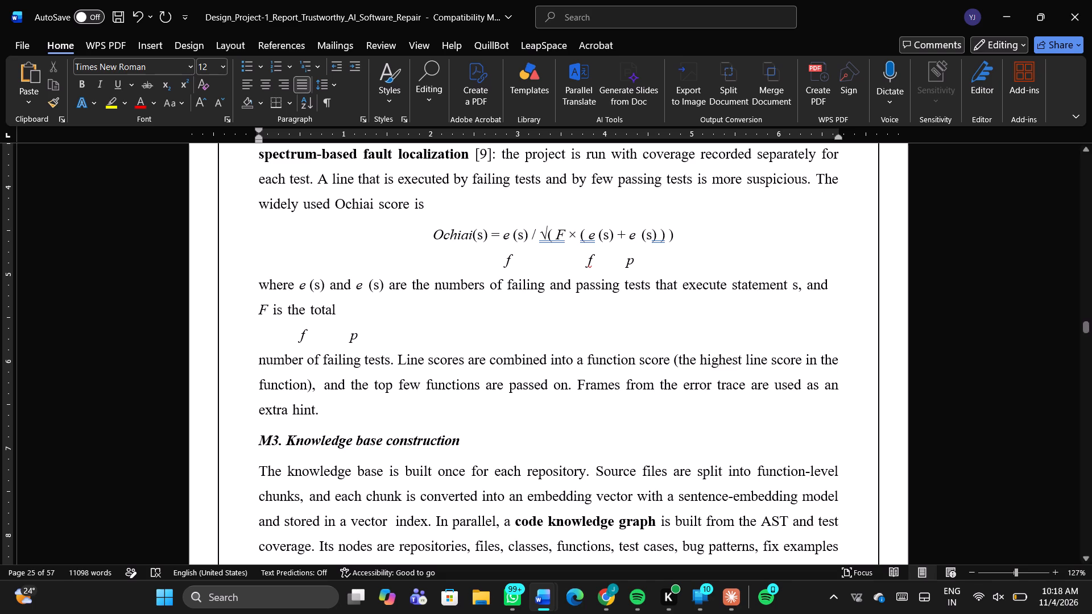
{"action": "left_click", "coordinate": [508, 250]}
{"action": "left_click", "coordinate": [681, 237]}
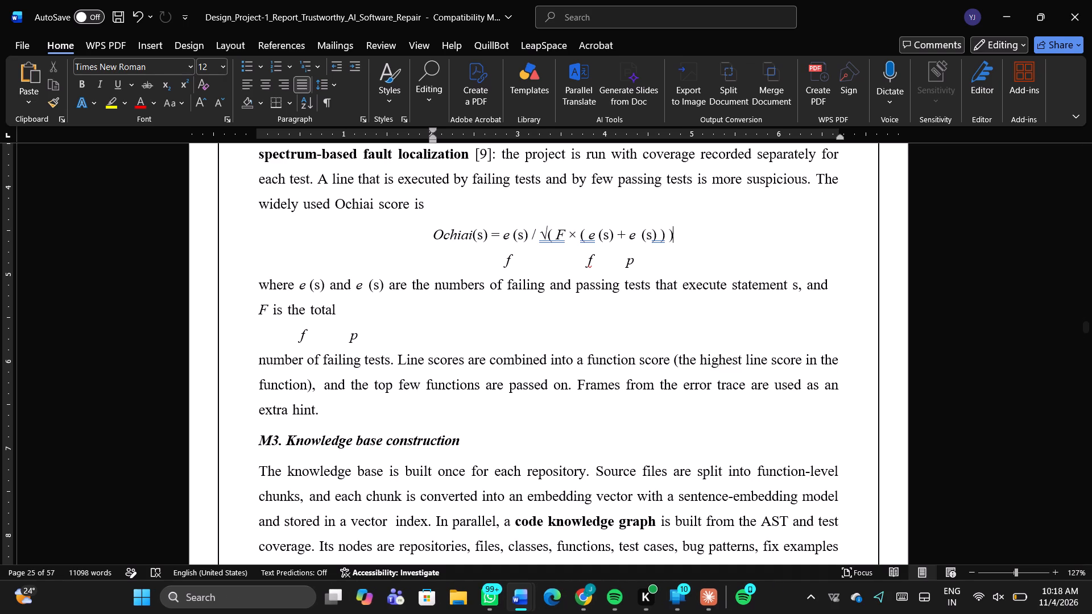
{"action": "left_click", "coordinate": [638, 264]}
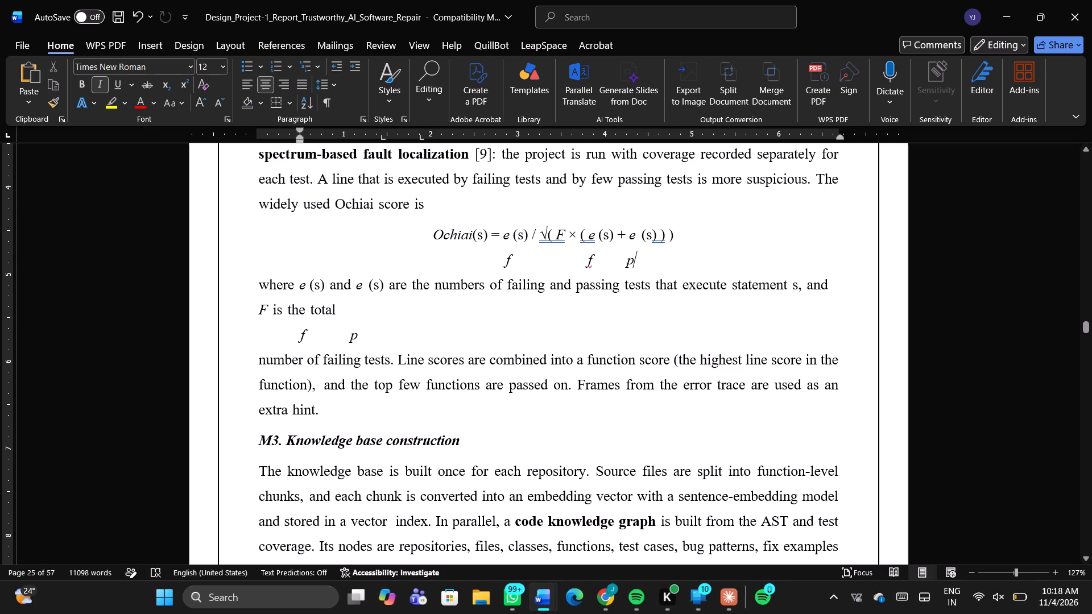
{"action": "key", "text": "BackSpace"}
{"action": "key", "text": "BackSpace"}
{"action": "key", "text": "BackSpace"}
{"action": "key", "text": "BackSpace"}
{"action": "key", "text": "BackSpace"}
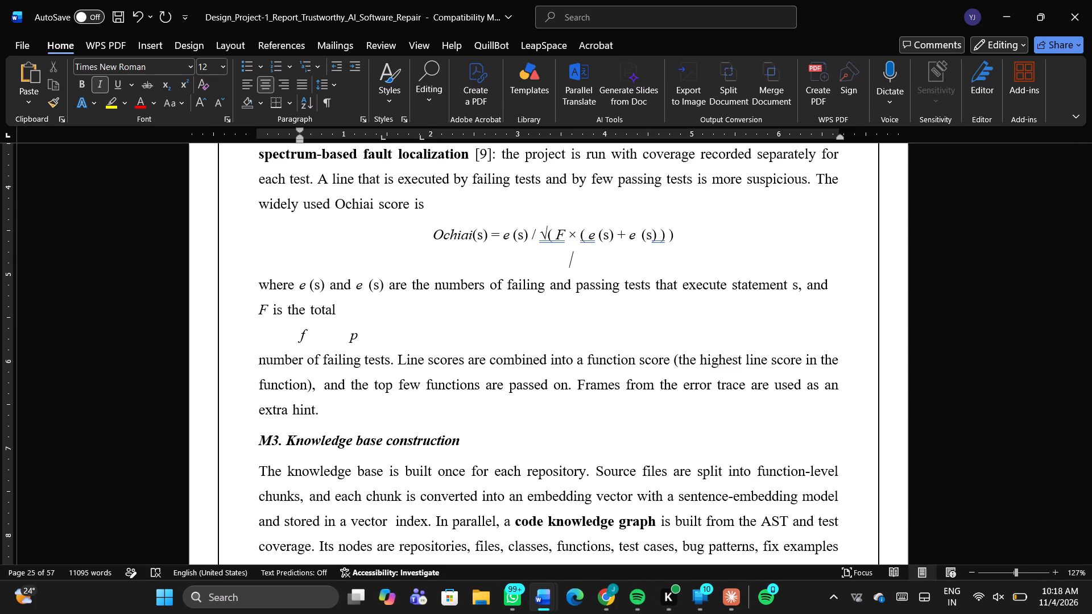
Add an italic f in font size 8 directly after the e in the numerator of the Ochiai formula.
{"action": "left_click", "coordinate": [508, 238]}
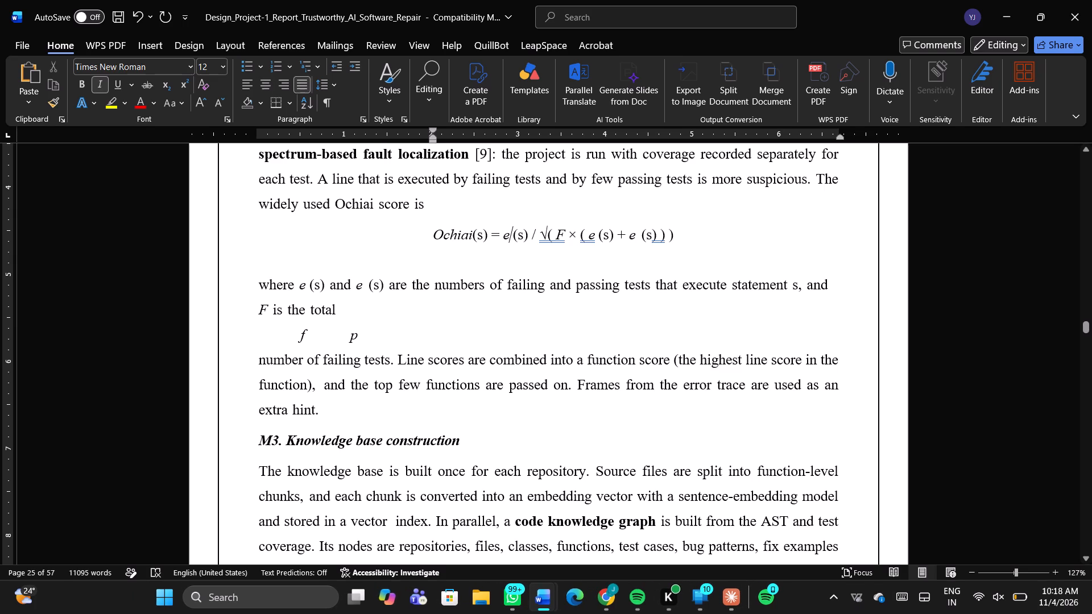
{"action": "key", "text": "f"}
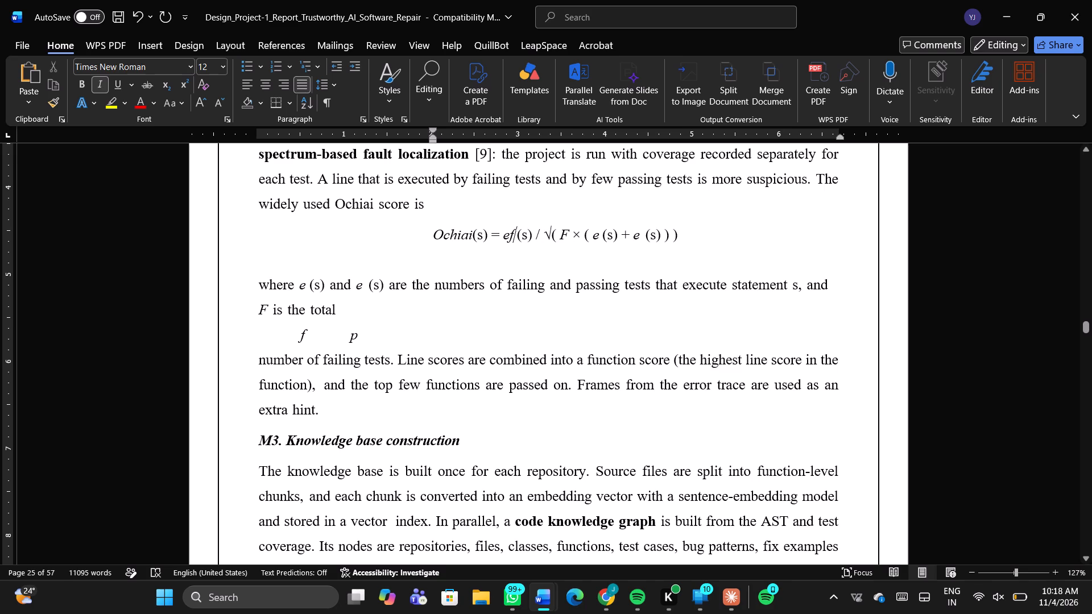
{"action": "key", "text": "BackSpace"}
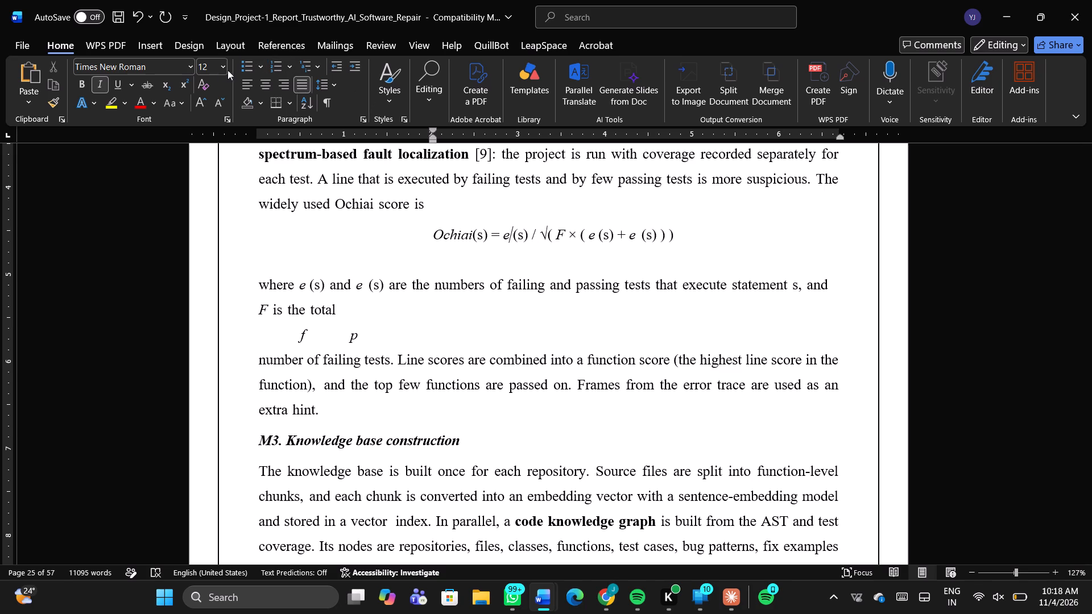
{"action": "left_click", "coordinate": [218, 68]}
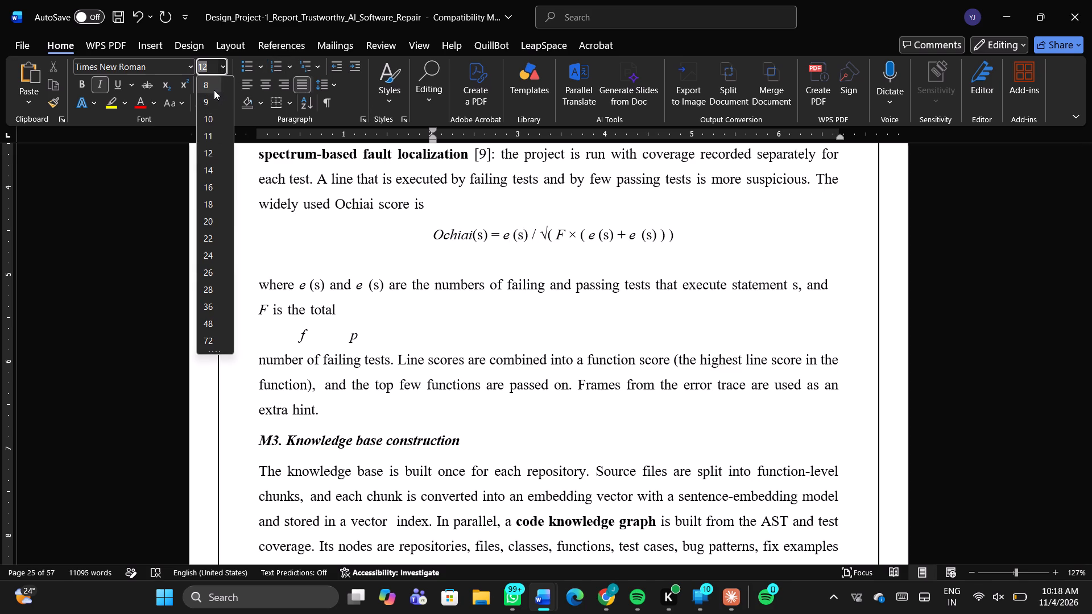
{"action": "left_click", "coordinate": [214, 88]}
{"action": "key", "text": "f"}
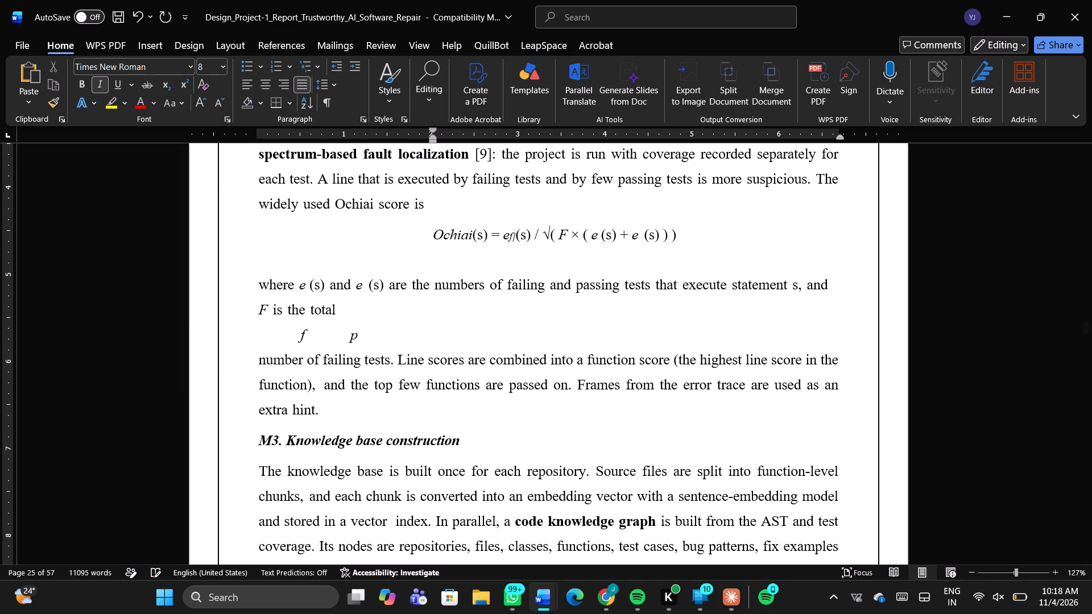
Add an italic f in font size 8 directly after the F under the Ochiai formula's square root.
{"action": "left_click", "coordinate": [569, 235]}
{"action": "key", "text": "f"}
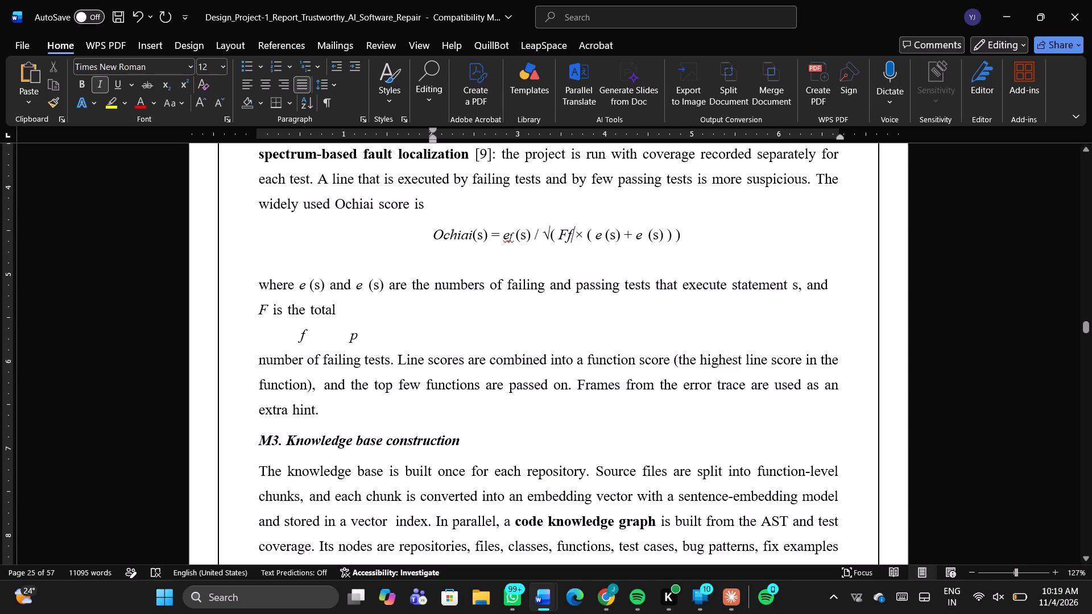
{"action": "key", "text": "BackSpace"}
{"action": "left_click", "coordinate": [226, 69]}
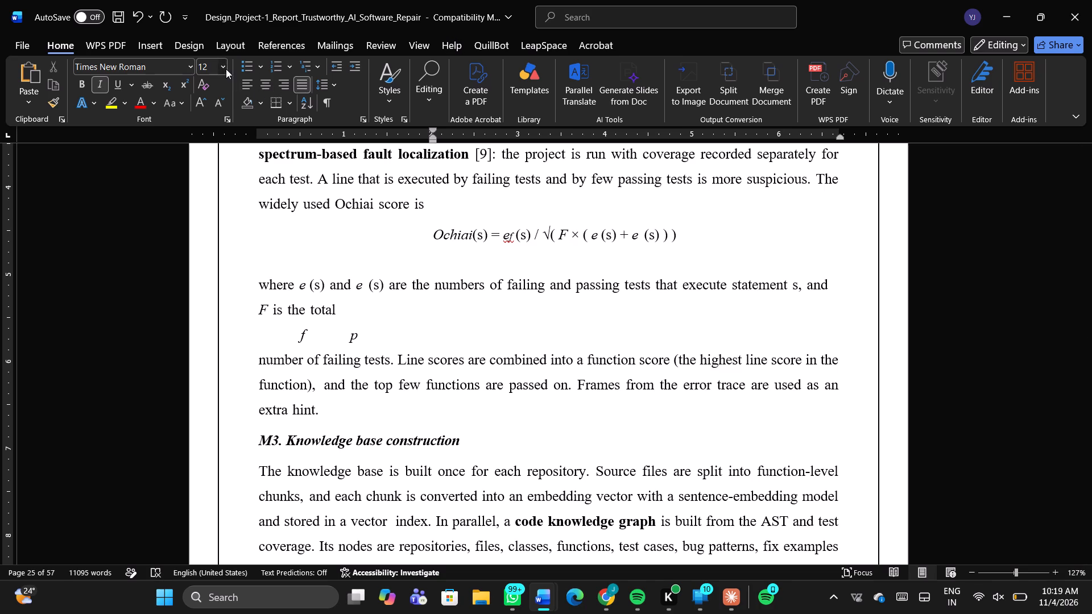
{"action": "left_click", "coordinate": [222, 89]}
{"action": "left_click", "coordinate": [207, 81]}
{"action": "key", "text": "f"}
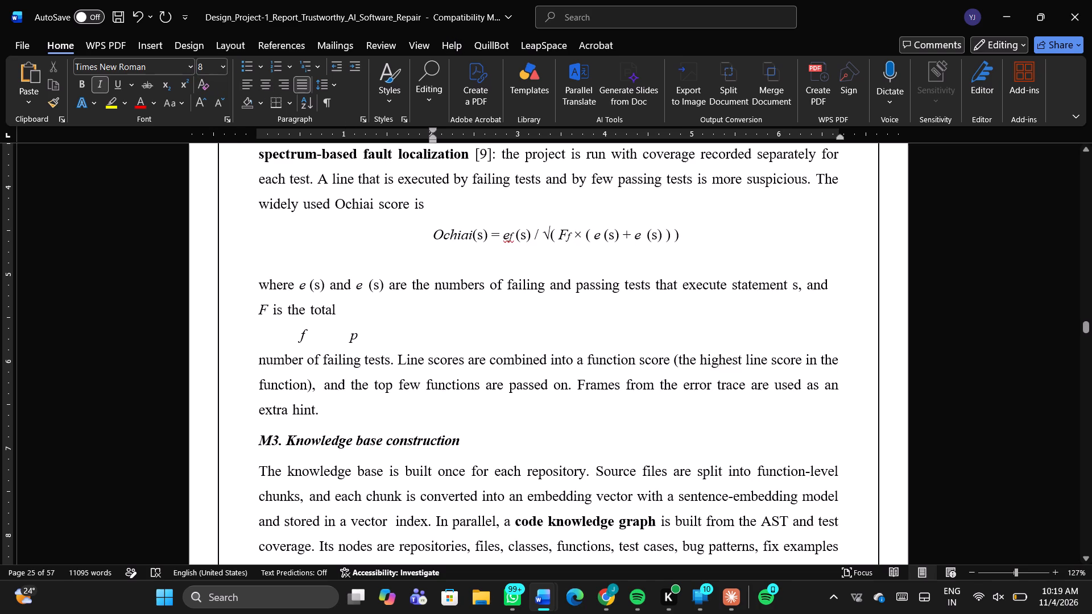
In the Ochiai formula's inner brackets, add size 8 italic letters: f after the first e and p after the second e.
{"action": "left_click", "coordinate": [604, 237]}
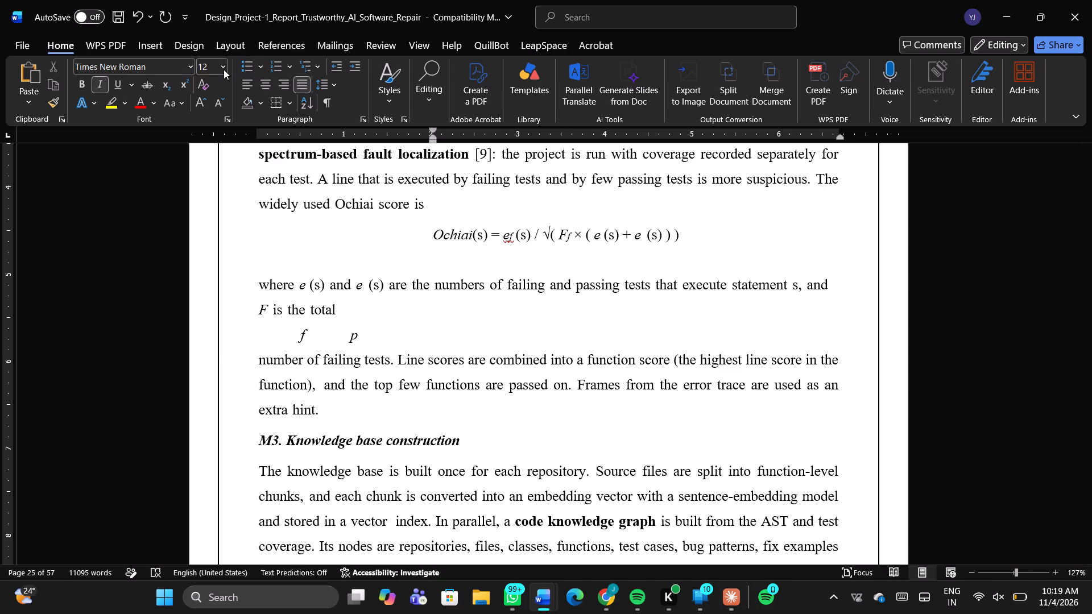
{"action": "left_click", "coordinate": [224, 69]}
{"action": "left_click", "coordinate": [220, 85]}
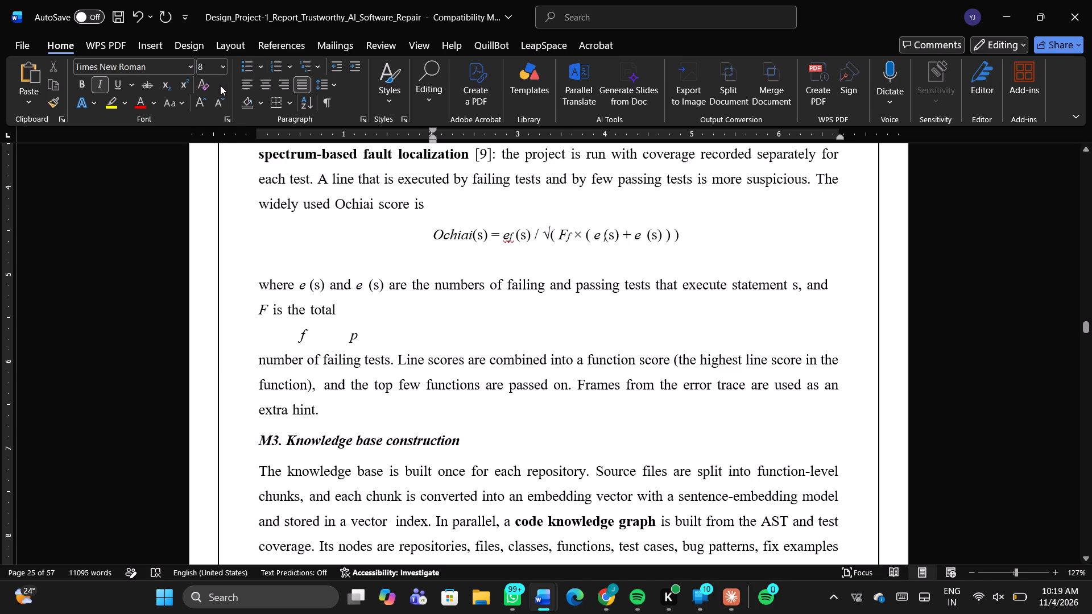
{"action": "key", "text": "f"}
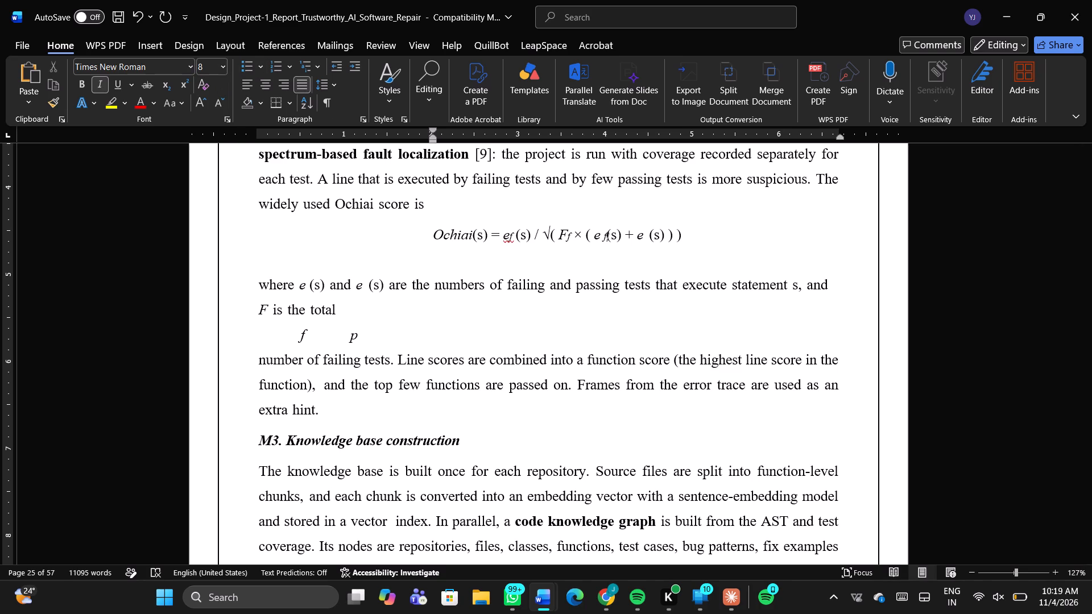
{"action": "left_click", "coordinate": [640, 239]}
{"action": "key", "text": "Right"}
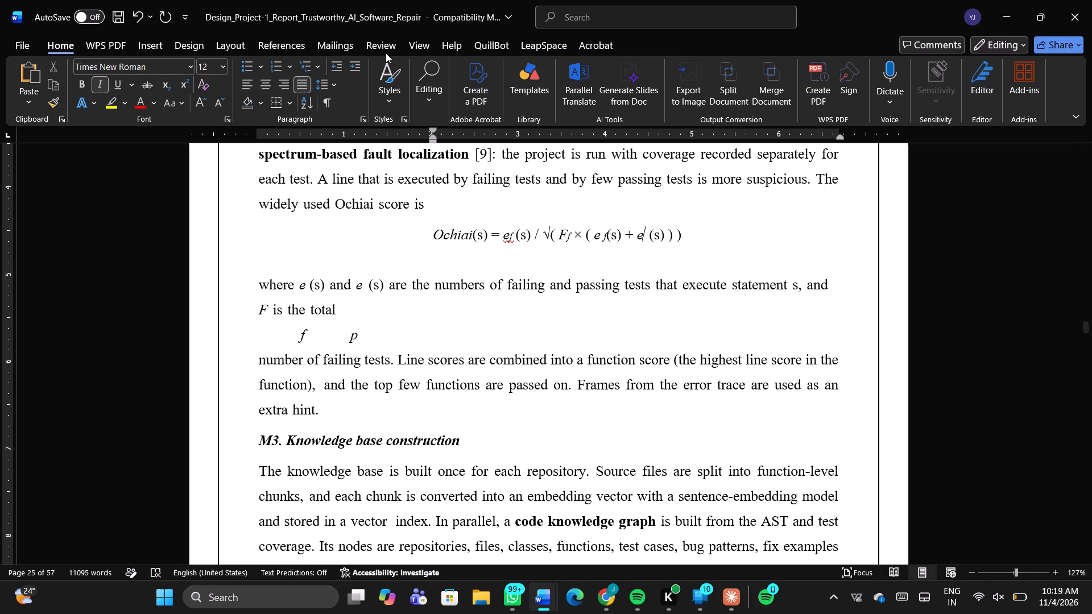
{"action": "left_click", "coordinate": [218, 68]}
{"action": "left_click", "coordinate": [214, 87]}
{"action": "key", "text": "p"}
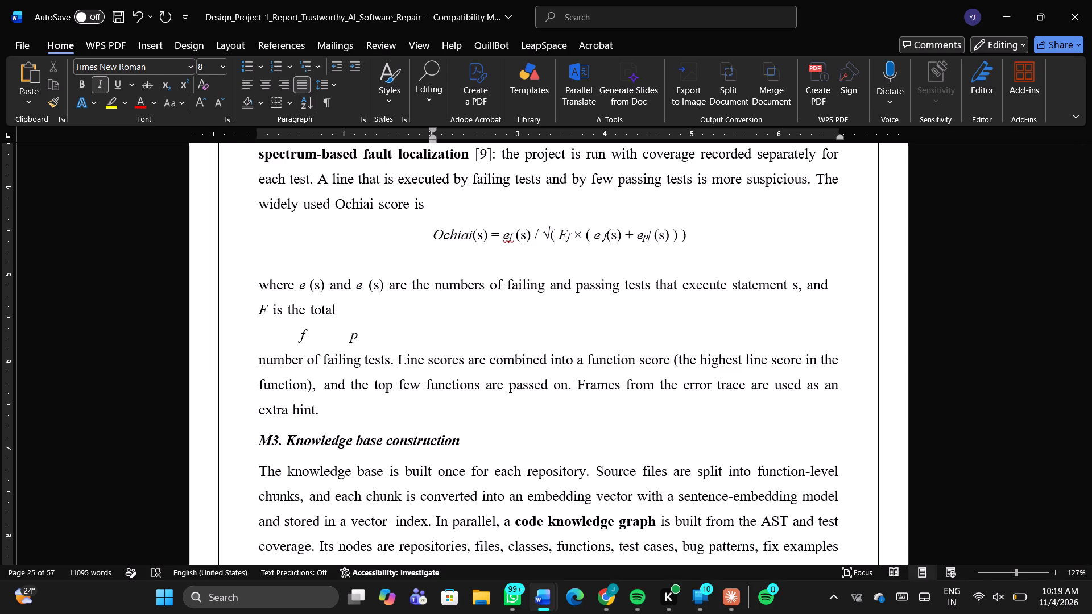
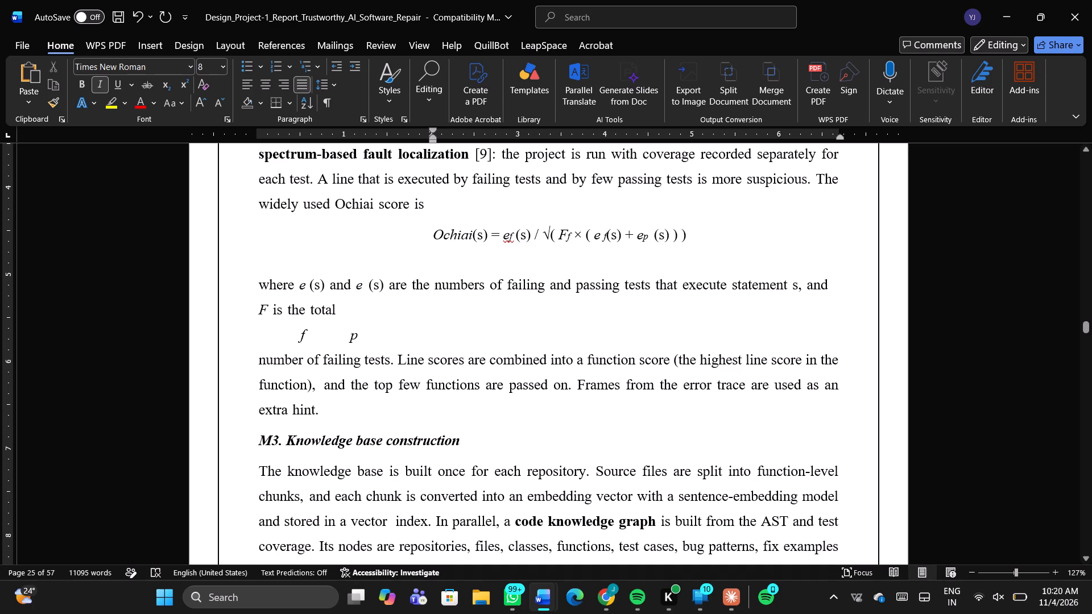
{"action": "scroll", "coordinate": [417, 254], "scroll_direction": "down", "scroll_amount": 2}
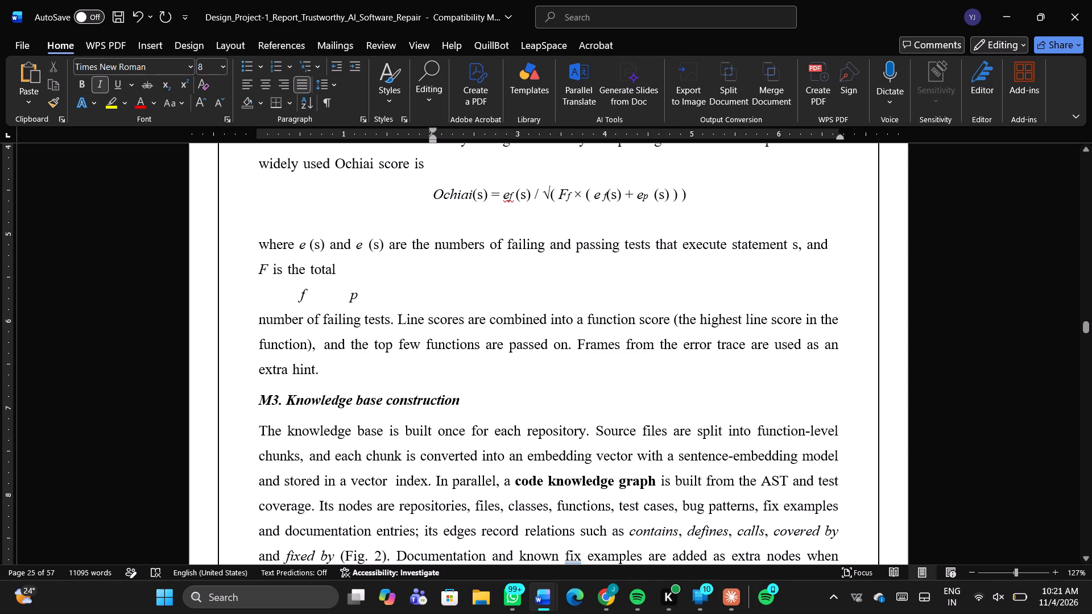
Remove the gap between the detached letters f and p on the line below "F is the total".
{"action": "left_click", "coordinate": [321, 296]}
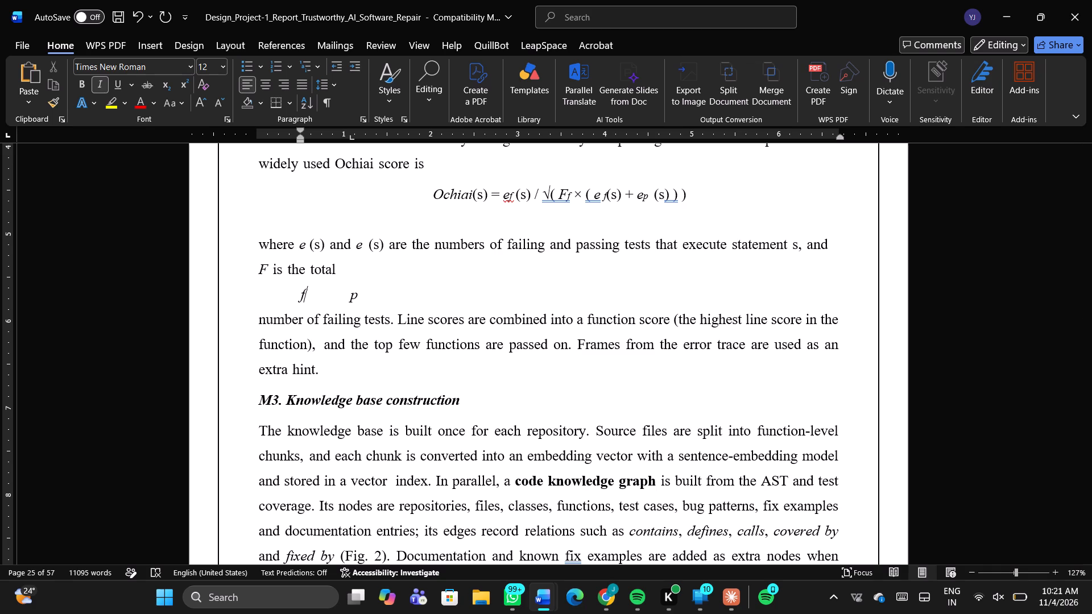
{"action": "key", "text": "Right"}
{"action": "key", "text": "BackSpace"}
Add "number of failing tests" in non-italic text after the fp below "F is the total", separated by a space.
{"action": "left_click", "coordinate": [335, 296]}
{"action": "key", "text": "space"}
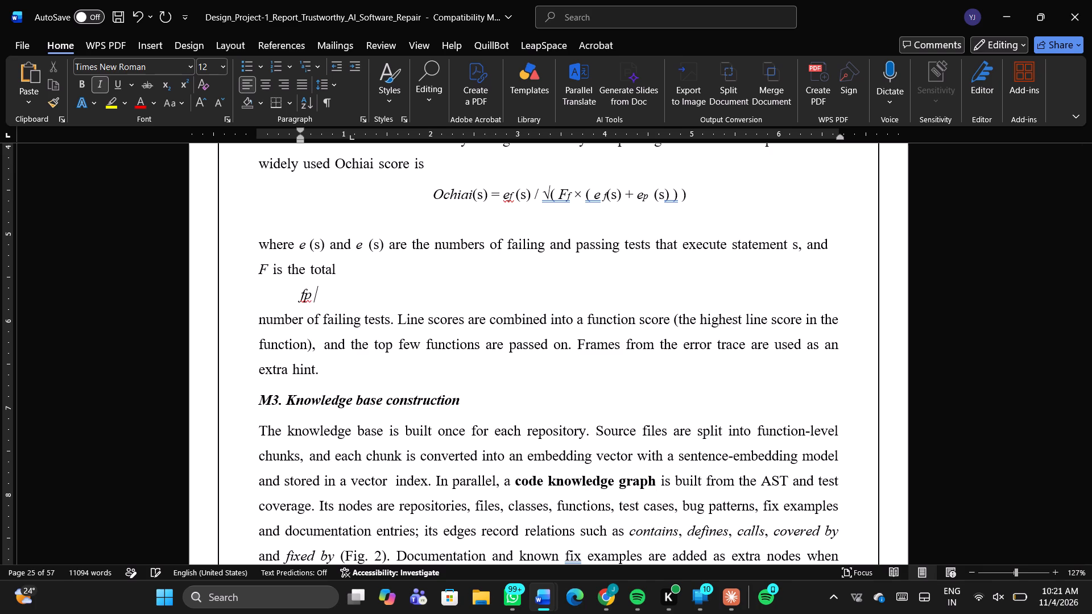
{"action": "type", "text": "nu"}
{"action": "type", "text": "mber of failing"}
{"action": "key", "text": "space"}
{"action": "type", "text": "tesr"}
{"action": "key", "text": "BackSpace"}
{"action": "type", "text": "ts"}
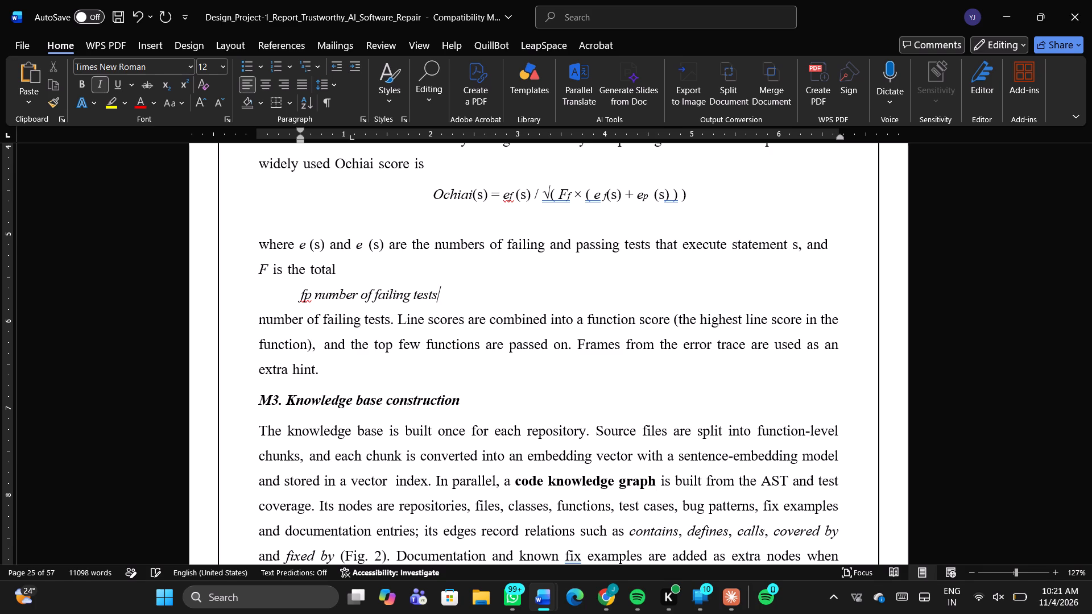
{"action": "left_click_drag", "start_coordinate": [444, 296], "coordinate": [402, 296]}
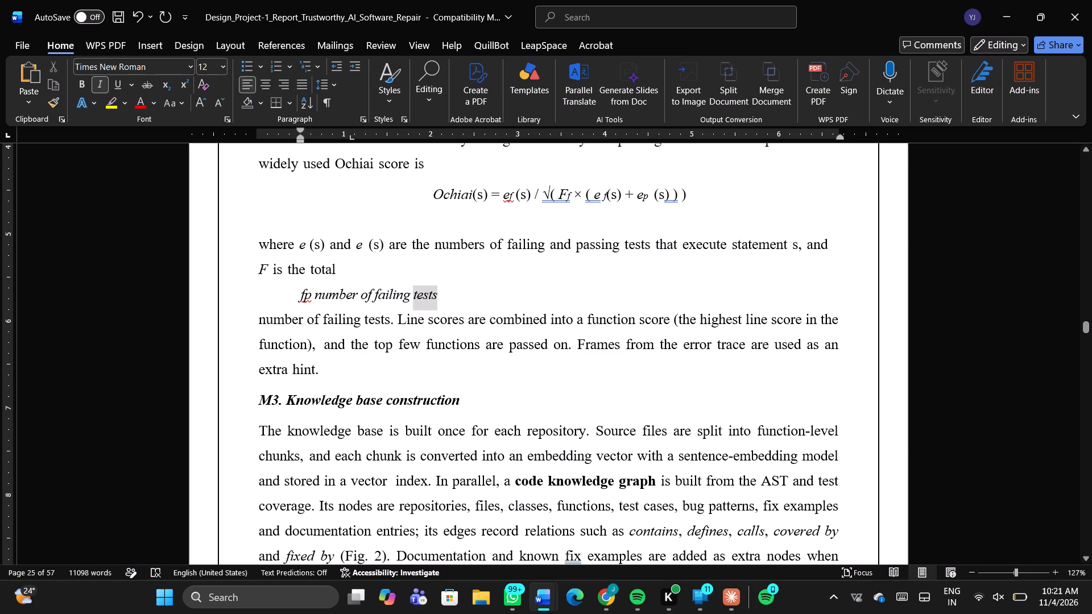
{"action": "left_click_drag", "start_coordinate": [402, 296], "coordinate": [330, 297]}
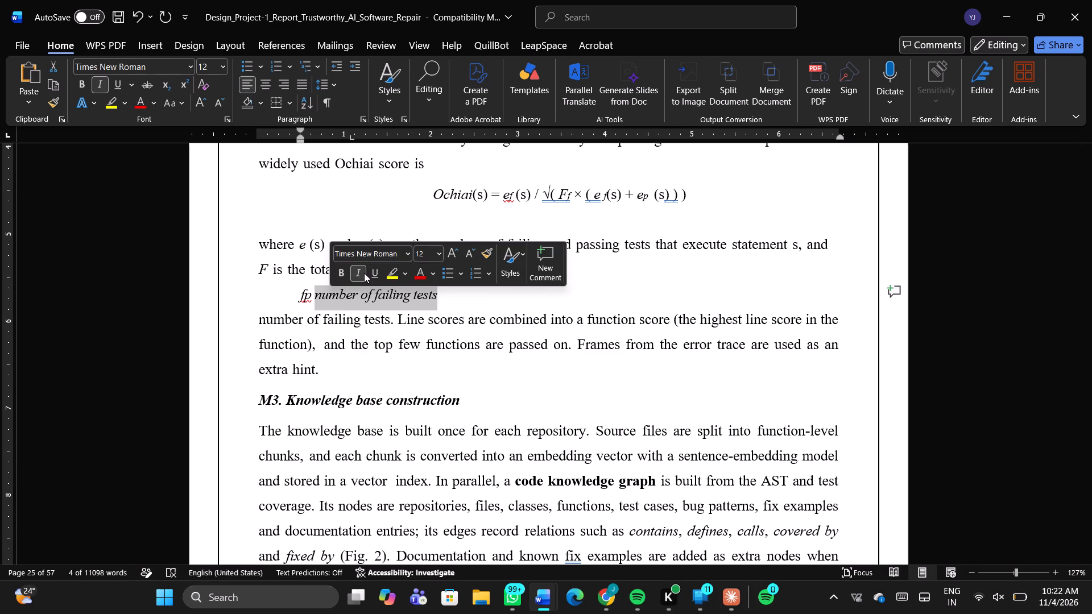
{"action": "left_click", "coordinate": [364, 273]}
{"action": "left_click", "coordinate": [452, 296]}
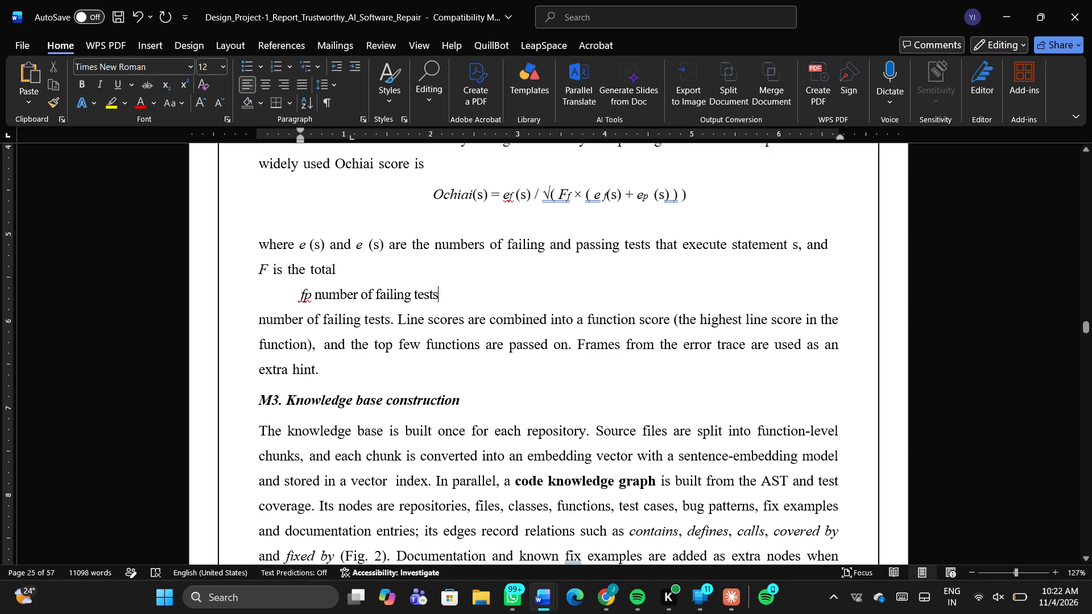
Join the "fp number of failing tests" line onto the end of "F is the total", with a space between them.
{"action": "left_click", "coordinate": [298, 301]}
{"action": "key", "text": "BackSpace"}
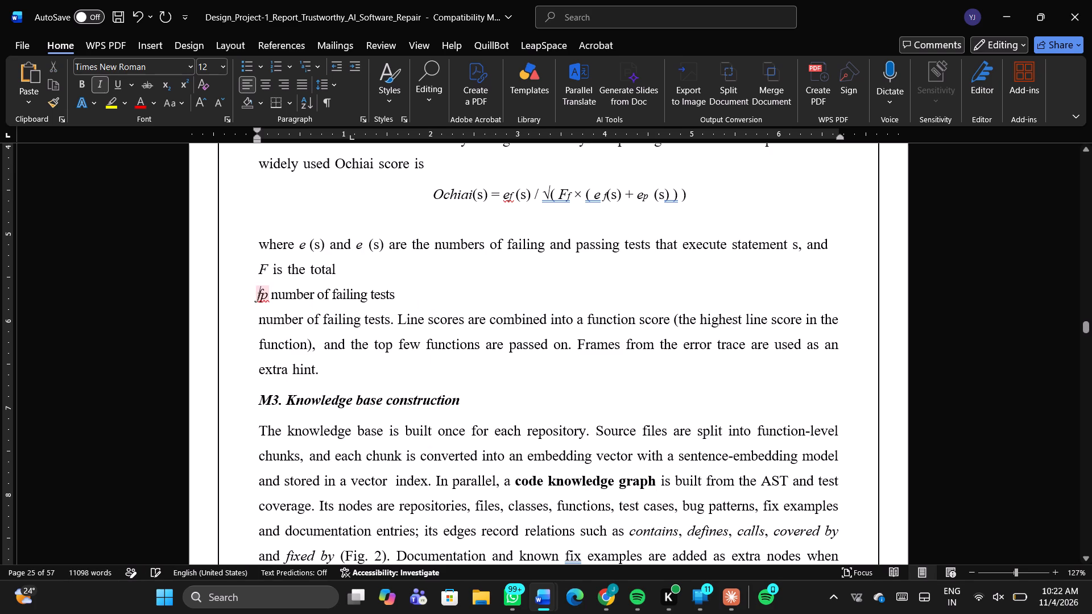
{"action": "key", "text": "BackSpace"}
{"action": "key", "text": "space"}
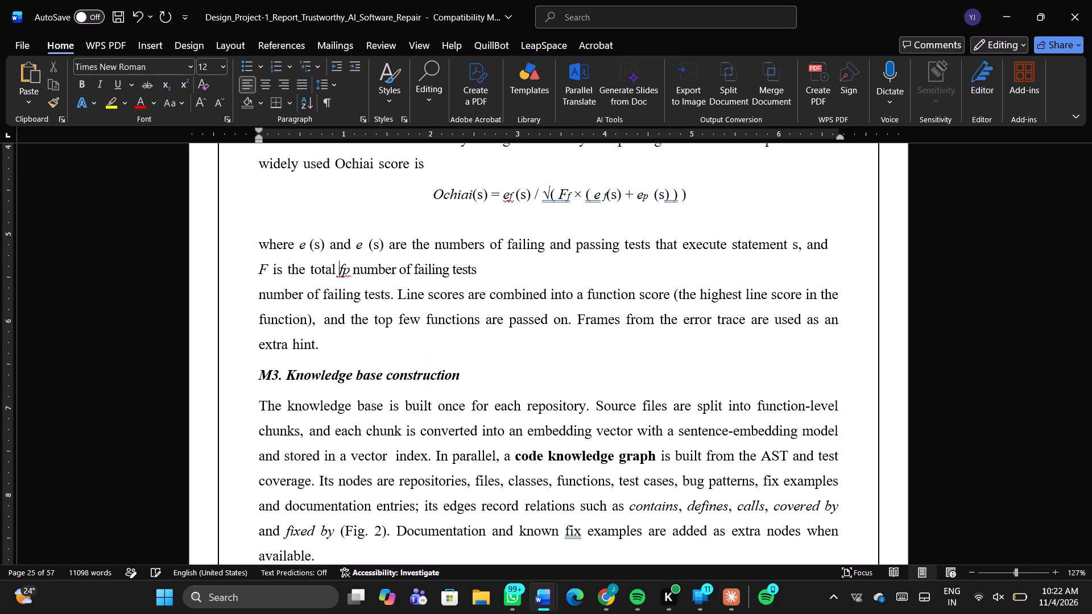
Delete the stray footer text with page number 11 and its rule from the otherwise empty page before Fig. 2.
{"action": "scroll", "coordinate": [422, 346], "scroll_direction": "down", "scroll_amount": 2}
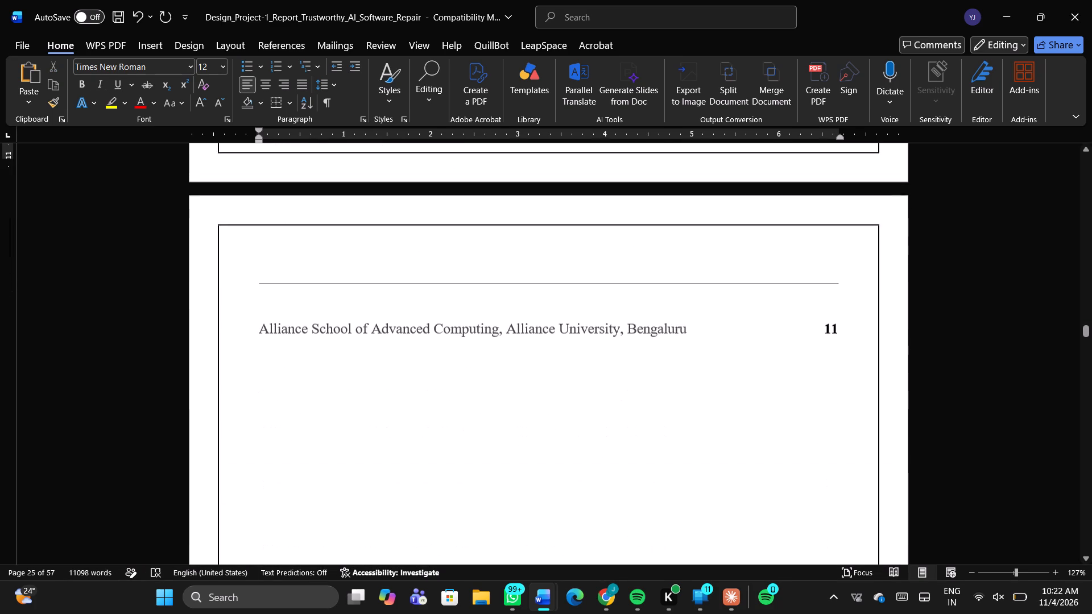
{"action": "scroll", "coordinate": [422, 346], "scroll_direction": "down", "scroll_amount": 1}
{"action": "left_click_drag", "start_coordinate": [249, 208], "coordinate": [617, 304]}
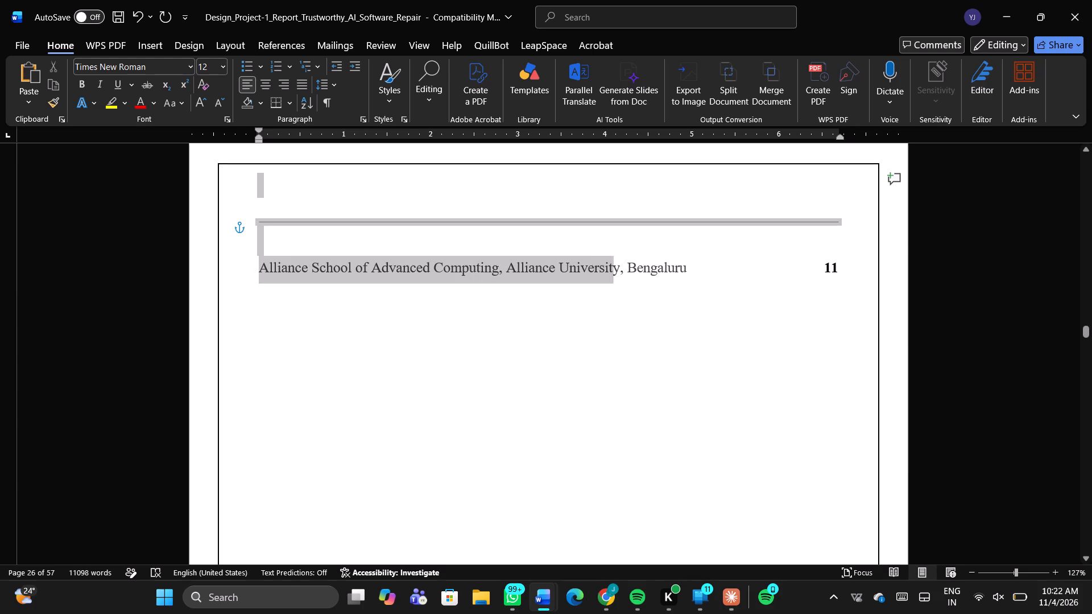
{"action": "left_click_drag", "start_coordinate": [617, 304], "coordinate": [892, 312]}
{"action": "key", "text": "BackSpace"}
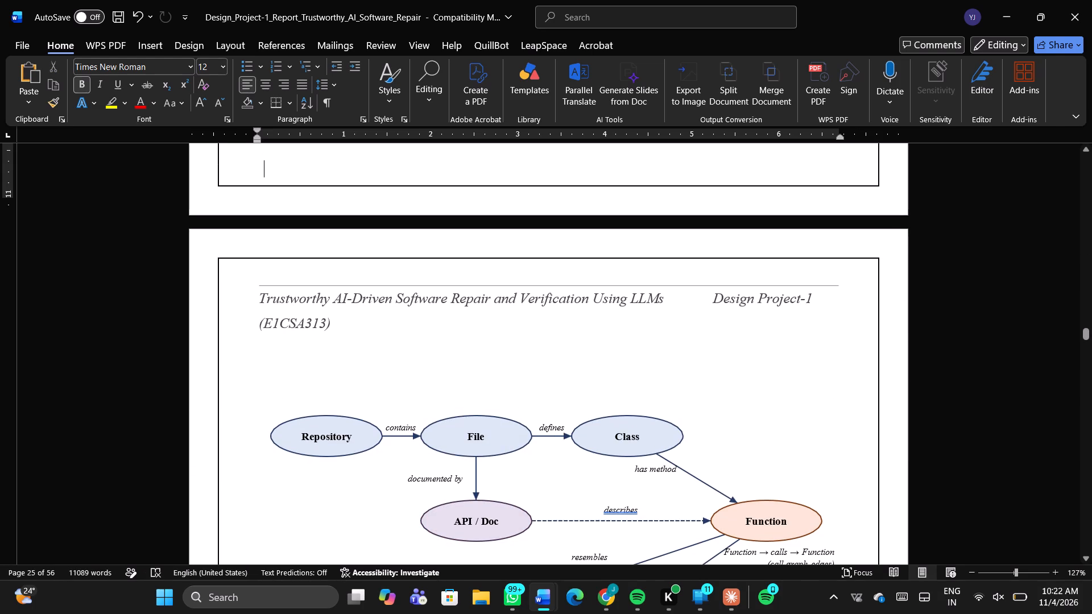
Delete the stray running header, its rule and the blank lines after it above the Fig. 2 code knowledge graph.
{"action": "left_click_drag", "start_coordinate": [338, 345], "coordinate": [251, 286]}
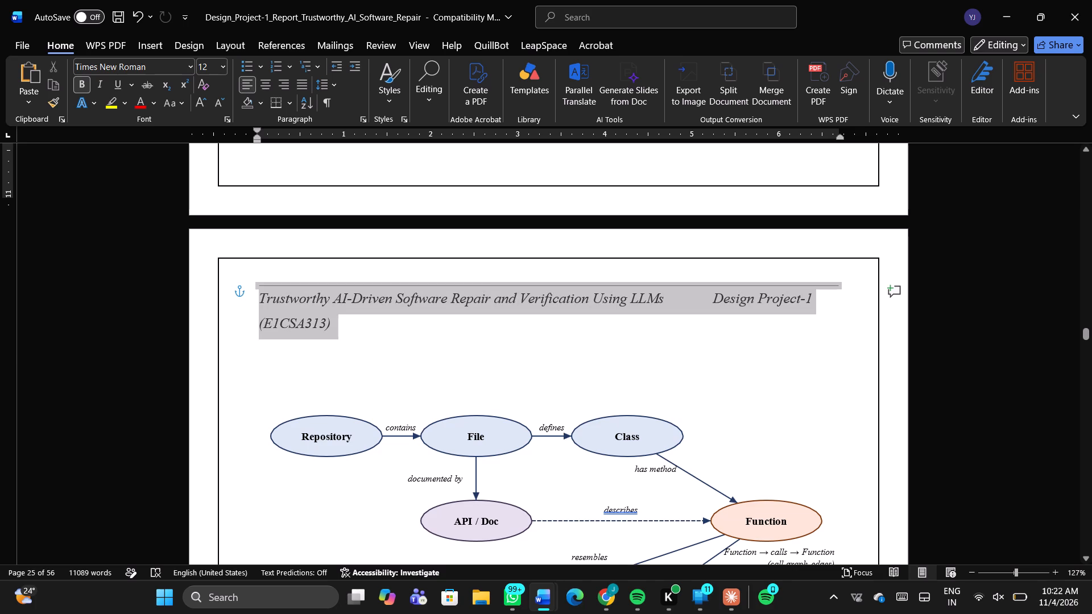
{"action": "left_click_drag", "start_coordinate": [251, 286], "coordinate": [250, 285]}
{"action": "key", "text": "BackSpace"}
{"action": "key", "text": "BackSpace"}
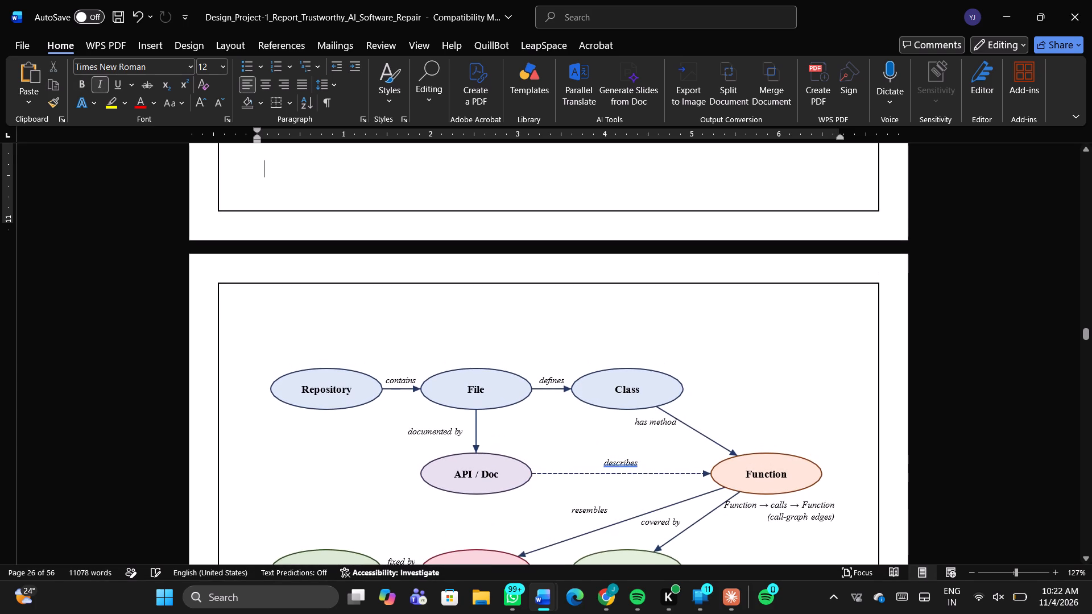
{"action": "key", "text": "BackSpace"}
{"action": "key", "text": "BackSpace"}
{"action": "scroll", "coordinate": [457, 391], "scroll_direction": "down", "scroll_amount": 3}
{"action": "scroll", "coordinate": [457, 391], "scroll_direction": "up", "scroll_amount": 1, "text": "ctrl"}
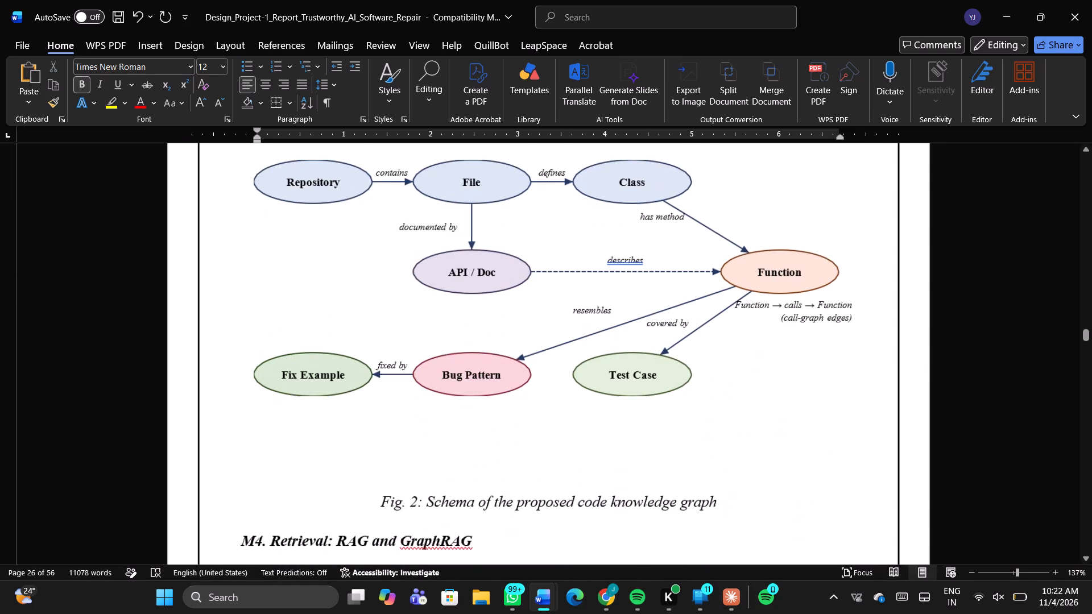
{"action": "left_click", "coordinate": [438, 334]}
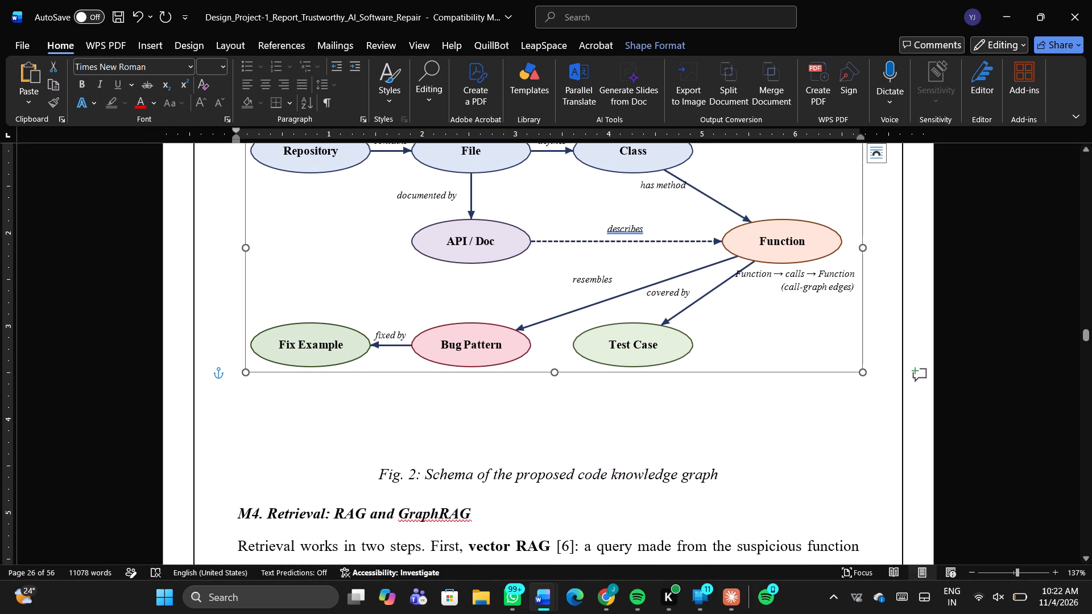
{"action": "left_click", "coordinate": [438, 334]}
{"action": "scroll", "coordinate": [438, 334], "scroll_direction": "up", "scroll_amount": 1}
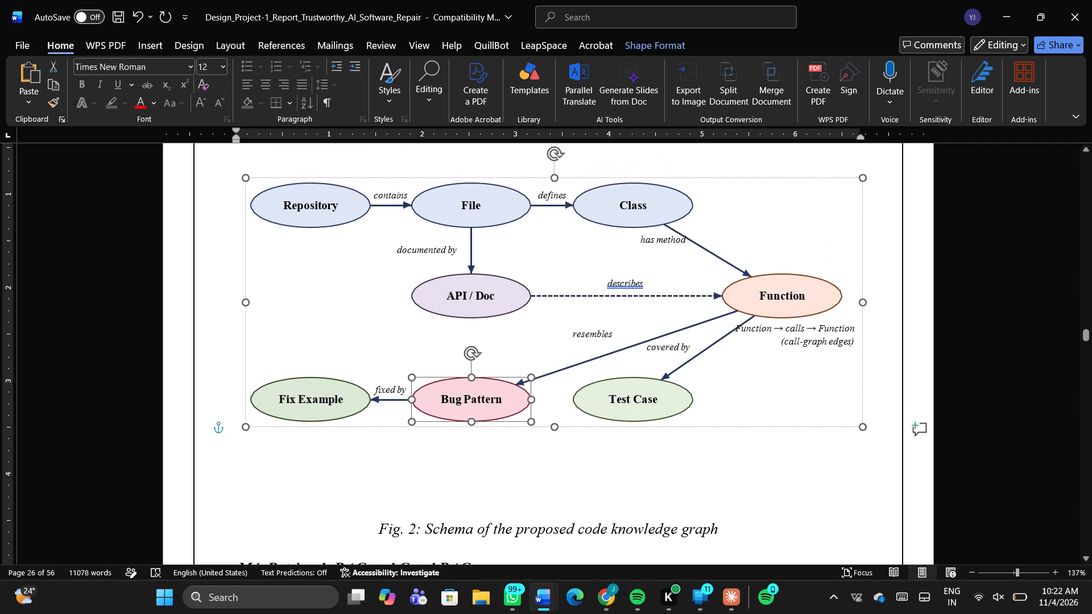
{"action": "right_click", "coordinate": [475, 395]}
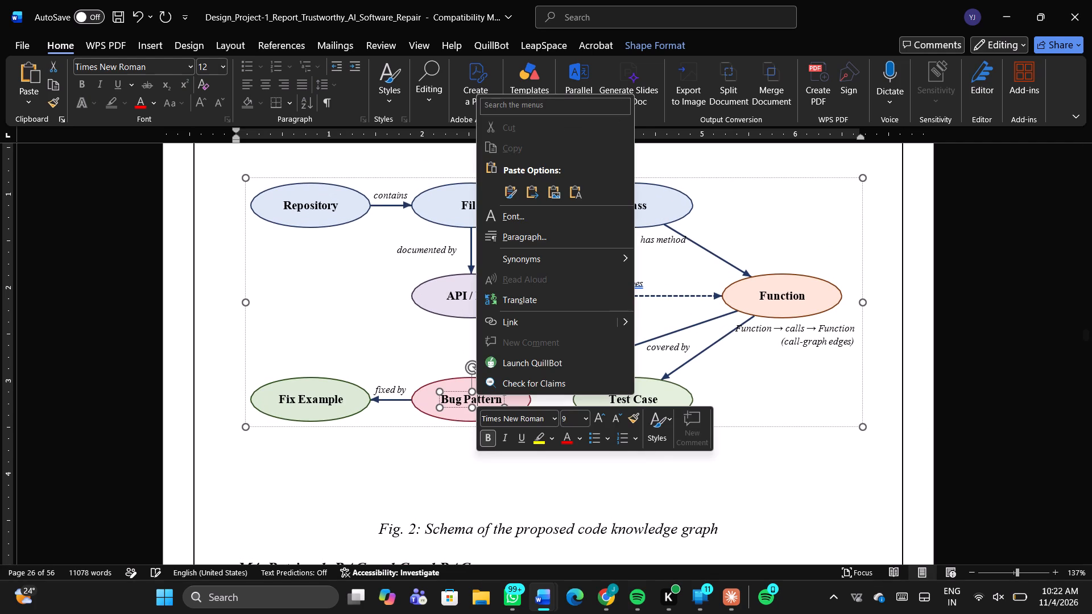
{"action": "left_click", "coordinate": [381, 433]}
Delete the stray footer text with page number 12 and its rule below the Gate 3 bullet.
{"action": "scroll", "coordinate": [381, 433], "scroll_direction": "up", "scroll_amount": 6}
{"action": "scroll", "coordinate": [381, 433], "scroll_direction": "down", "scroll_amount": 2}
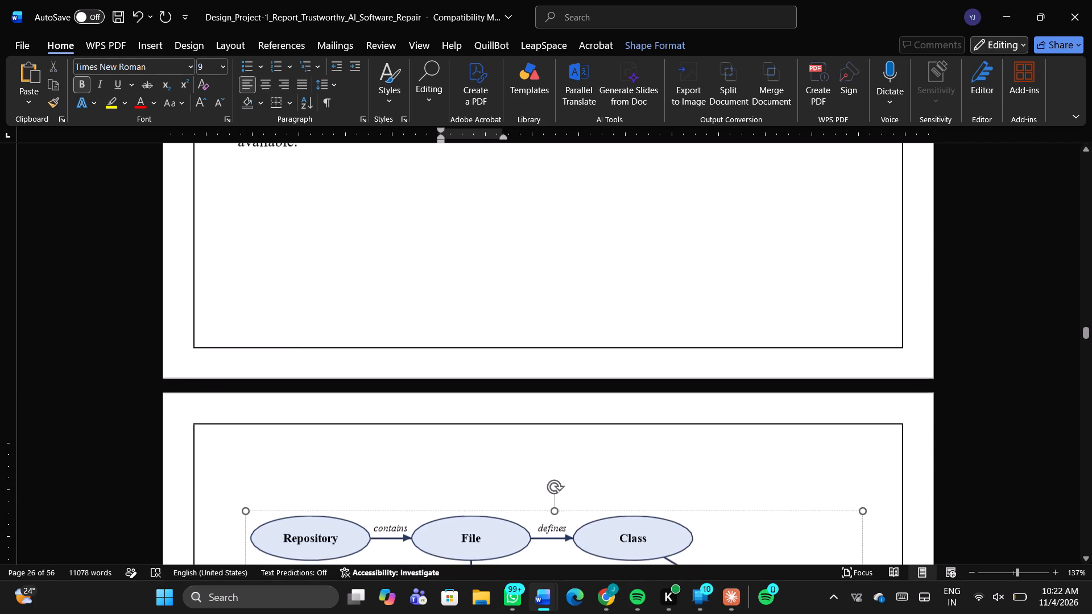
{"action": "scroll", "coordinate": [381, 433], "scroll_direction": "down", "scroll_amount": 2}
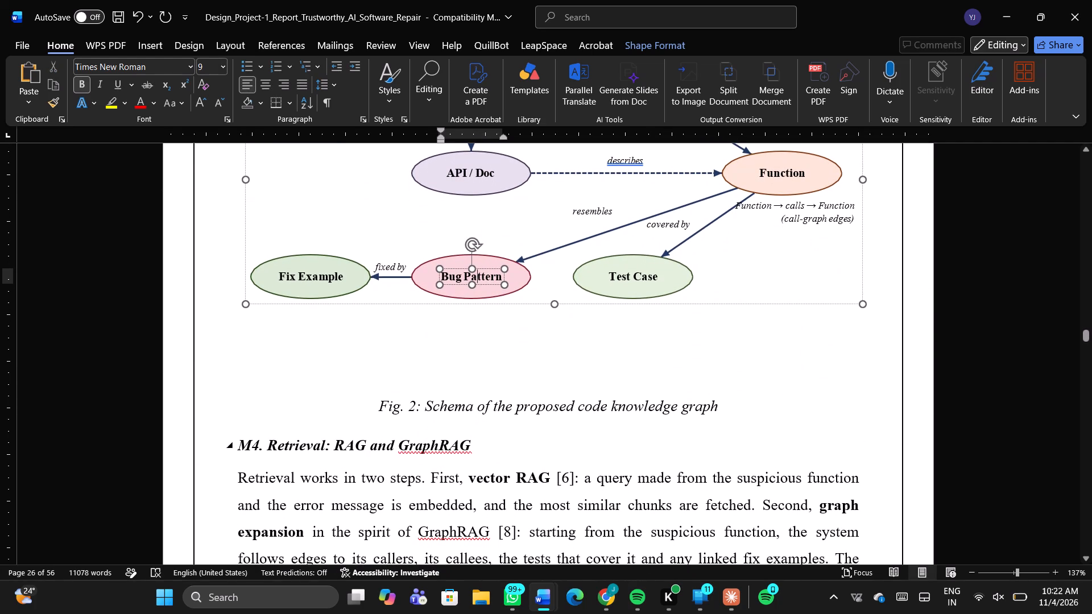
{"action": "scroll", "coordinate": [386, 406], "scroll_direction": "down", "scroll_amount": 3}
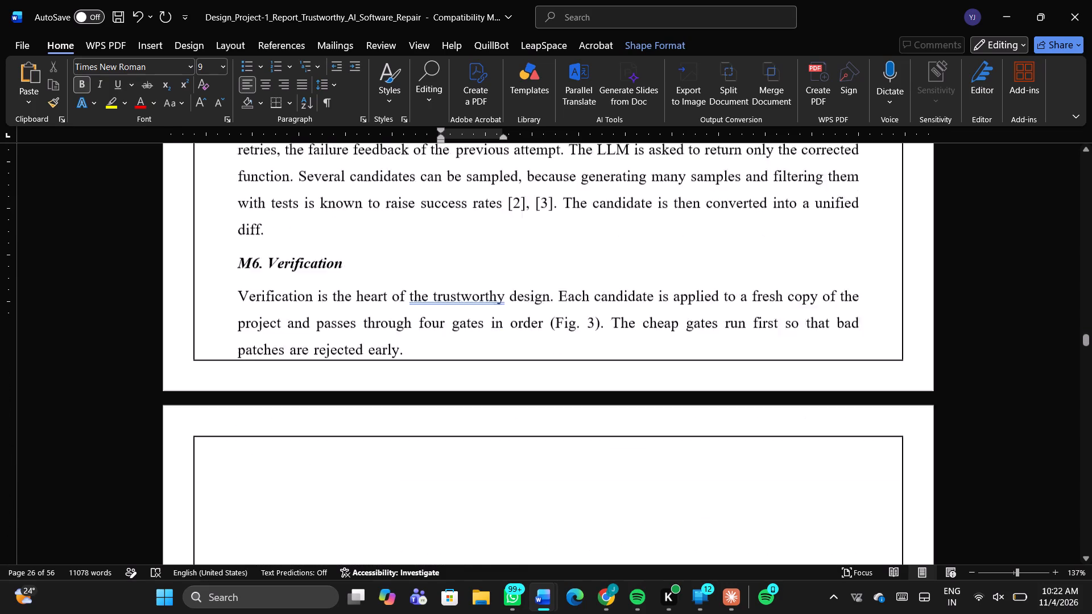
{"action": "scroll", "coordinate": [386, 406], "scroll_direction": "down", "scroll_amount": 1}
{"action": "scroll", "coordinate": [386, 406], "scroll_direction": "up", "scroll_amount": 1}
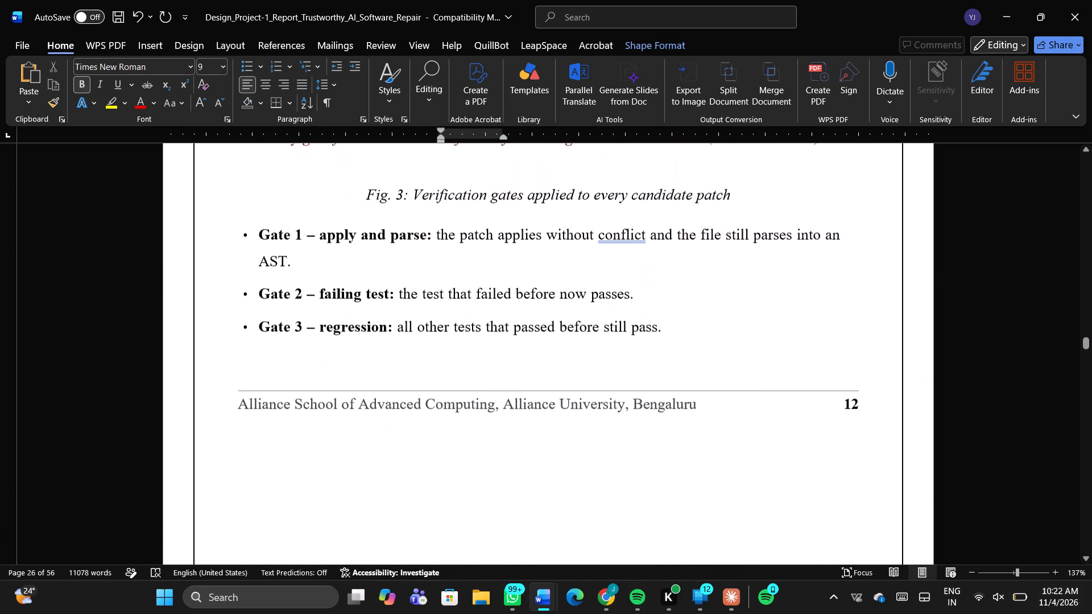
{"action": "scroll", "coordinate": [386, 406], "scroll_direction": "up", "scroll_amount": 1}
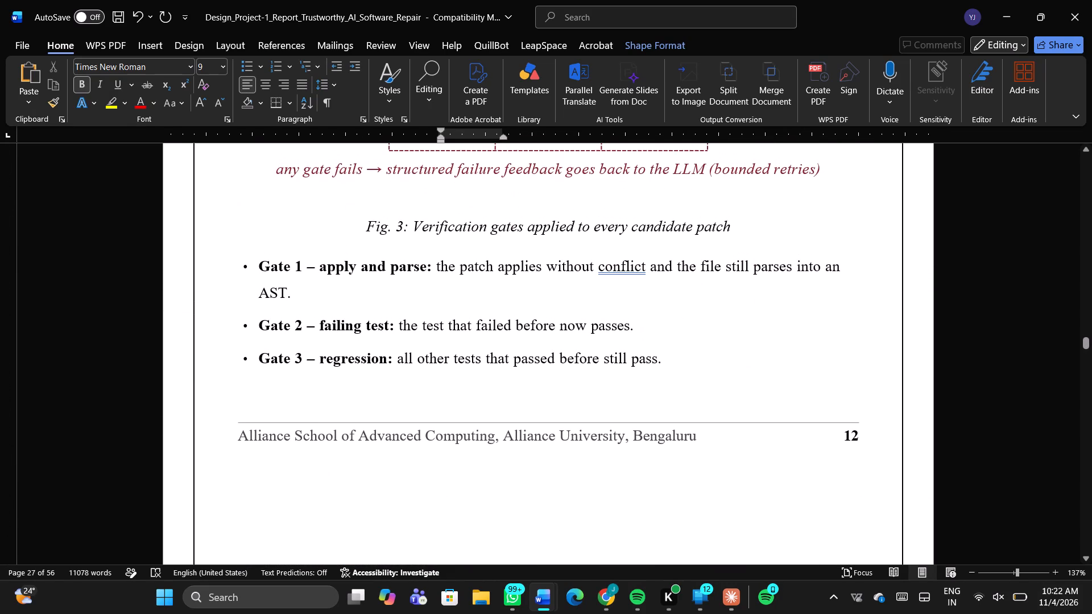
{"action": "left_click_drag", "start_coordinate": [244, 404], "coordinate": [780, 524]}
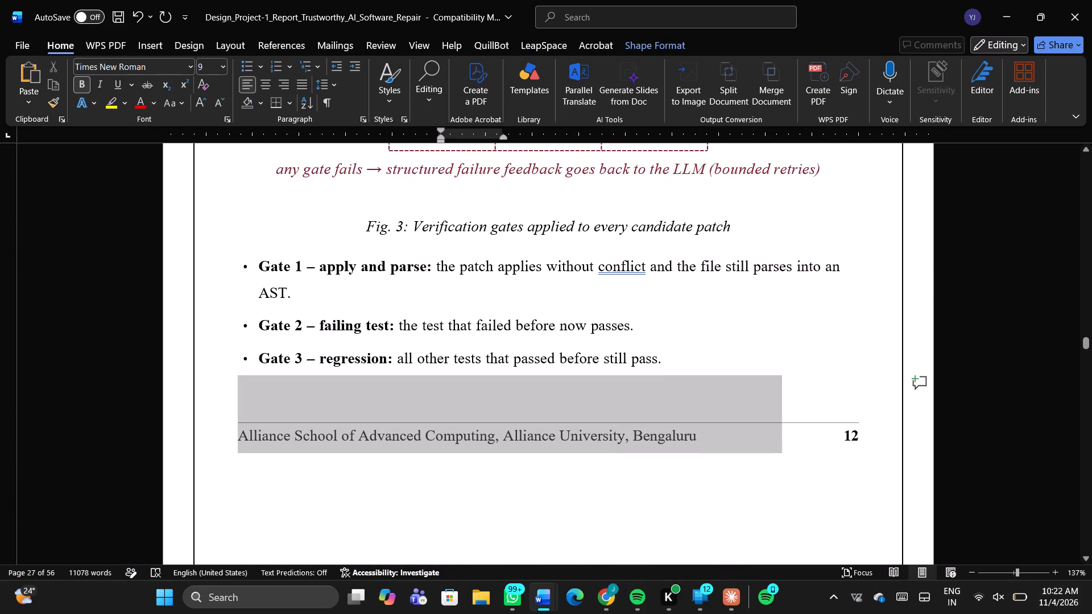
{"action": "left_click_drag", "start_coordinate": [780, 524], "coordinate": [851, 521]}
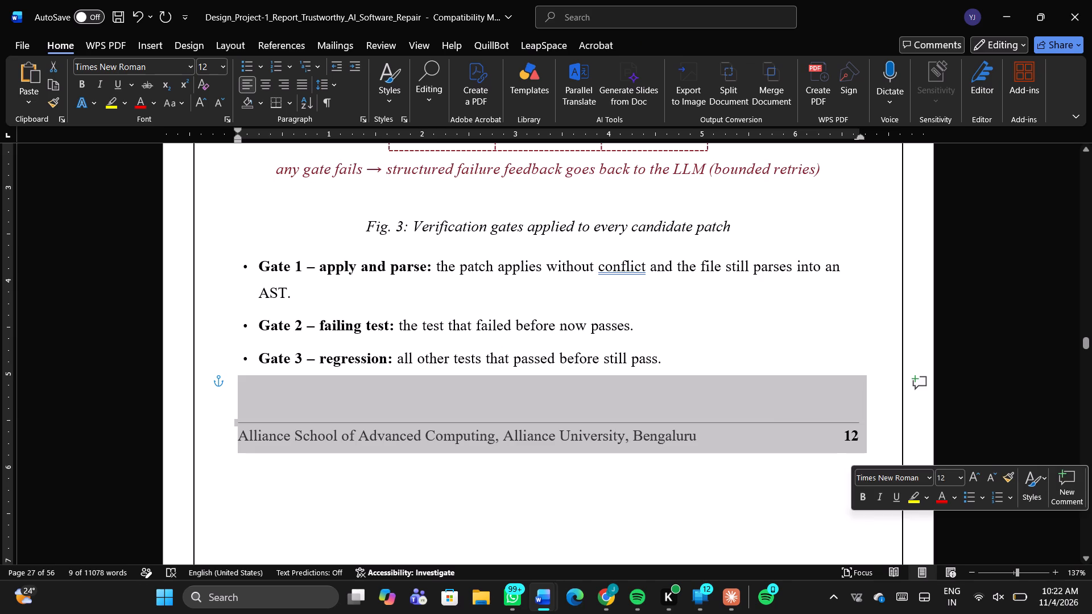
{"action": "key", "text": "BackSpace"}
Highlight in yellow the italic "any gate fails → structured failure feedback" line beneath the Fig. 3 gate diagram.
{"action": "scroll", "coordinate": [786, 438], "scroll_direction": "up", "scroll_amount": 2}
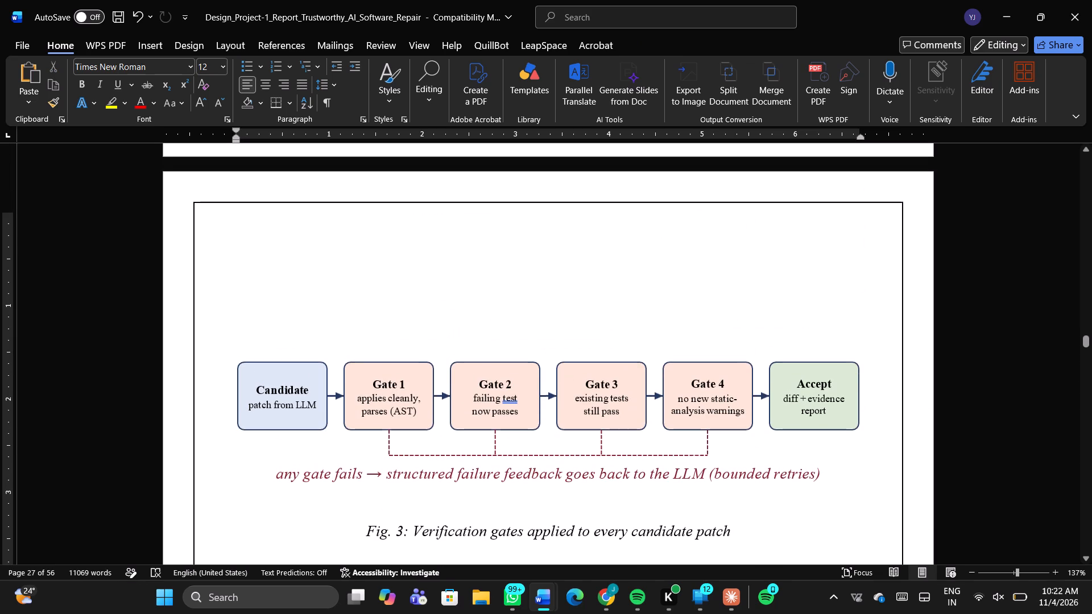
{"action": "left_click_drag", "start_coordinate": [826, 478], "coordinate": [378, 476]}
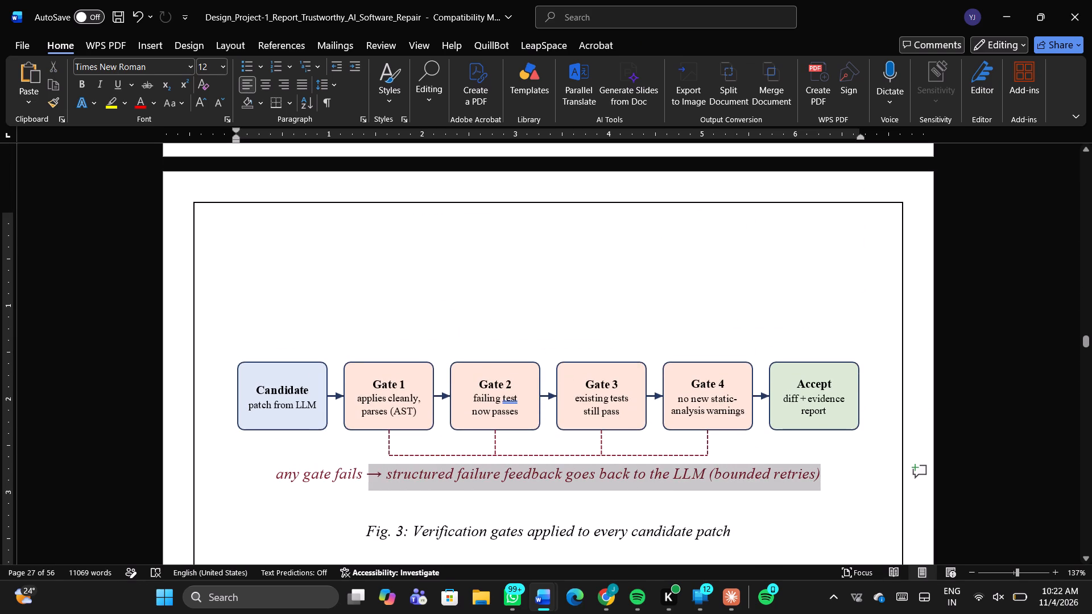
{"action": "left_click_drag", "start_coordinate": [378, 476], "coordinate": [265, 476]}
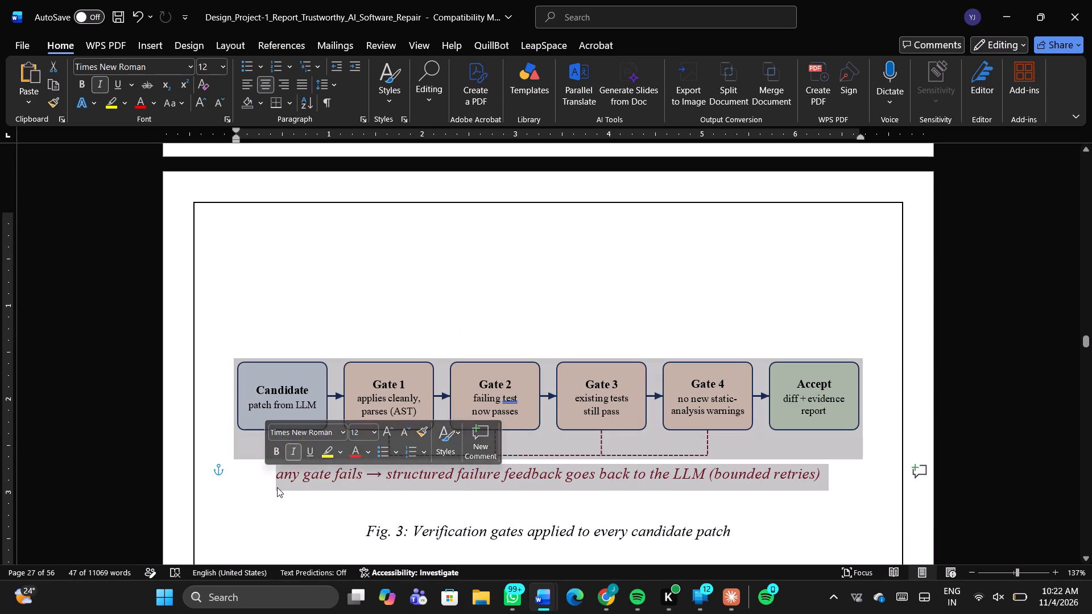
{"action": "left_click", "coordinate": [277, 487]}
{"action": "left_click_drag", "start_coordinate": [278, 475], "coordinate": [903, 510]}
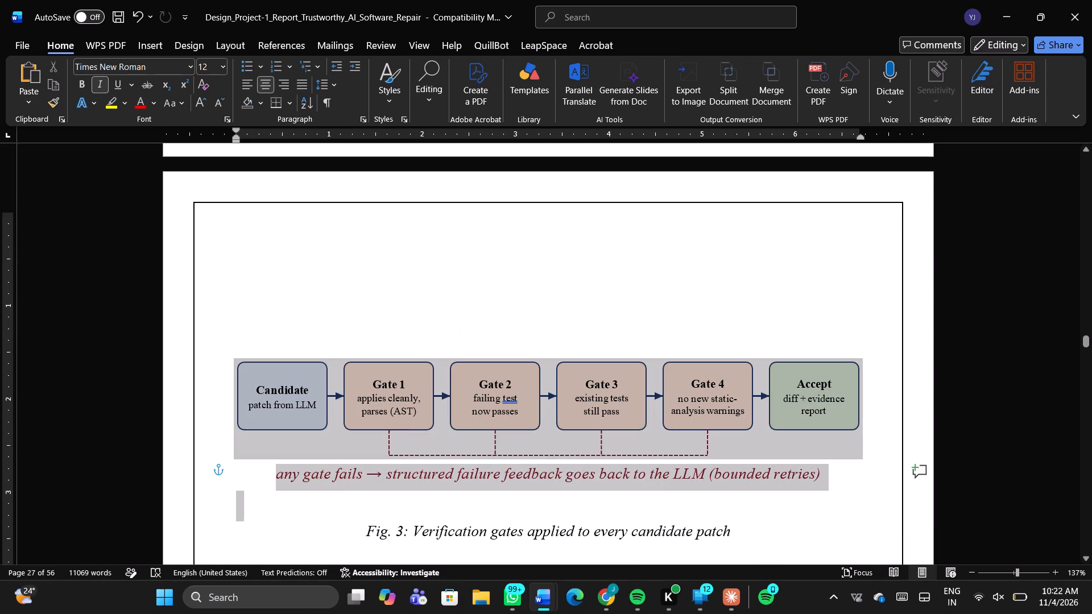
{"action": "left_click_drag", "start_coordinate": [903, 510], "coordinate": [826, 476]}
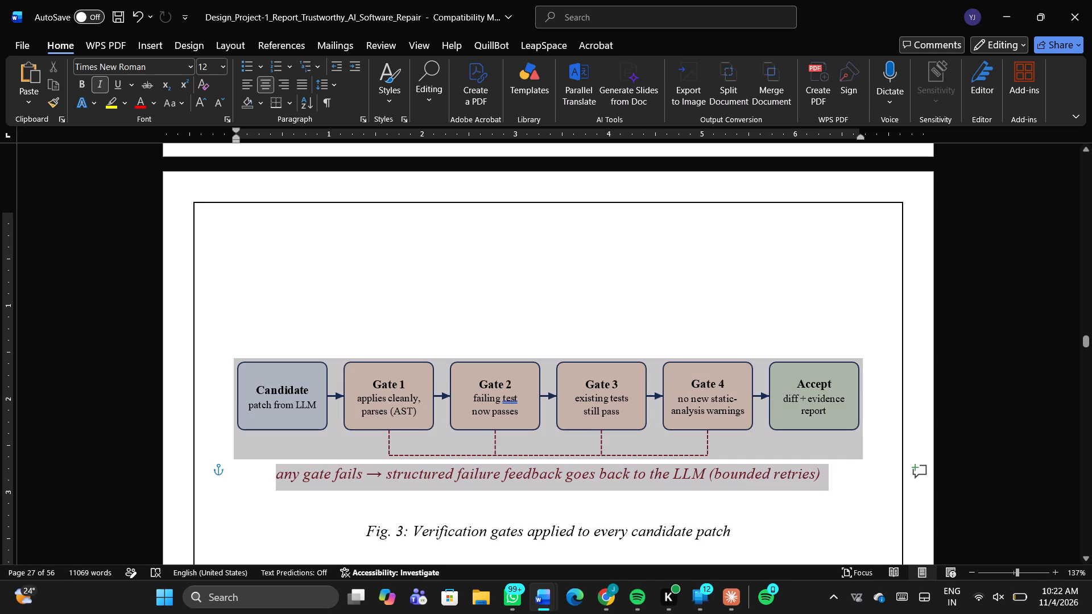
{"action": "left_click_drag", "start_coordinate": [826, 476], "coordinate": [819, 479]}
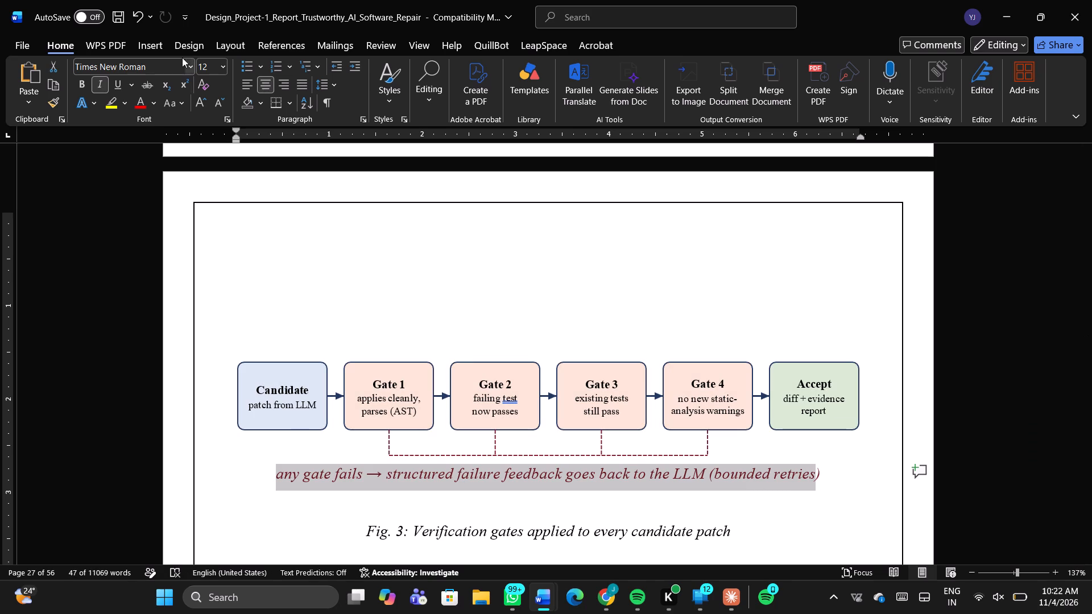
{"action": "left_click", "coordinate": [264, 104]}
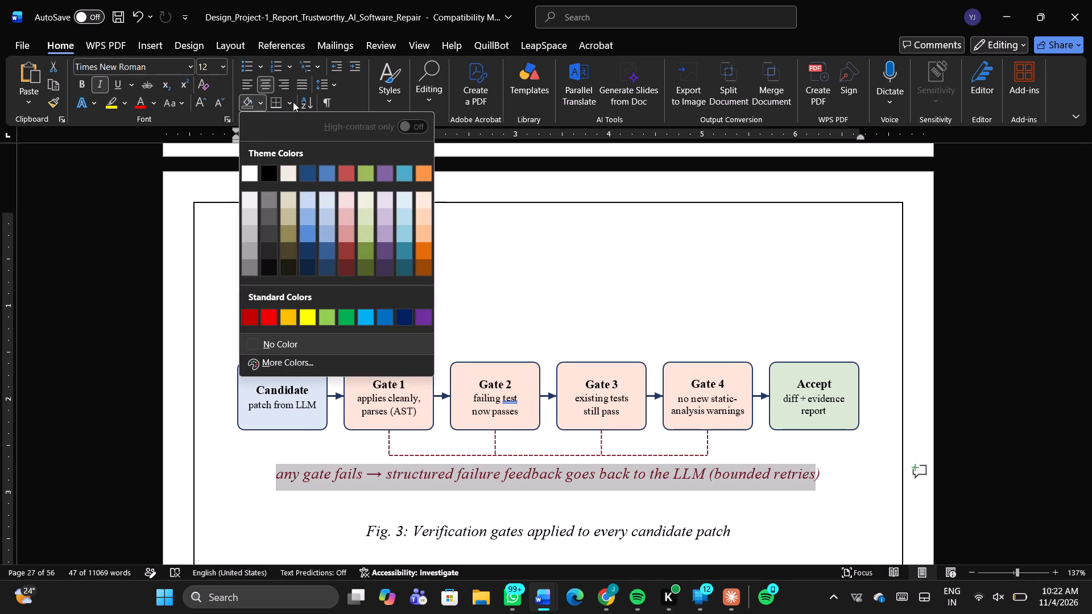
{"action": "left_click", "coordinate": [114, 98]}
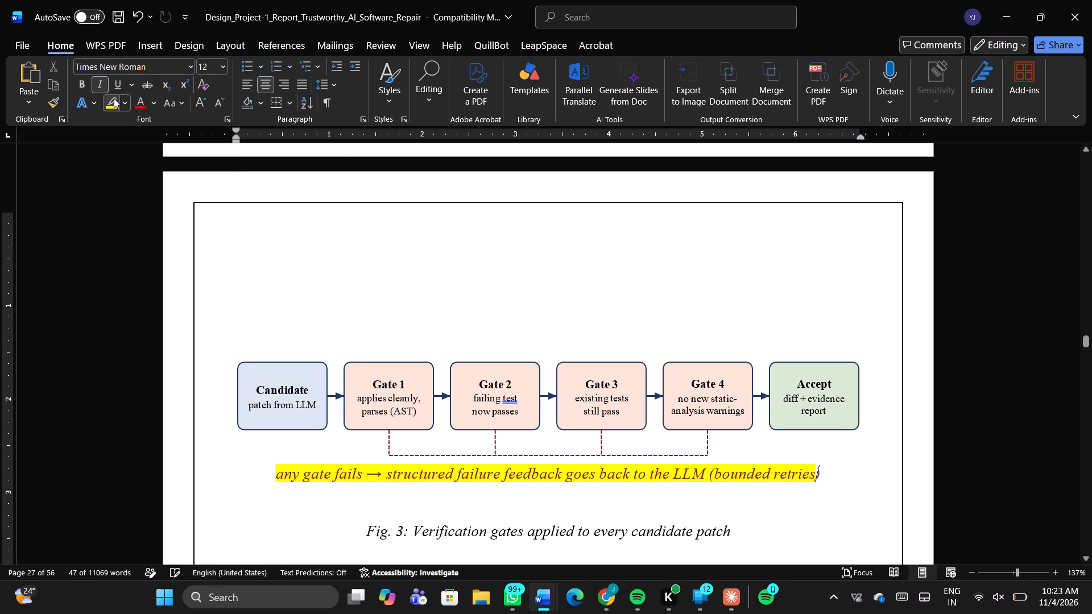
Remove the yellow highlight from the italic "any gate fails" line beneath the Fig. 3 gate diagram.
{"action": "left_click", "coordinate": [125, 102]}
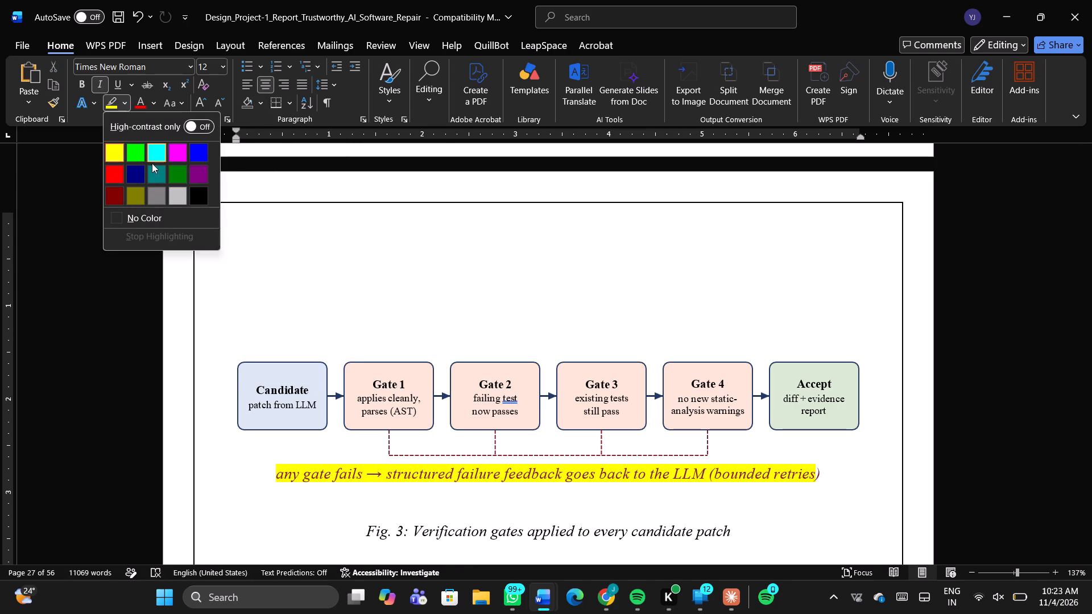
{"action": "left_click", "coordinate": [126, 218]}
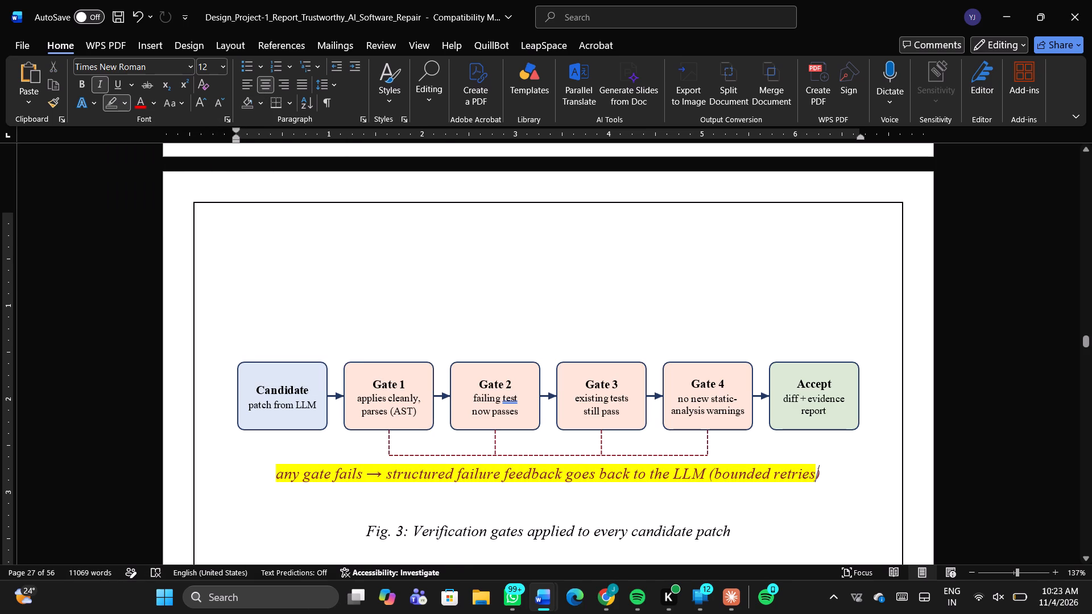
{"action": "left_click", "coordinate": [322, 472]}
{"action": "key", "text": "ctrl+z"}
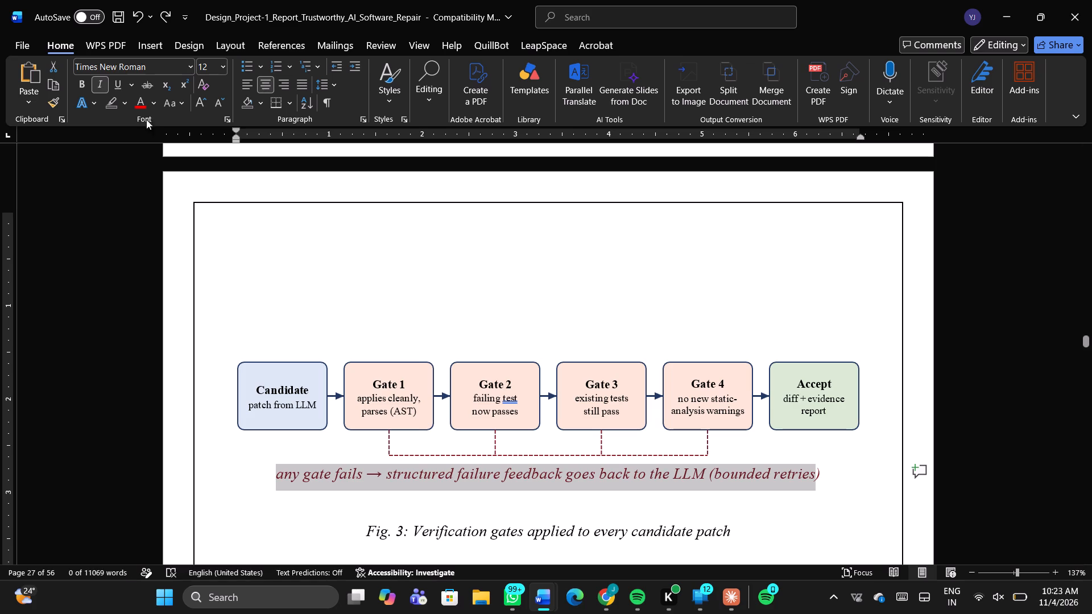
Set the font colour of the italic "any gate fails" line beneath the Fig. 3 diagram to black.
{"action": "left_click", "coordinate": [151, 105]}
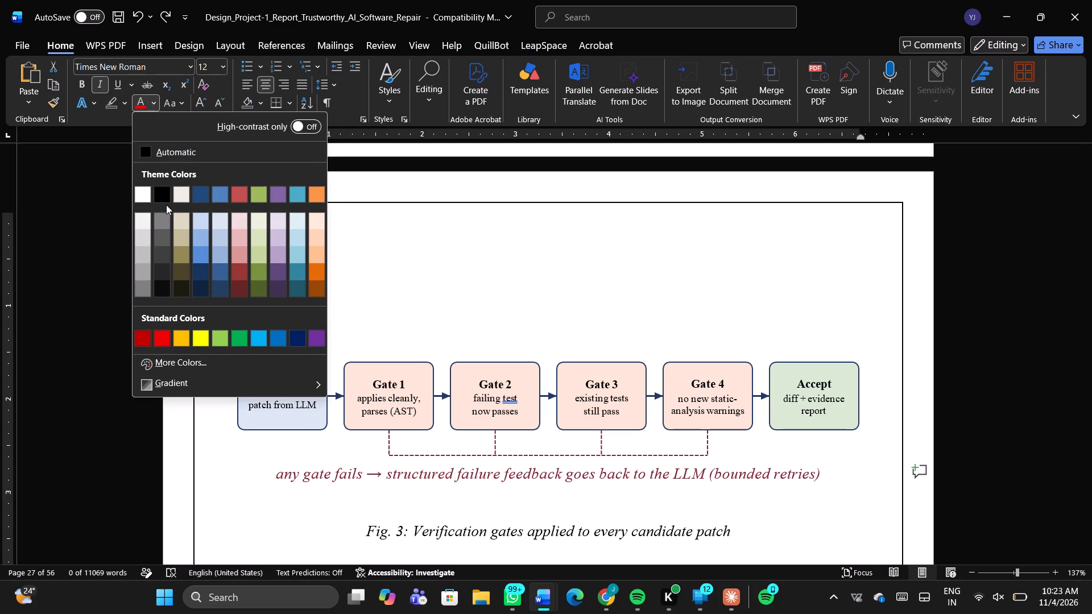
{"action": "left_click", "coordinate": [169, 197]}
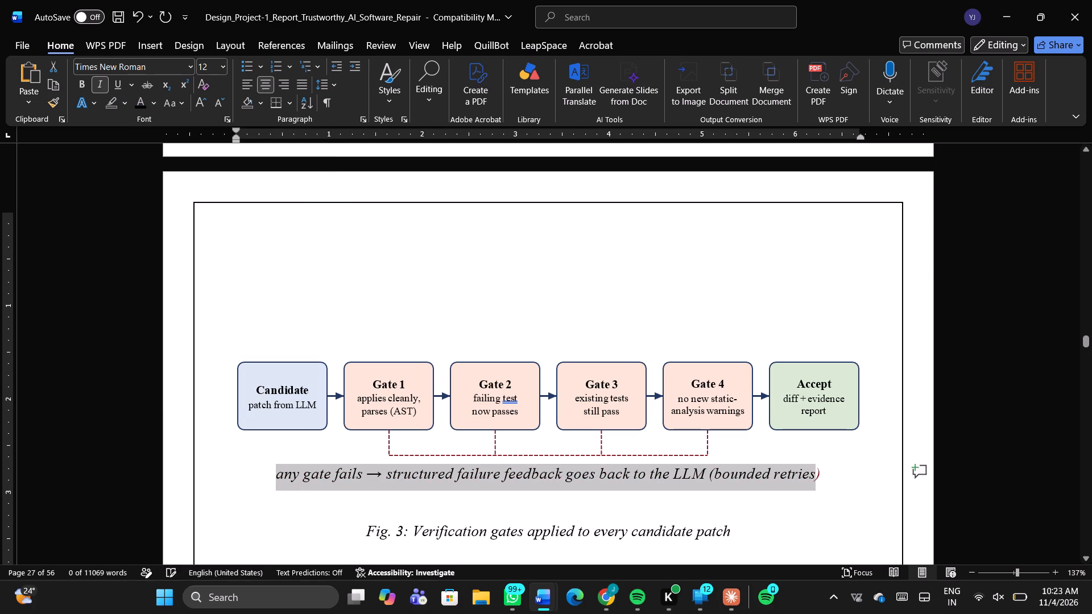
{"action": "left_click", "coordinate": [809, 468]}
Delete the stray running header "Trustworthy AI-Driven Software Repair and Verification Using LLMs" and its rule above the Gate 4 bullet, undoing the surplus deletions.
{"action": "scroll", "coordinate": [809, 468], "scroll_direction": "down", "scroll_amount": 1}
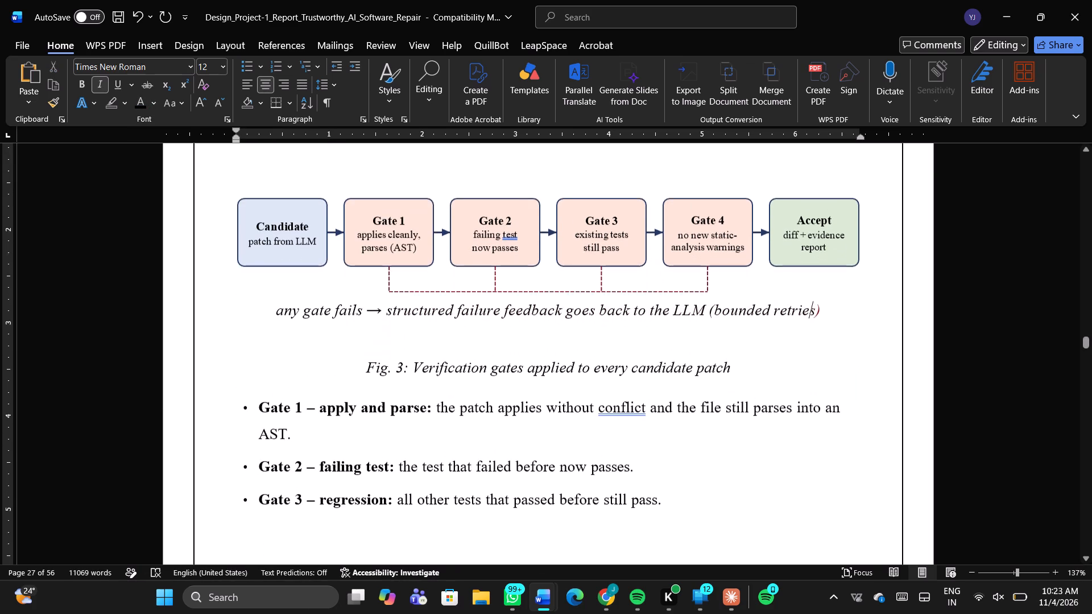
{"action": "scroll", "coordinate": [809, 468], "scroll_direction": "down", "scroll_amount": 1}
{"action": "scroll", "coordinate": [742, 277], "scroll_direction": "down", "scroll_amount": 1}
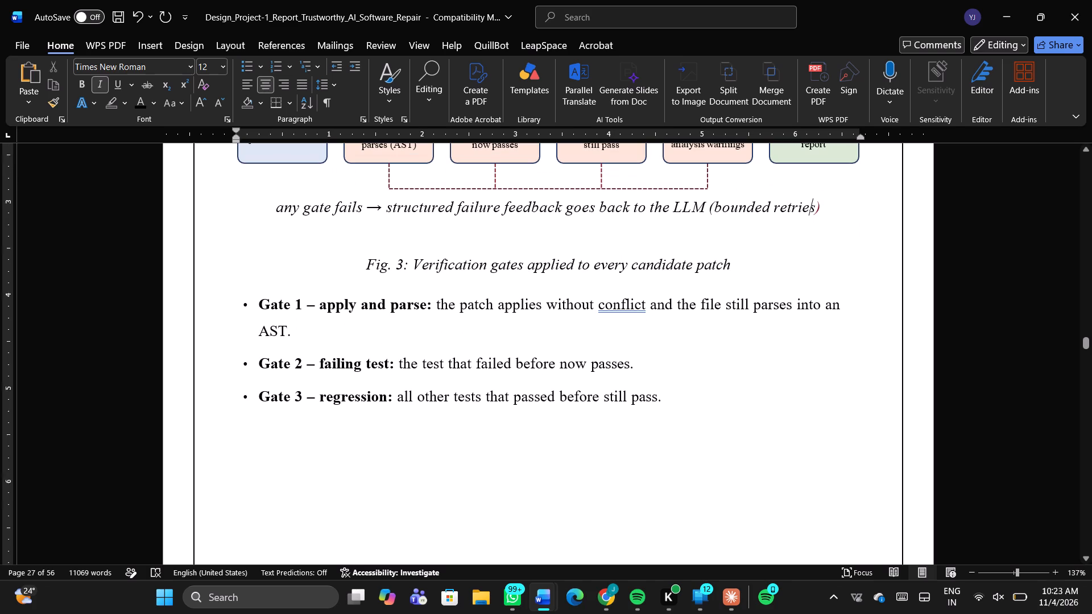
{"action": "scroll", "coordinate": [742, 277], "scroll_direction": "down", "scroll_amount": 2}
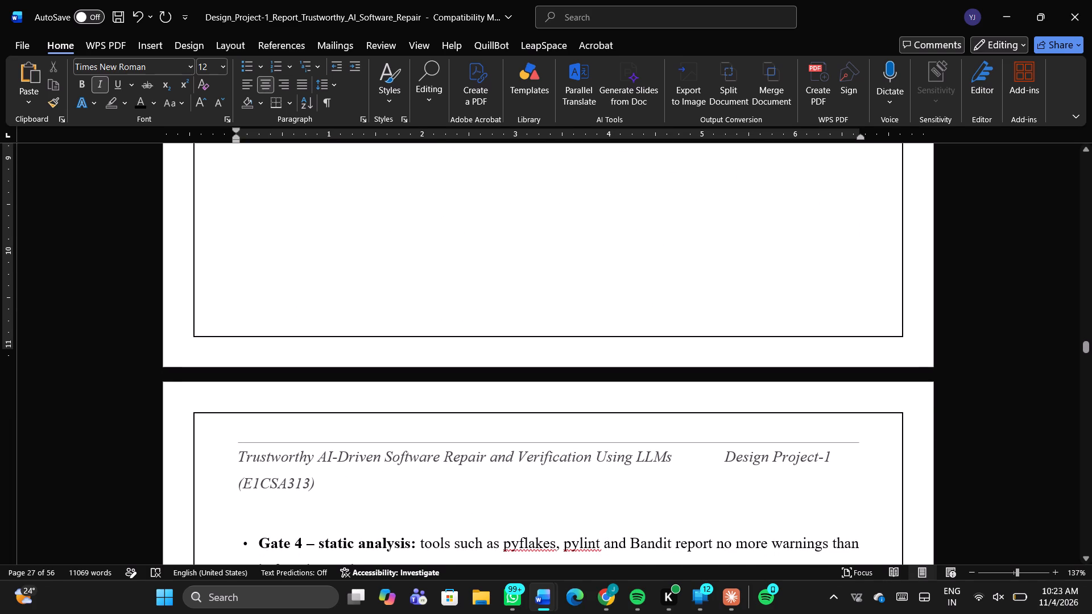
{"action": "scroll", "coordinate": [556, 400], "scroll_direction": "down", "scroll_amount": 1}
{"action": "left_click", "coordinate": [320, 347]}
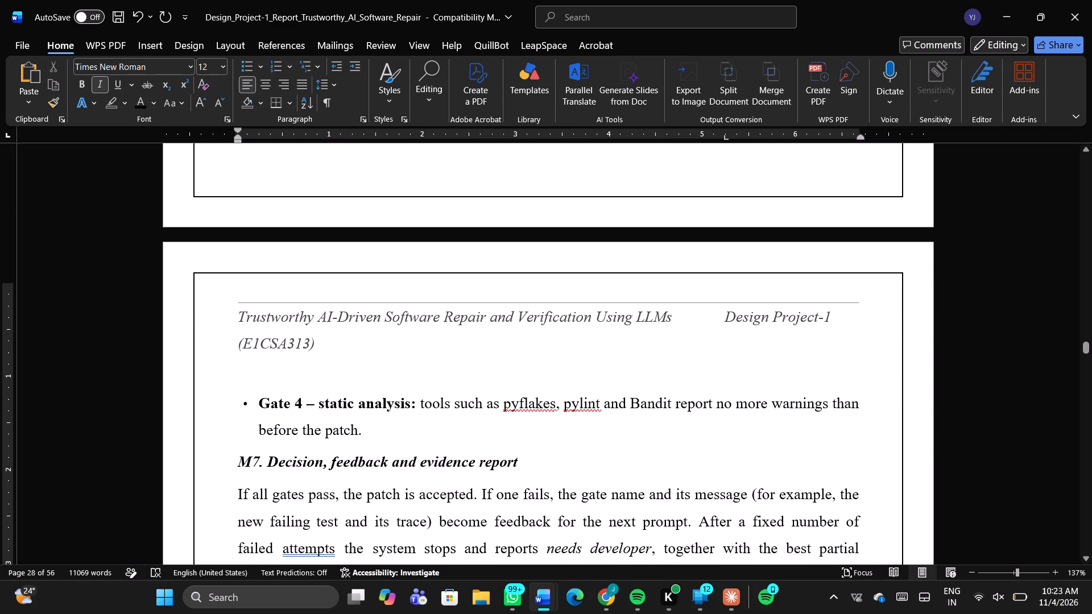
{"action": "left_click_drag", "start_coordinate": [226, 300], "coordinate": [336, 352]}
{"action": "key", "text": "BackSpace"}
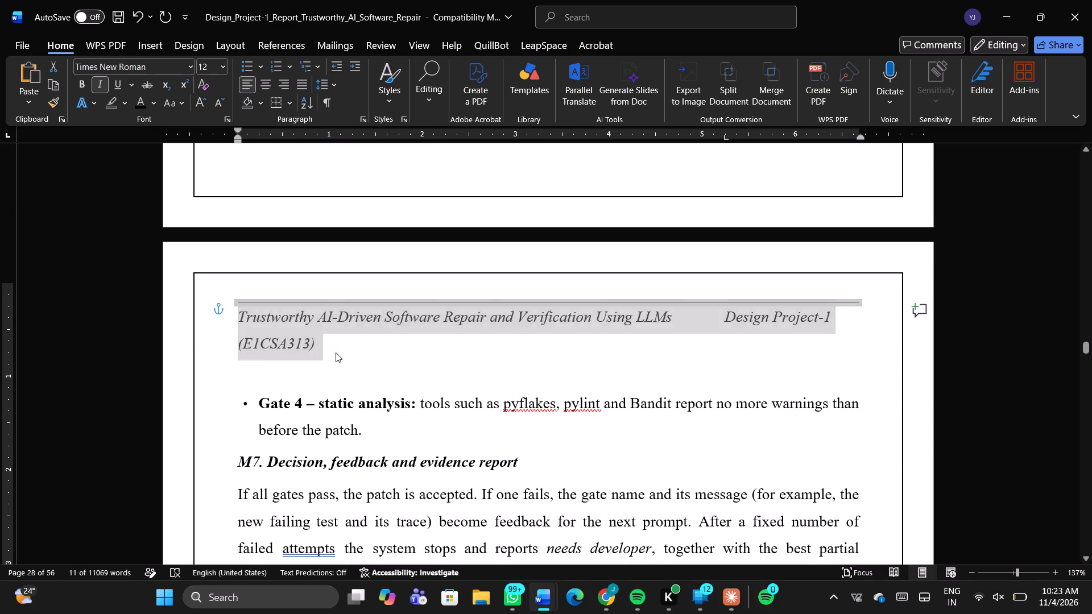
{"action": "key", "text": "BackSpace"}
{"action": "key", "text": "BackSpace"}
{"action": "key", "text": "BackSpace"}
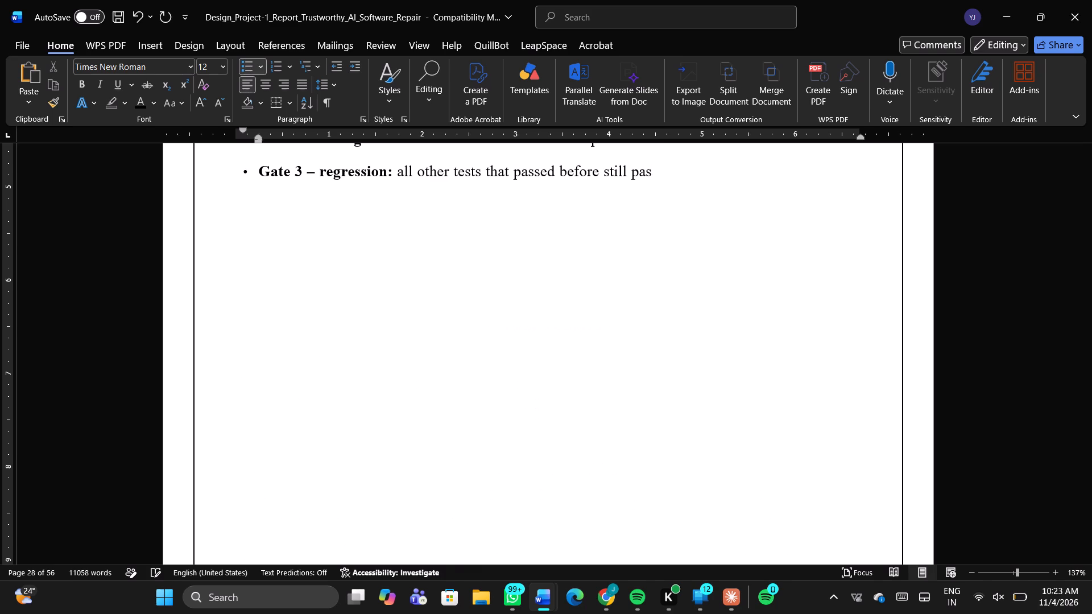
{"action": "key", "text": "ctrl+z"}
{"action": "key", "text": "ctrl+z"}
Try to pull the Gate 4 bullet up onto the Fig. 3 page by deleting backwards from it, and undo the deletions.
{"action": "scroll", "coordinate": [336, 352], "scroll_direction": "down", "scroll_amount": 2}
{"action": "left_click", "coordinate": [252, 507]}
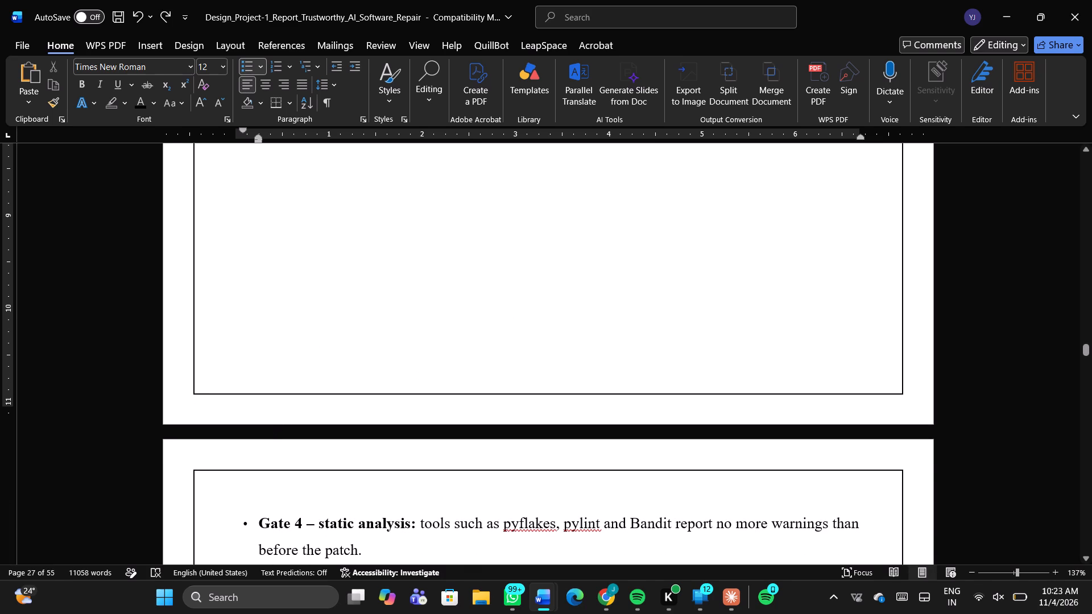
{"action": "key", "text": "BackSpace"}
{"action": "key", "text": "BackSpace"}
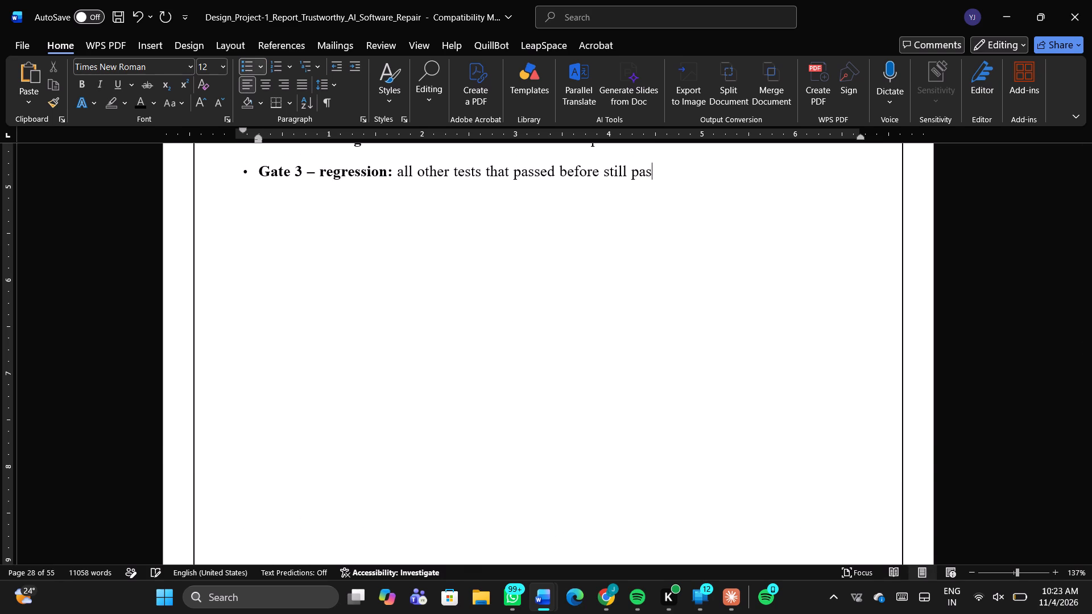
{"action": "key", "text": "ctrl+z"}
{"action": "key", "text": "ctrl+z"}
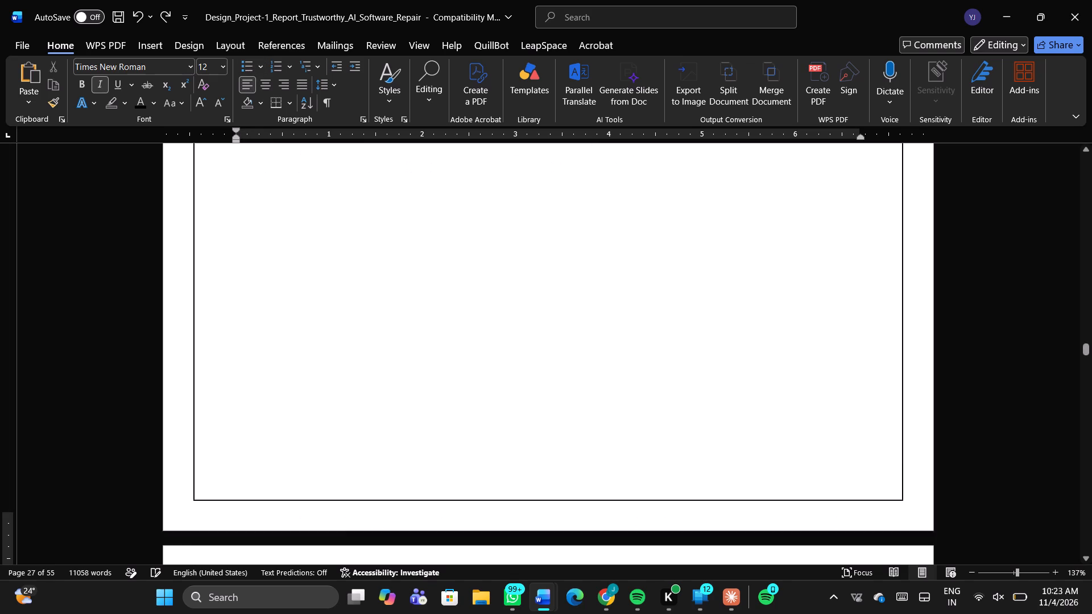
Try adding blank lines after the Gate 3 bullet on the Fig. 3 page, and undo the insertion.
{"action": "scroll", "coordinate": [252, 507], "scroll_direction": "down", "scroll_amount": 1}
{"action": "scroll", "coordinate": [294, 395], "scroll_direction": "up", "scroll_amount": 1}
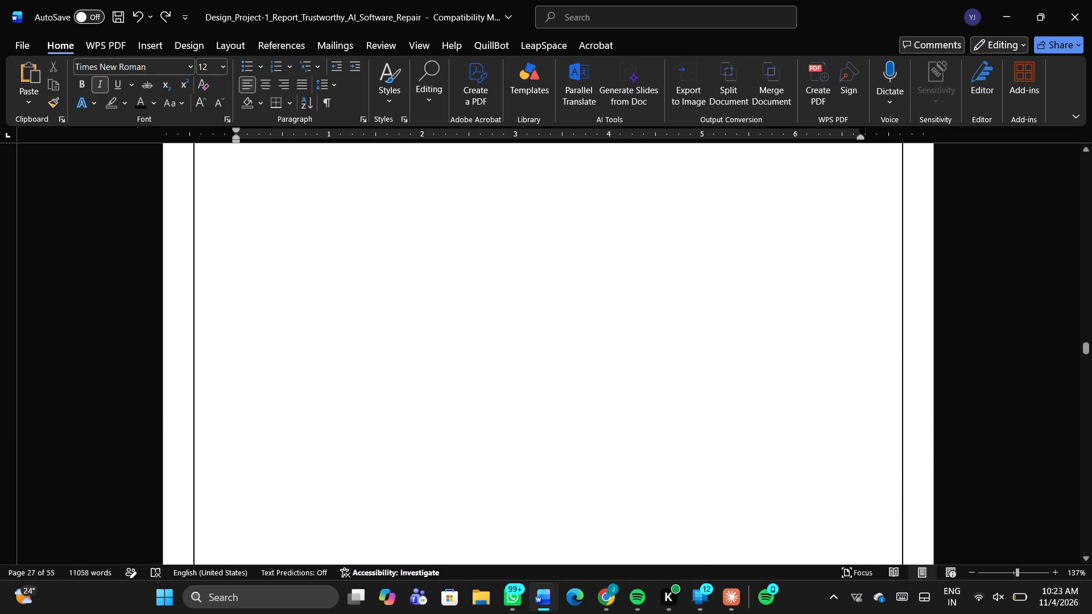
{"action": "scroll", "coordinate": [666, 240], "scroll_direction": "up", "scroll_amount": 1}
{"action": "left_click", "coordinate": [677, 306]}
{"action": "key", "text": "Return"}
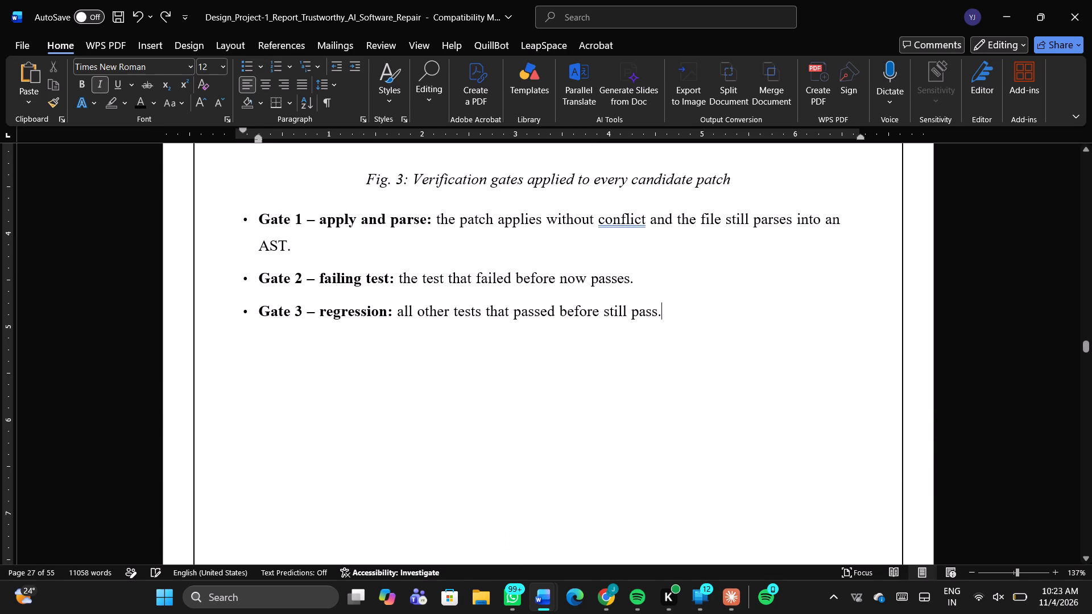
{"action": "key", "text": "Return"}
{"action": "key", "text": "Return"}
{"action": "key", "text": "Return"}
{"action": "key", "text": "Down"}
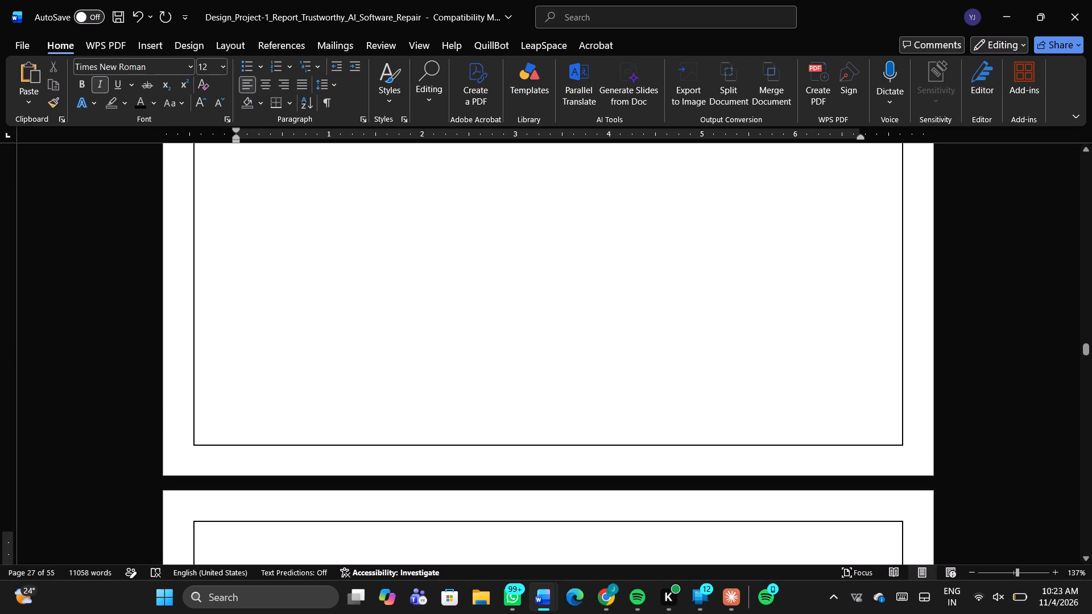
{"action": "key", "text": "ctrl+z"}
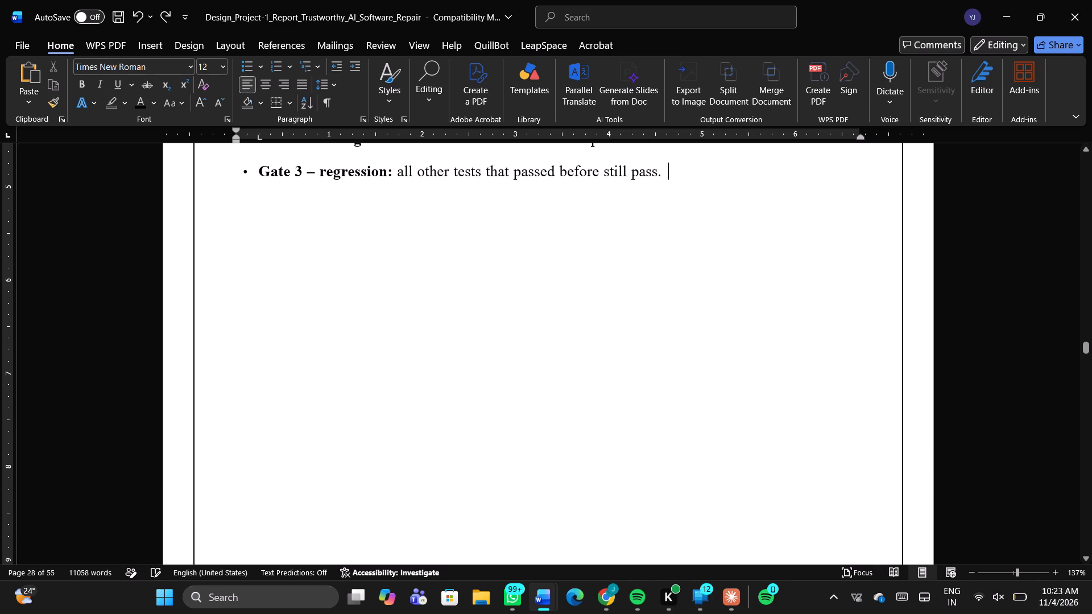
Insert a run of blank lines below the Gate 3 bullet and trim three of them.
{"action": "key", "text": "Return"}
{"action": "key", "text": "Return"}
{"action": "key", "text": "Return"}
{"action": "key", "text": "Return"}
{"action": "key", "text": "Return"}
{"action": "key", "text": "Return"}
{"action": "key", "text": "Return"}
{"action": "key", "text": "Return"}
{"action": "key", "text": "Return"}
{"action": "key", "text": "Return"}
{"action": "key", "text": "Return"}
{"action": "key", "text": "Return"}
{"action": "key", "text": "Return"}
{"action": "scroll", "coordinate": [677, 306], "scroll_direction": "down", "scroll_amount": 4}
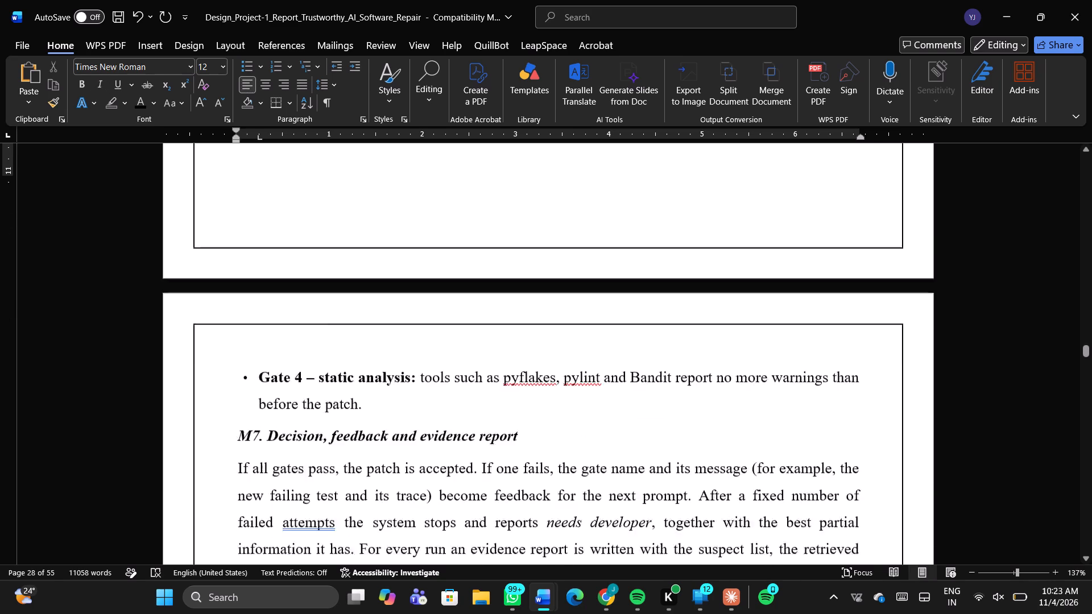
{"action": "key", "text": "BackSpace"}
{"action": "key", "text": "BackSpace"}
{"action": "key", "text": "BackSpace"}
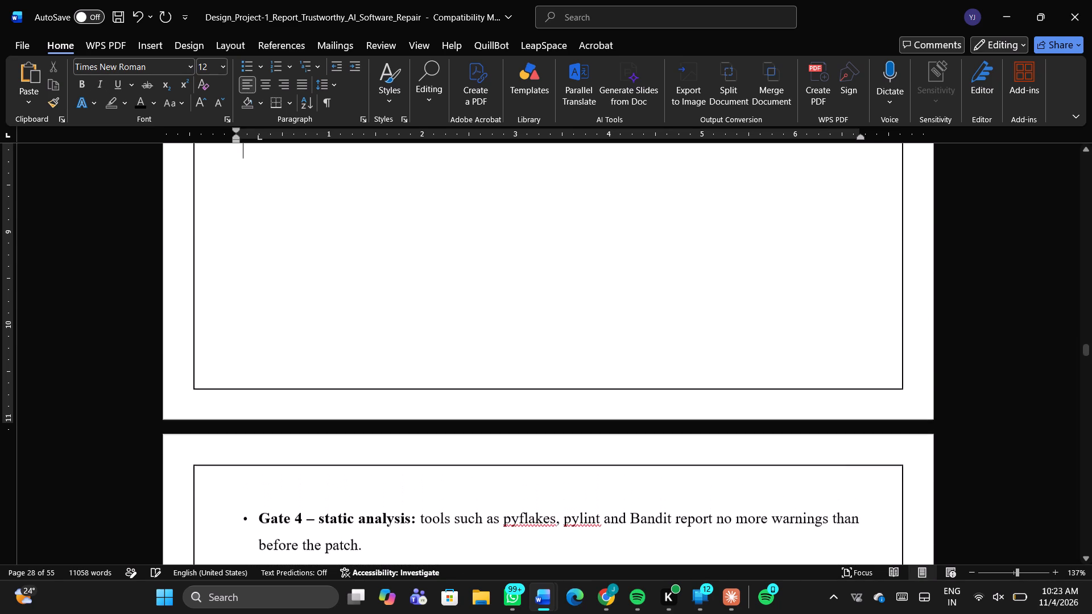
Copy the Gate 4 – static analysis bullet from the following page to directly beneath Gate 3, and remove the empty bullet after it.
{"action": "scroll", "coordinate": [396, 487], "scroll_direction": "down", "scroll_amount": 1}
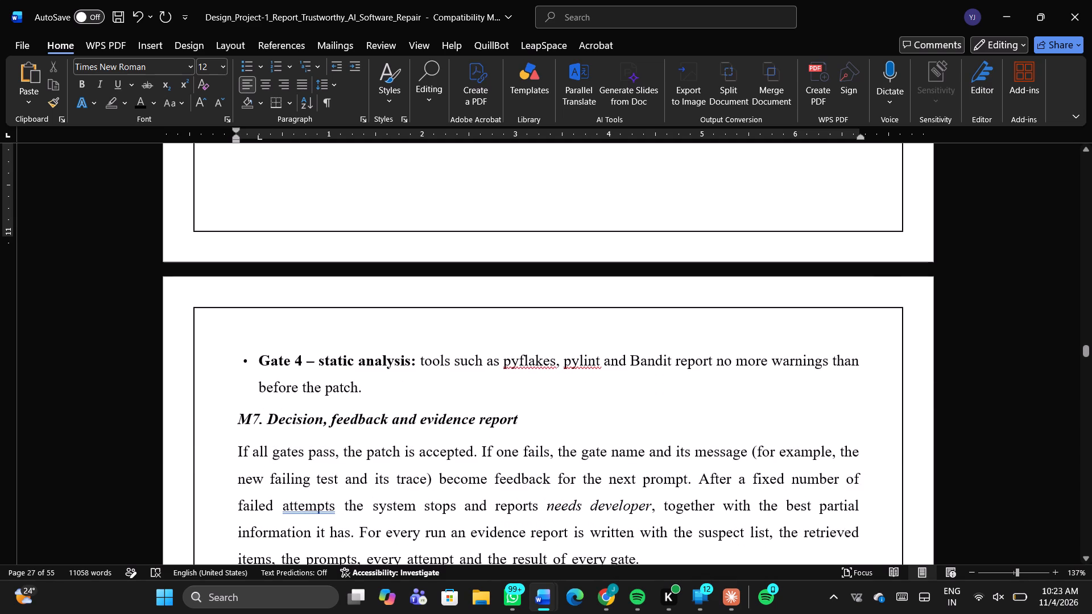
{"action": "left_click_drag", "start_coordinate": [256, 351], "coordinate": [377, 384]}
{"action": "key", "text": "ctrl+c"}
{"action": "scroll", "coordinate": [377, 384], "scroll_direction": "up", "scroll_amount": 3}
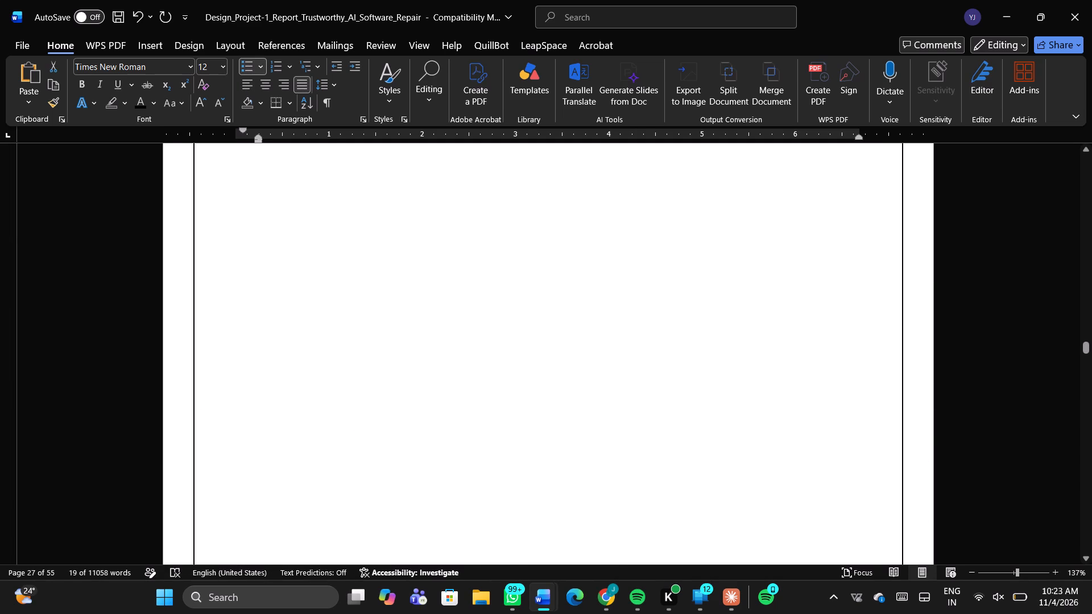
{"action": "scroll", "coordinate": [354, 294], "scroll_direction": "up", "scroll_amount": 1}
{"action": "left_click", "coordinate": [675, 434]}
{"action": "key", "text": "Return"}
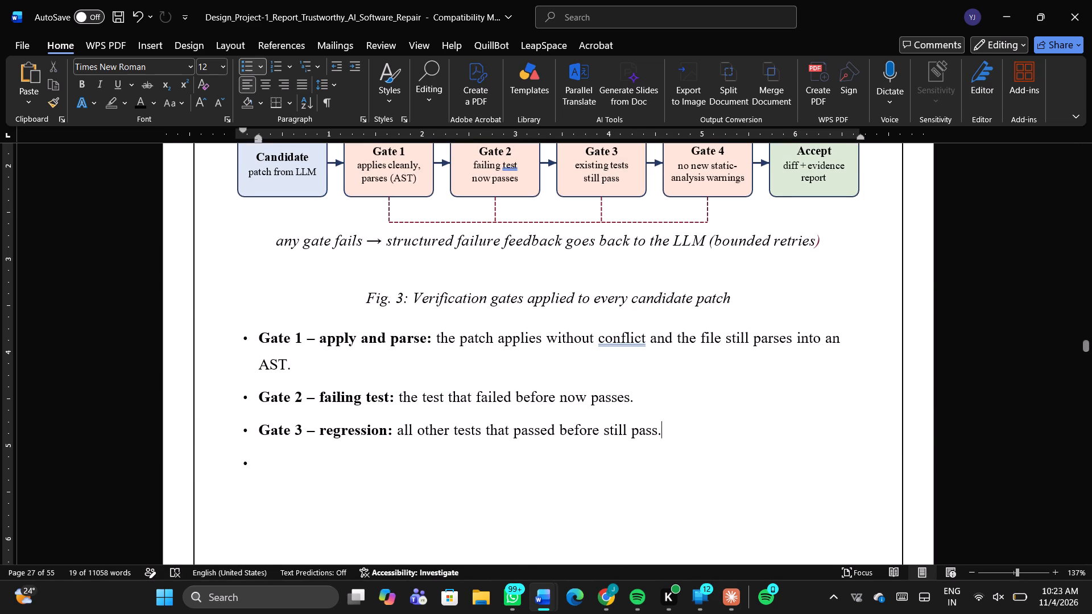
{"action": "key", "text": "ctrl+v"}
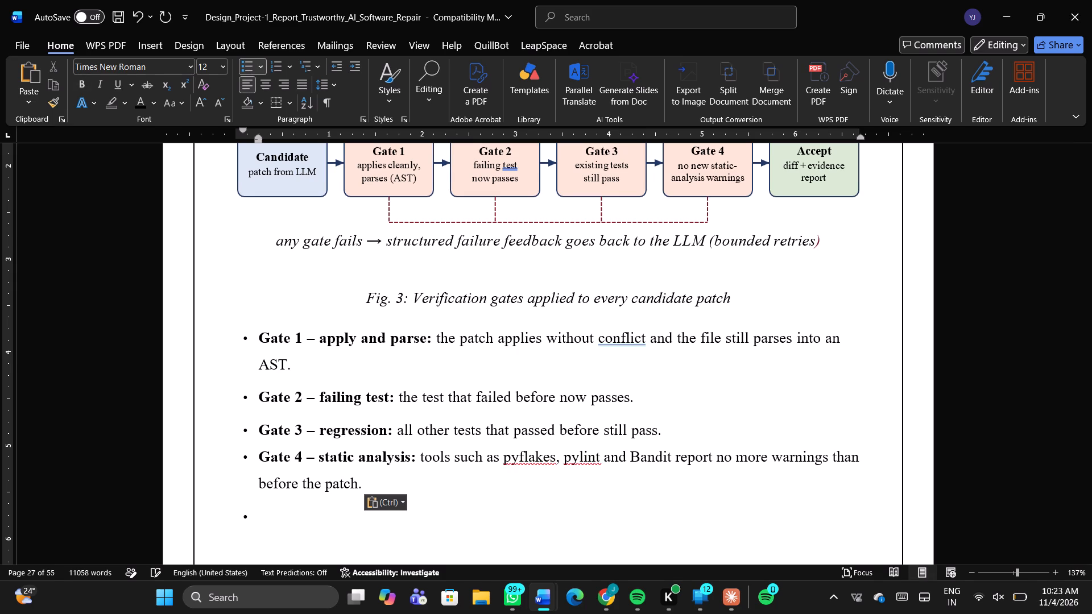
{"action": "key", "text": "BackSpace"}
Delete the original Gate 4 – static analysis bullet and its leftover line above the M7 heading.
{"action": "scroll", "coordinate": [638, 376], "scroll_direction": "down", "scroll_amount": 2}
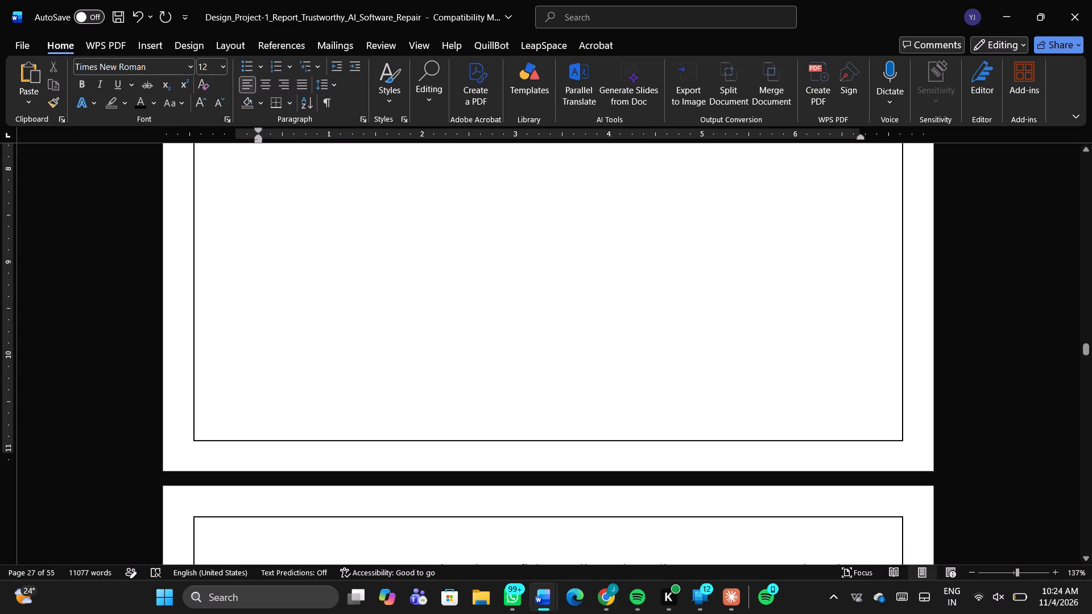
{"action": "scroll", "coordinate": [389, 444], "scroll_direction": "down", "scroll_amount": 1}
{"action": "left_click_drag", "start_coordinate": [366, 352], "coordinate": [318, 339]}
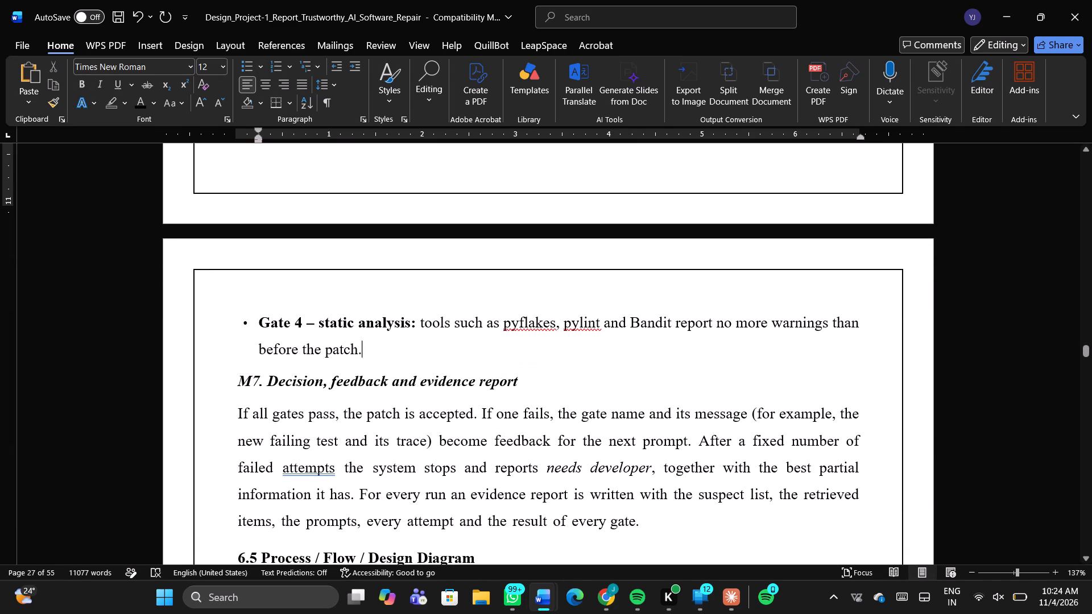
{"action": "left_click_drag", "start_coordinate": [318, 339], "coordinate": [232, 304]}
{"action": "key", "text": "BackSpace"}
{"action": "key", "text": "BackSpace"}
{"action": "key", "text": "BackSpace"}
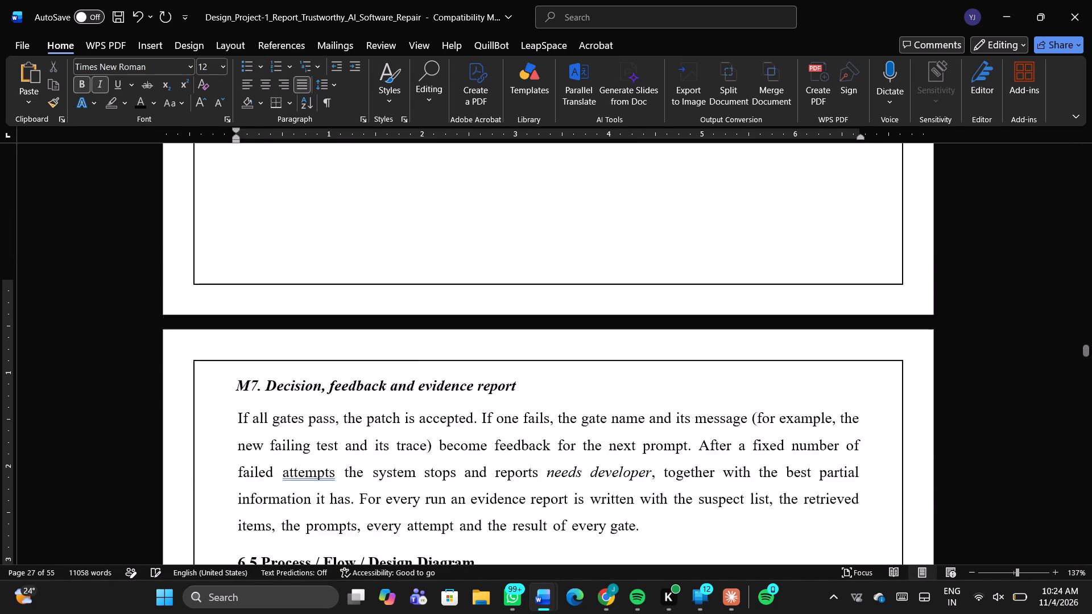
Remove surplus blank lines between the Gate 4 – static analysis bullet and the M7 heading.
{"action": "key", "text": "BackSpace"}
{"action": "key", "text": "BackSpace"}
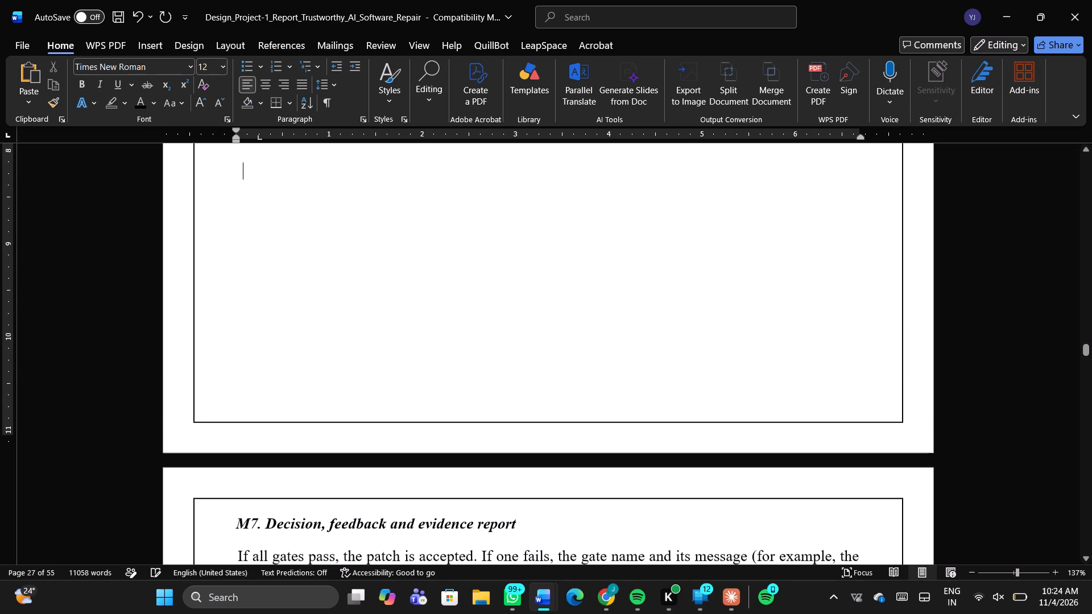
{"action": "key", "text": "BackSpace"}
{"action": "scroll", "coordinate": [262, 349], "scroll_direction": "up", "scroll_amount": 2}
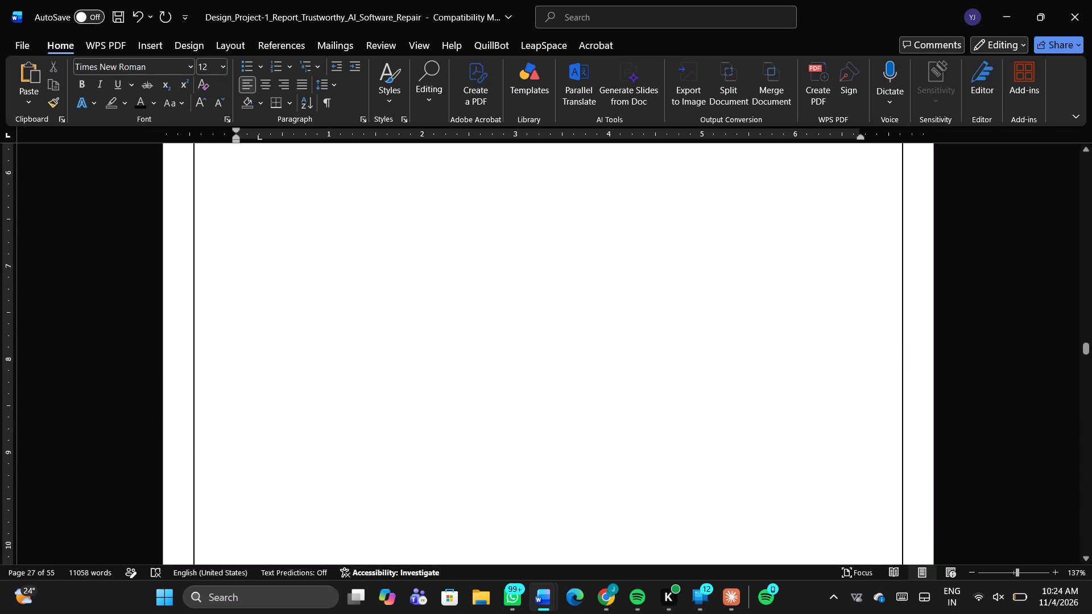
{"action": "scroll", "coordinate": [262, 349], "scroll_direction": "up", "scroll_amount": 2}
{"action": "scroll", "coordinate": [303, 400], "scroll_direction": "down", "scroll_amount": 2}
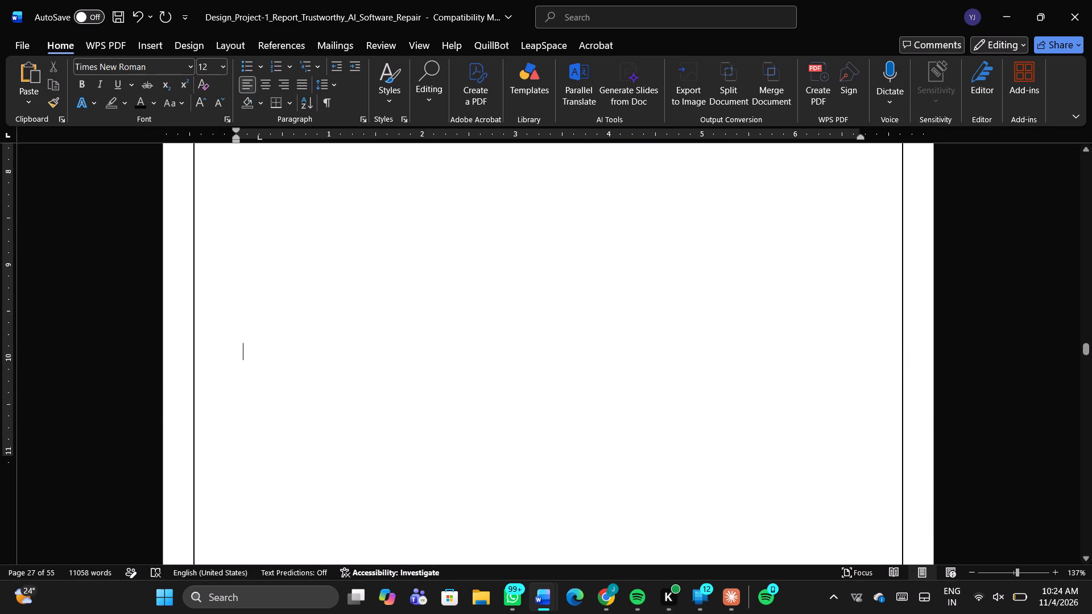
{"action": "scroll", "coordinate": [303, 400], "scroll_direction": "down", "scroll_amount": 1}
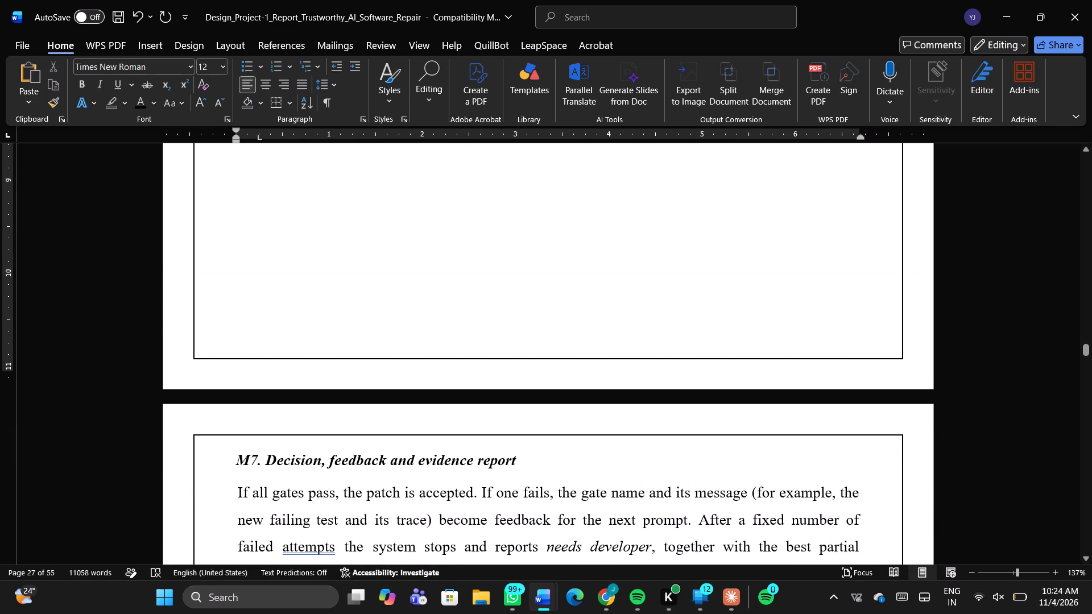
{"action": "left_click", "coordinate": [236, 456]}
{"action": "key", "text": "BackSpace"}
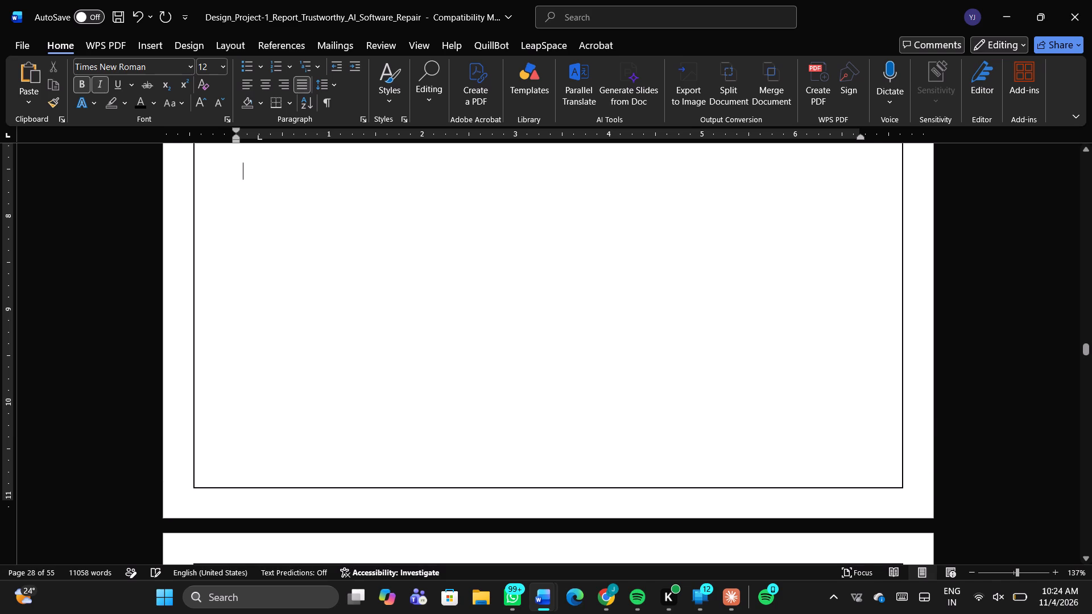
{"action": "key", "text": "Down"}
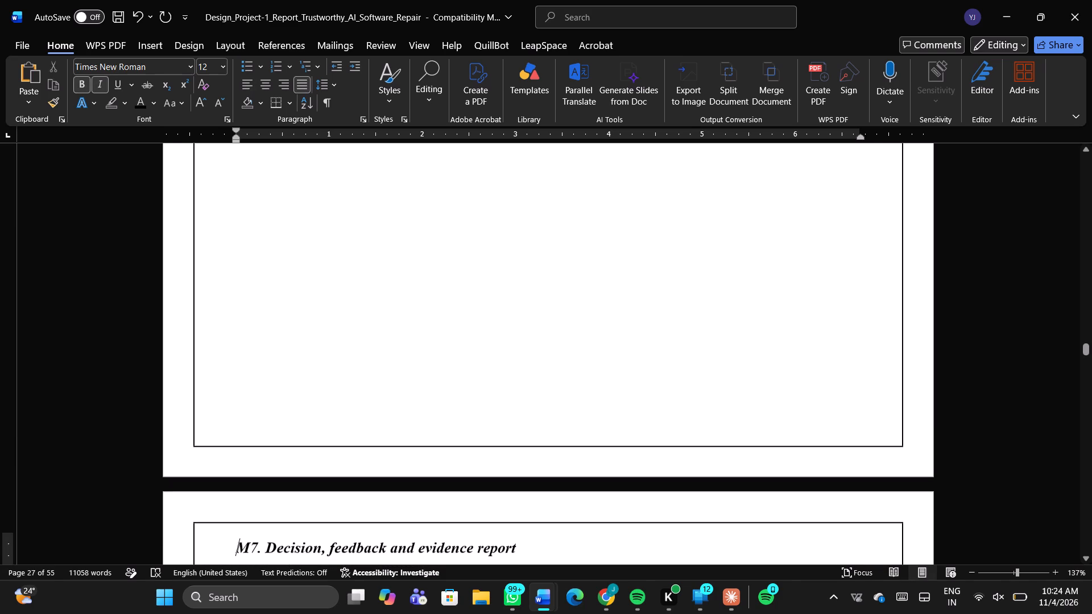
{"action": "key", "text": "BackSpace"}
{"action": "key", "text": "BackSpace"}
{"action": "key", "text": "BackSpace"}
{"action": "key", "text": "BackSpace"}
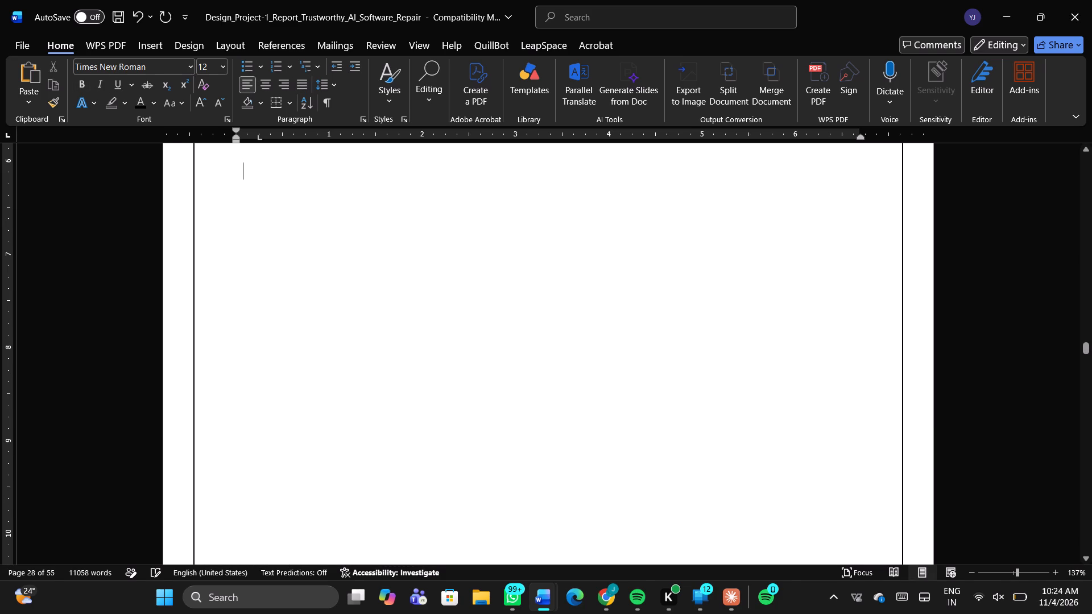
{"action": "scroll", "coordinate": [236, 456], "scroll_direction": "up", "scroll_amount": 1}
{"action": "scroll", "coordinate": [236, 456], "scroll_direction": "down", "scroll_amount": 2}
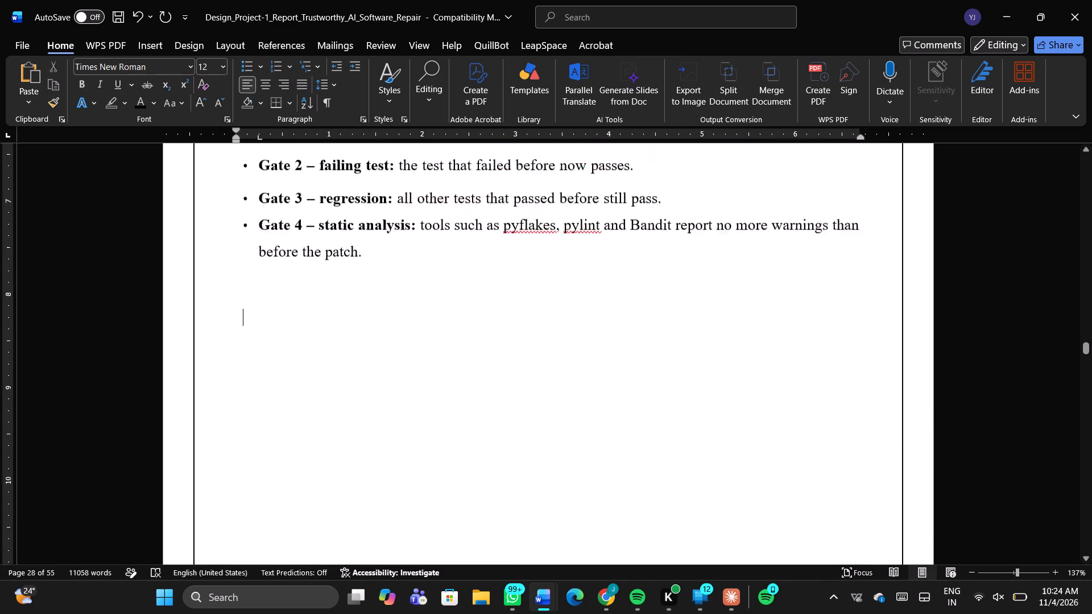
Delete the blank lines above the "Solid arrows: main data flow" note so it sits directly beneath the Fig. 4 diagram.
{"action": "scroll", "coordinate": [236, 456], "scroll_direction": "down", "scroll_amount": 3}
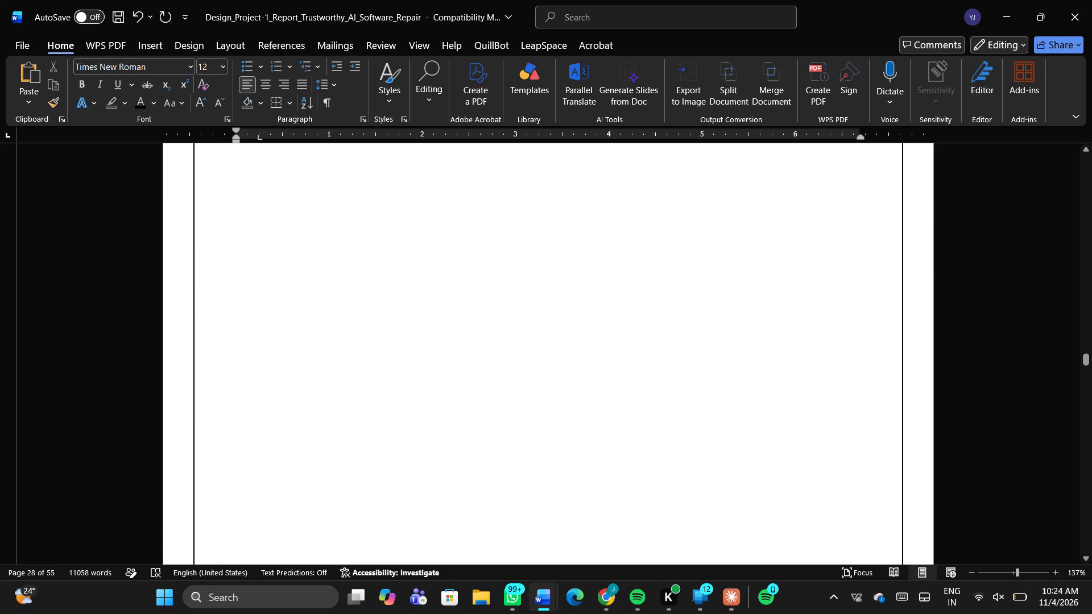
{"action": "scroll", "coordinate": [236, 456], "scroll_direction": "down", "scroll_amount": 2}
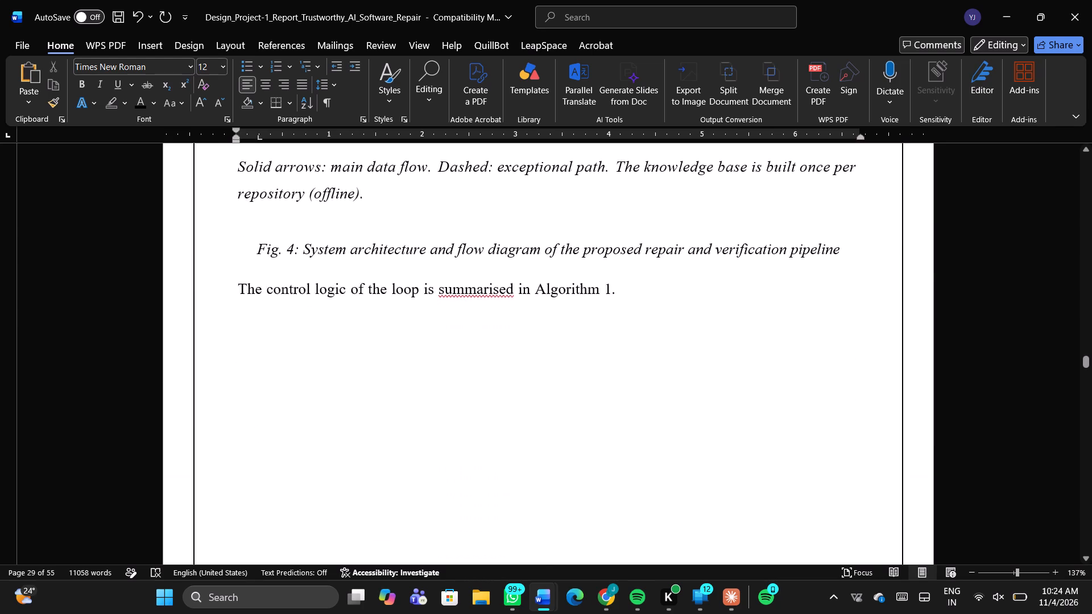
{"action": "scroll", "coordinate": [236, 456], "scroll_direction": "up", "scroll_amount": 1}
{"action": "left_click", "coordinate": [234, 356]}
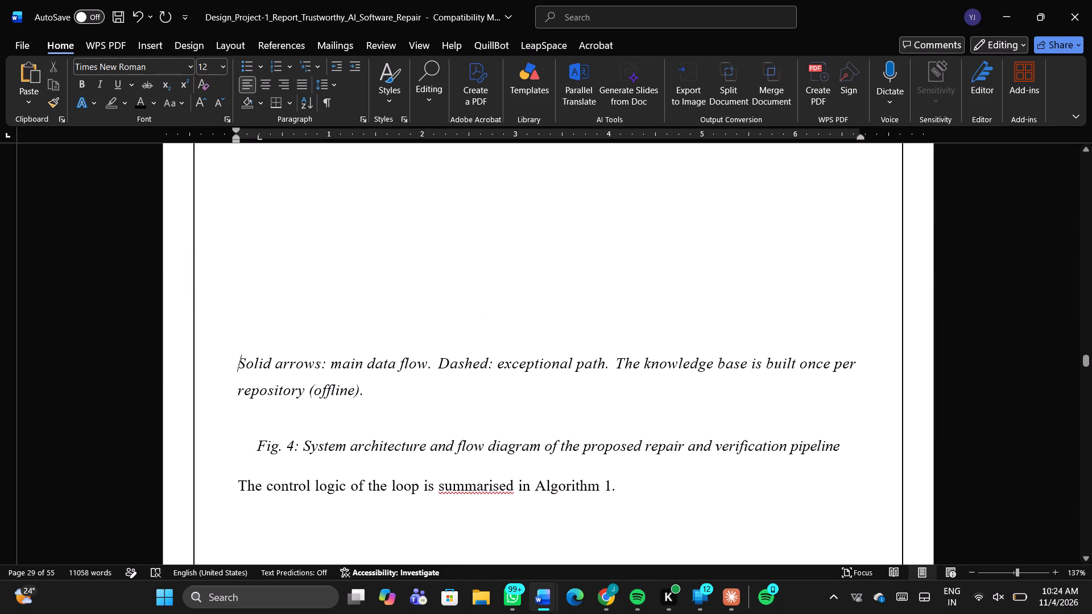
{"action": "key", "text": "BackSpace"}
{"action": "key", "text": "BackSpace"}
{"action": "key", "text": "BackSpace"}
{"action": "key", "text": "BackSpace"}
{"action": "key", "text": "BackSpace"}
{"action": "key", "text": "BackSpace"}
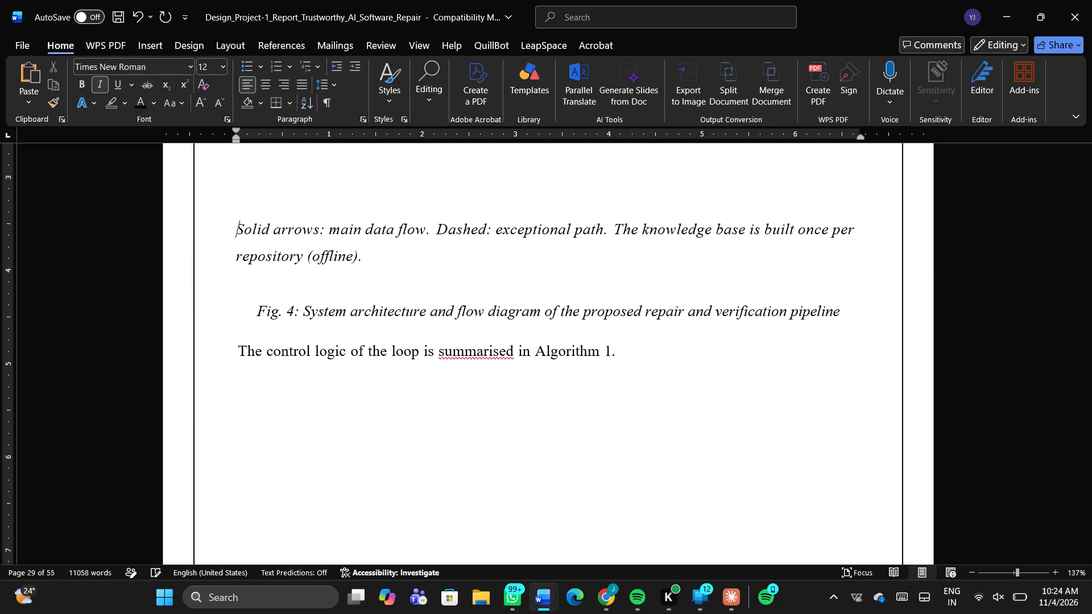
{"action": "key", "text": "BackSpace"}
{"action": "key", "text": "BackSpace"}
{"action": "key", "text": "BackSpace"}
{"action": "key", "text": "BackSpace"}
{"action": "scroll", "coordinate": [234, 356], "scroll_direction": "up", "scroll_amount": 2}
{"action": "key", "text": "BackSpace"}
{"action": "key", "text": "BackSpace"}
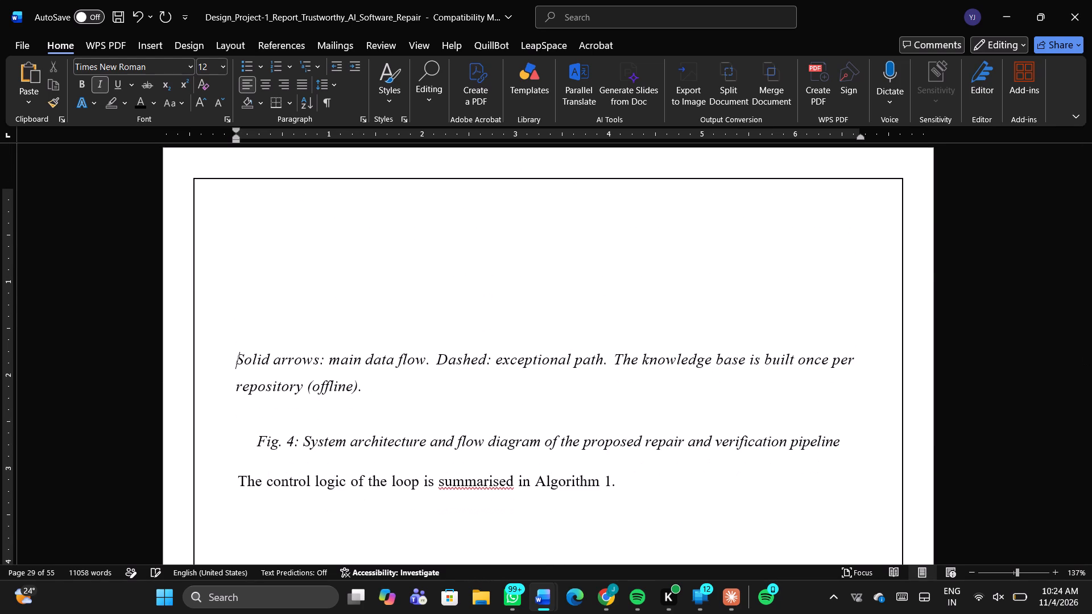
{"action": "key", "text": "BackSpace"}
{"action": "key", "text": "BackSpace"}
{"action": "key", "text": "BackSpace"}
{"action": "key", "text": "BackSpace"}
{"action": "scroll", "coordinate": [234, 356], "scroll_direction": "up", "scroll_amount": 2}
{"action": "key", "text": "BackSpace"}
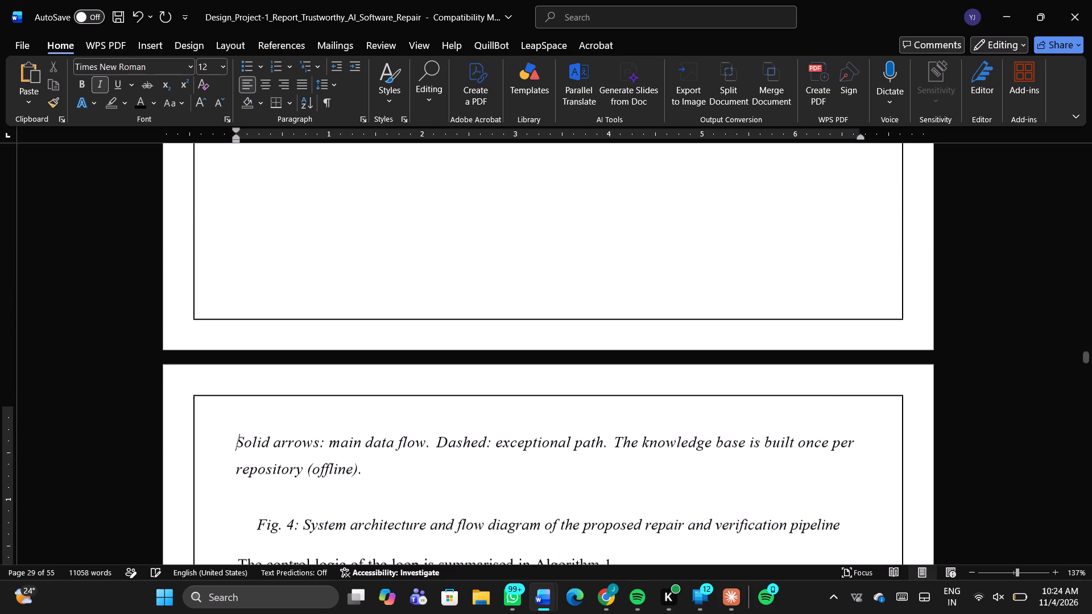
{"action": "key", "text": "BackSpace"}
{"action": "key", "text": "BackSpace"}
{"action": "key", "text": "BackSpace"}
{"action": "key", "text": "BackSpace"}
{"action": "key", "text": "BackSpace"}
{"action": "key", "text": "BackSpace"}
{"action": "key", "text": "BackSpace"}
{"action": "scroll", "coordinate": [234, 356], "scroll_direction": "up", "scroll_amount": 2}
{"action": "key", "text": "BackSpace"}
{"action": "key", "text": "BackSpace"}
{"action": "key", "text": "BackSpace"}
{"action": "key", "text": "BackSpace"}
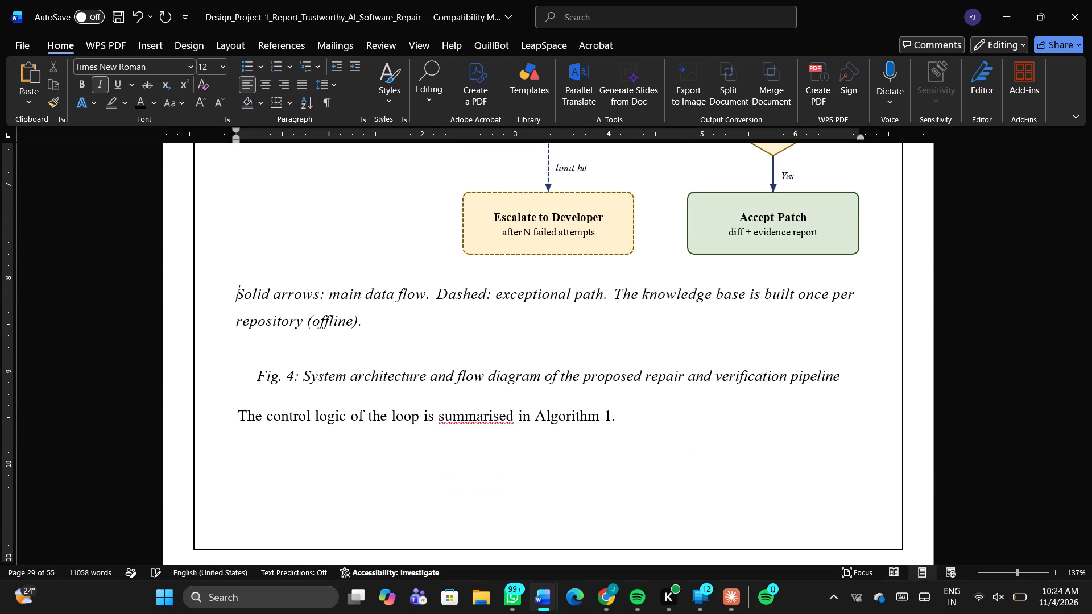
{"action": "key", "text": "BackSpace"}
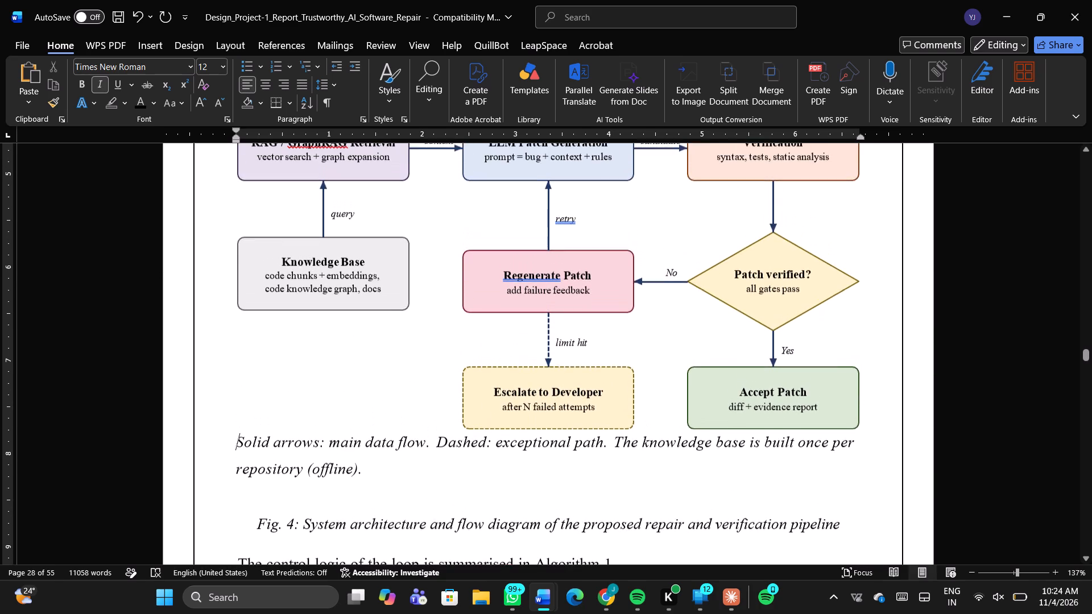
Delete the stray "Alliance School of Advanced Computing, Alliance University, Bengaluru" footer text and its page number 13 before Algorithm 1.
{"action": "scroll", "coordinate": [234, 356], "scroll_direction": "down", "scroll_amount": 2}
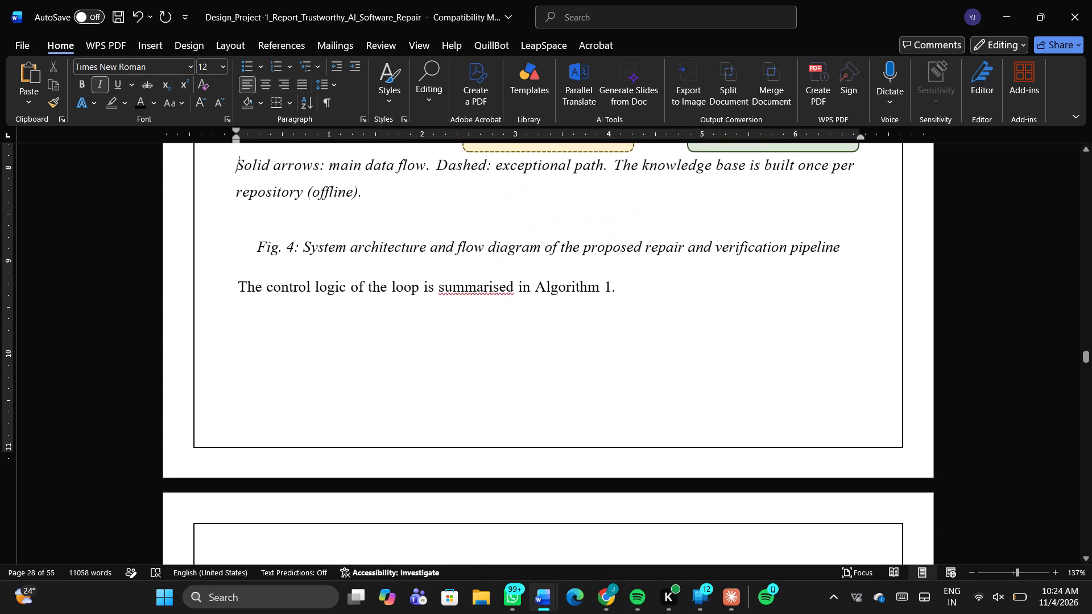
{"action": "scroll", "coordinate": [234, 356], "scroll_direction": "down", "scroll_amount": 1}
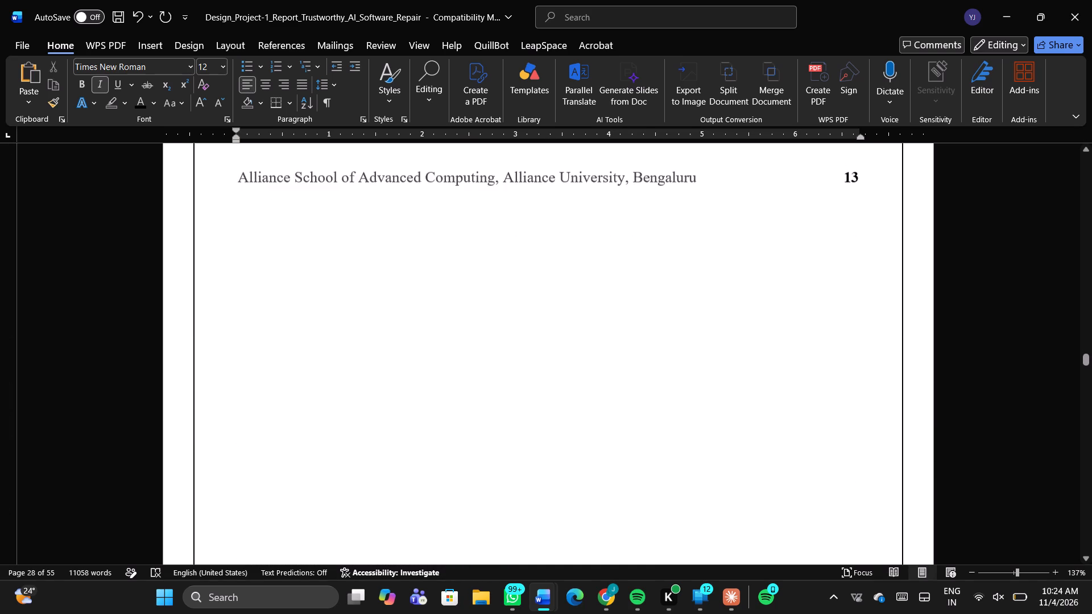
{"action": "left_click_drag", "start_coordinate": [233, 237], "coordinate": [389, 262]}
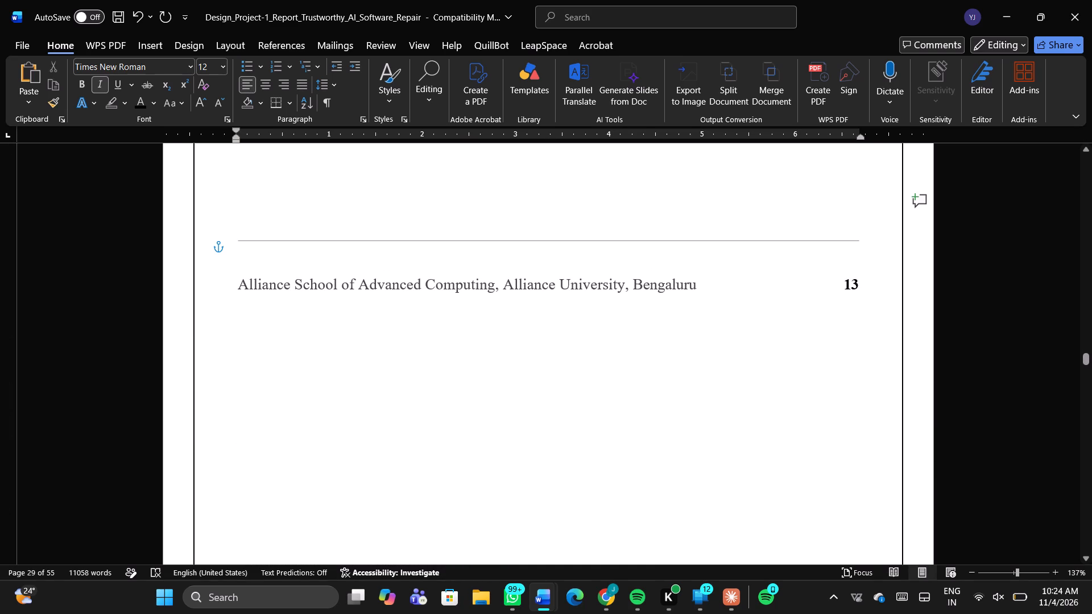
{"action": "left_click_drag", "start_coordinate": [389, 262], "coordinate": [671, 321]}
{"action": "key", "text": "BackSpace"}
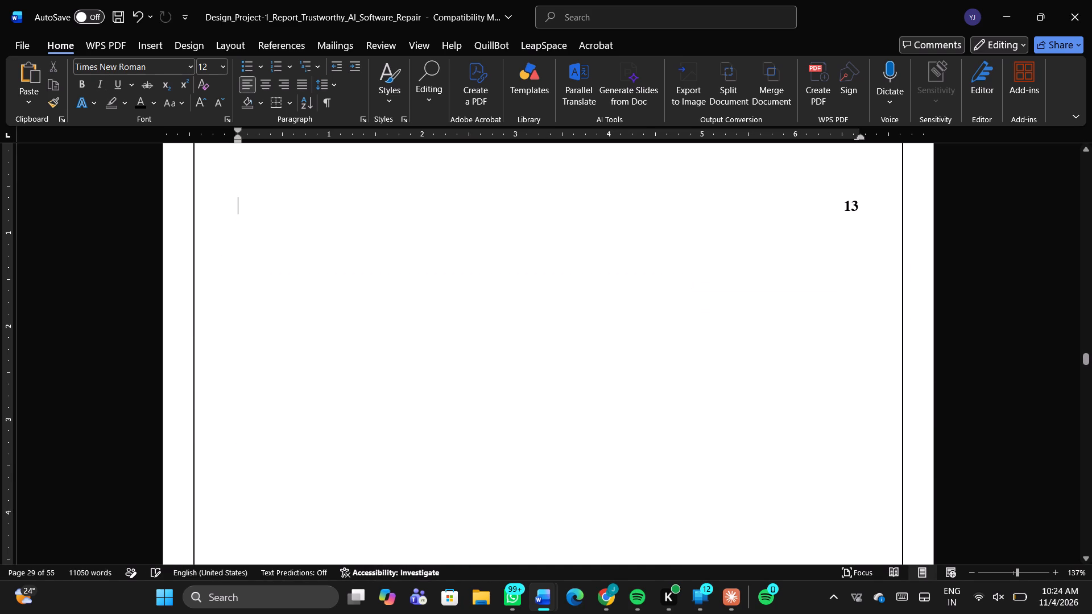
{"action": "left_click_drag", "start_coordinate": [841, 192], "coordinate": [871, 218]}
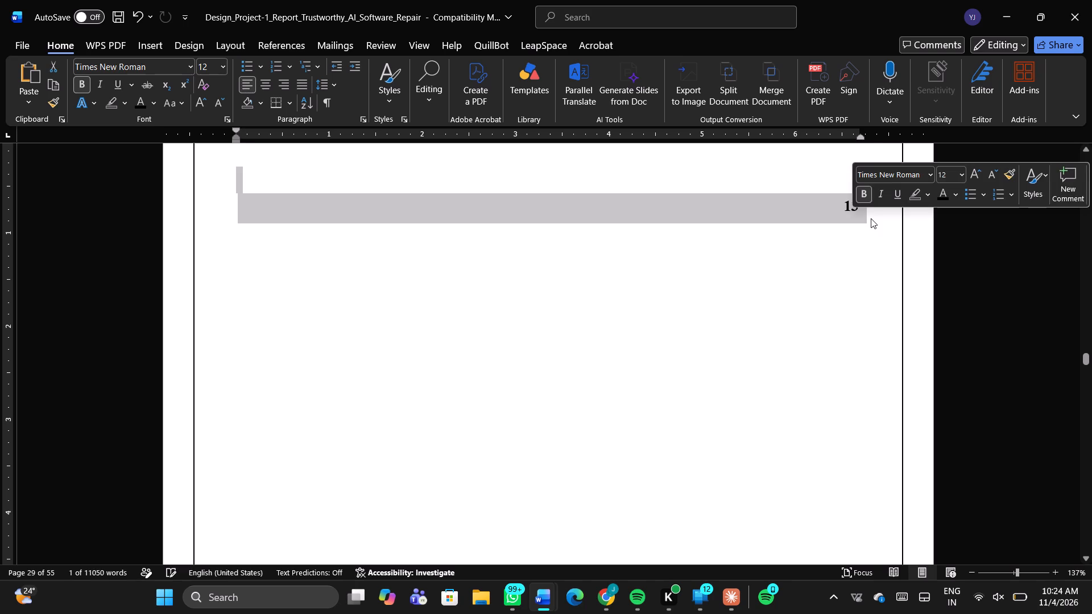
{"action": "key", "text": "BackSpace"}
{"action": "key", "text": "BackSpace"}
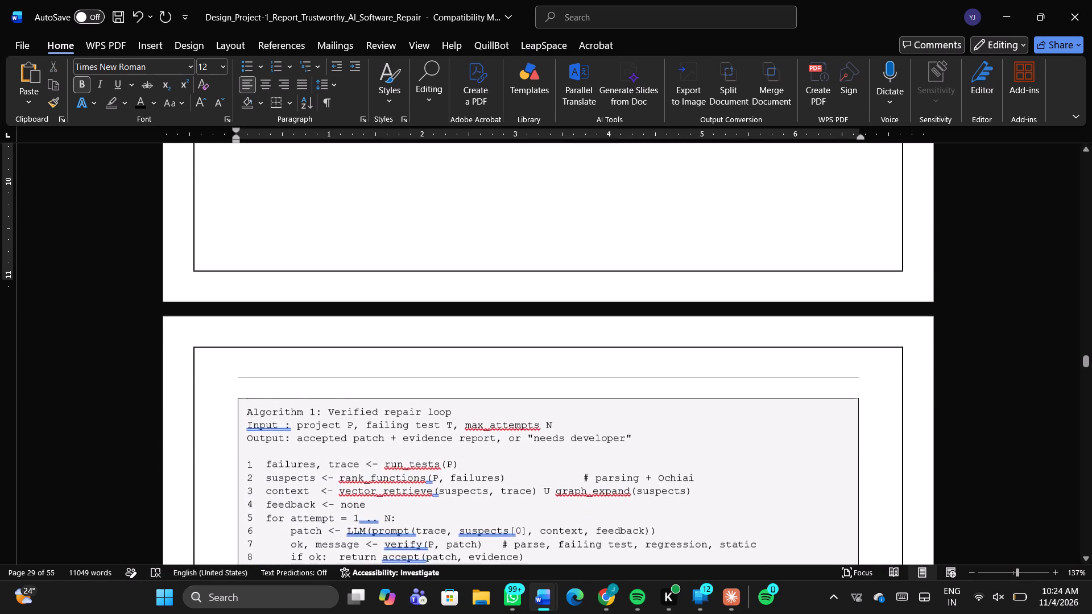
Delete the stray "Trustworthy AI-Driven Software Repair… Design Project-1 (E1CSA313)" header text below Algorithm 1 and one empty line after it.
{"action": "scroll", "coordinate": [871, 218], "scroll_direction": "down", "scroll_amount": 1}
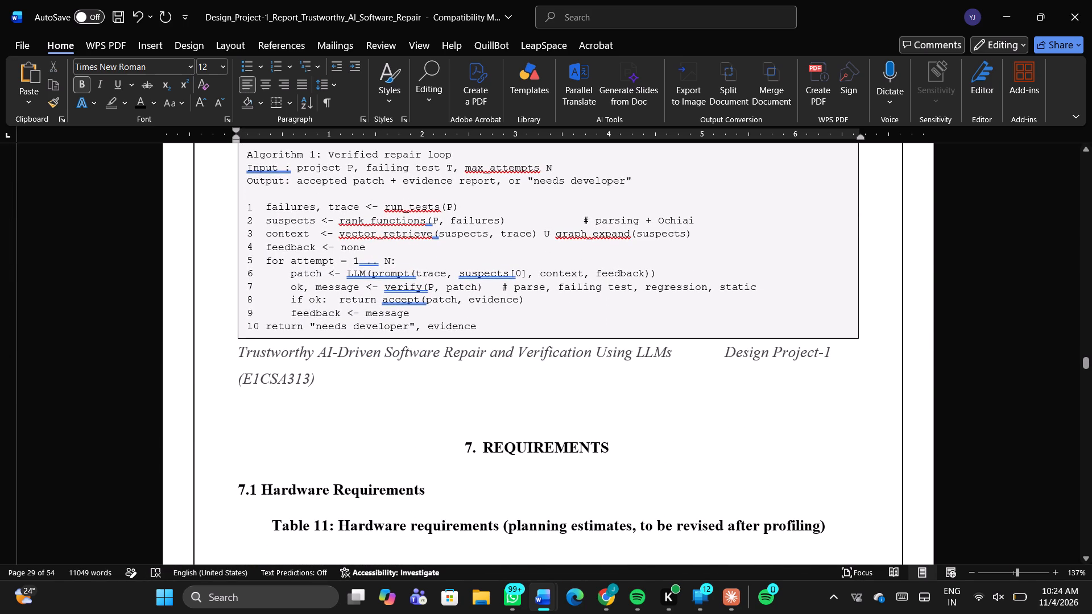
{"action": "left_click_drag", "start_coordinate": [322, 387], "coordinate": [238, 356]}
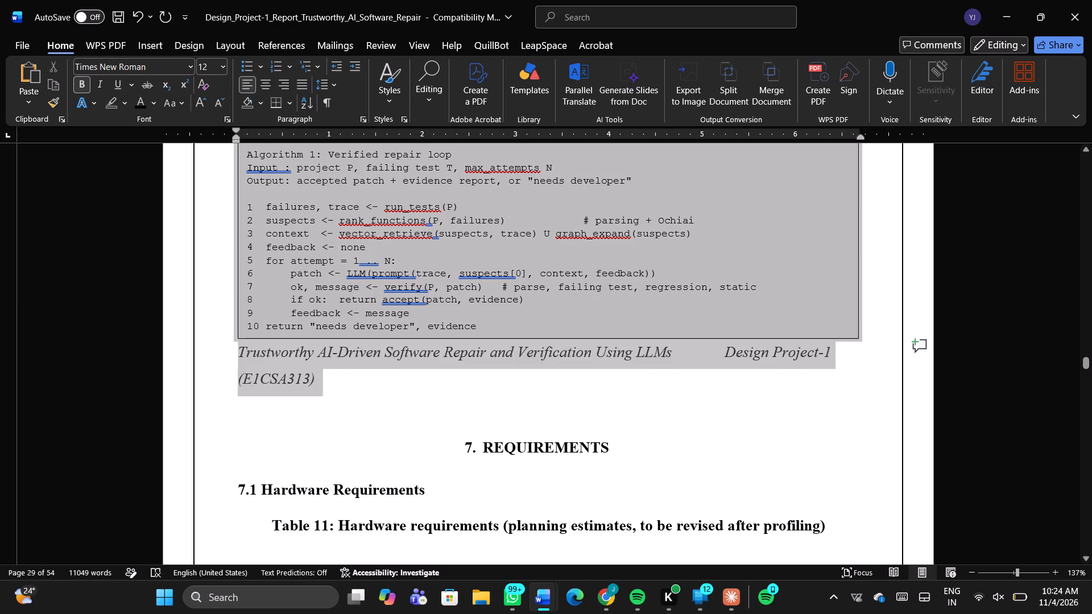
{"action": "left_click_drag", "start_coordinate": [238, 356], "coordinate": [282, 393]}
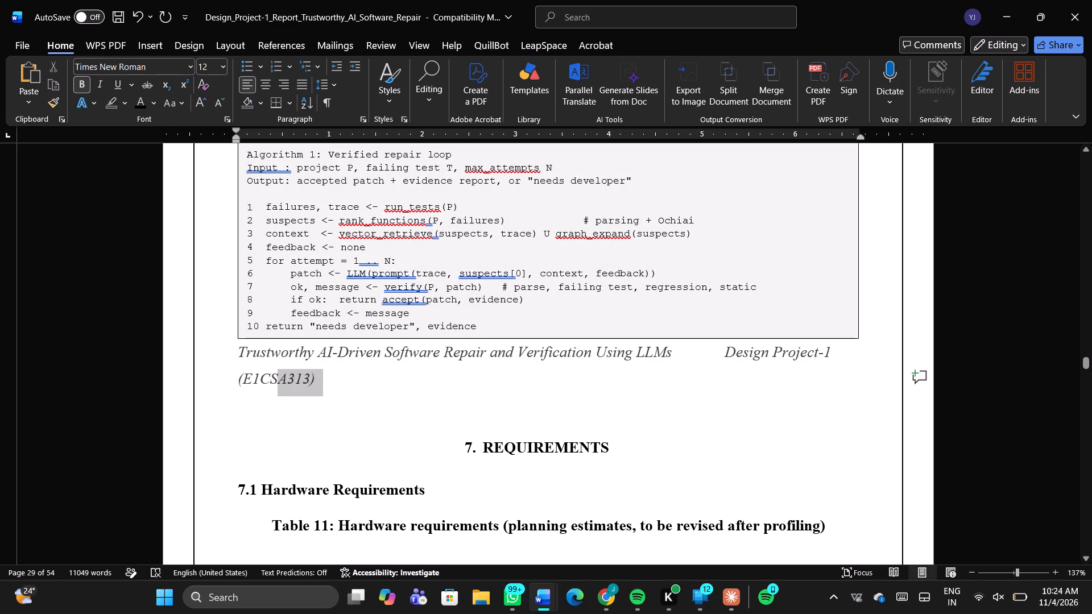
{"action": "left_click_drag", "start_coordinate": [282, 393], "coordinate": [238, 358]}
{"action": "left_click", "coordinate": [238, 358]}
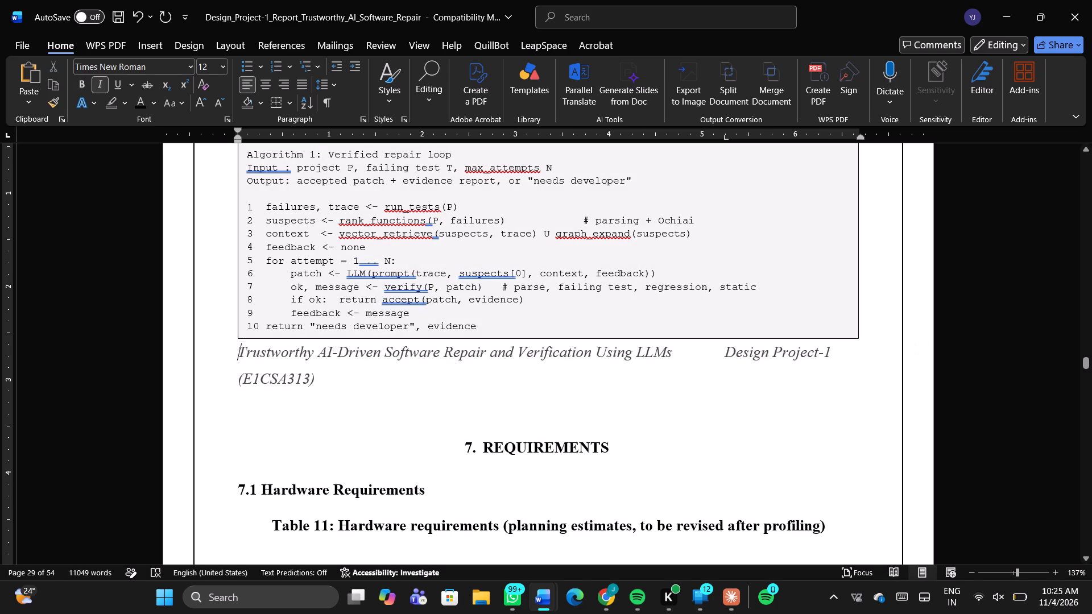
{"action": "left_click_drag", "start_coordinate": [238, 351], "coordinate": [299, 379]}
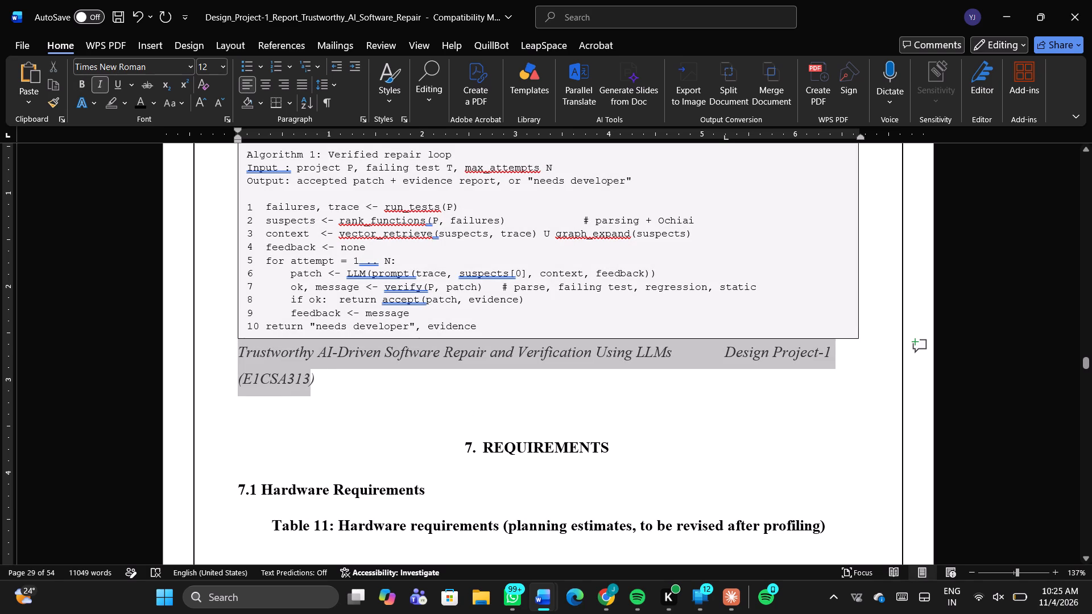
{"action": "left_click_drag", "start_coordinate": [299, 379], "coordinate": [304, 380]}
{"action": "key", "text": "BackSpace"}
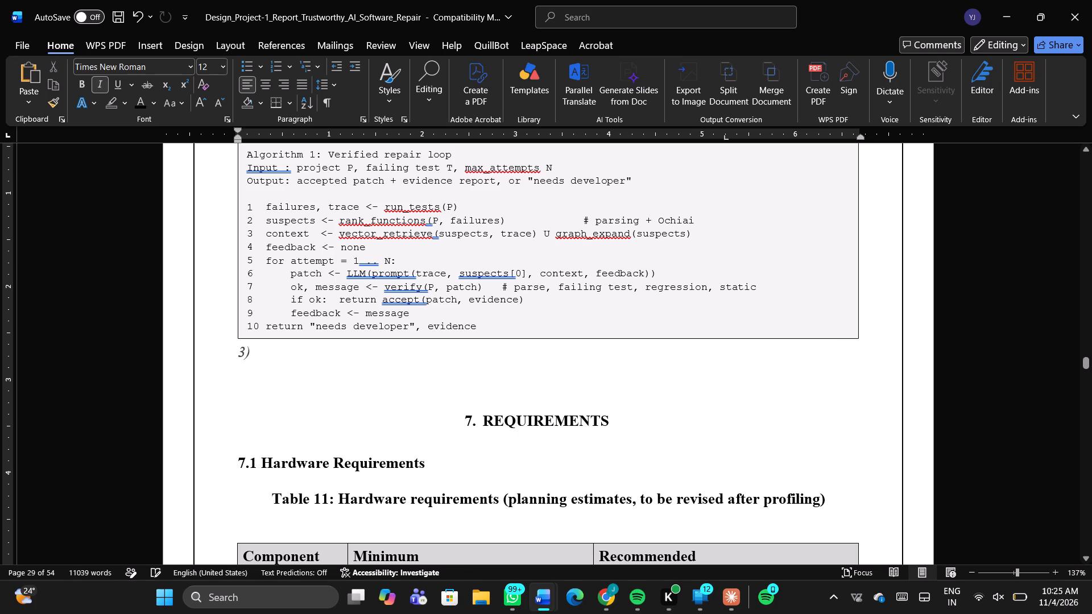
{"action": "key", "text": "Right"}
{"action": "key", "text": "Right"}
{"action": "key", "text": "BackSpace"}
{"action": "key", "text": "BackSpace"}
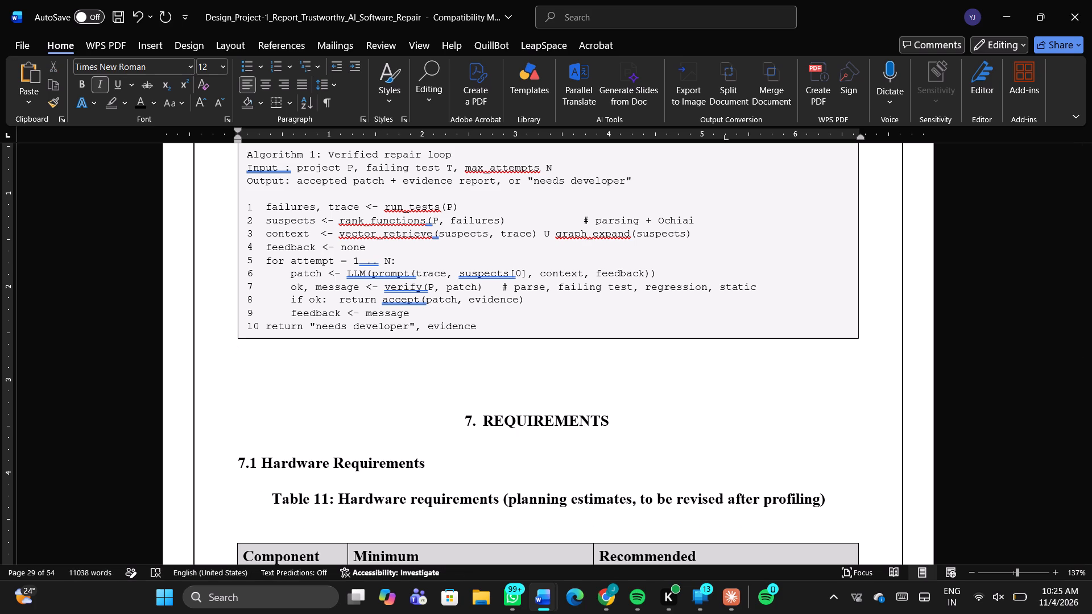
{"action": "key", "text": "Down"}
{"action": "key", "text": "BackSpace"}
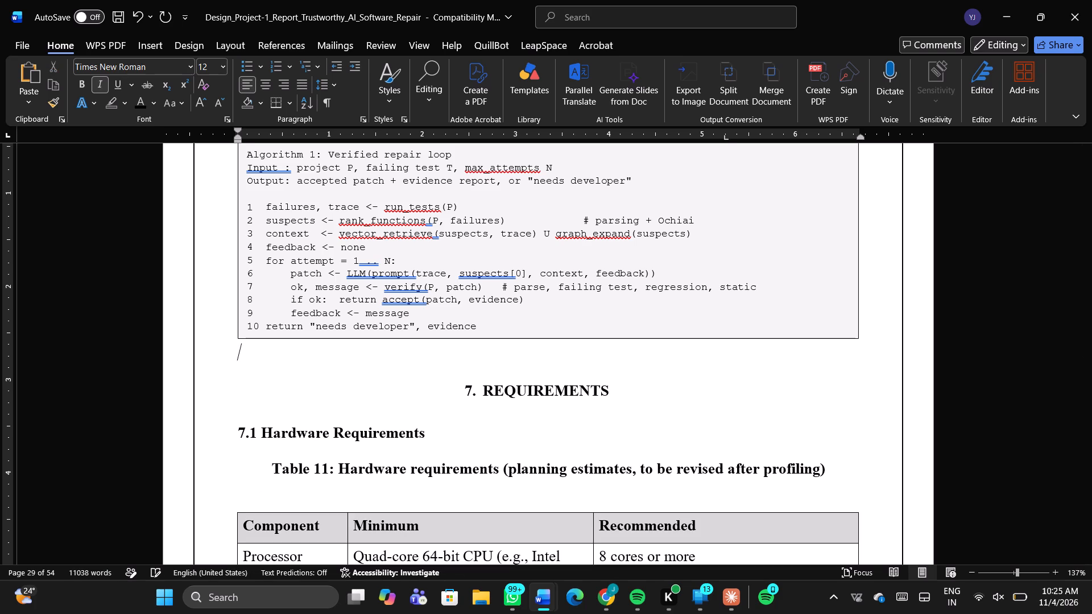
Insert blank lines below the Algorithm 1 box to push the 7. REQUIREMENTS heading and Table 11 onto the next page.
{"action": "key", "text": "Return"}
{"action": "key", "text": "Return"}
{"action": "key", "text": "Return"}
{"action": "key", "text": "Return"}
{"action": "key", "text": "Return"}
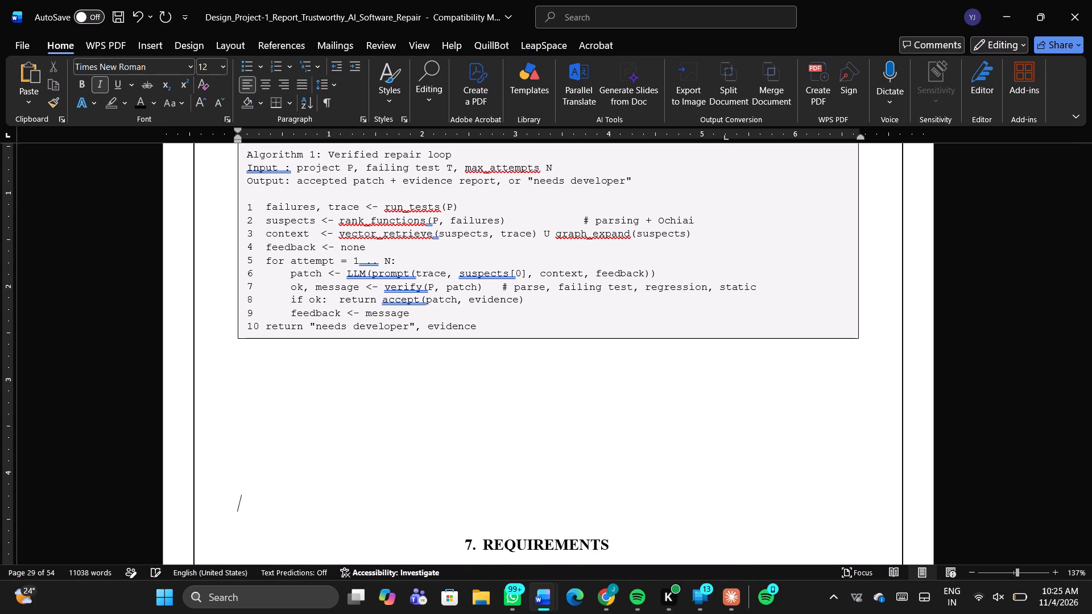
{"action": "key", "text": "Return"}
{"action": "key", "text": "Return"}
{"action": "scroll", "coordinate": [304, 380], "scroll_direction": "down", "scroll_amount": 1}
{"action": "key", "text": "Return"}
{"action": "key", "text": "Return"}
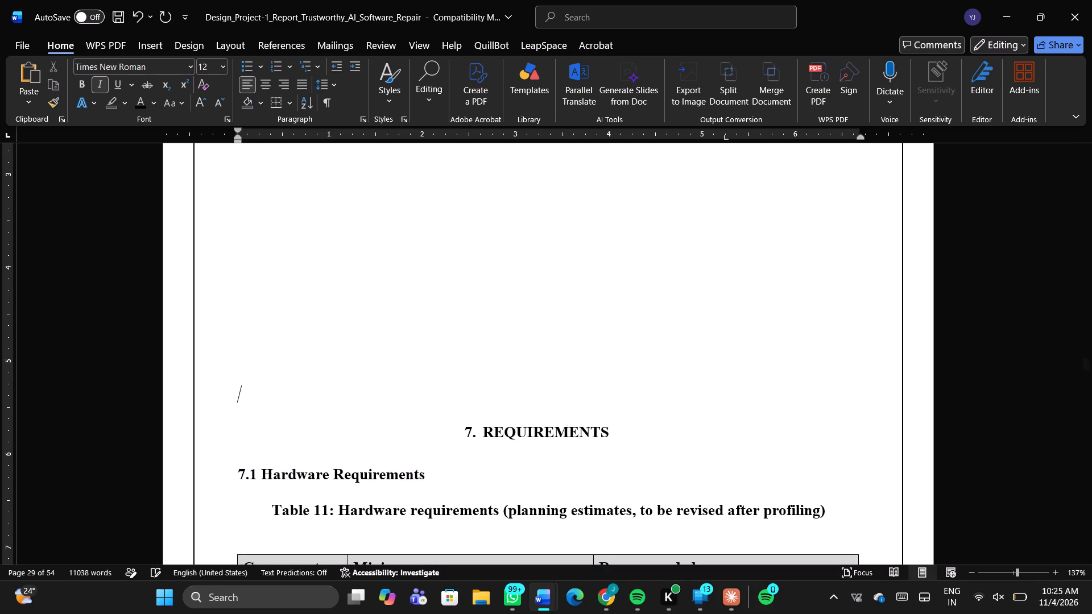
{"action": "key", "text": "Return"}
{"action": "key", "text": "Return"}
{"action": "key", "text": "Return"}
{"action": "key", "text": "Return"}
{"action": "key", "text": "Return"}
{"action": "key", "text": "Return"}
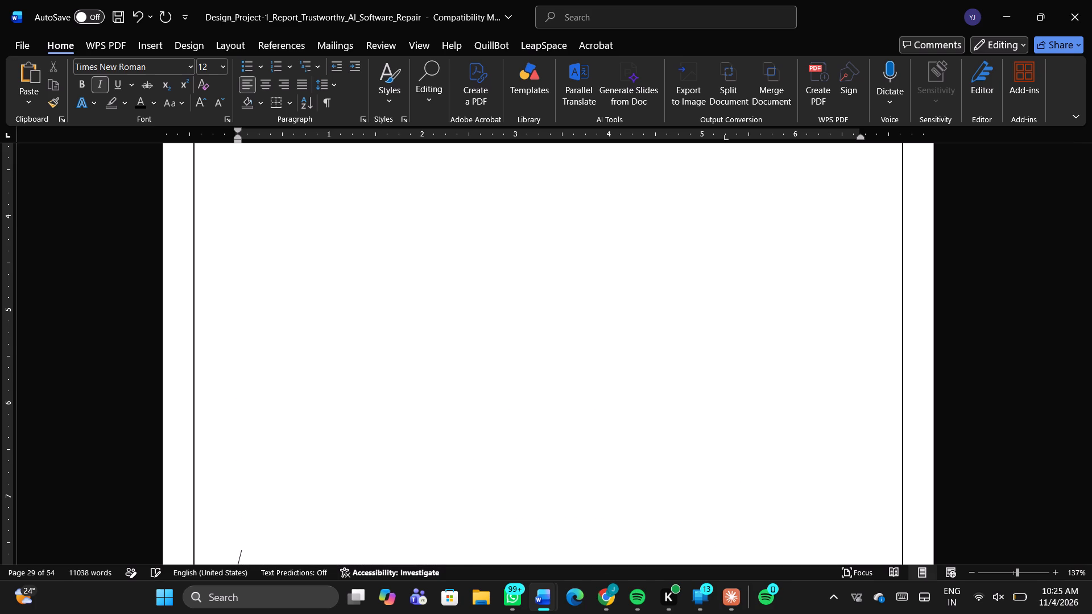
{"action": "scroll", "coordinate": [304, 380], "scroll_direction": "down", "scroll_amount": 2}
{"action": "key", "text": "Return"}
{"action": "key", "text": "Return"}
{"action": "key", "text": "Return"}
{"action": "key", "text": "Return"}
{"action": "key", "text": "Return"}
{"action": "key", "text": "Return"}
{"action": "key", "text": "Return"}
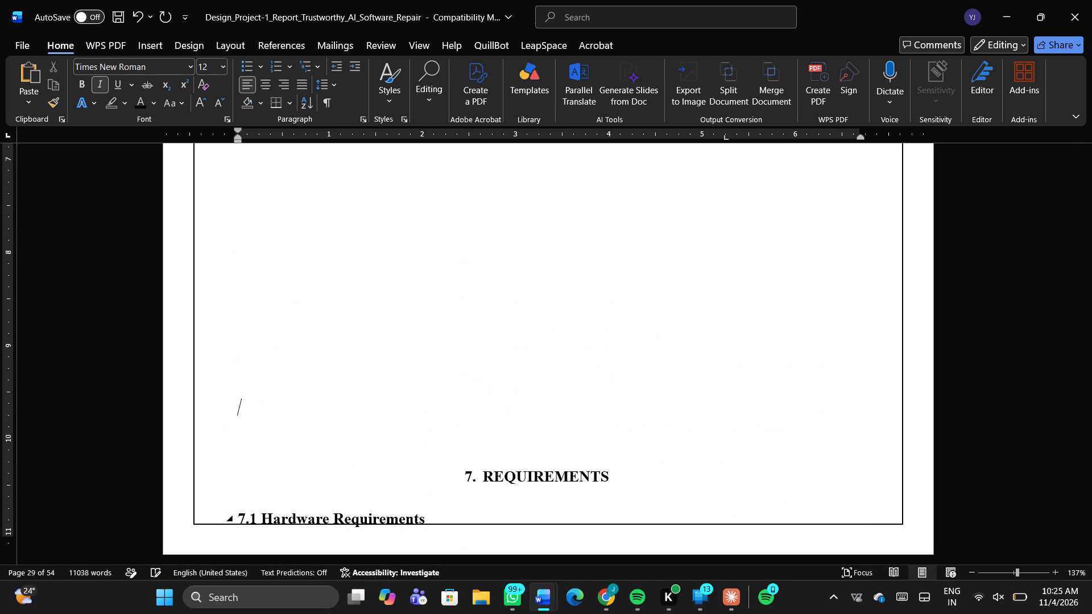
{"action": "key", "text": "Return"}
{"action": "key", "text": "Return"}
{"action": "scroll", "coordinate": [304, 380], "scroll_direction": "down", "scroll_amount": 4}
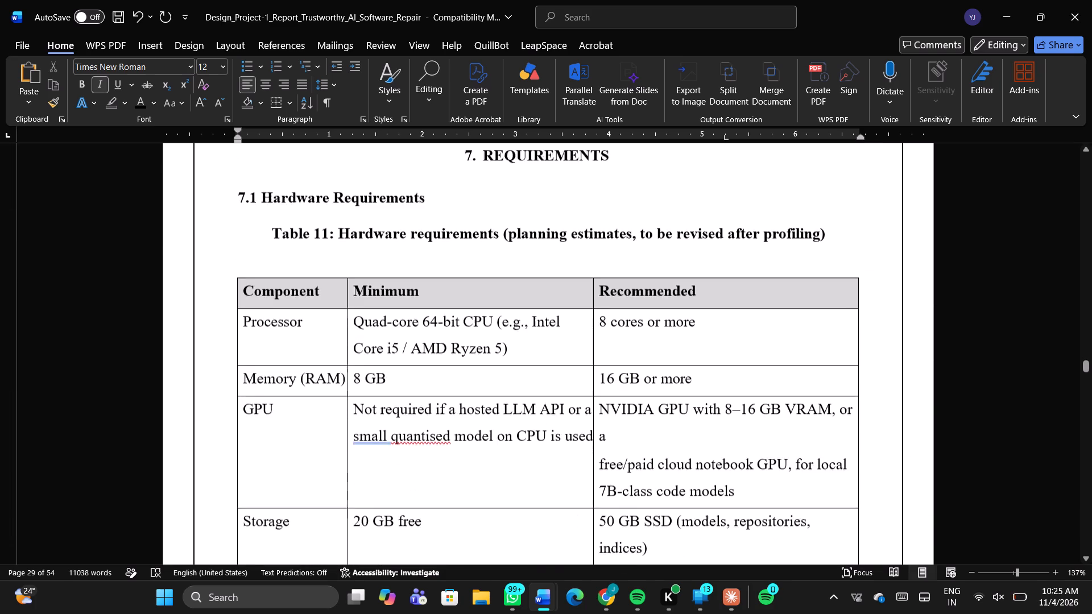
{"action": "scroll", "coordinate": [304, 380], "scroll_direction": "down", "scroll_amount": 3}
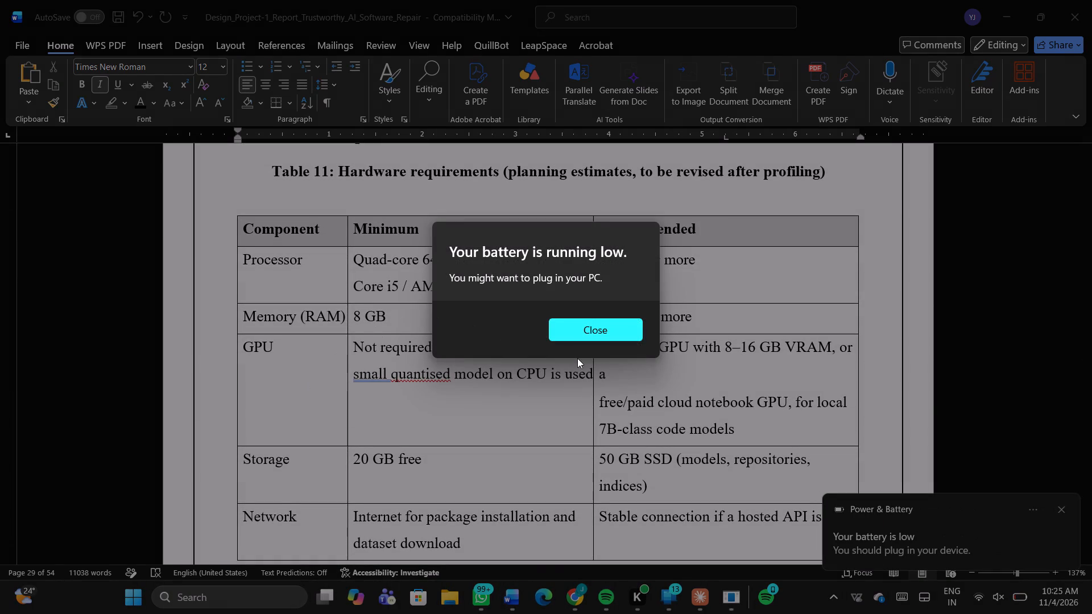